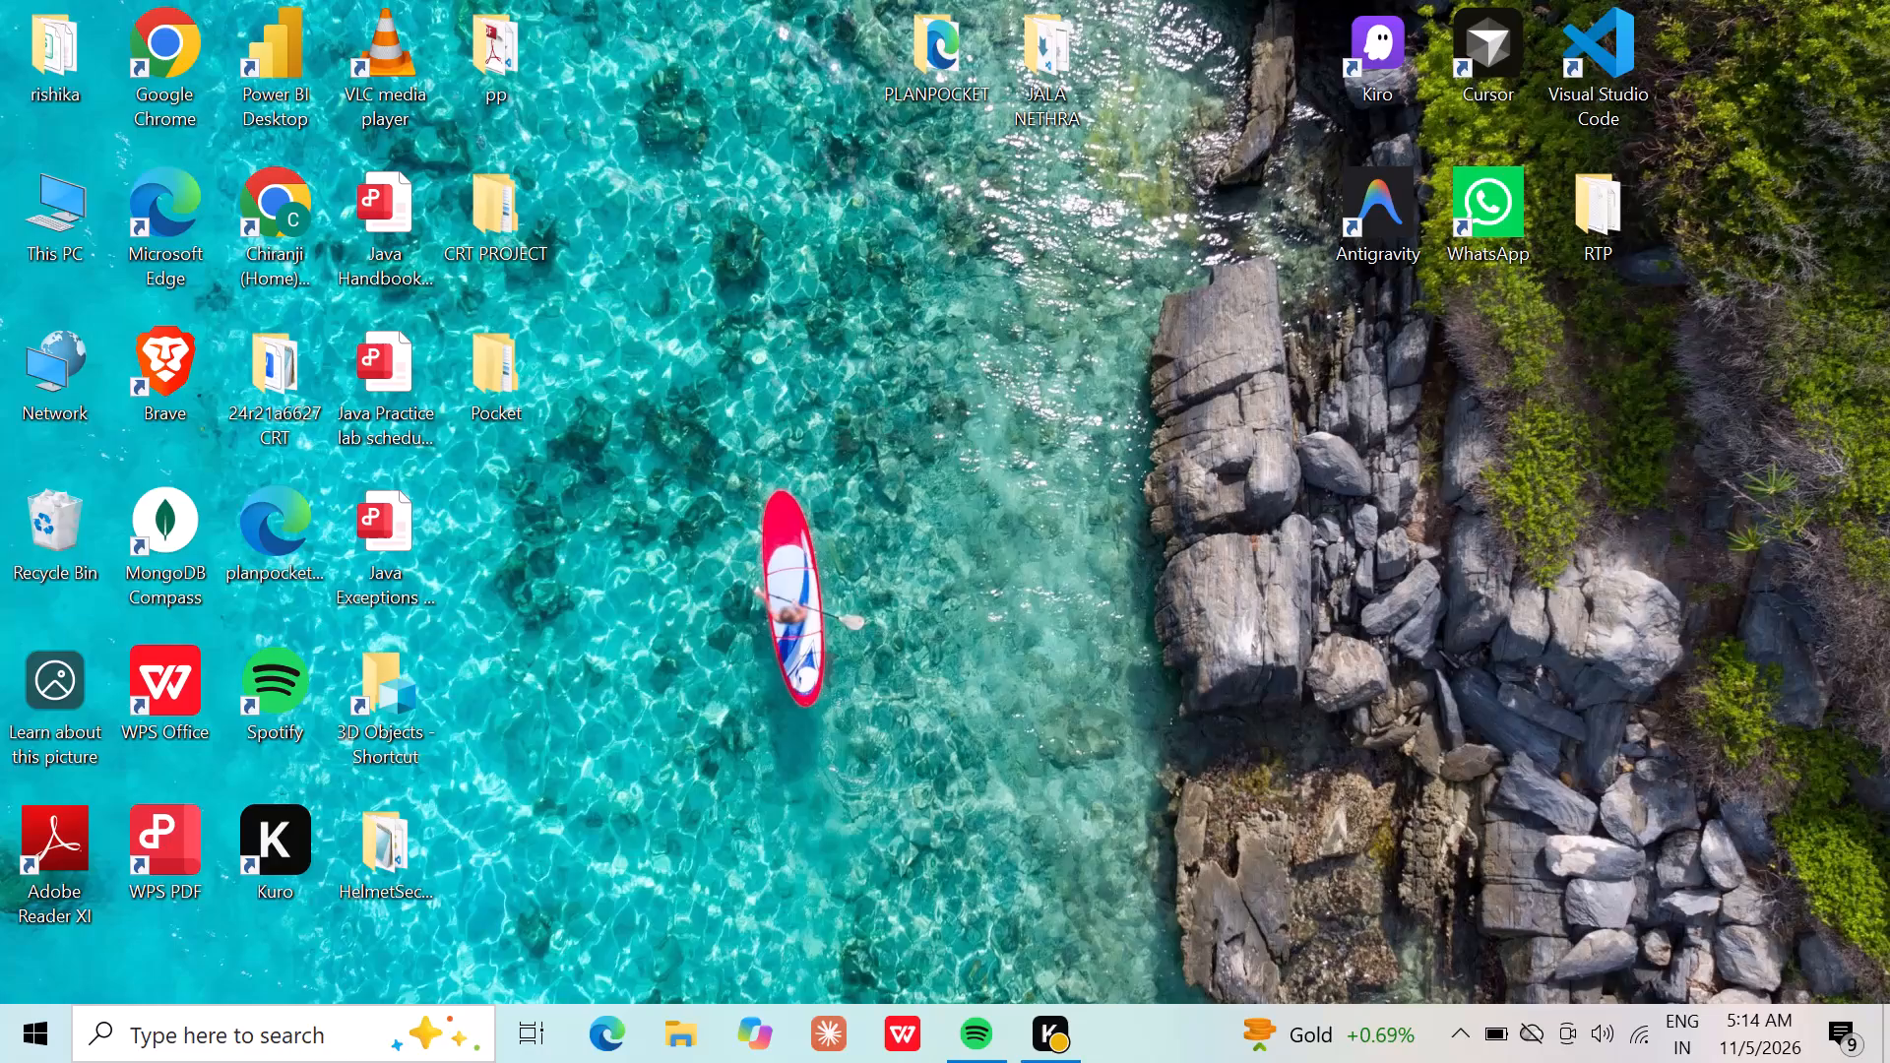
Bring up the running Spotify window and close it.
left_click(996, 1011)
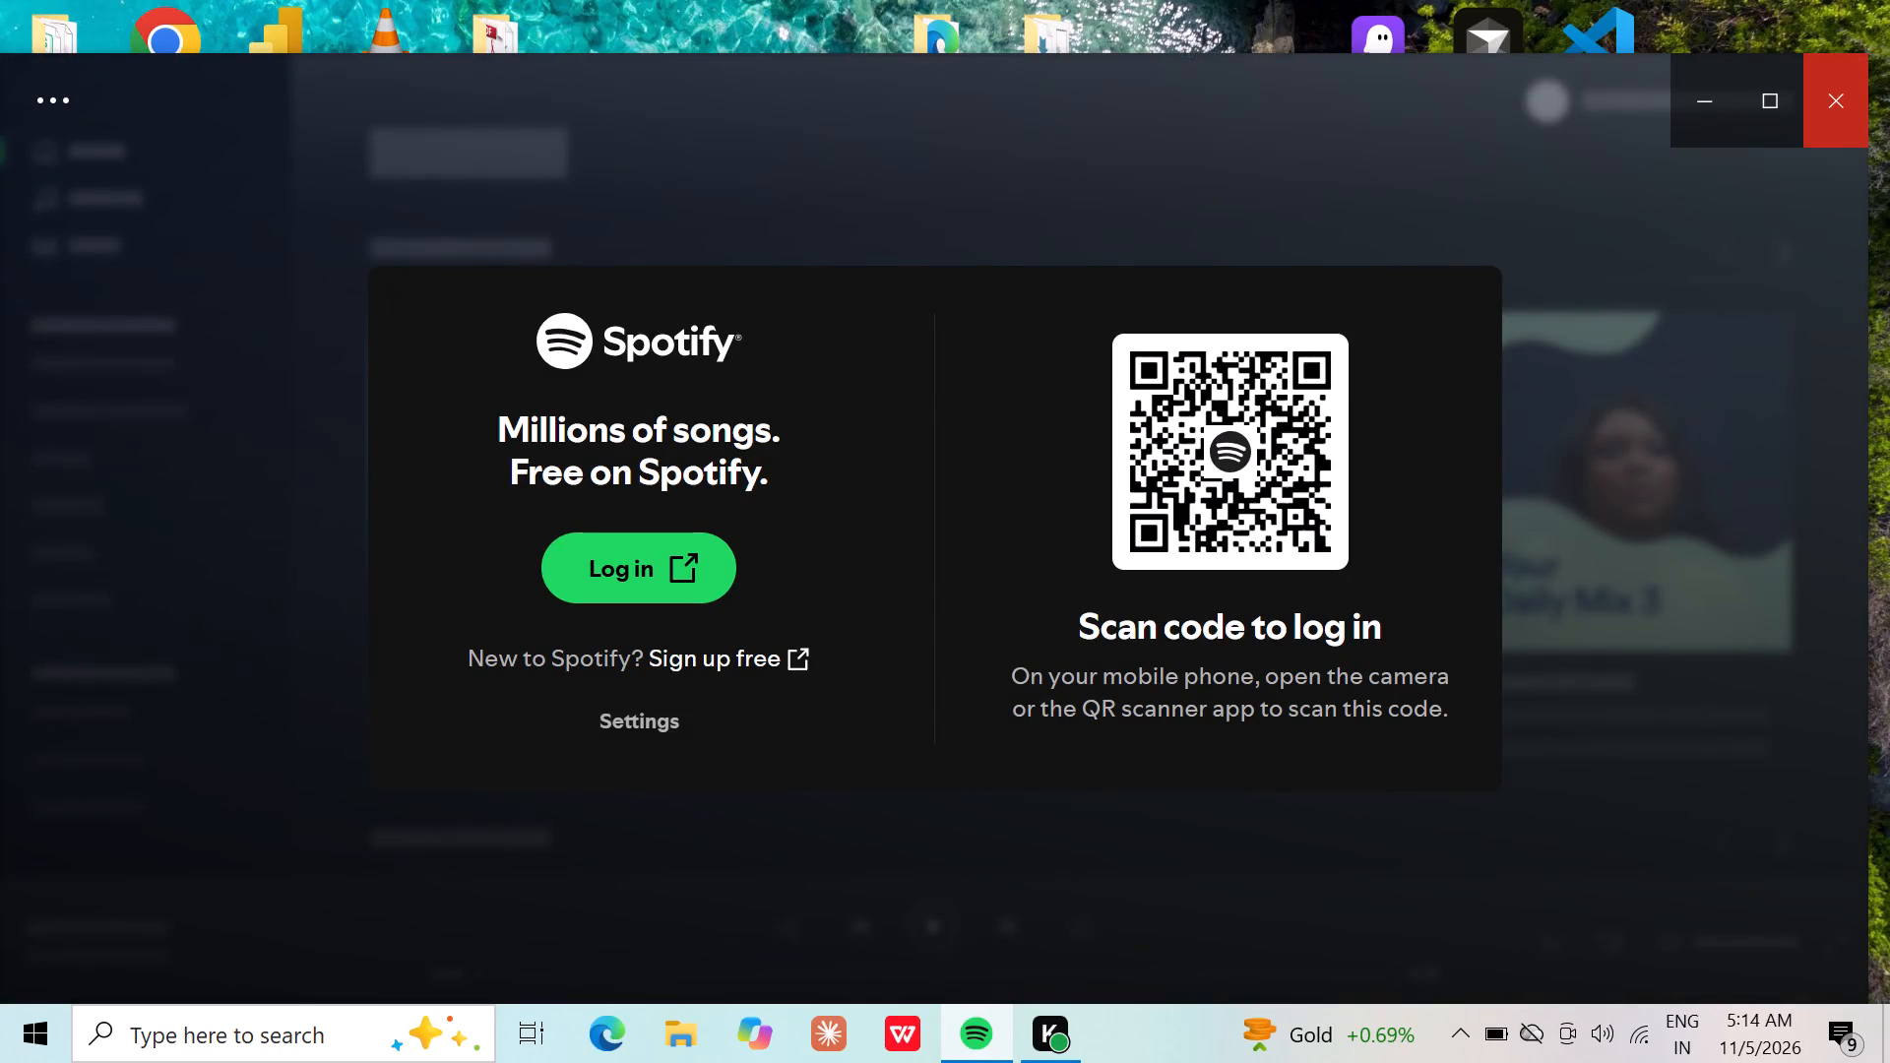
left_click(1825, 139)
Launch WhatsApp from its desktop shortcut.
left_click(1653, 251)
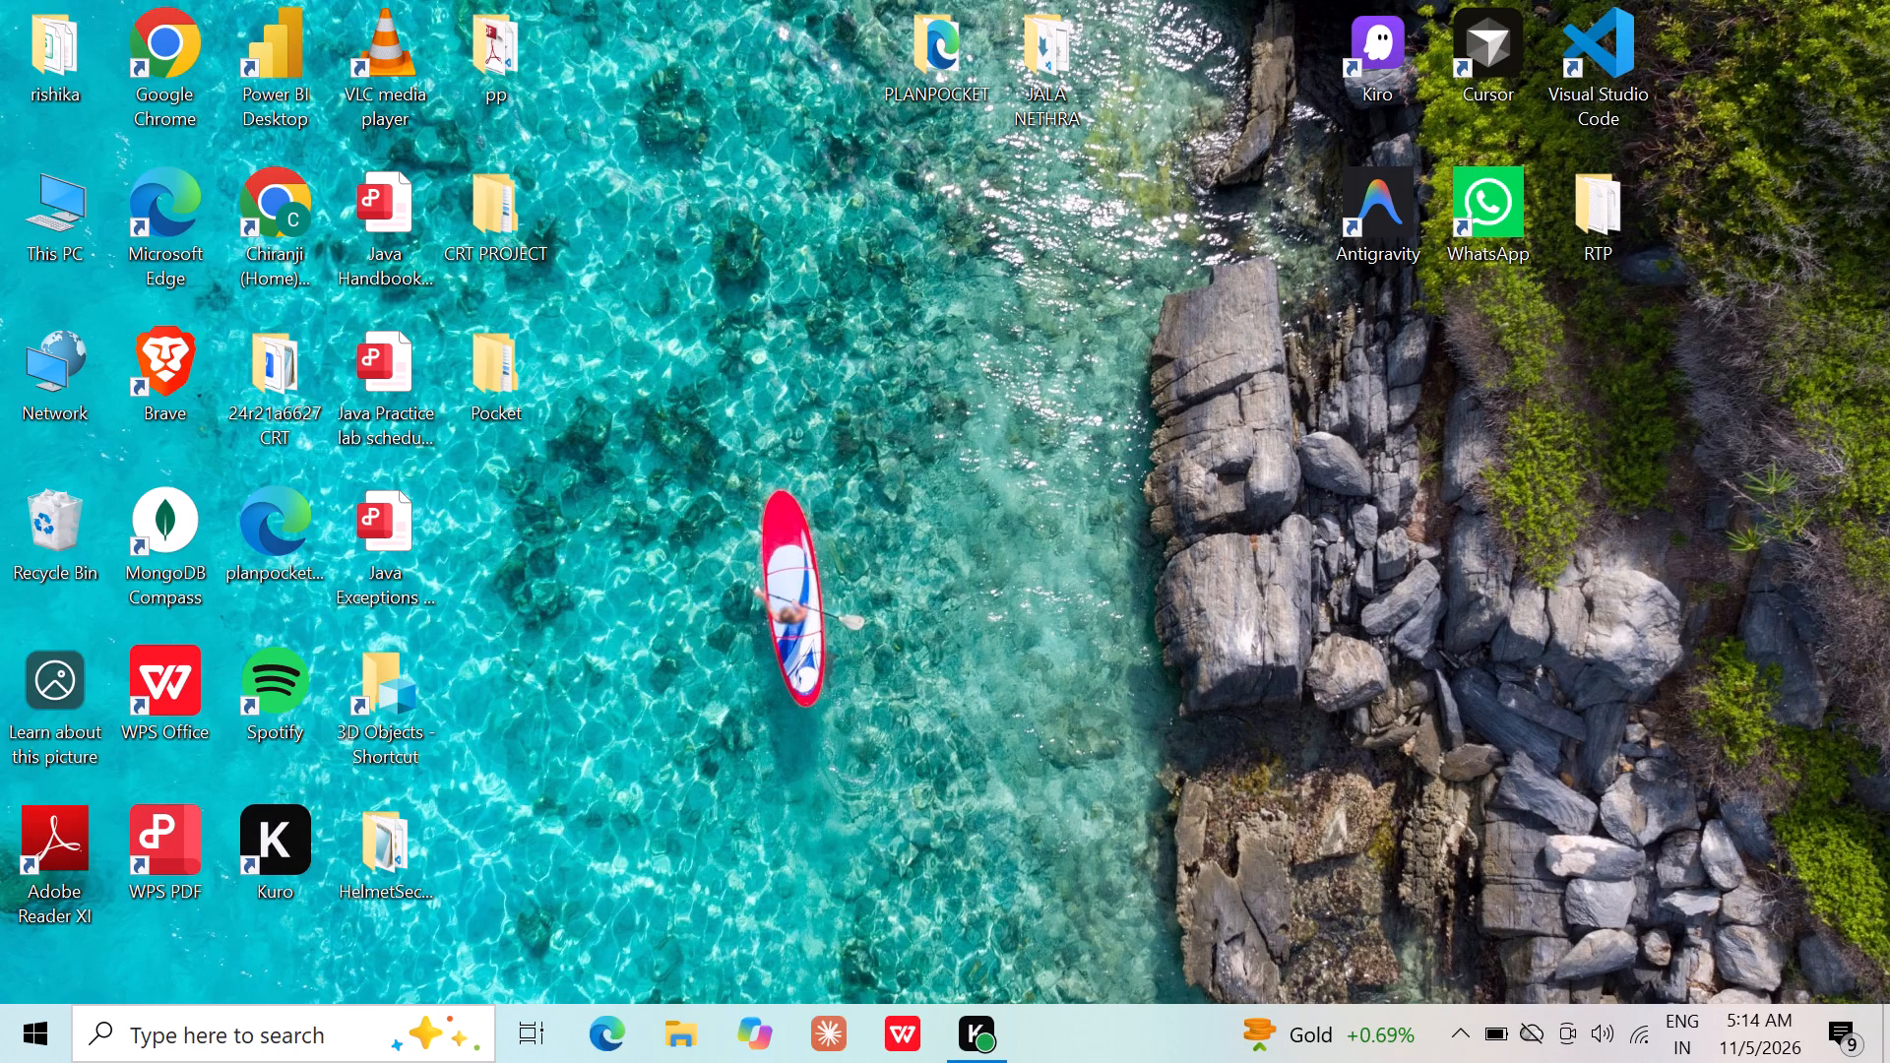
double_click(1529, 238)
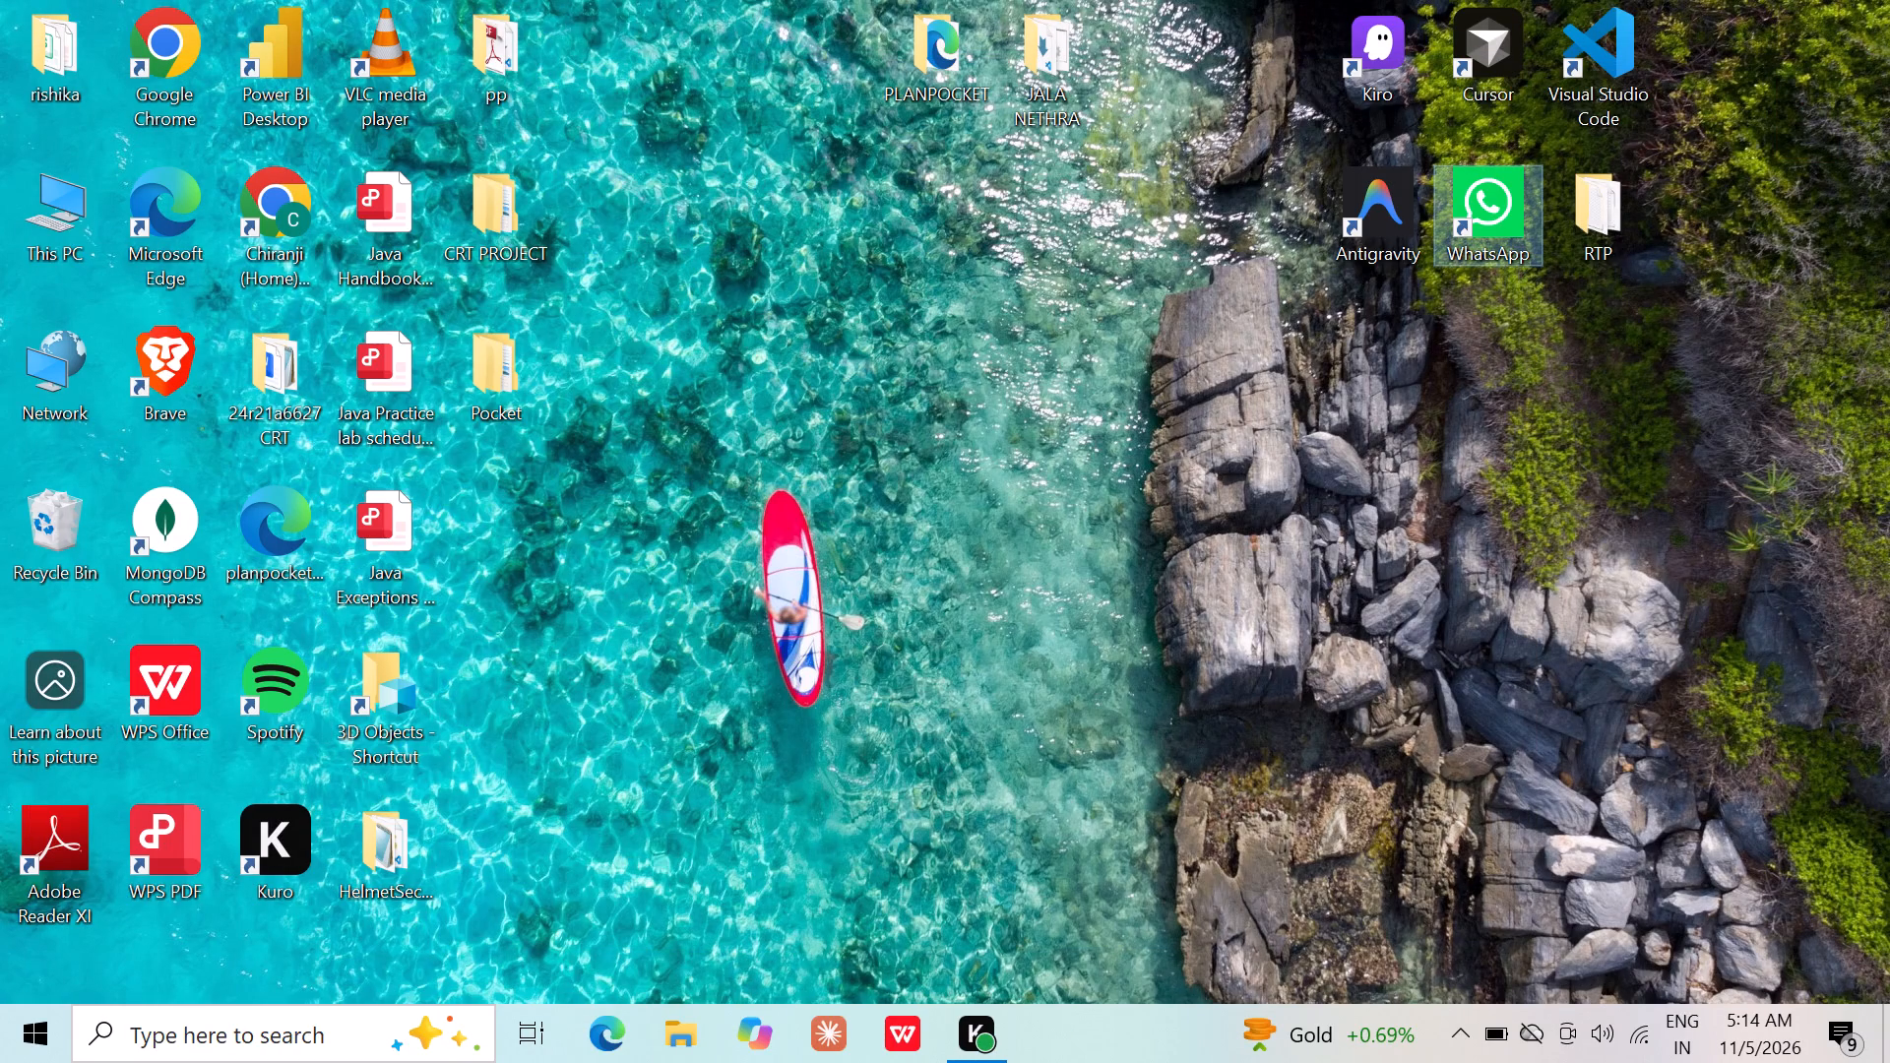
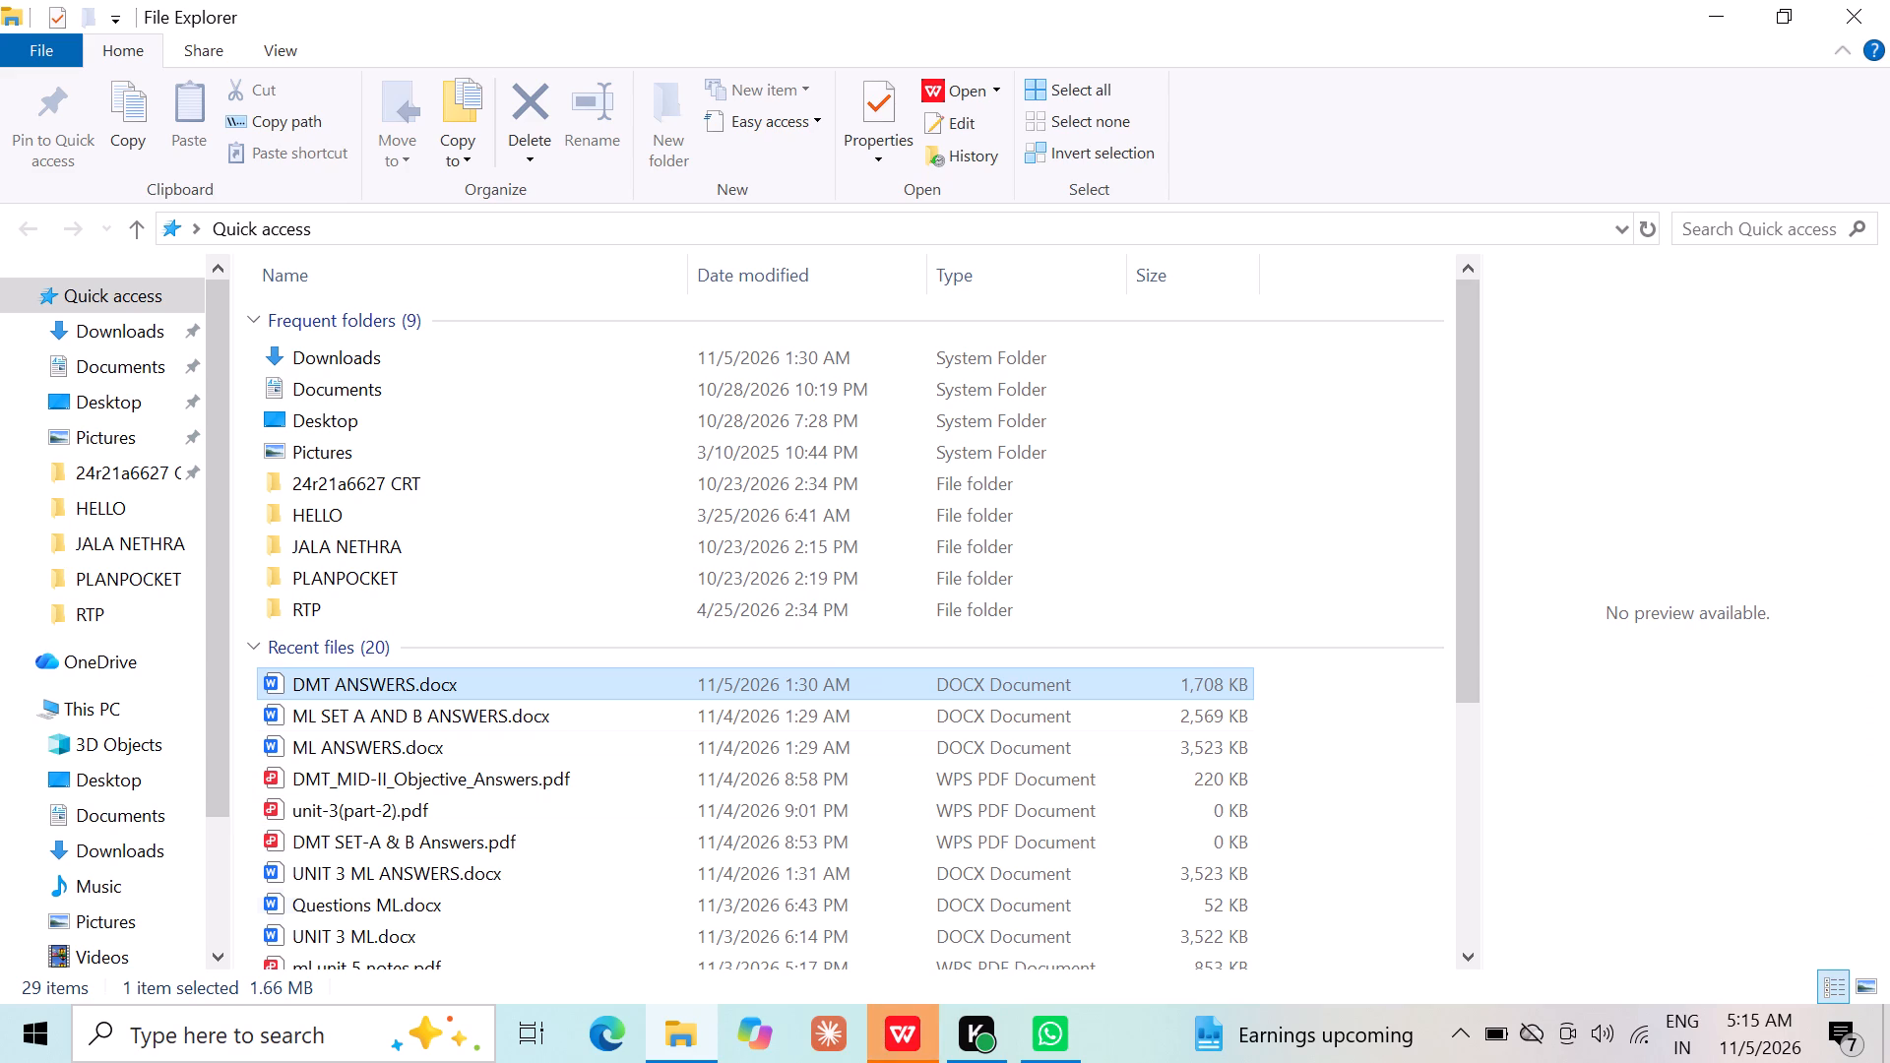
Switch to the WPS Office window with the document DMT ANSWERS.docx.
left_click(914, 1047)
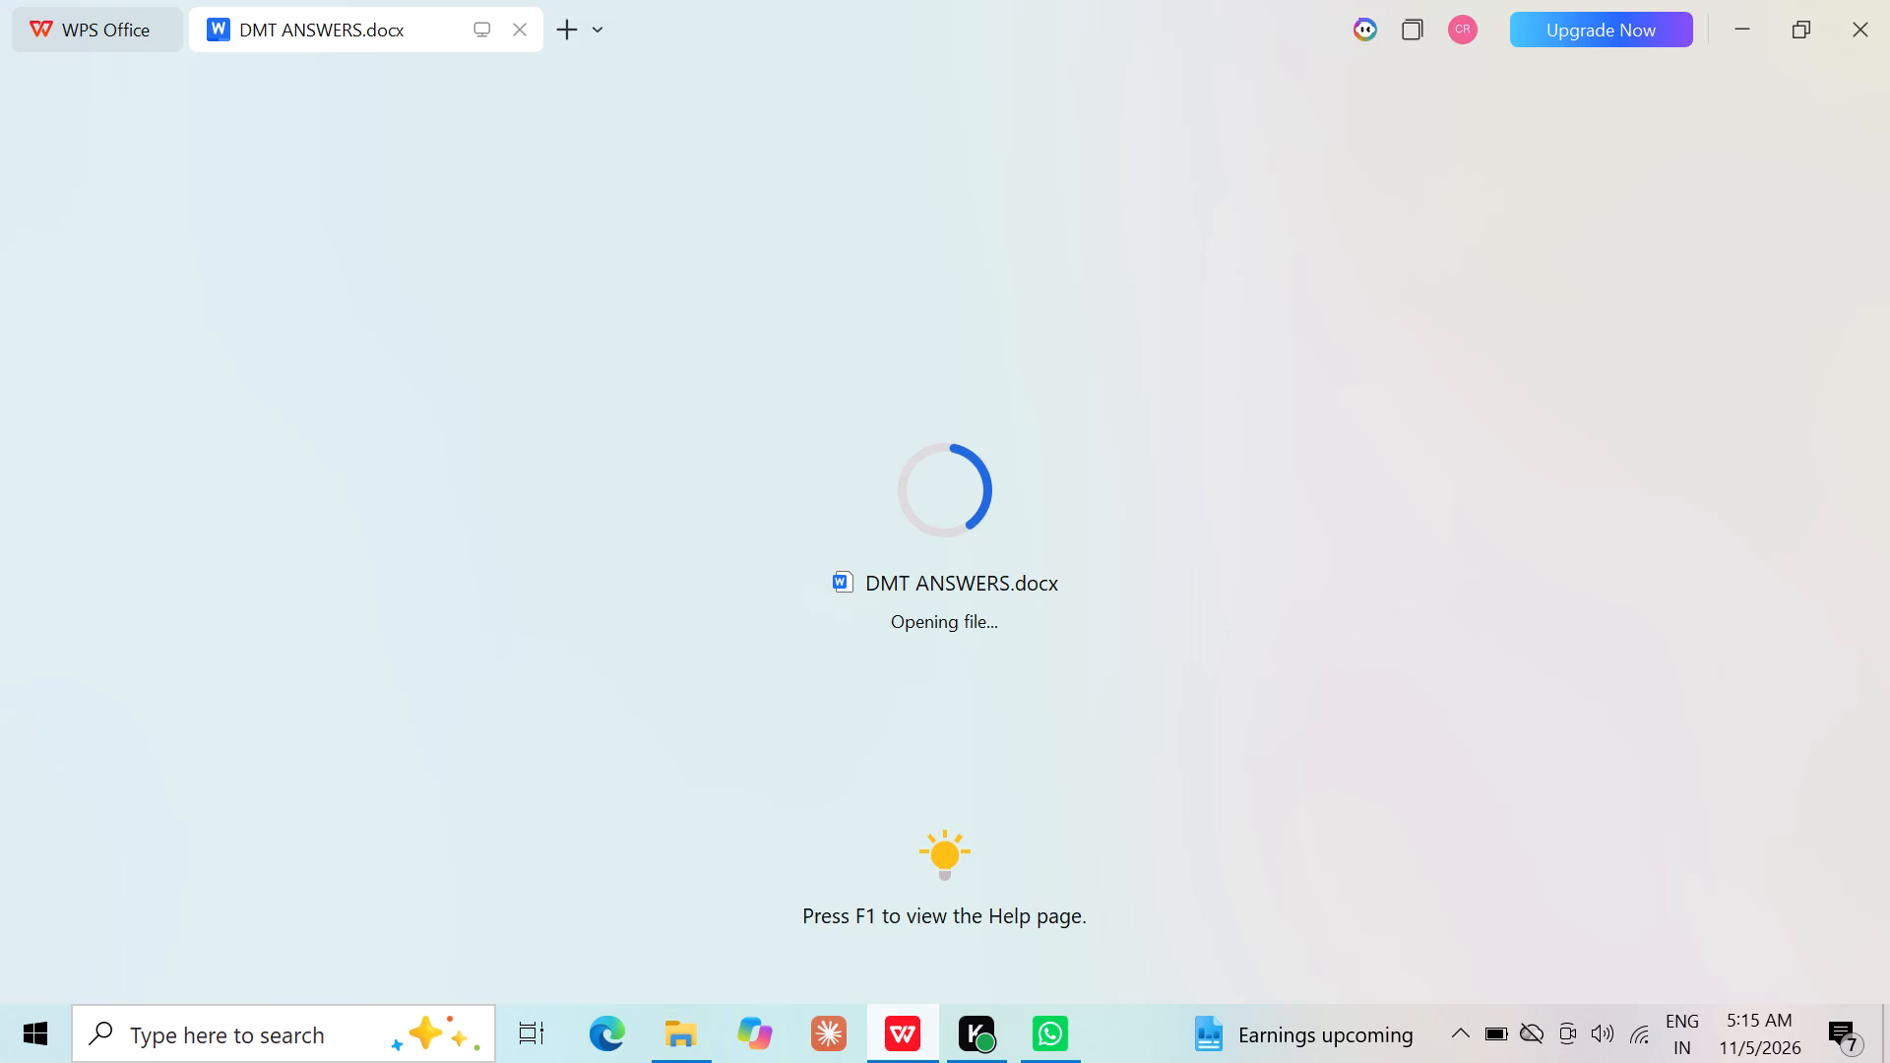
Close the WPS Office window and open DMT ANSWERS.docx from the recent files with Microsoft Word instead.
left_click(1854, 29)
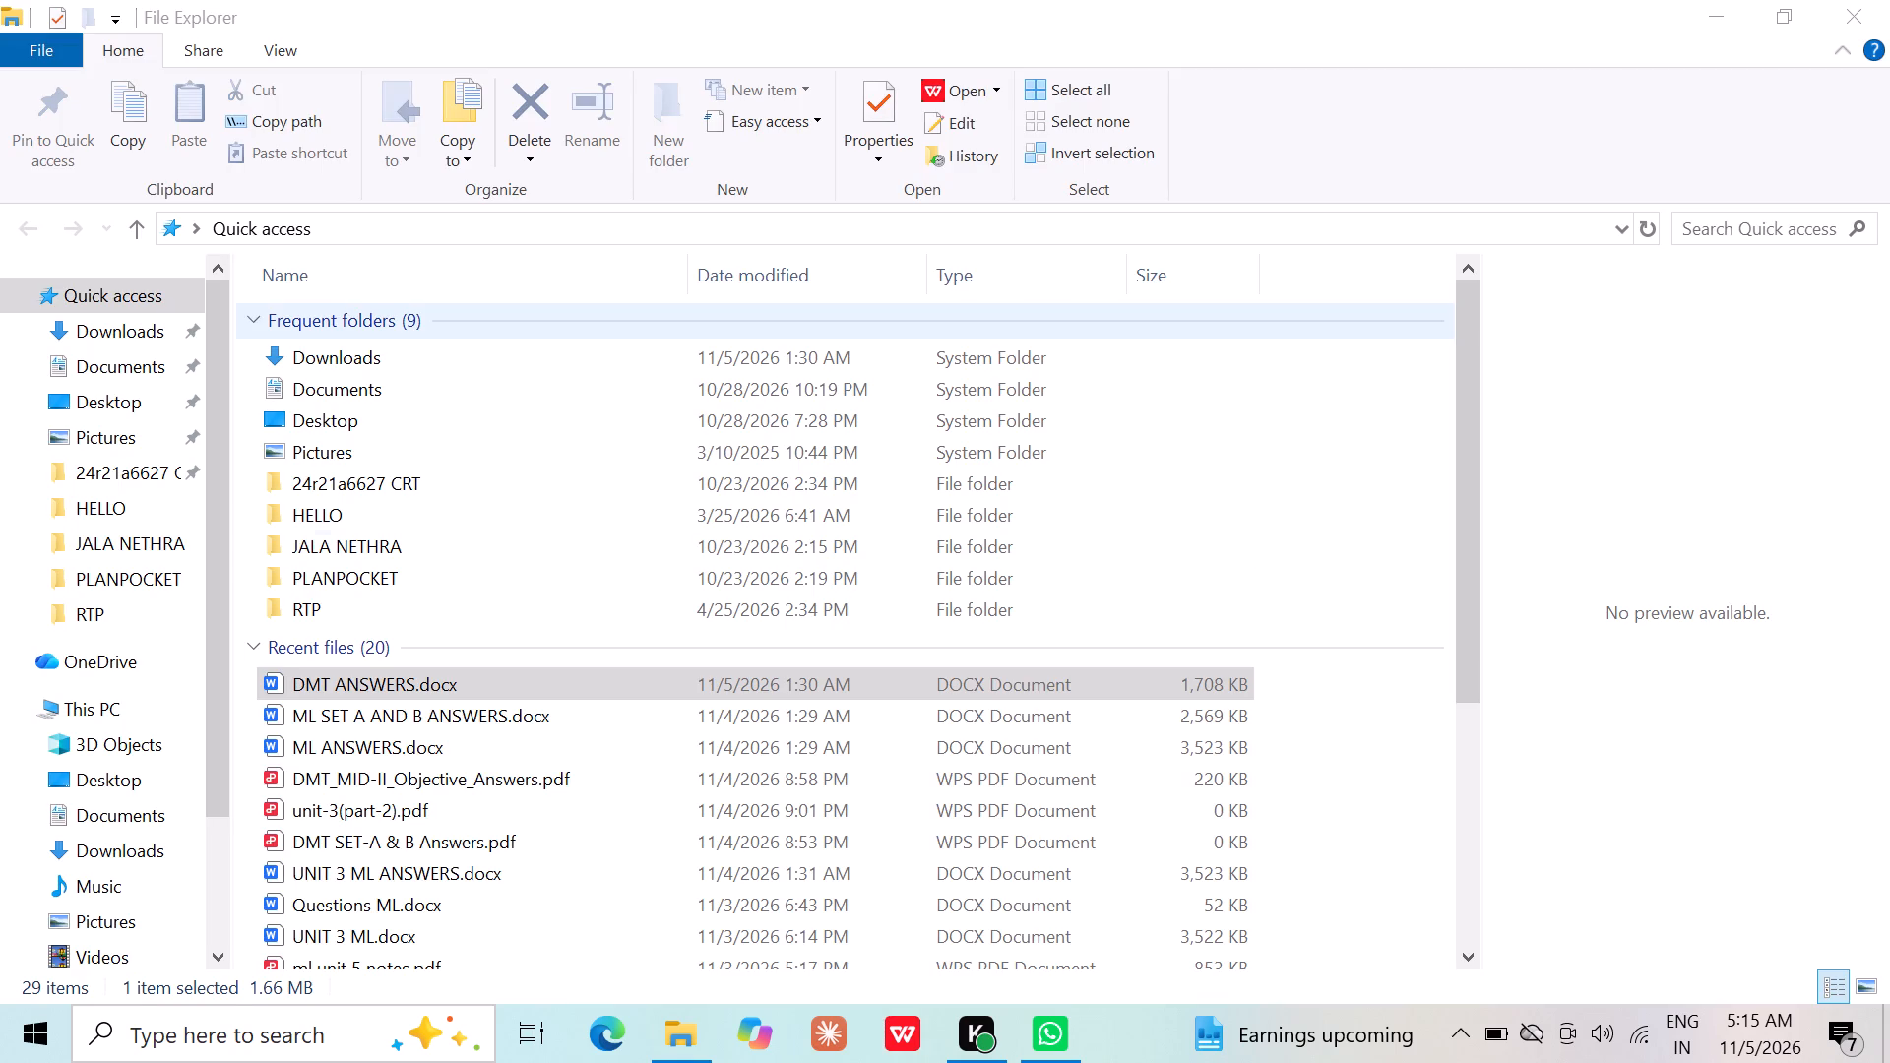
left_click(1082, 682)
right_click(1082, 682)
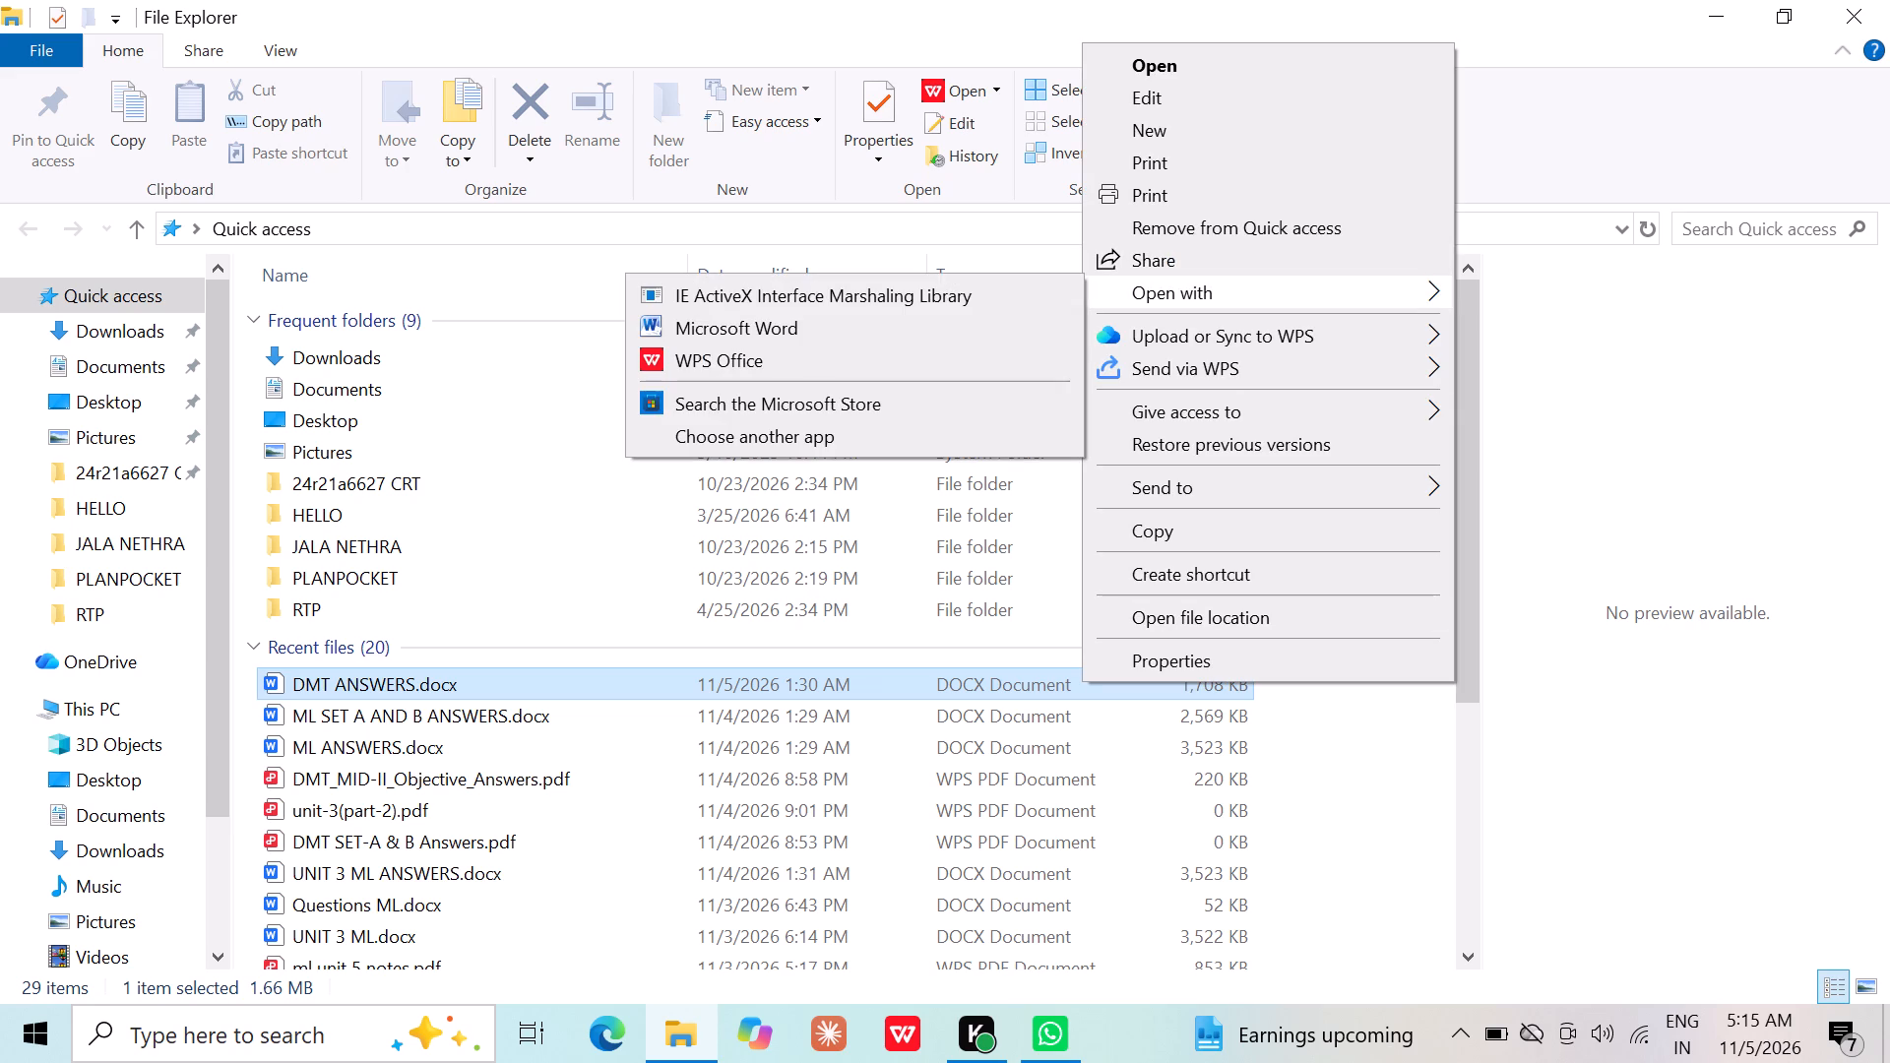
left_click(1047, 327)
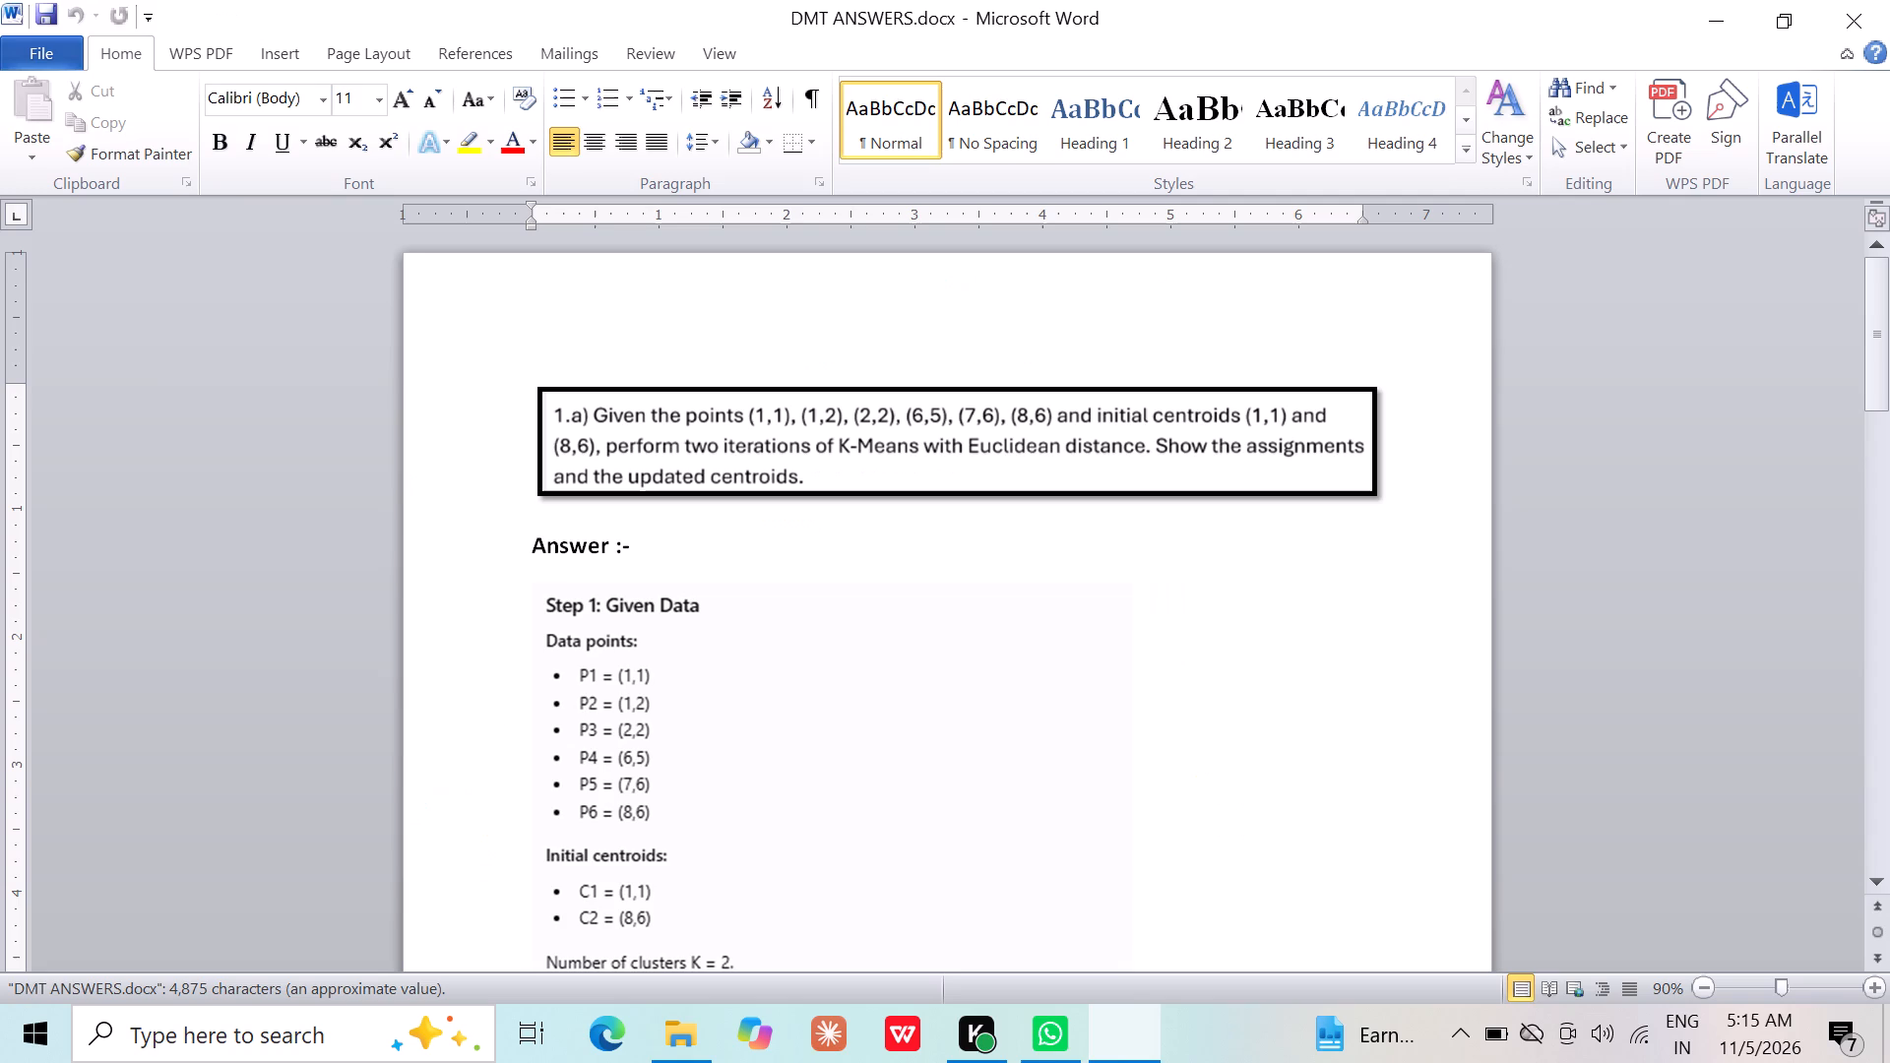
Look through the document at 70% zoom down to the Challenges of Web Mining answer under question 3.b.
scroll(1047, 327, "down", 2)
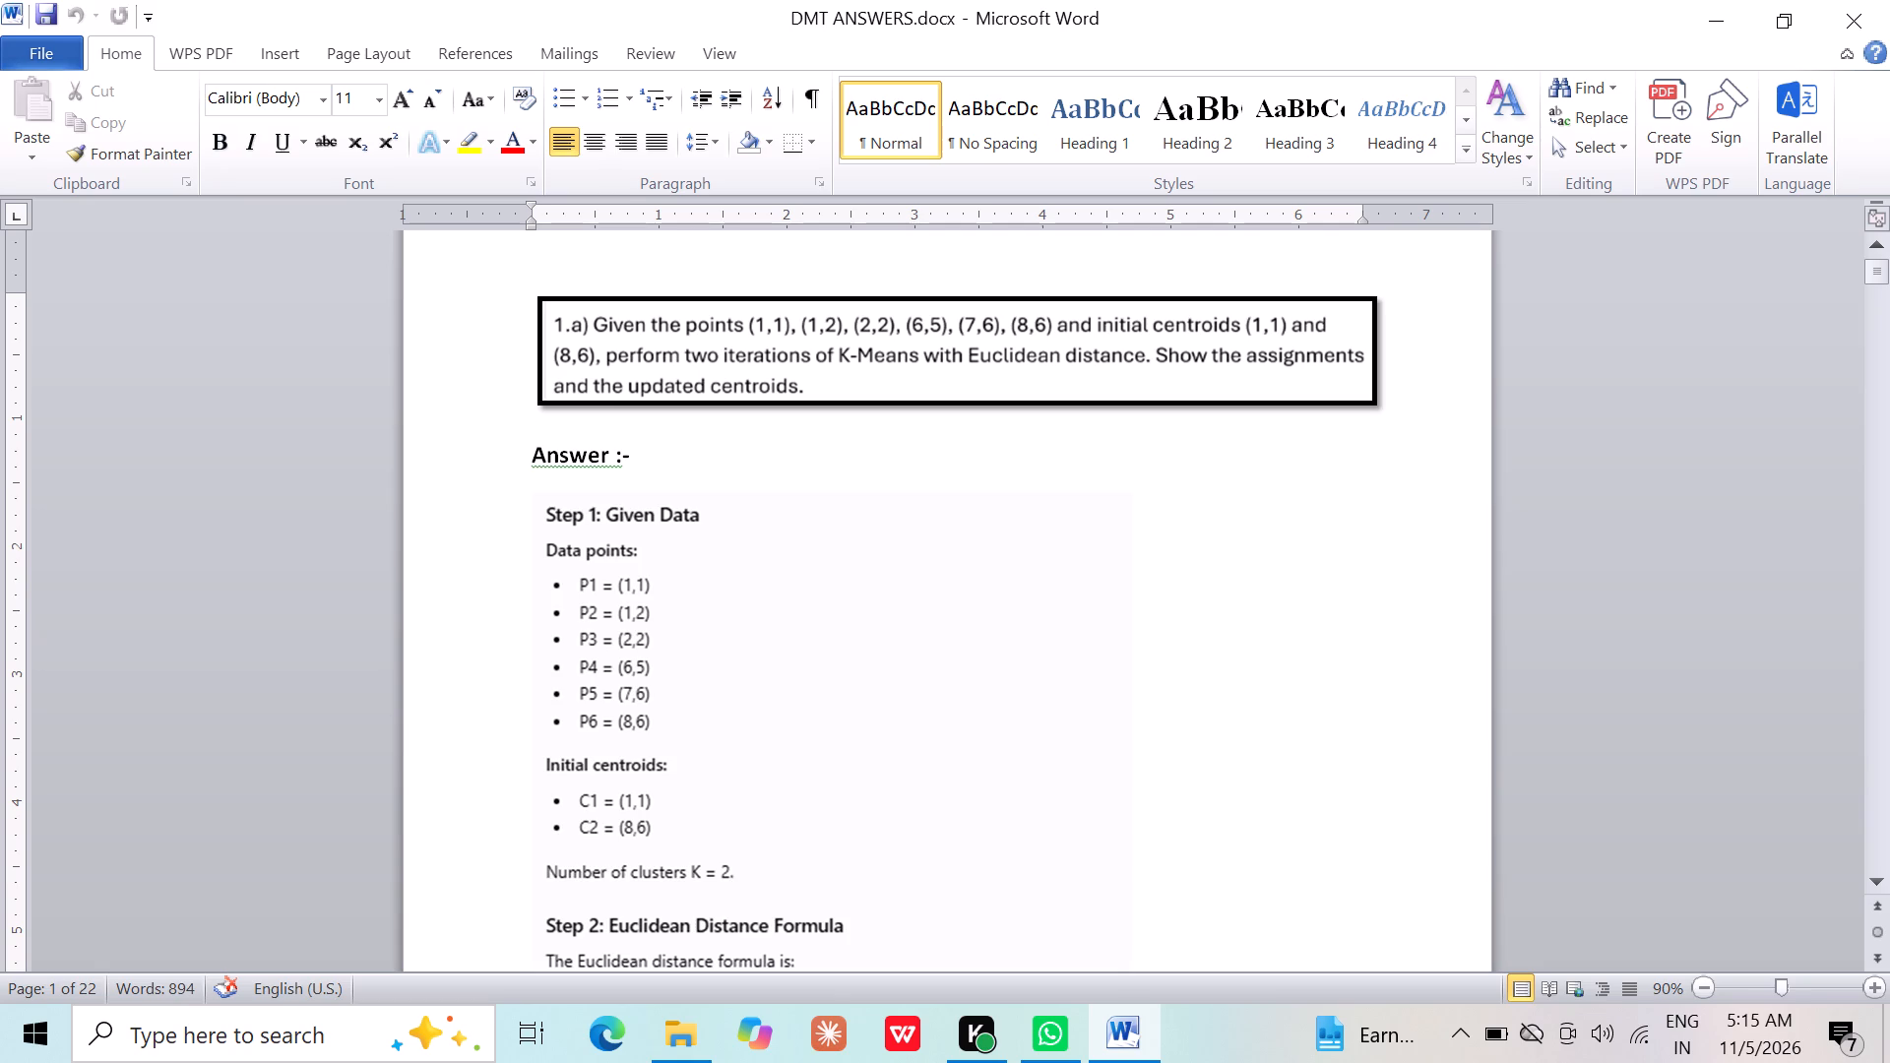
scroll(1047, 327, "down", 1)
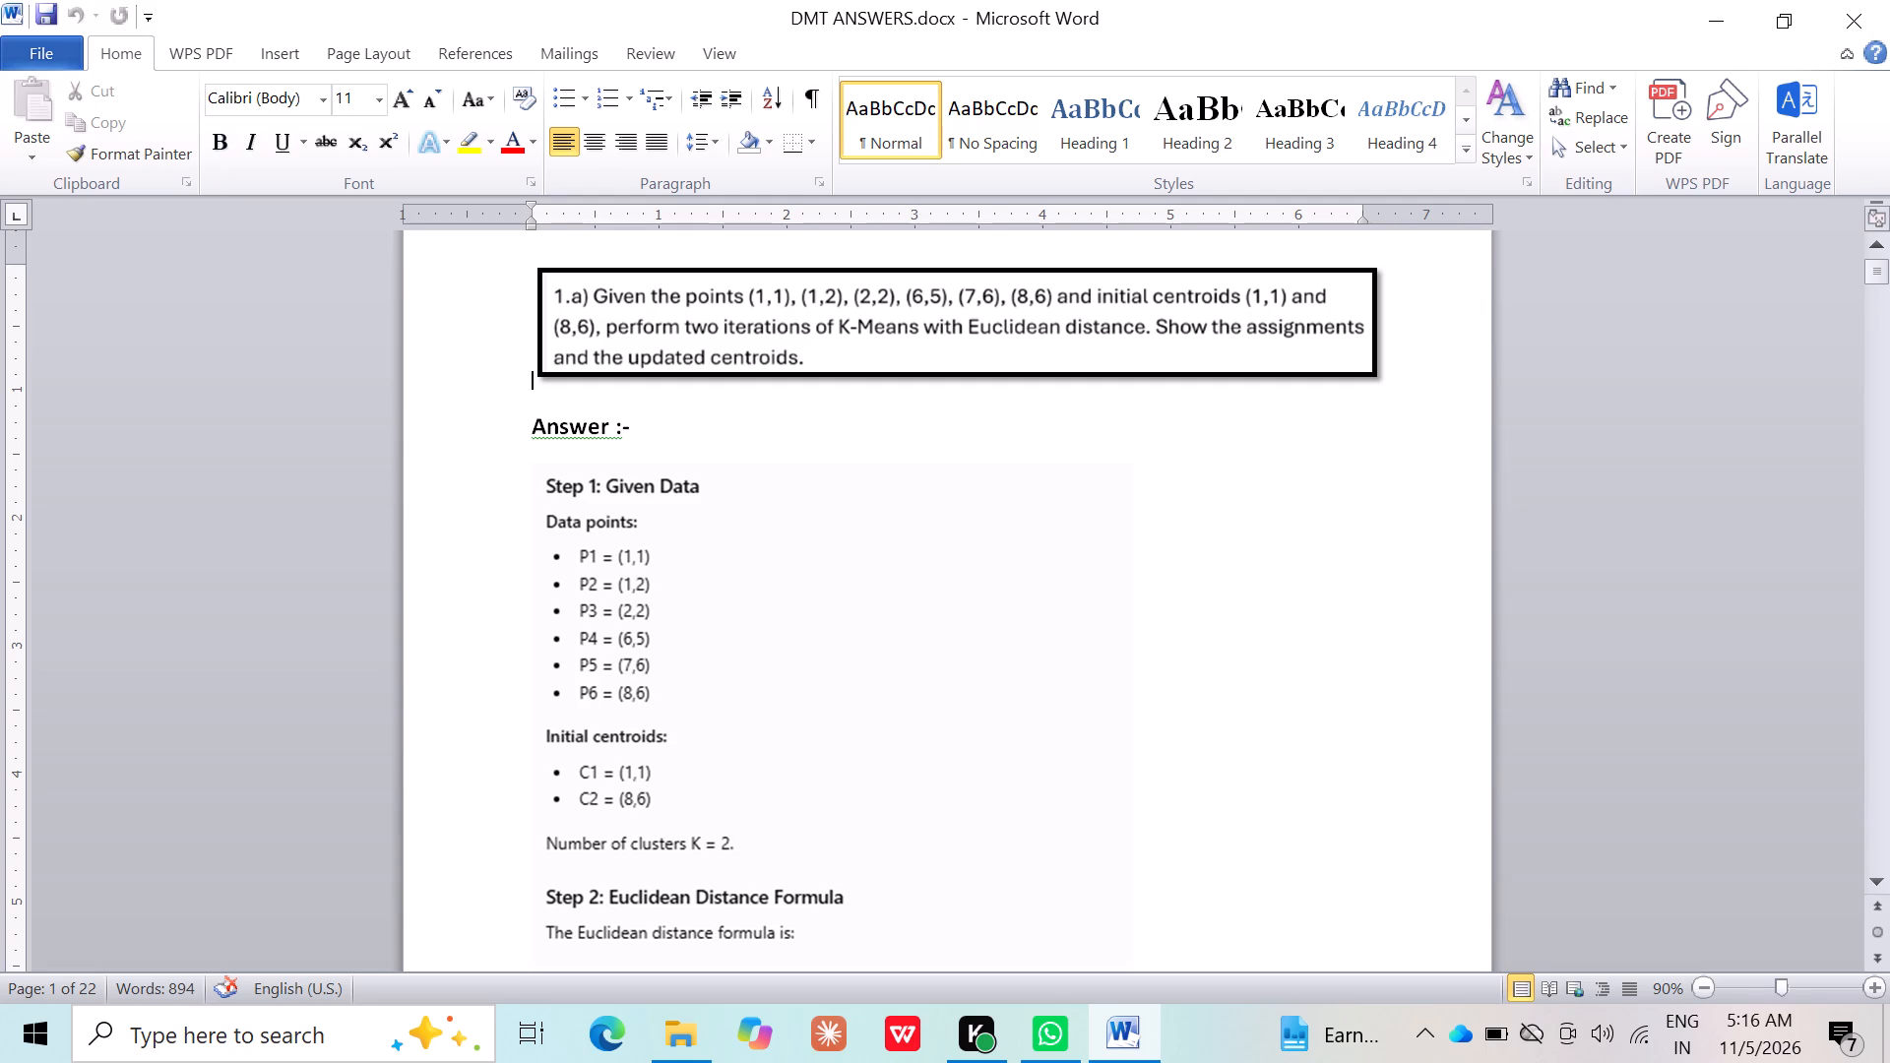
scroll(1162, 433, "down", 1, "ctrl")
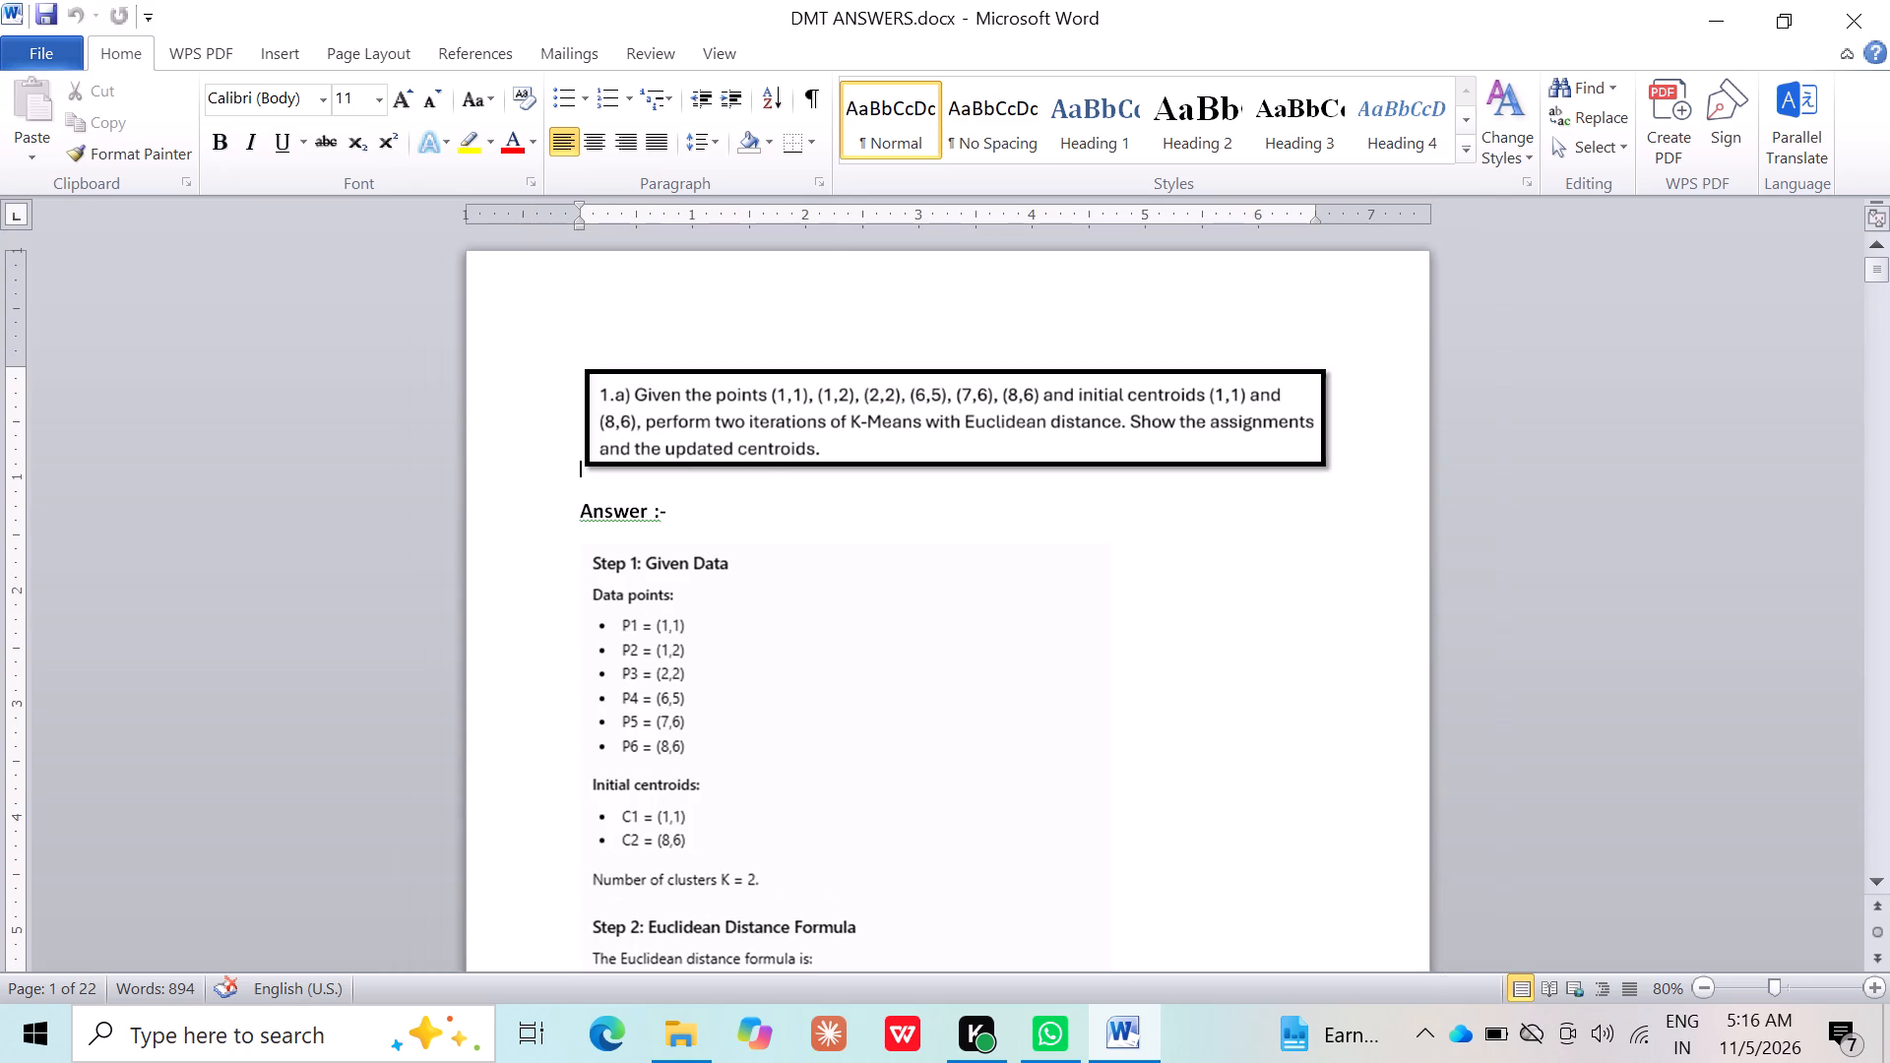
scroll(1162, 433, "down", 2, "ctrl")
scroll(1162, 433, "down", 20)
scroll(1162, 433, "down", 7)
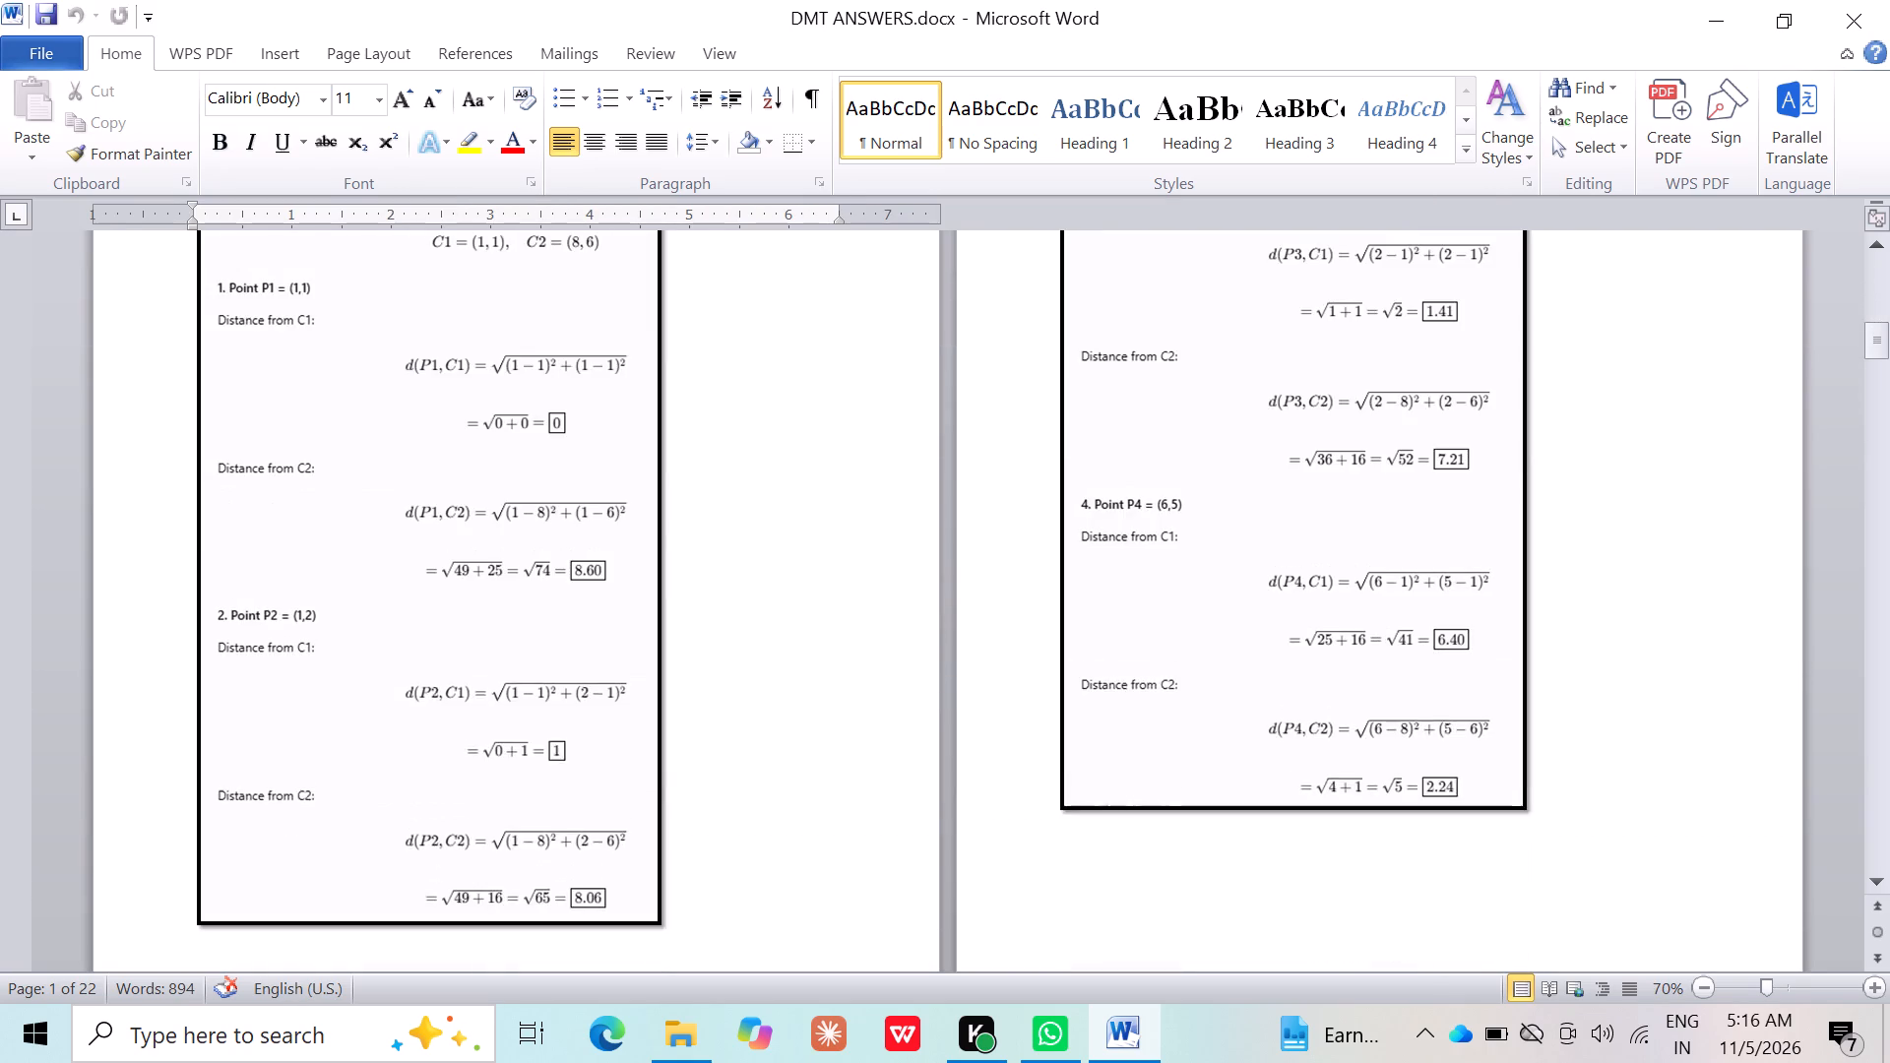
scroll(1162, 433, "down", 20)
scroll(1162, 433, "down", 20)
scroll(1162, 433, "down", 20)
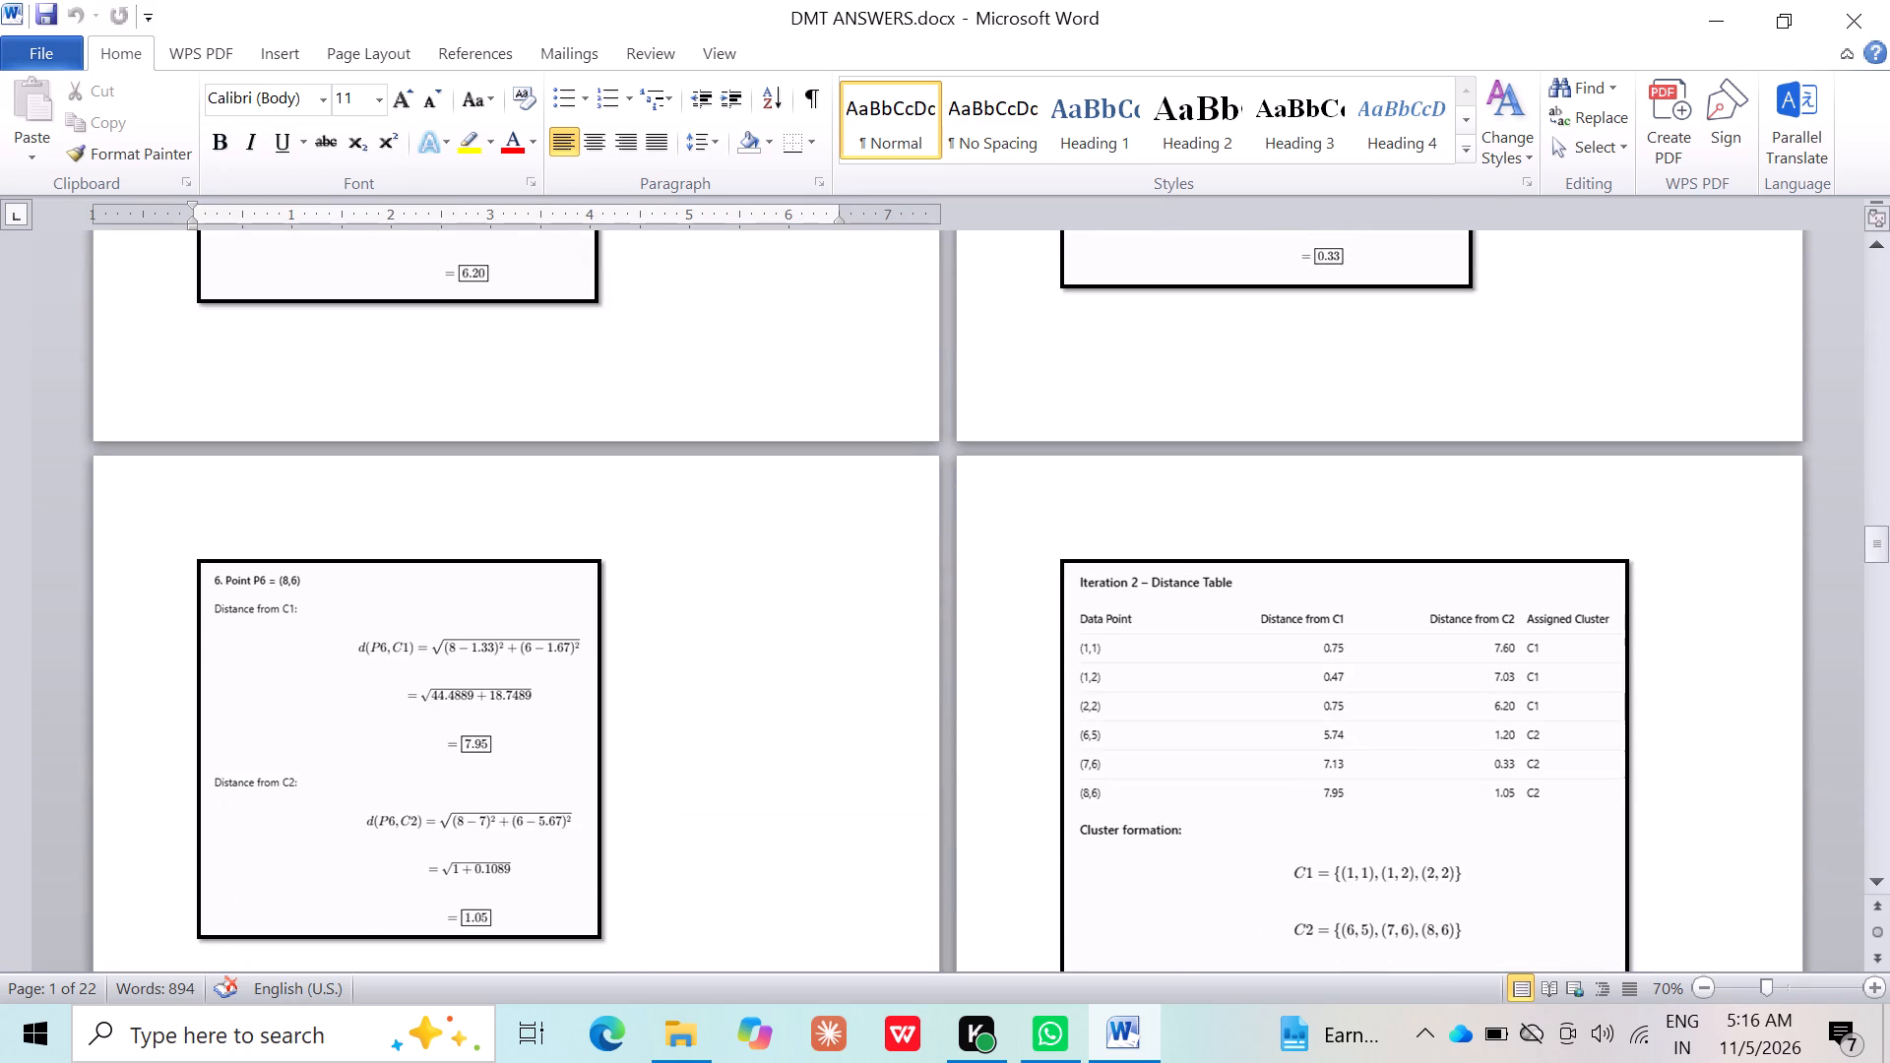
scroll(1162, 433, "down", 20)
scroll(1162, 433, "down", 3)
scroll(1162, 433, "up", 2)
scroll(1162, 433, "down", 16)
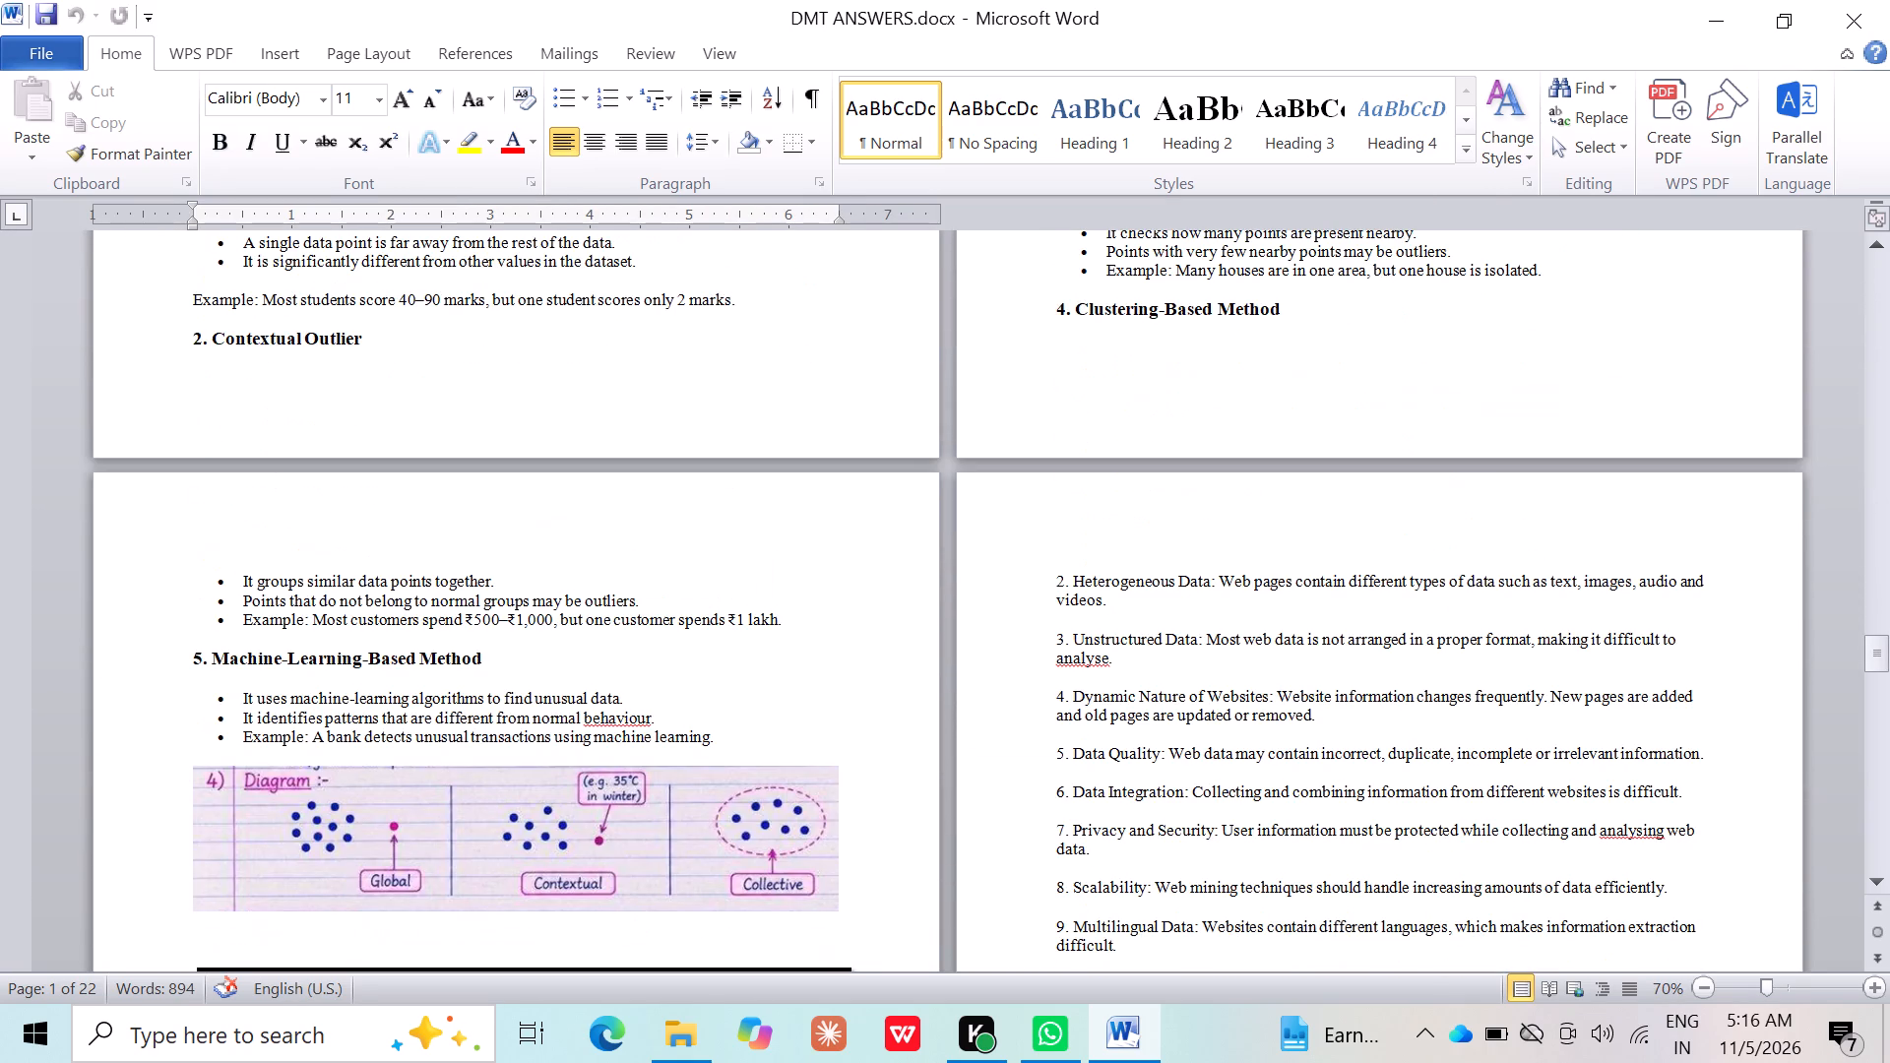
scroll(1162, 433, "up", 2)
scroll(1162, 433, "down", 5)
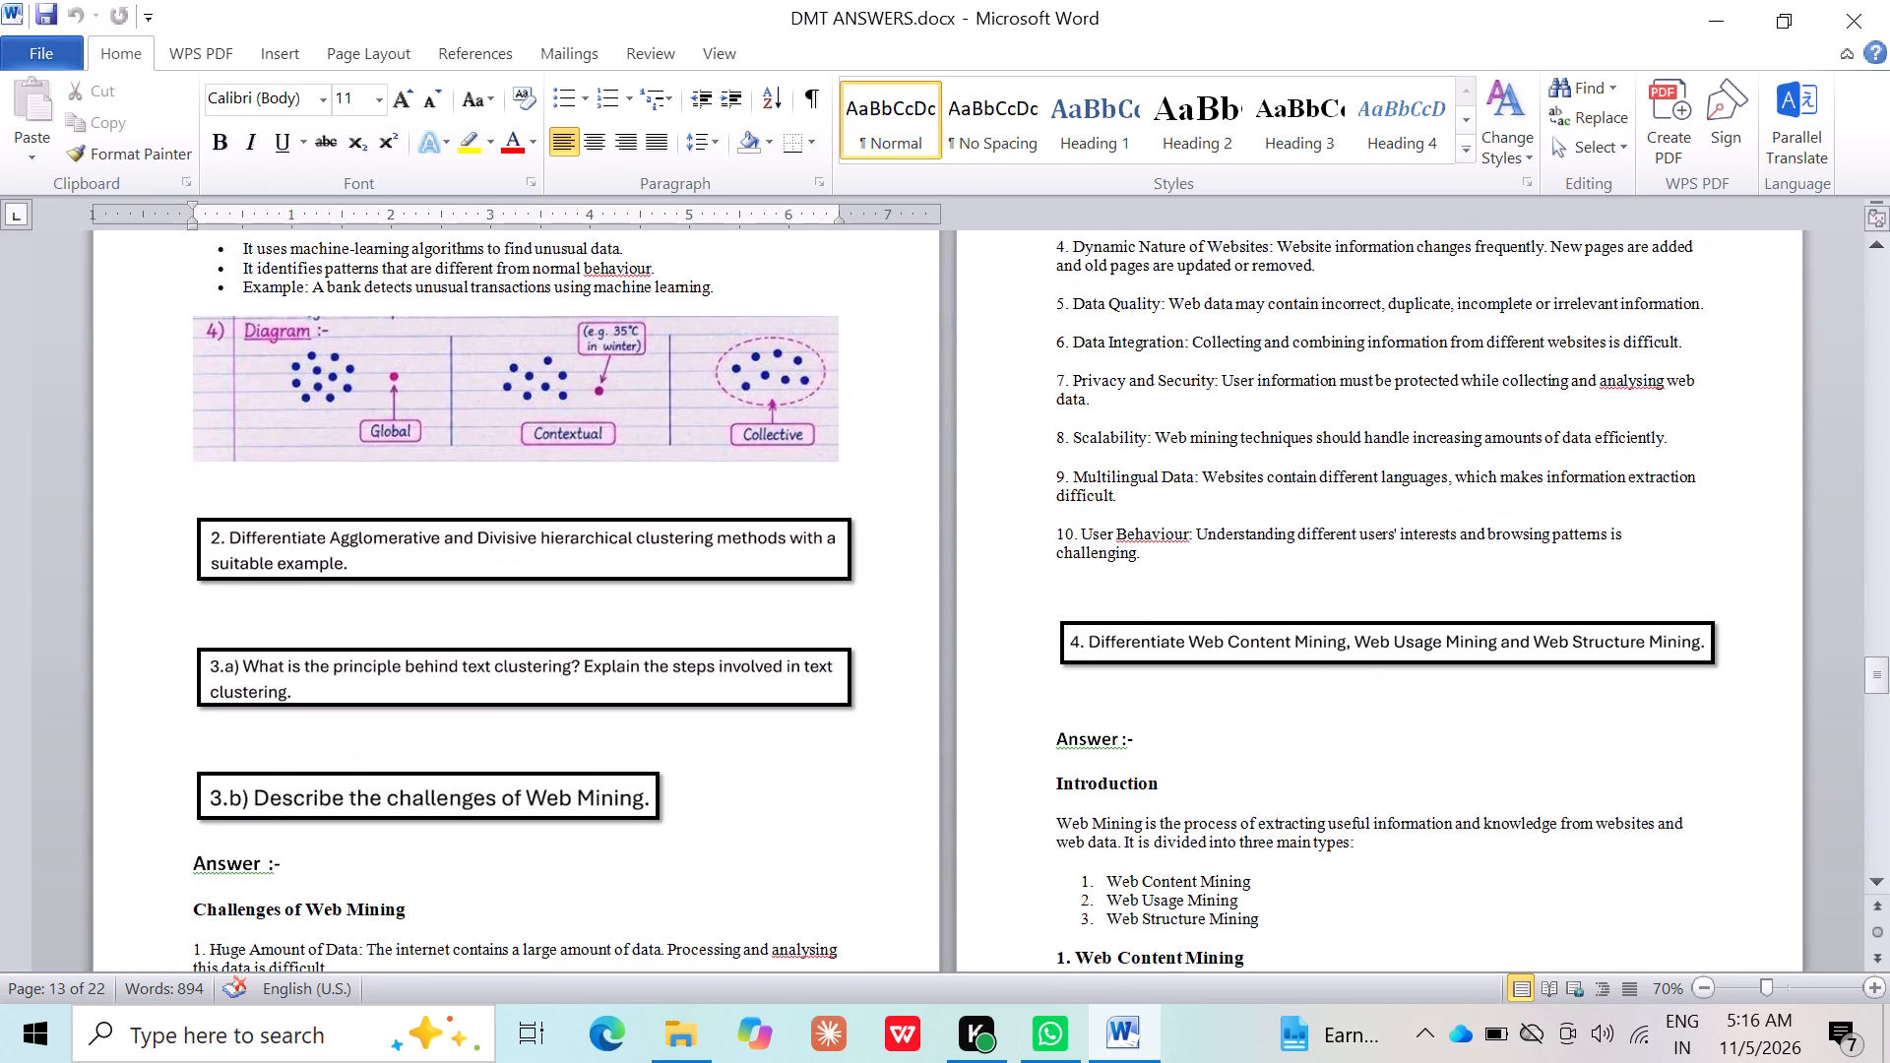
scroll(1162, 433, "down", 1)
scroll(1168, 439, "up", 1)
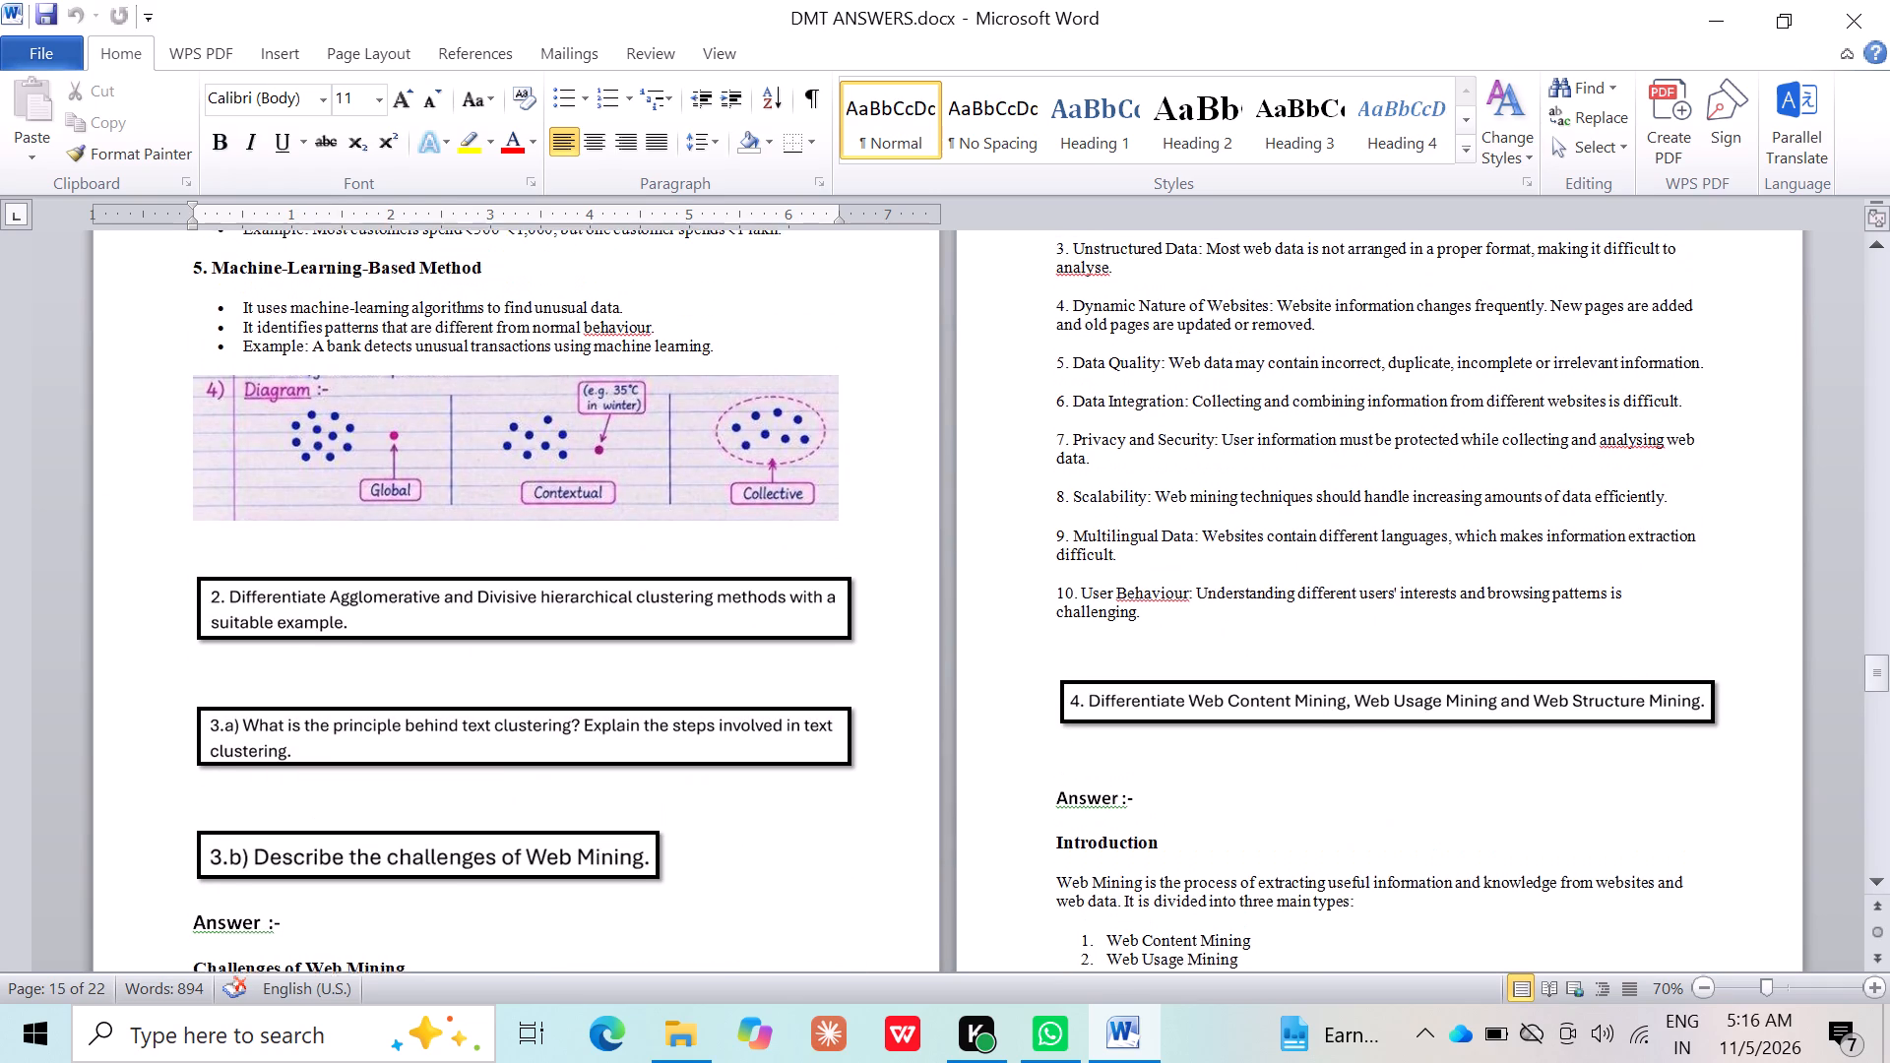
scroll(1168, 439, "up", 1)
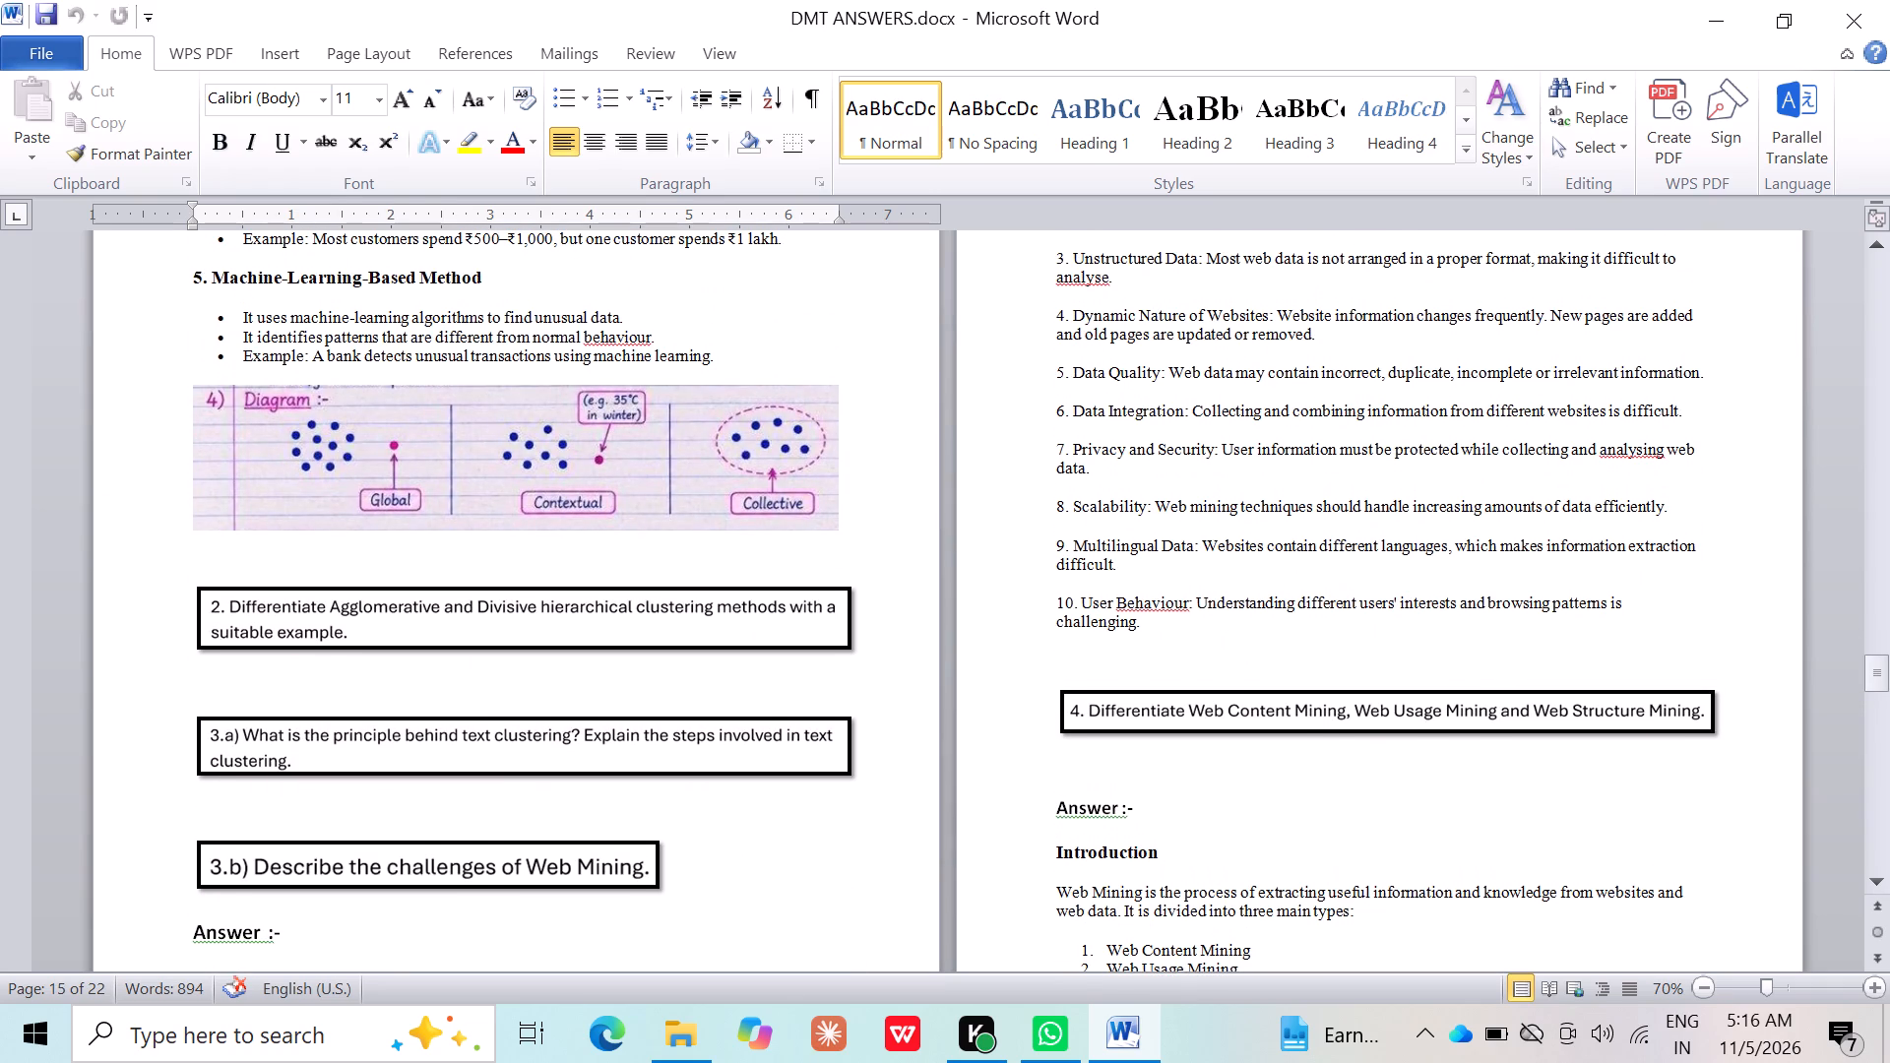
Bold the labels "User Behaviour:" in item 10 and "Privacy and Security" in item 7 of the Web Mining challenges.
left_click_drag(1196, 600, 1097, 609)
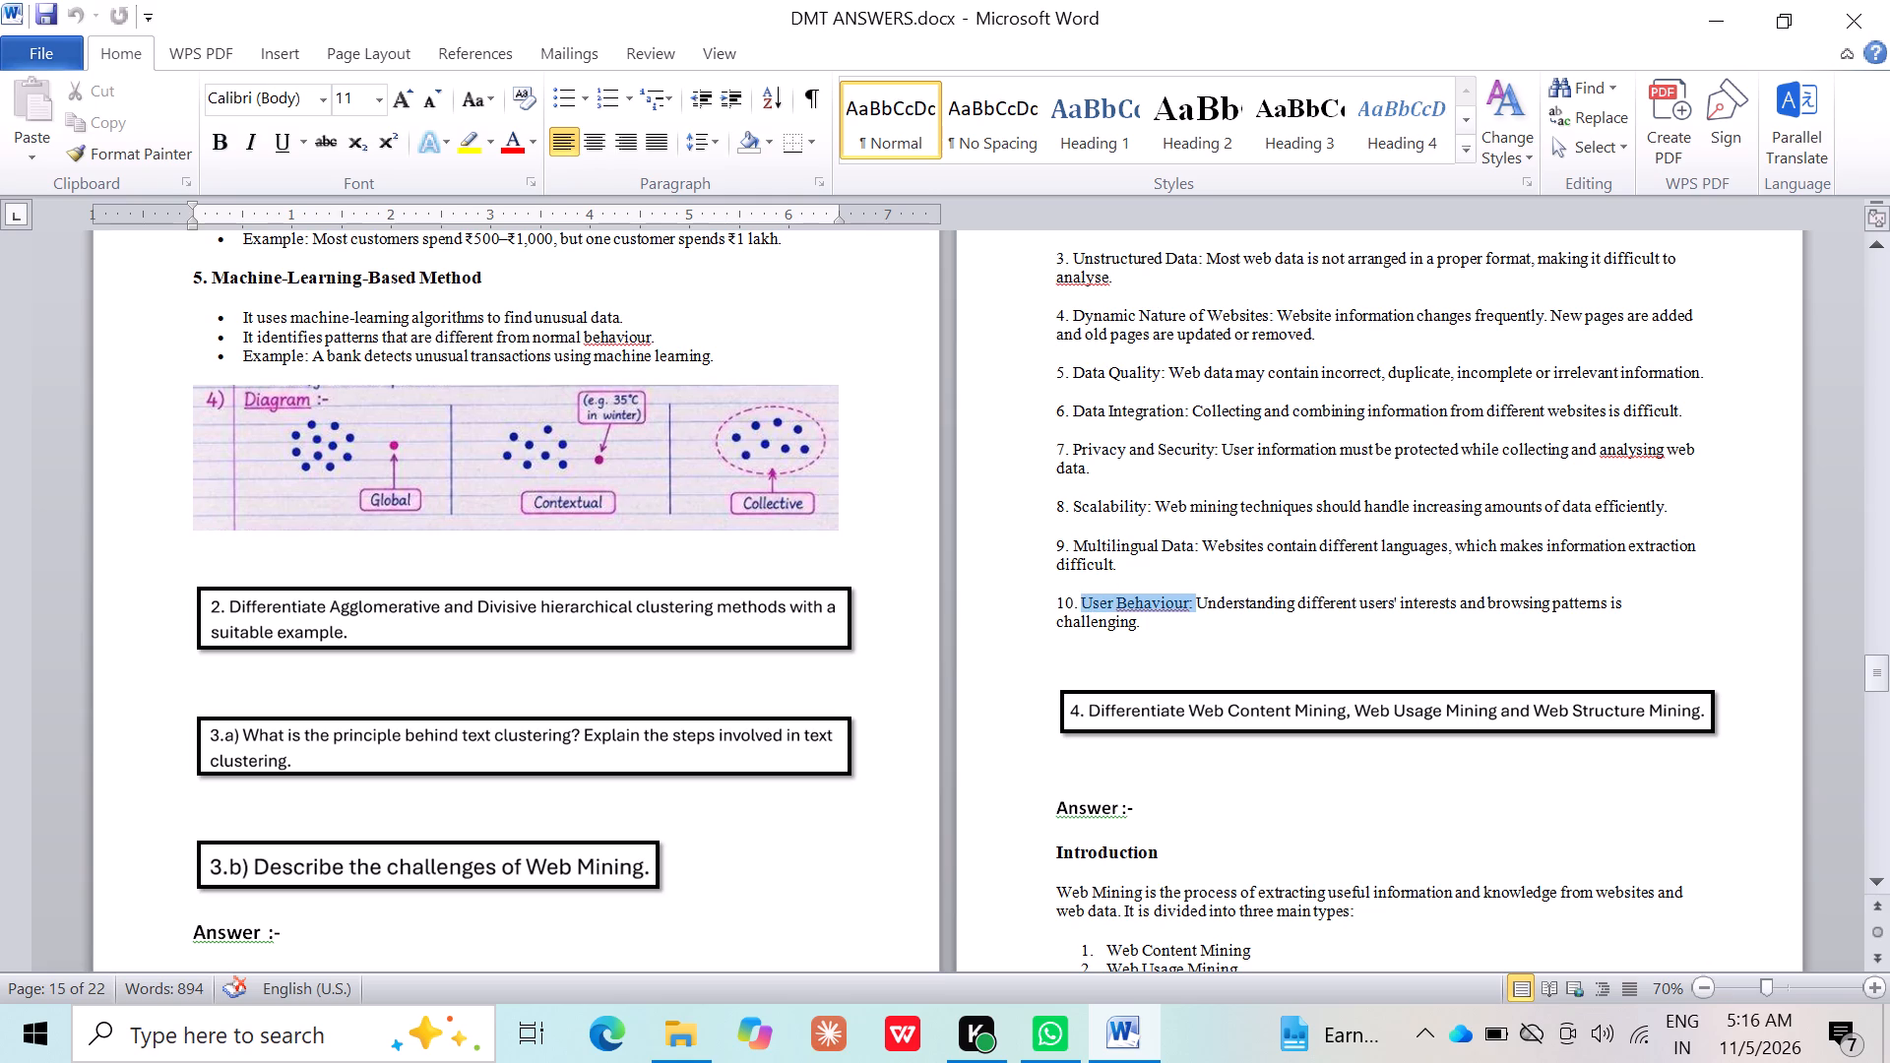
left_click_drag(1097, 609, 1073, 607)
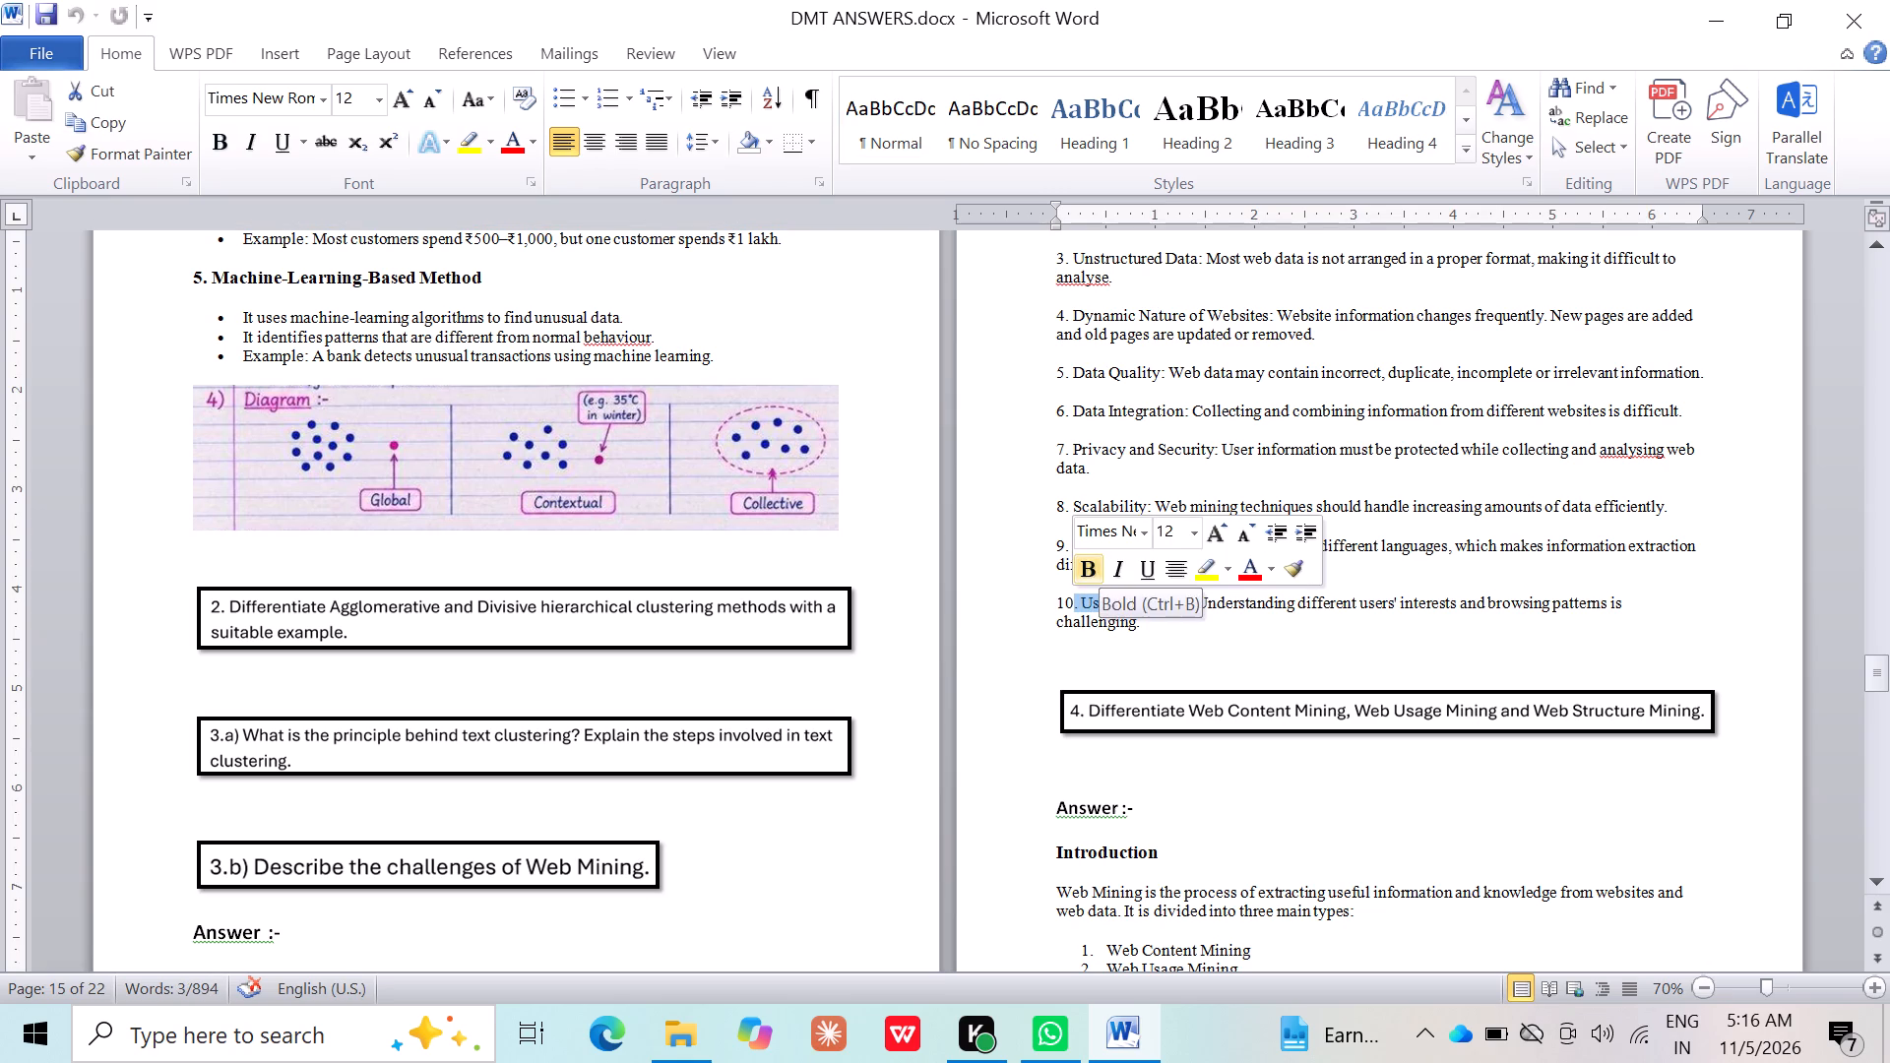
left_click(1097, 561)
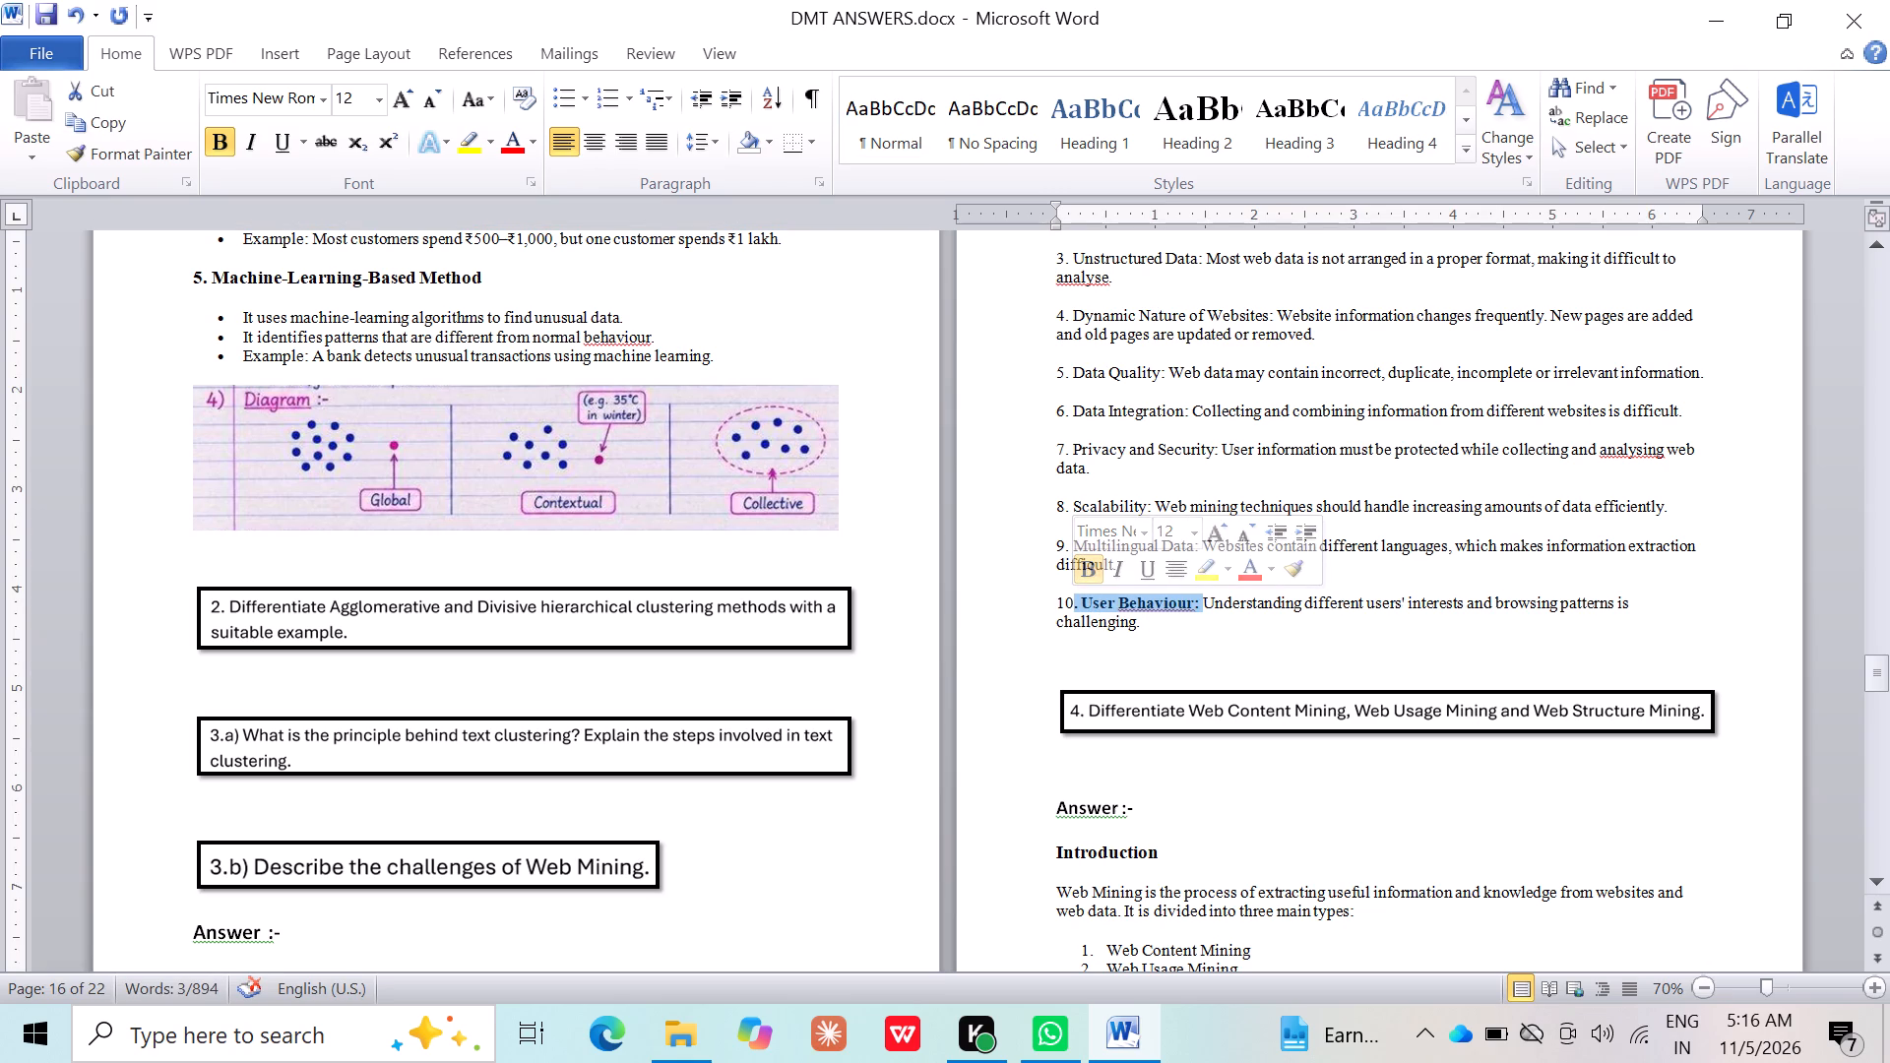
left_click_drag(1214, 458, 1093, 449)
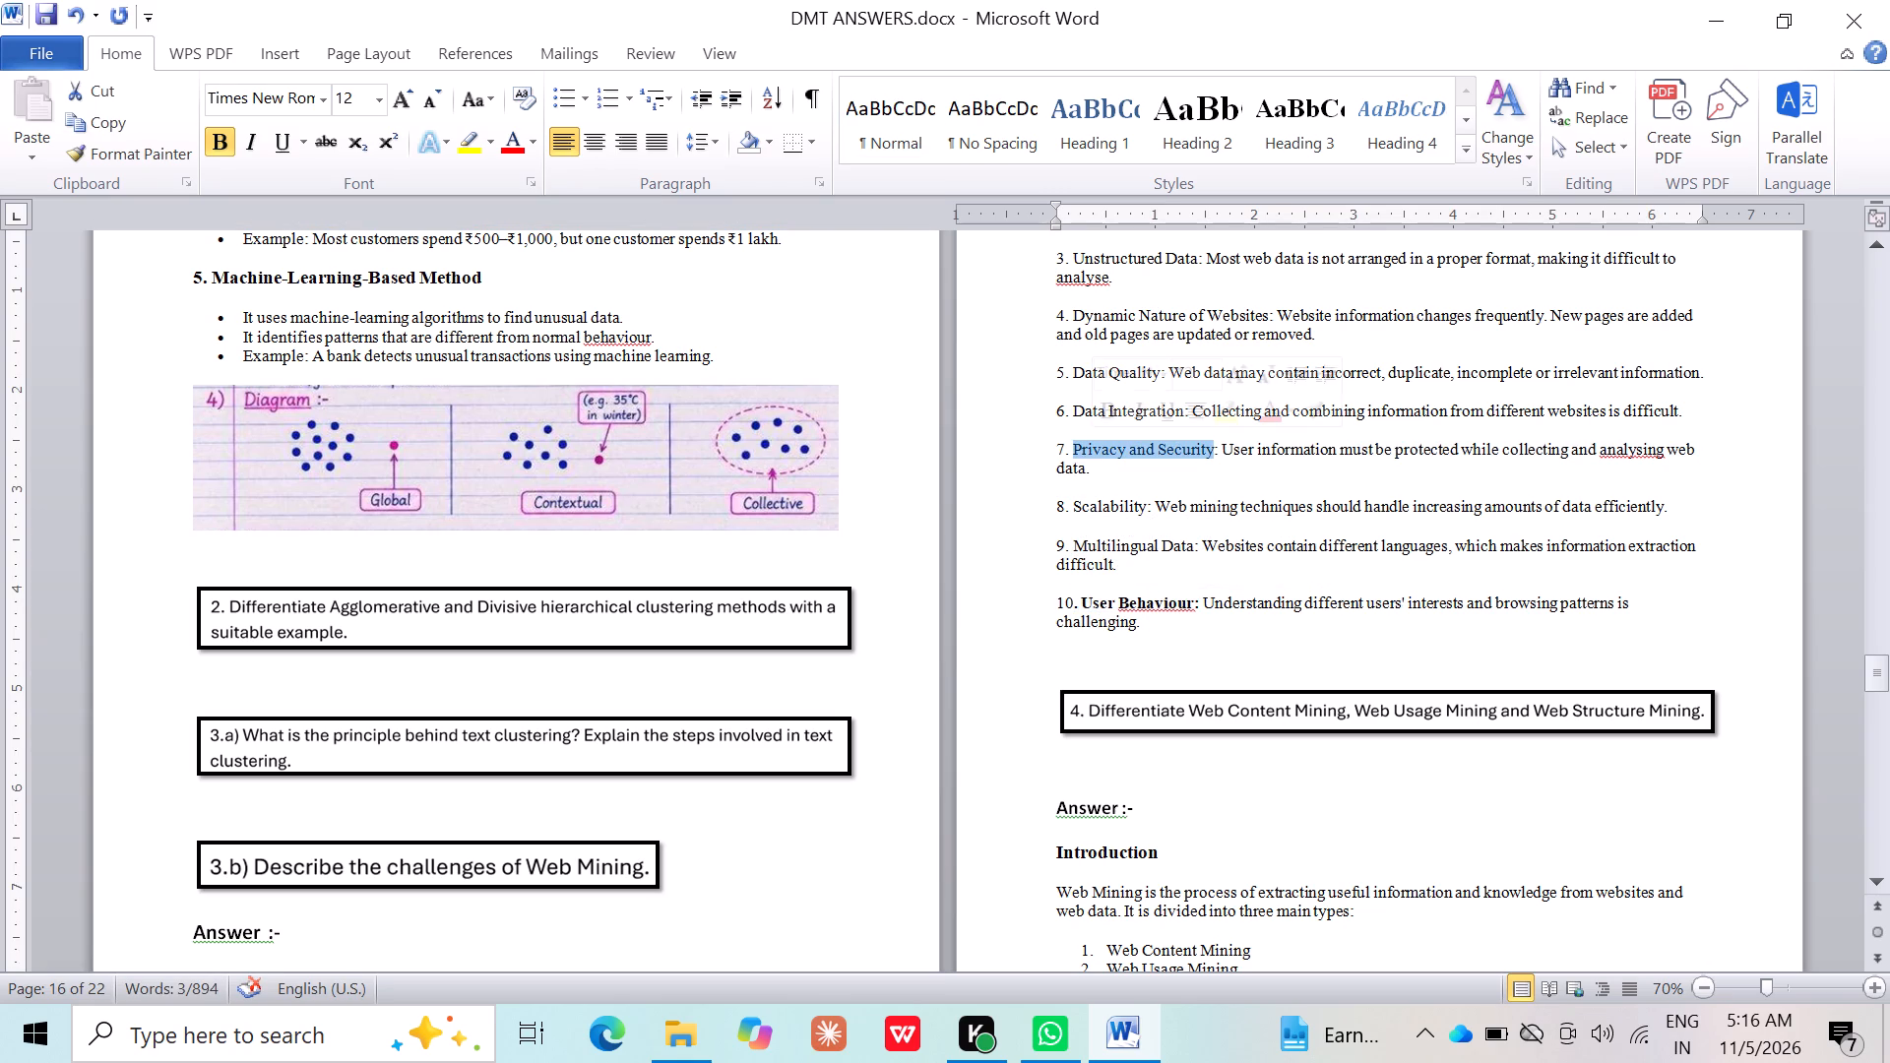
left_click(1095, 421)
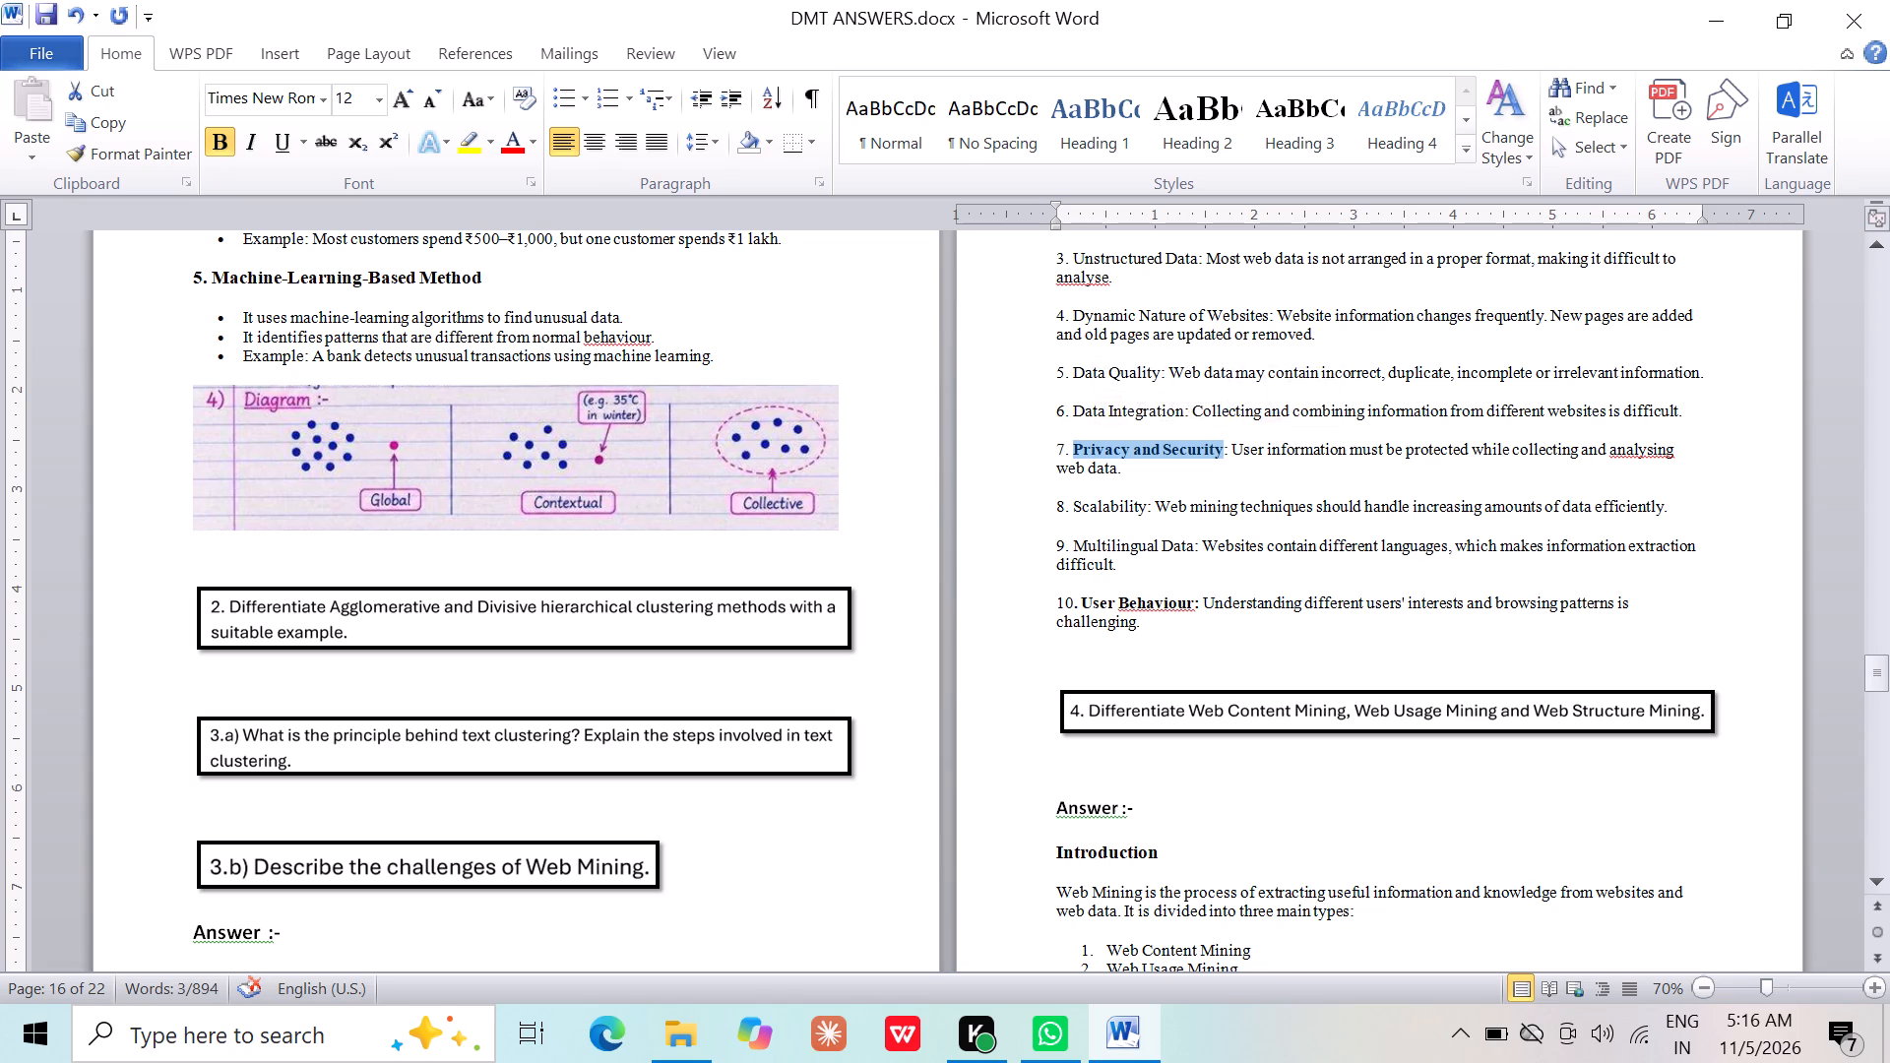
Bold the label "Multilingual Data" in item 9 of the Web Mining challenges.
left_click_drag(1198, 555, 1080, 536)
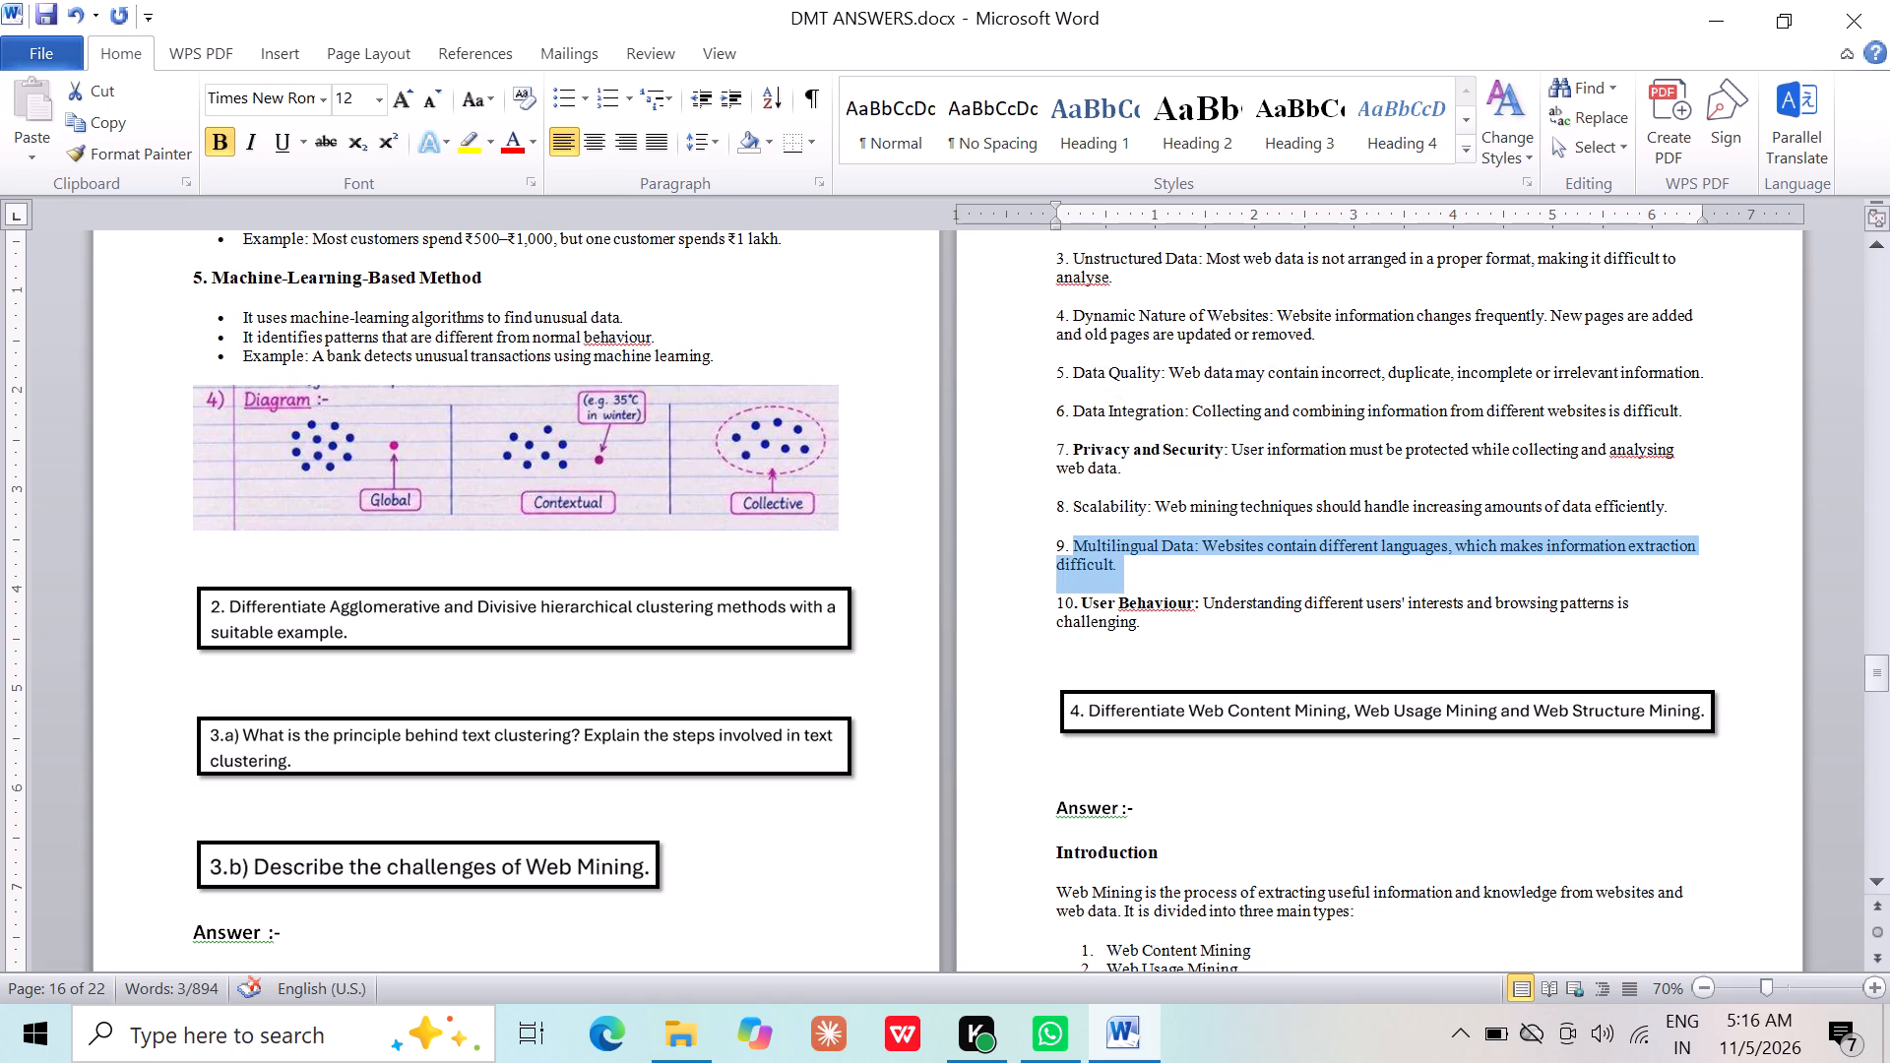
left_click_drag(1080, 536, 1080, 551)
left_click(1080, 551)
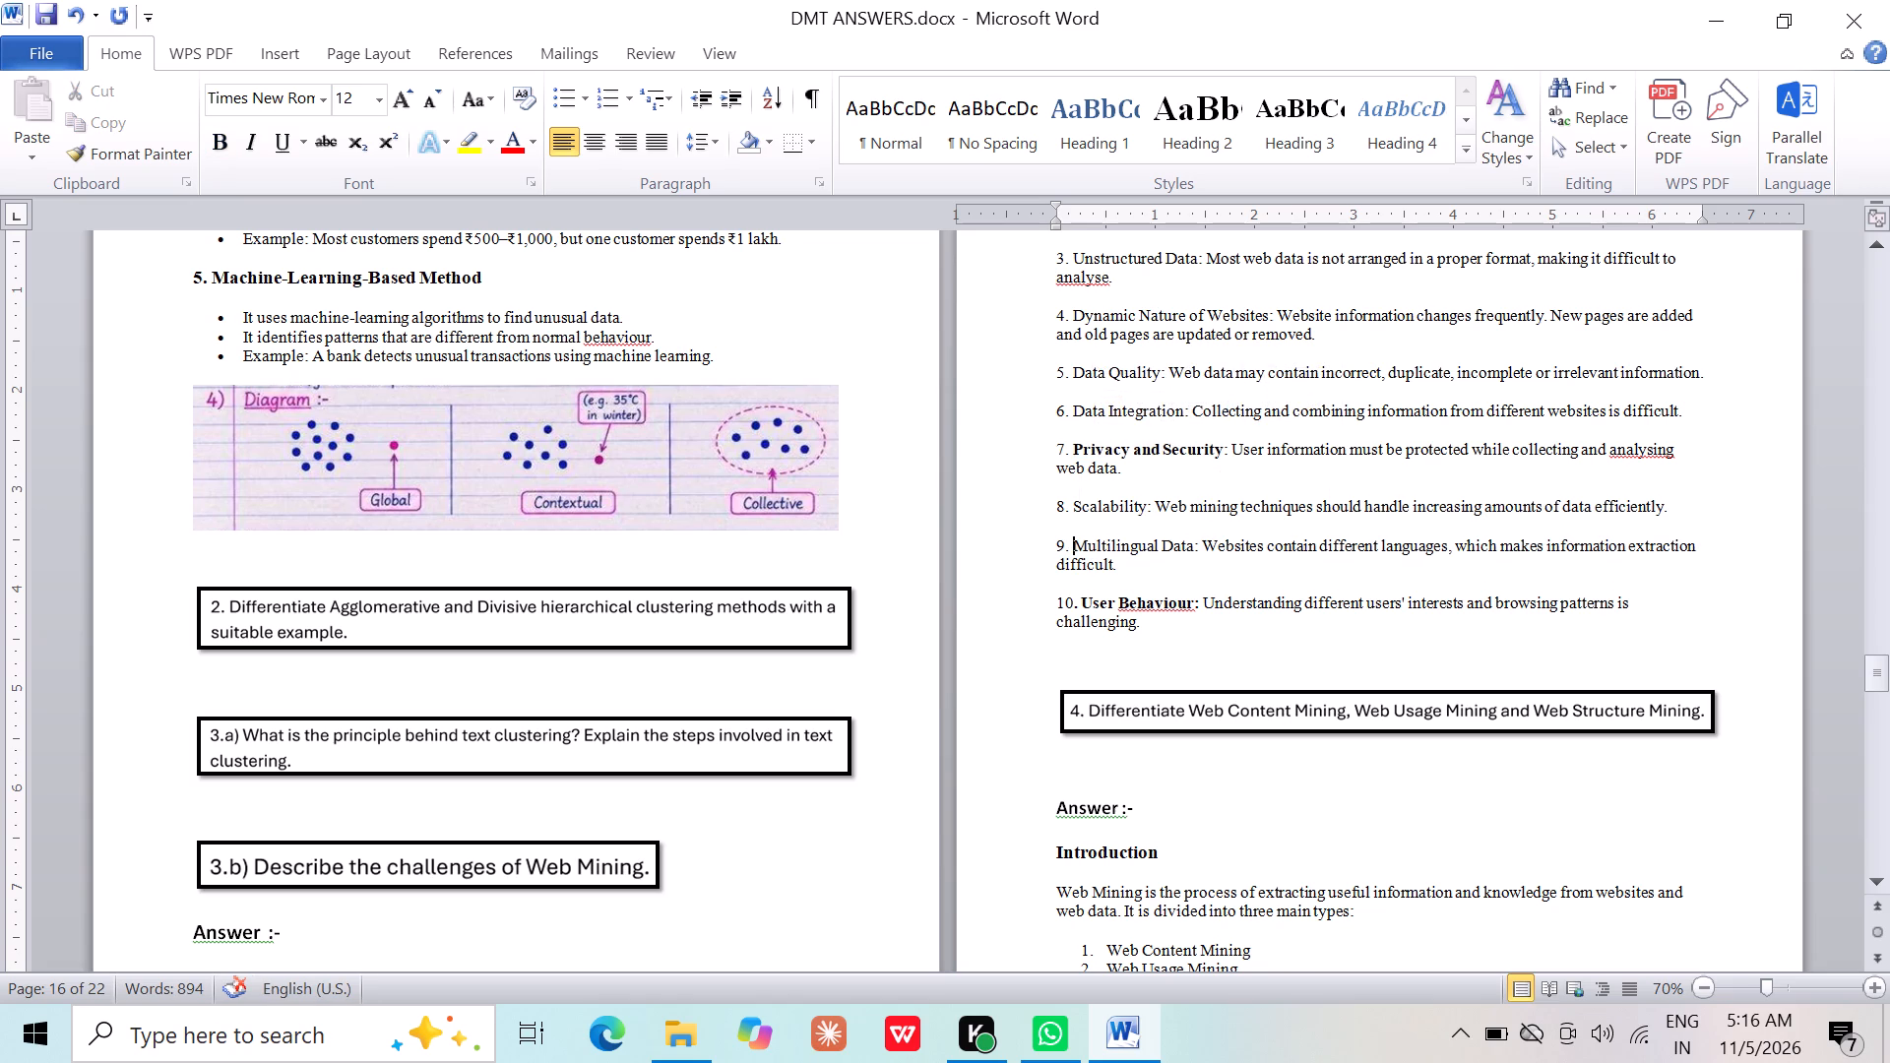
left_click_drag(1194, 546, 1081, 540)
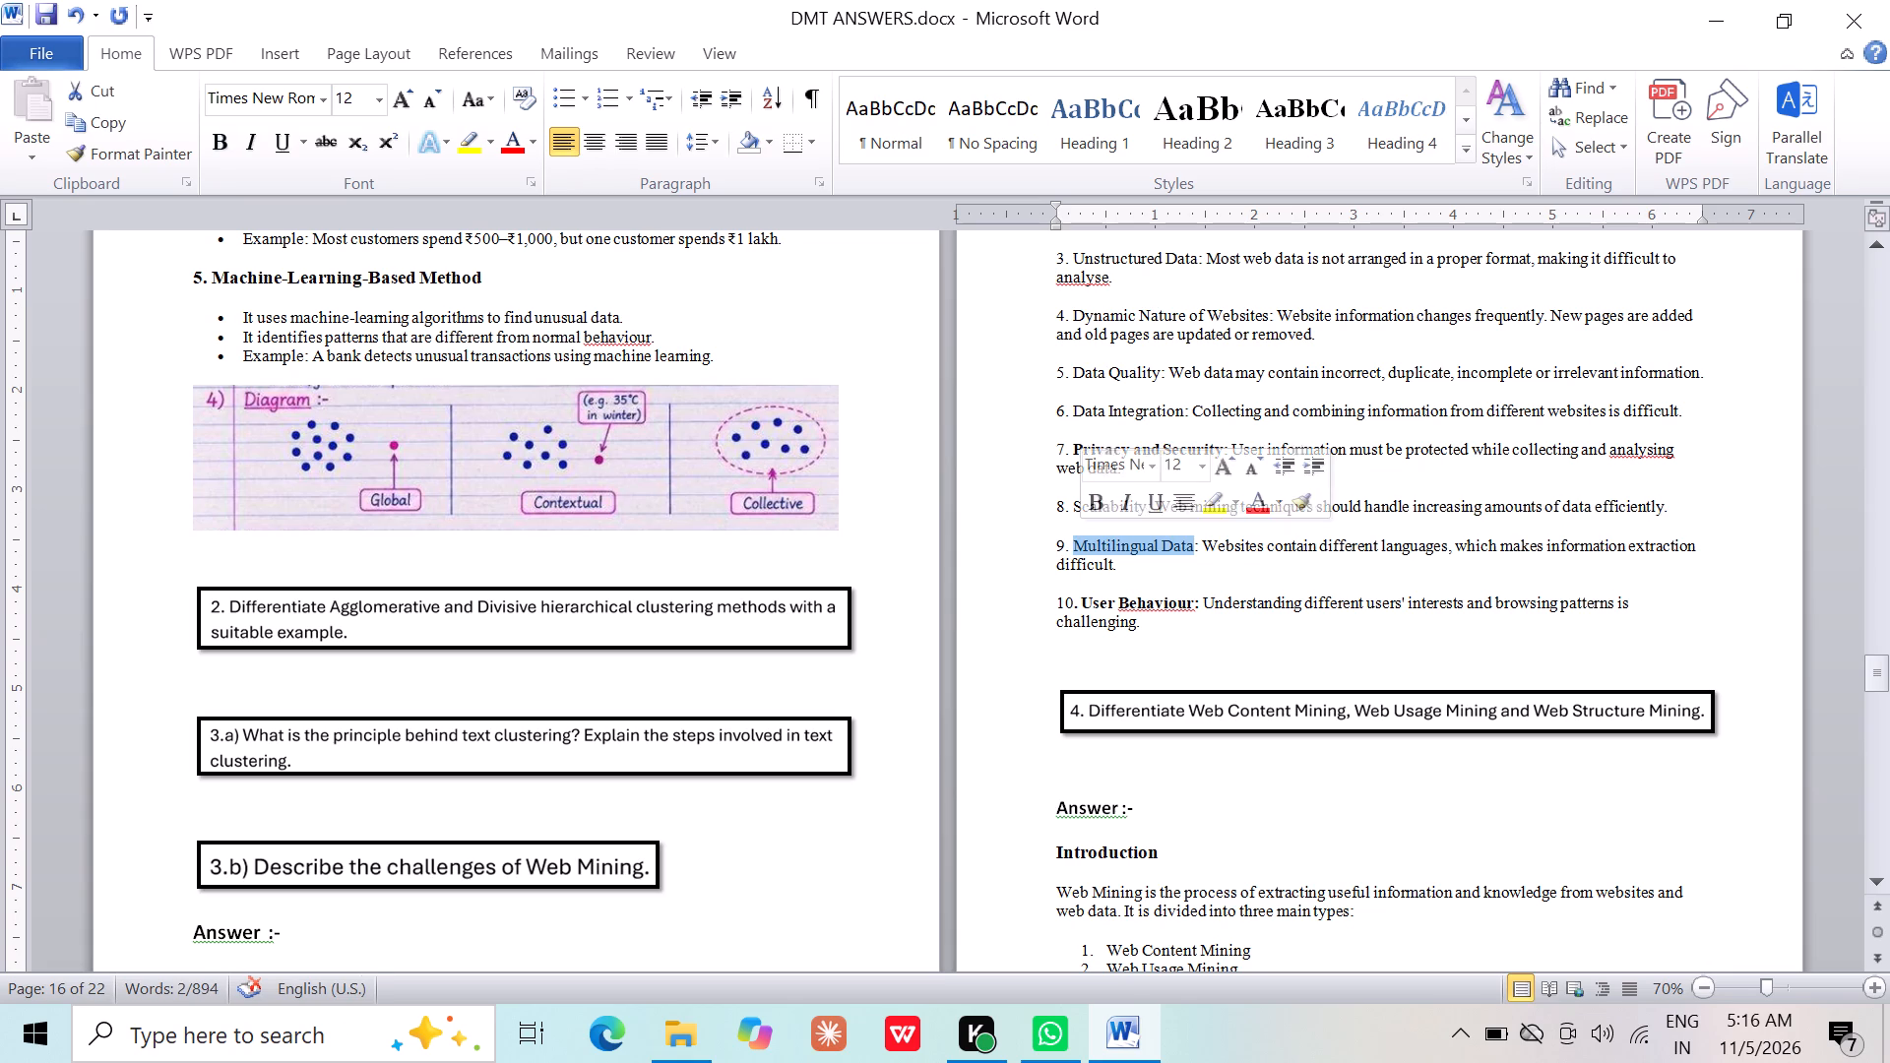
left_click(1107, 494)
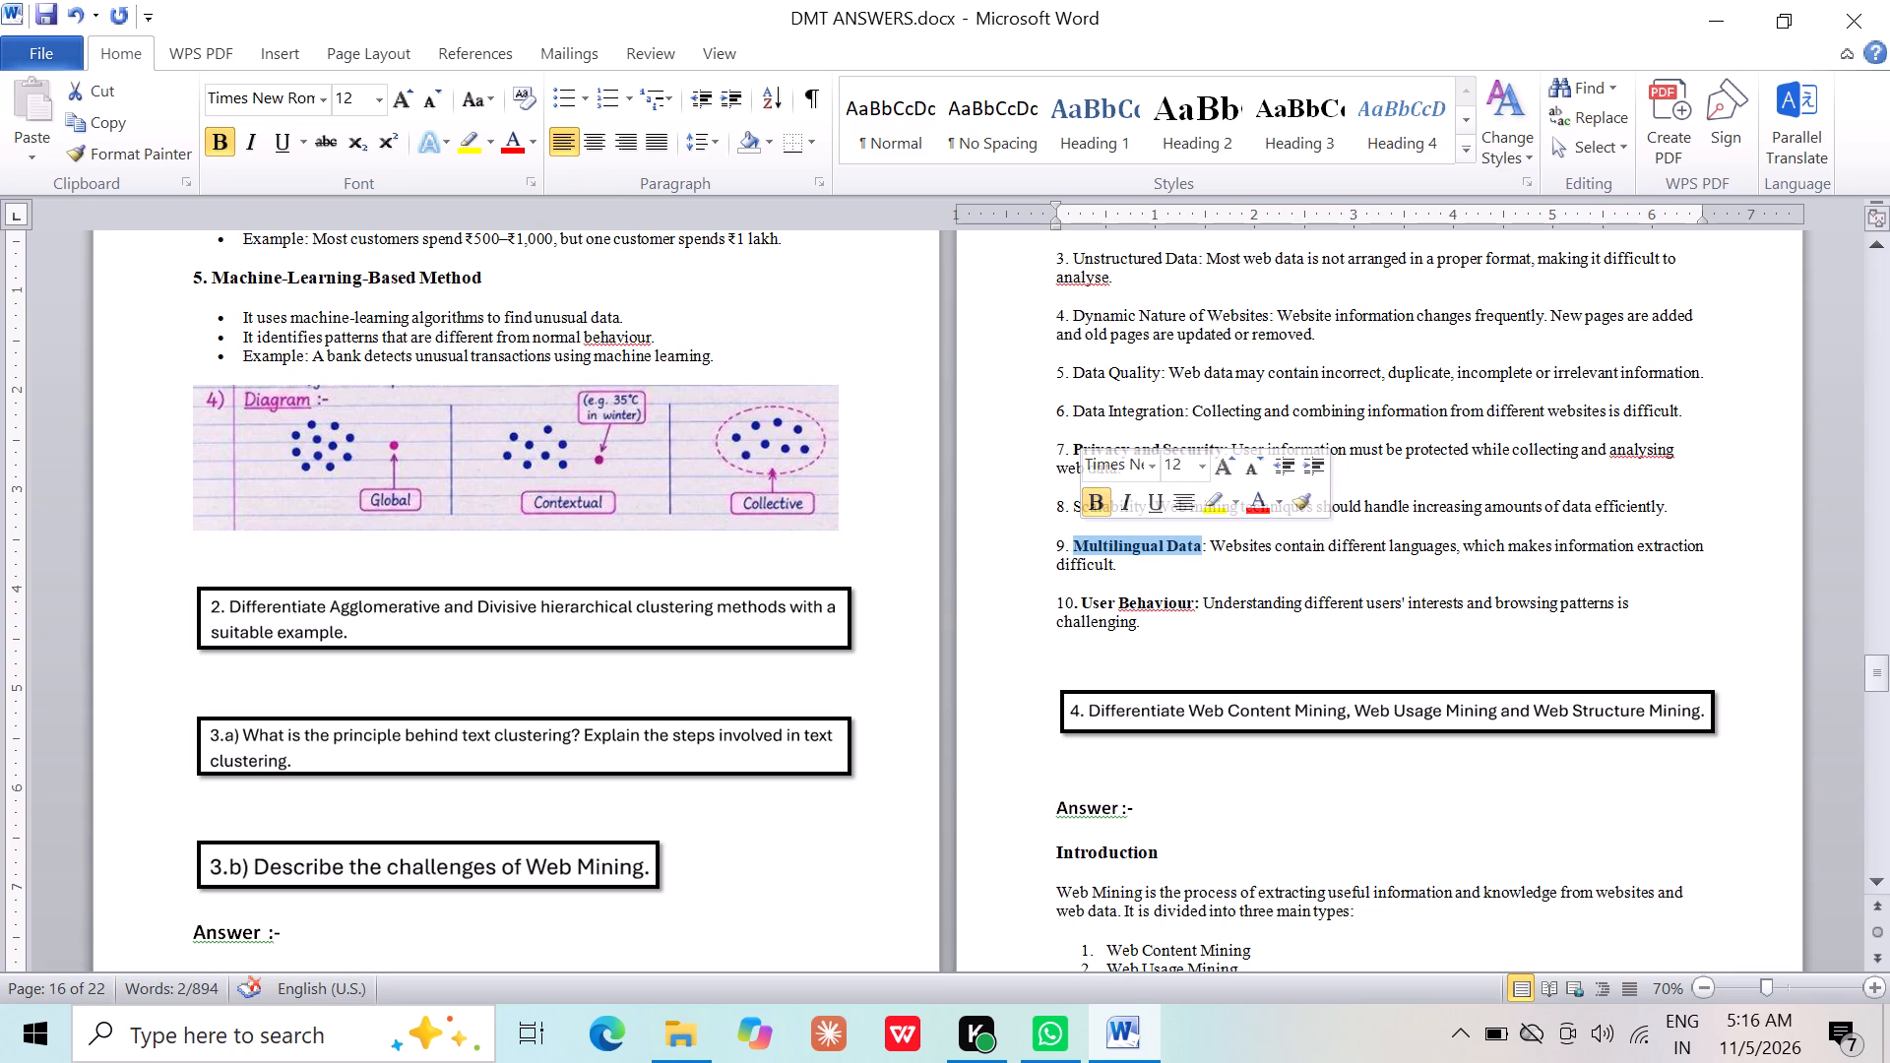
Bold the labels "Data Integration" in item 6 and "Scalability" in item 8 of the Web Mining challenges.
left_click_drag(1178, 419, 1080, 420)
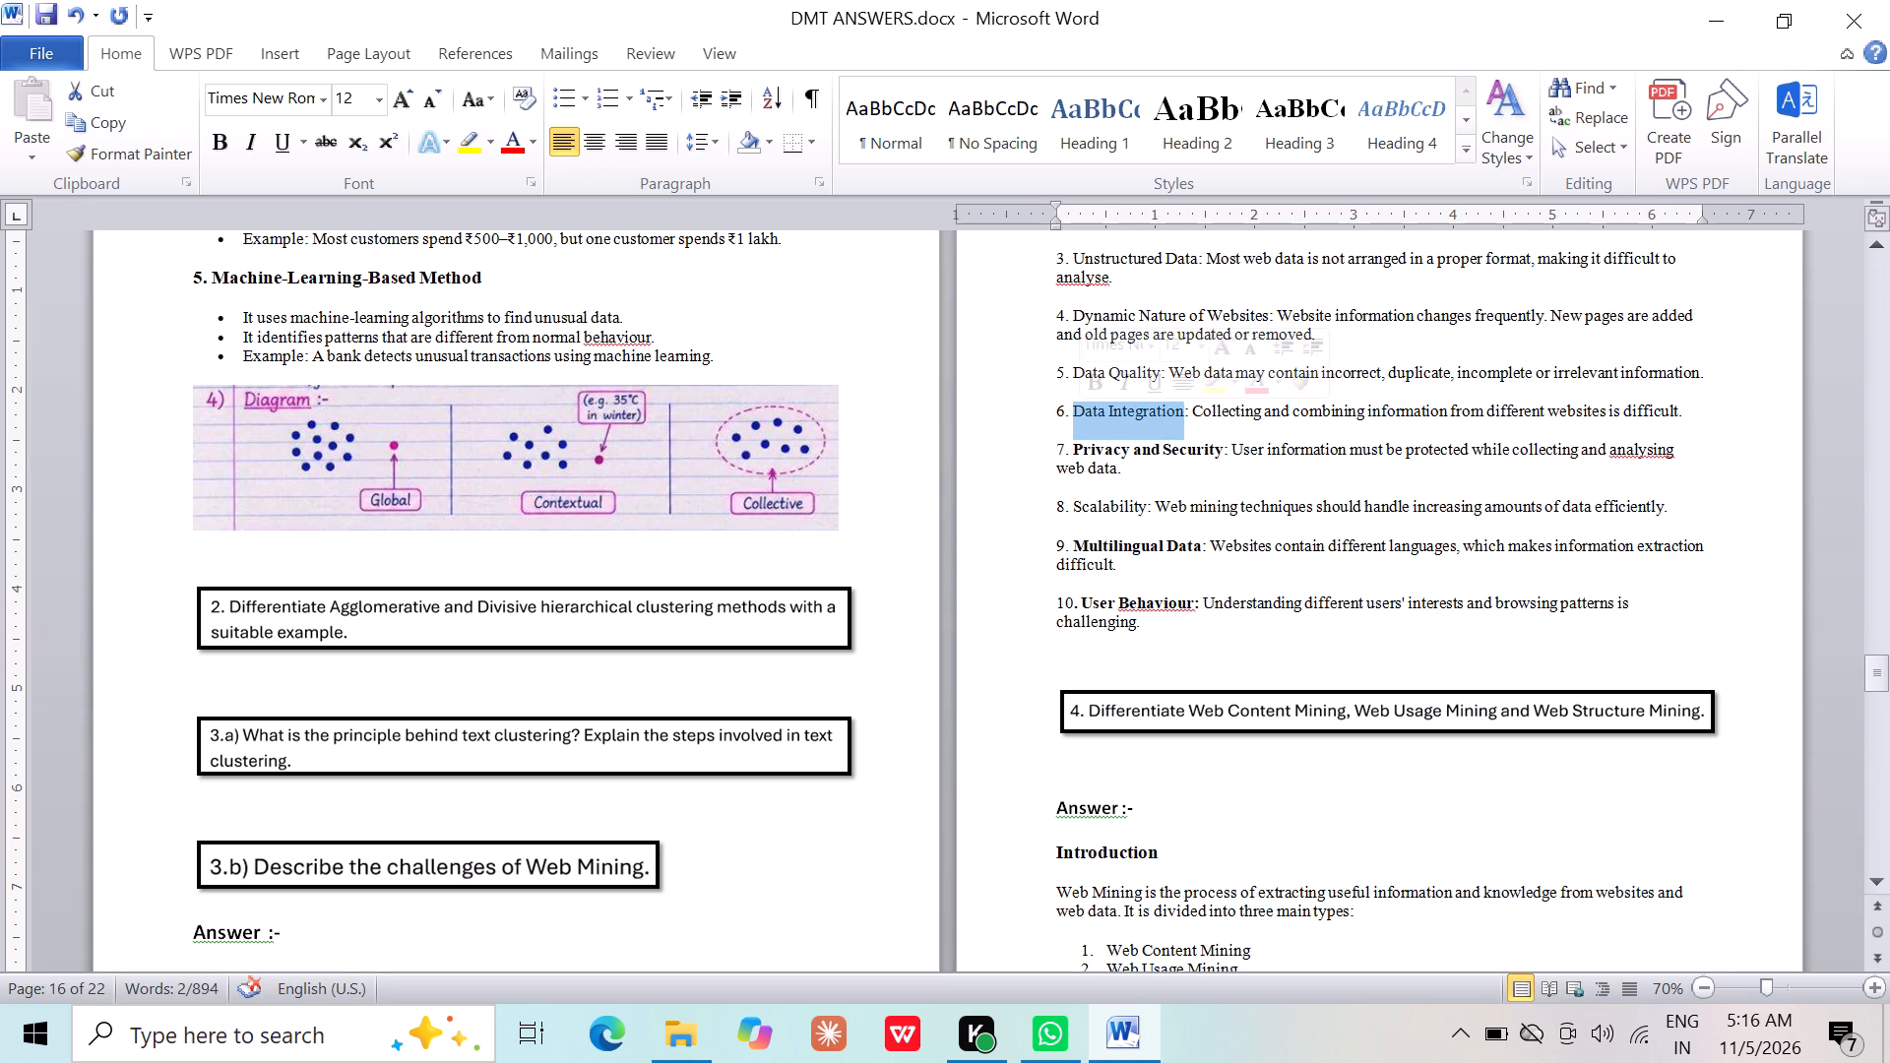
left_click(1094, 375)
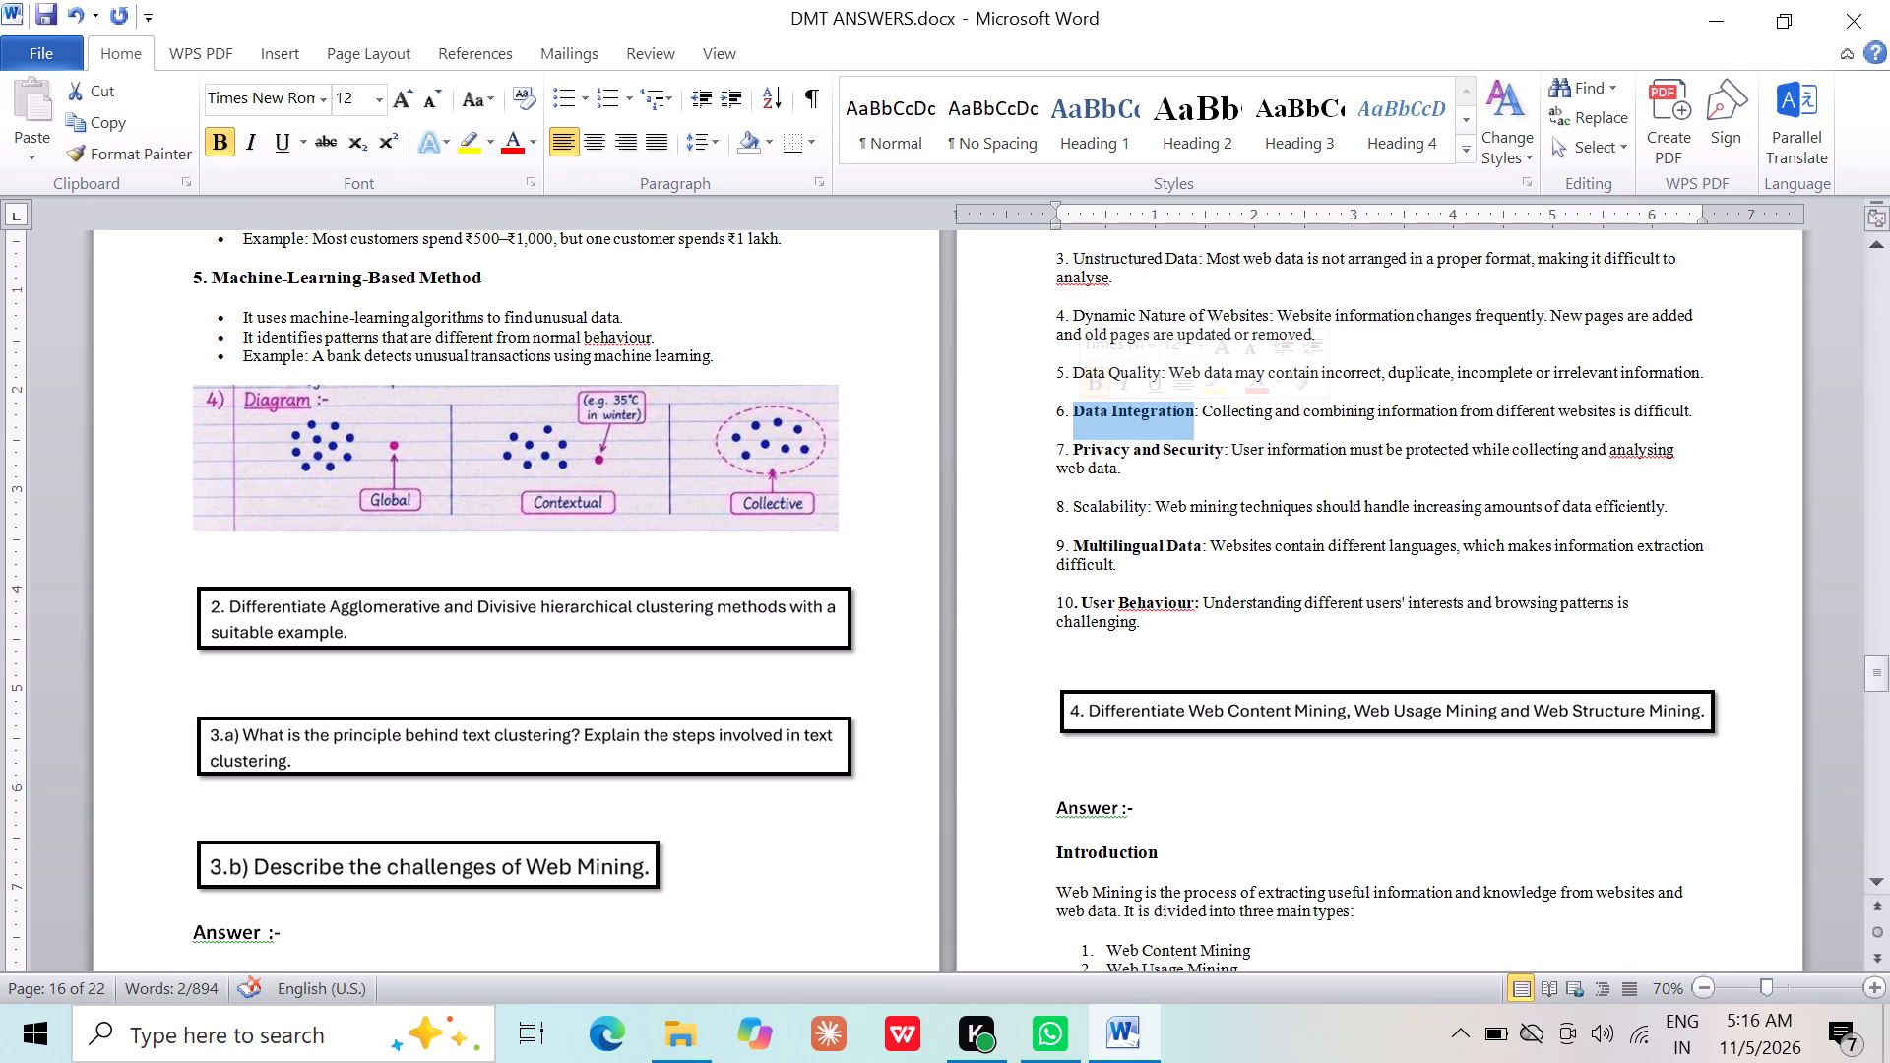
left_click_drag(1144, 508, 1075, 492)
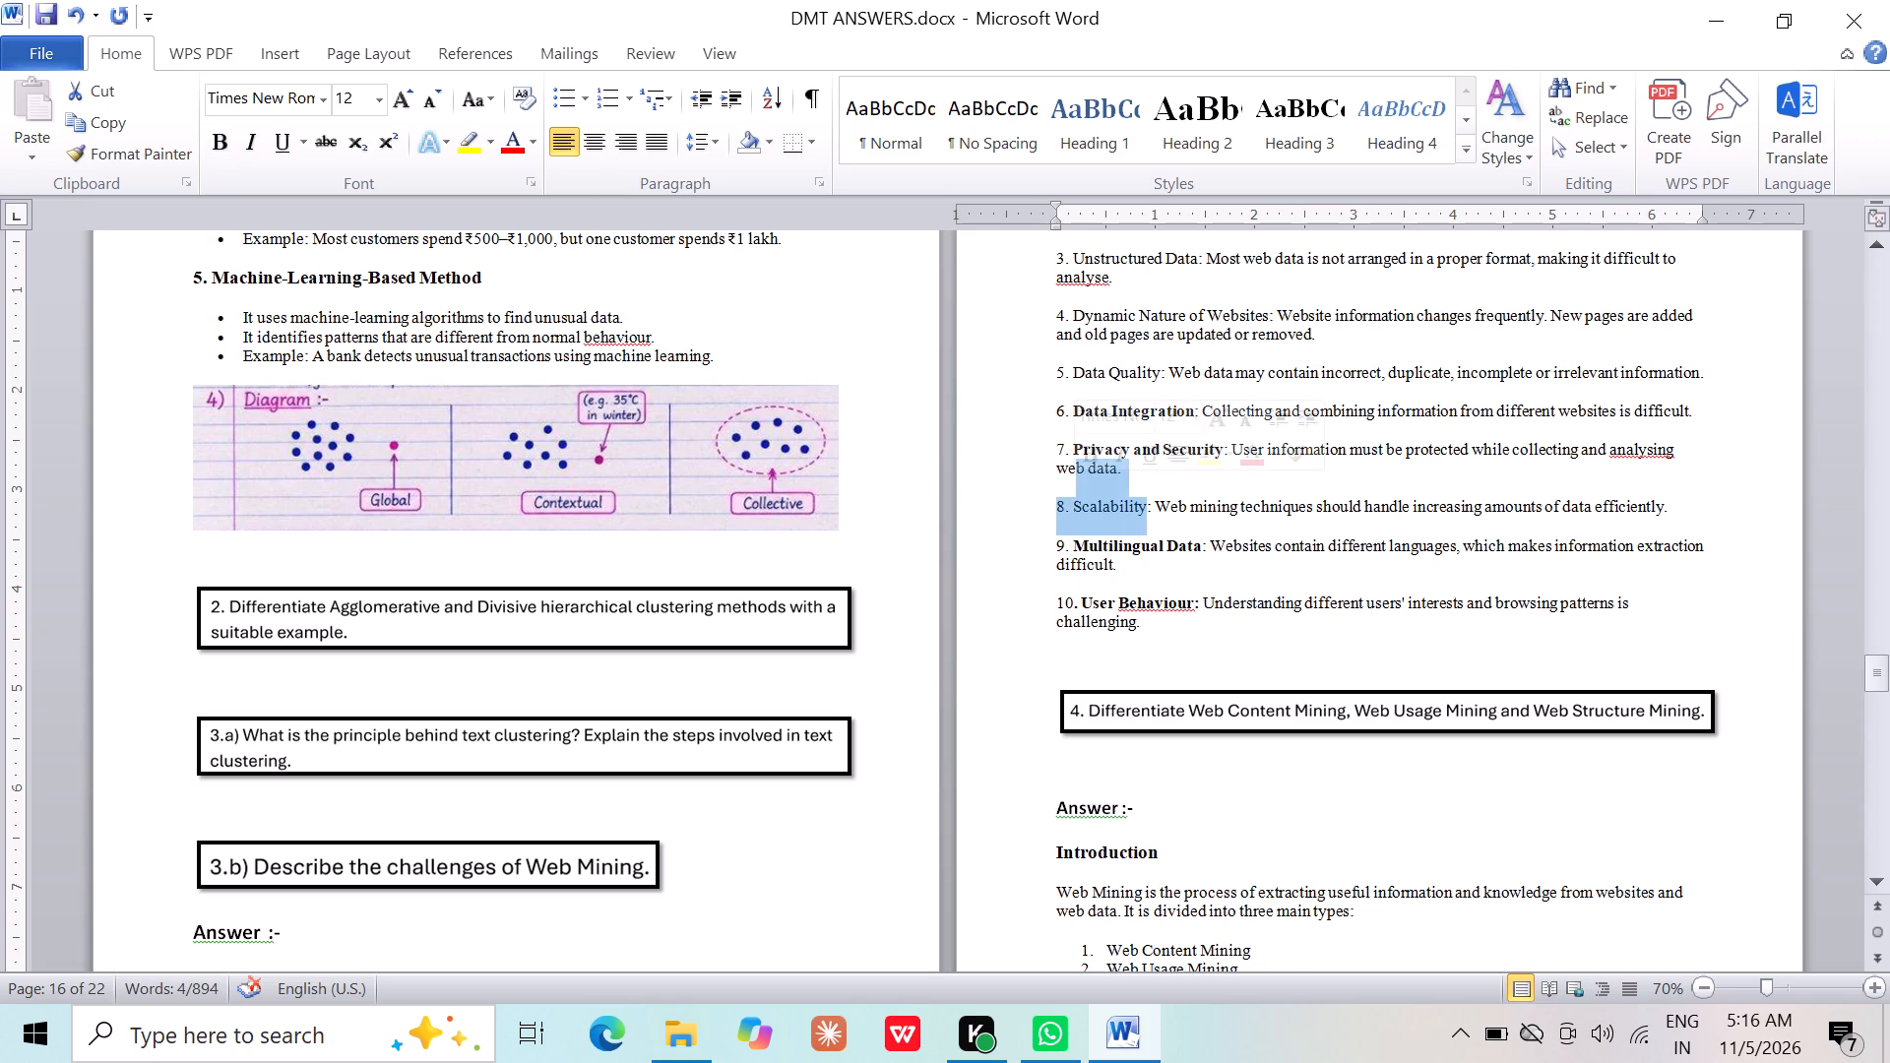
left_click_drag(1080, 487, 1093, 505)
double_click(1093, 505)
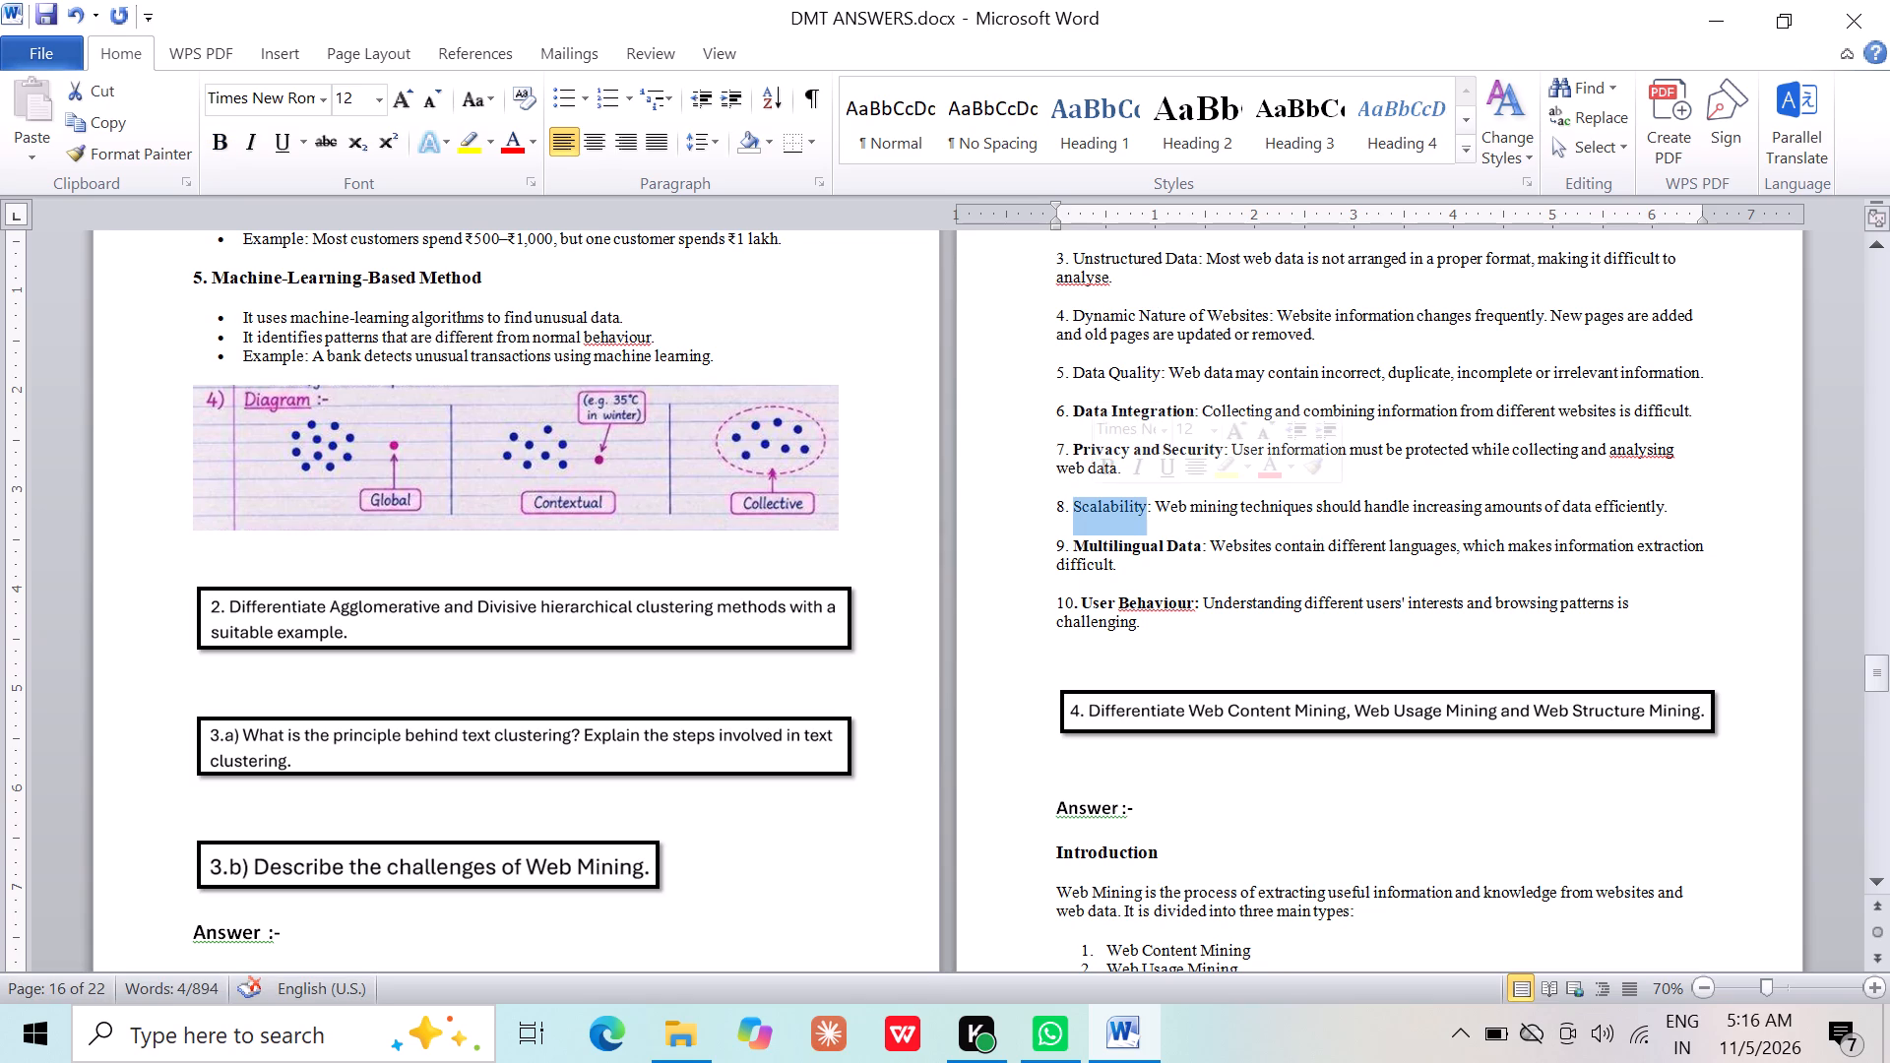
left_click(1095, 474)
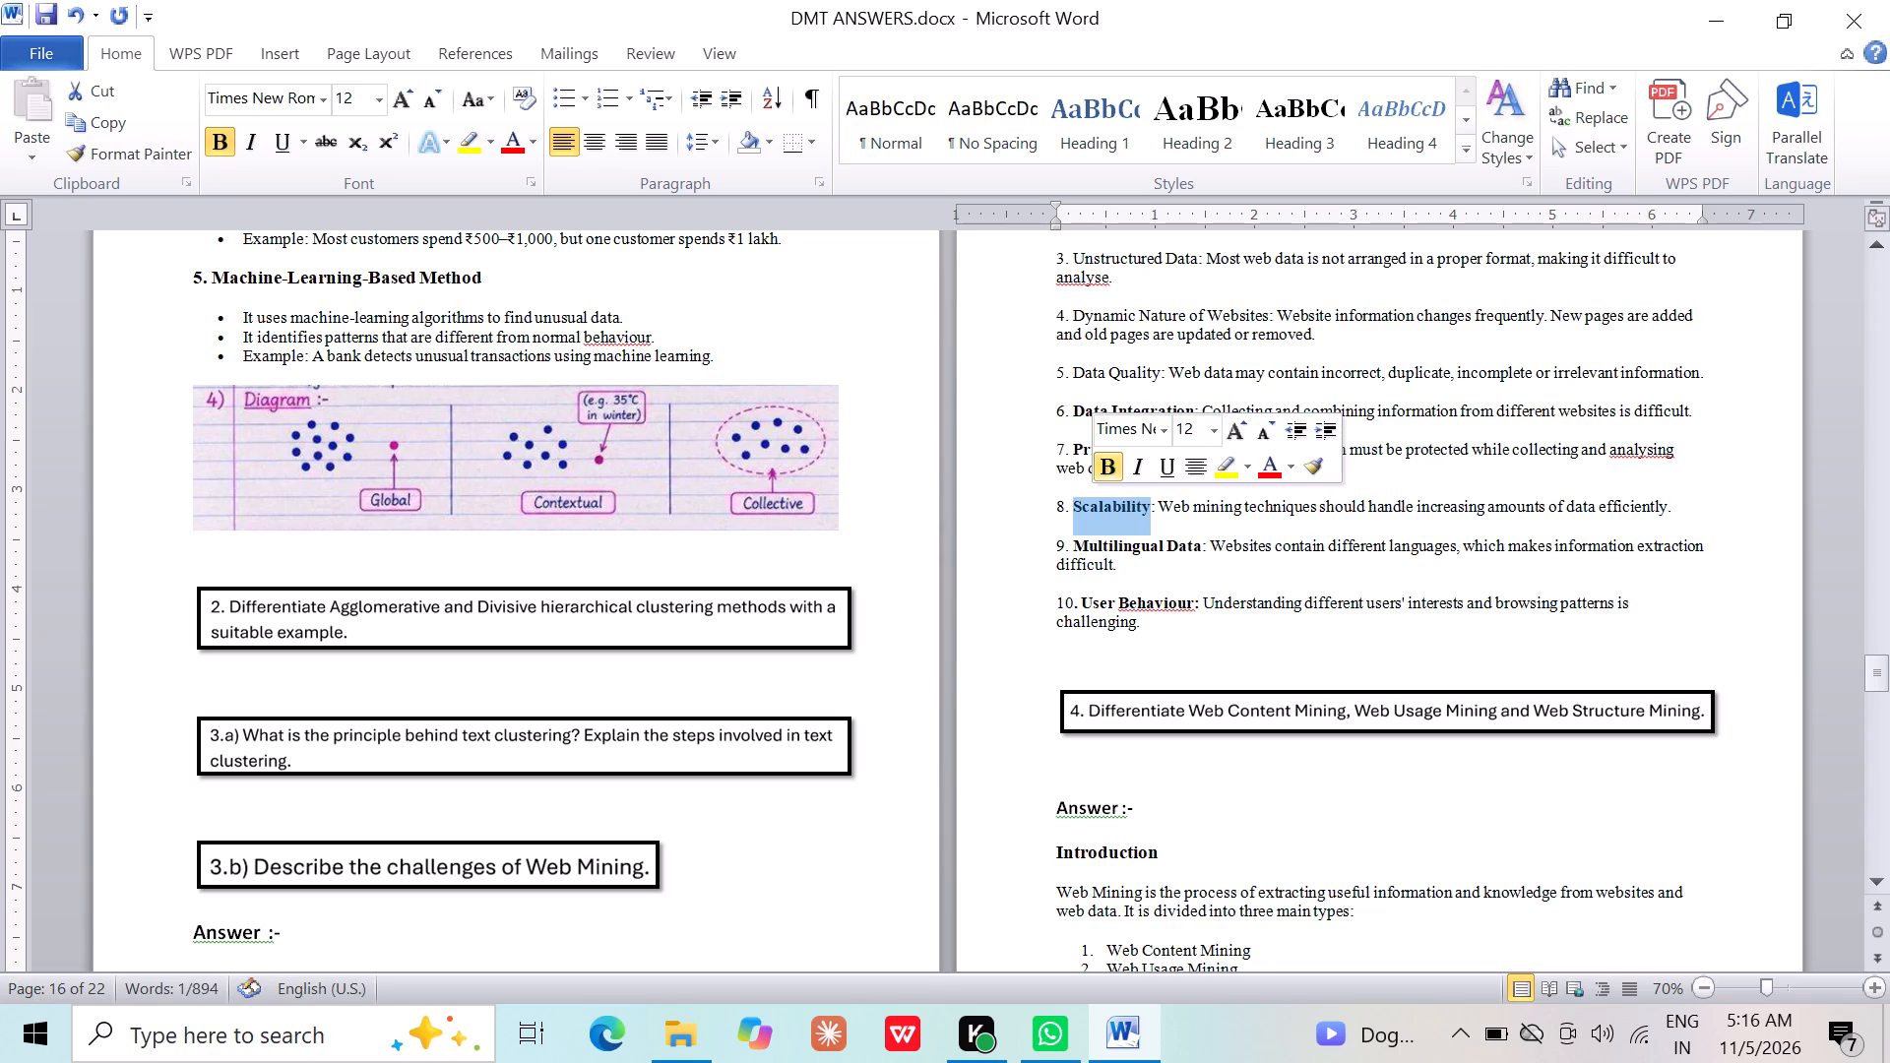
Bold the label "Data Quality" in item 5 of the Web Mining challenges.
triple_click(1094, 360)
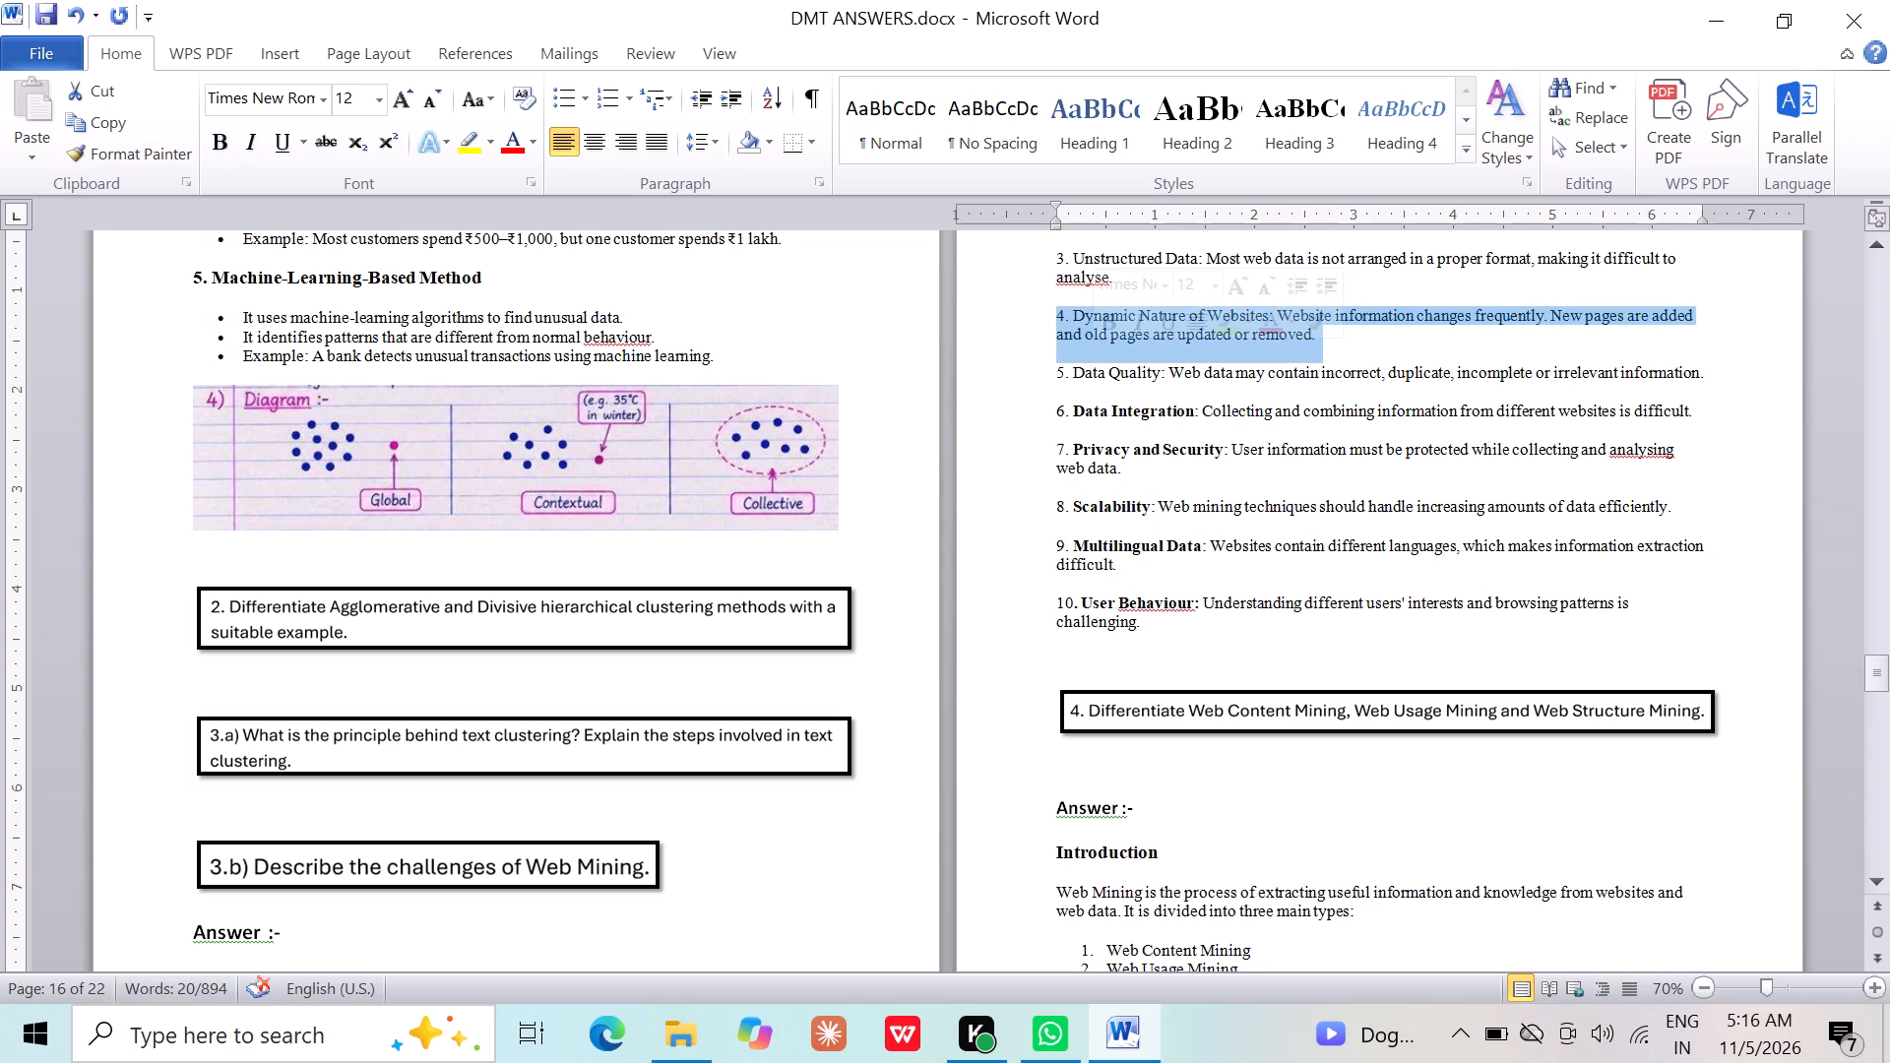
left_click(1134, 370)
left_click_drag(1156, 371, 1073, 392)
left_click(1089, 363)
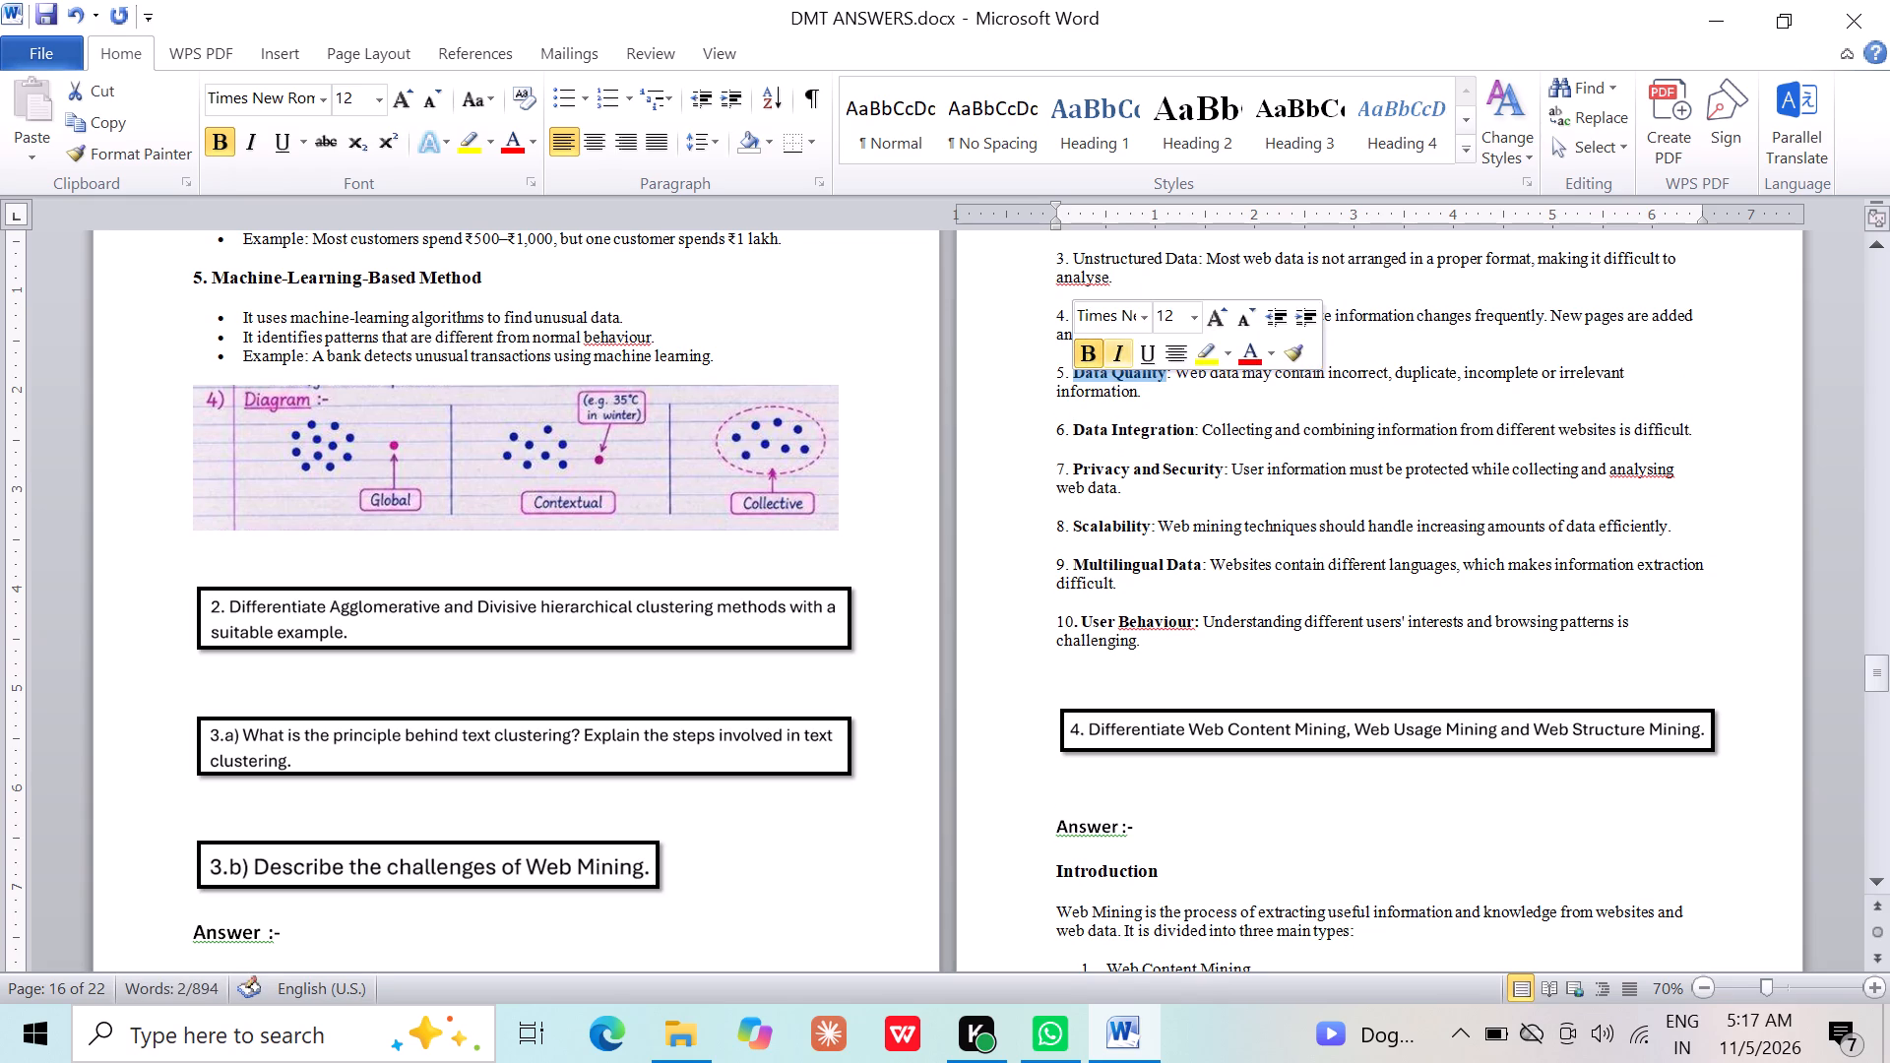
Bold the whole label "Unstructured Data:" in item 3 of the Web Mining challenges, including its first letter.
left_click_drag(1204, 267, 1080, 255)
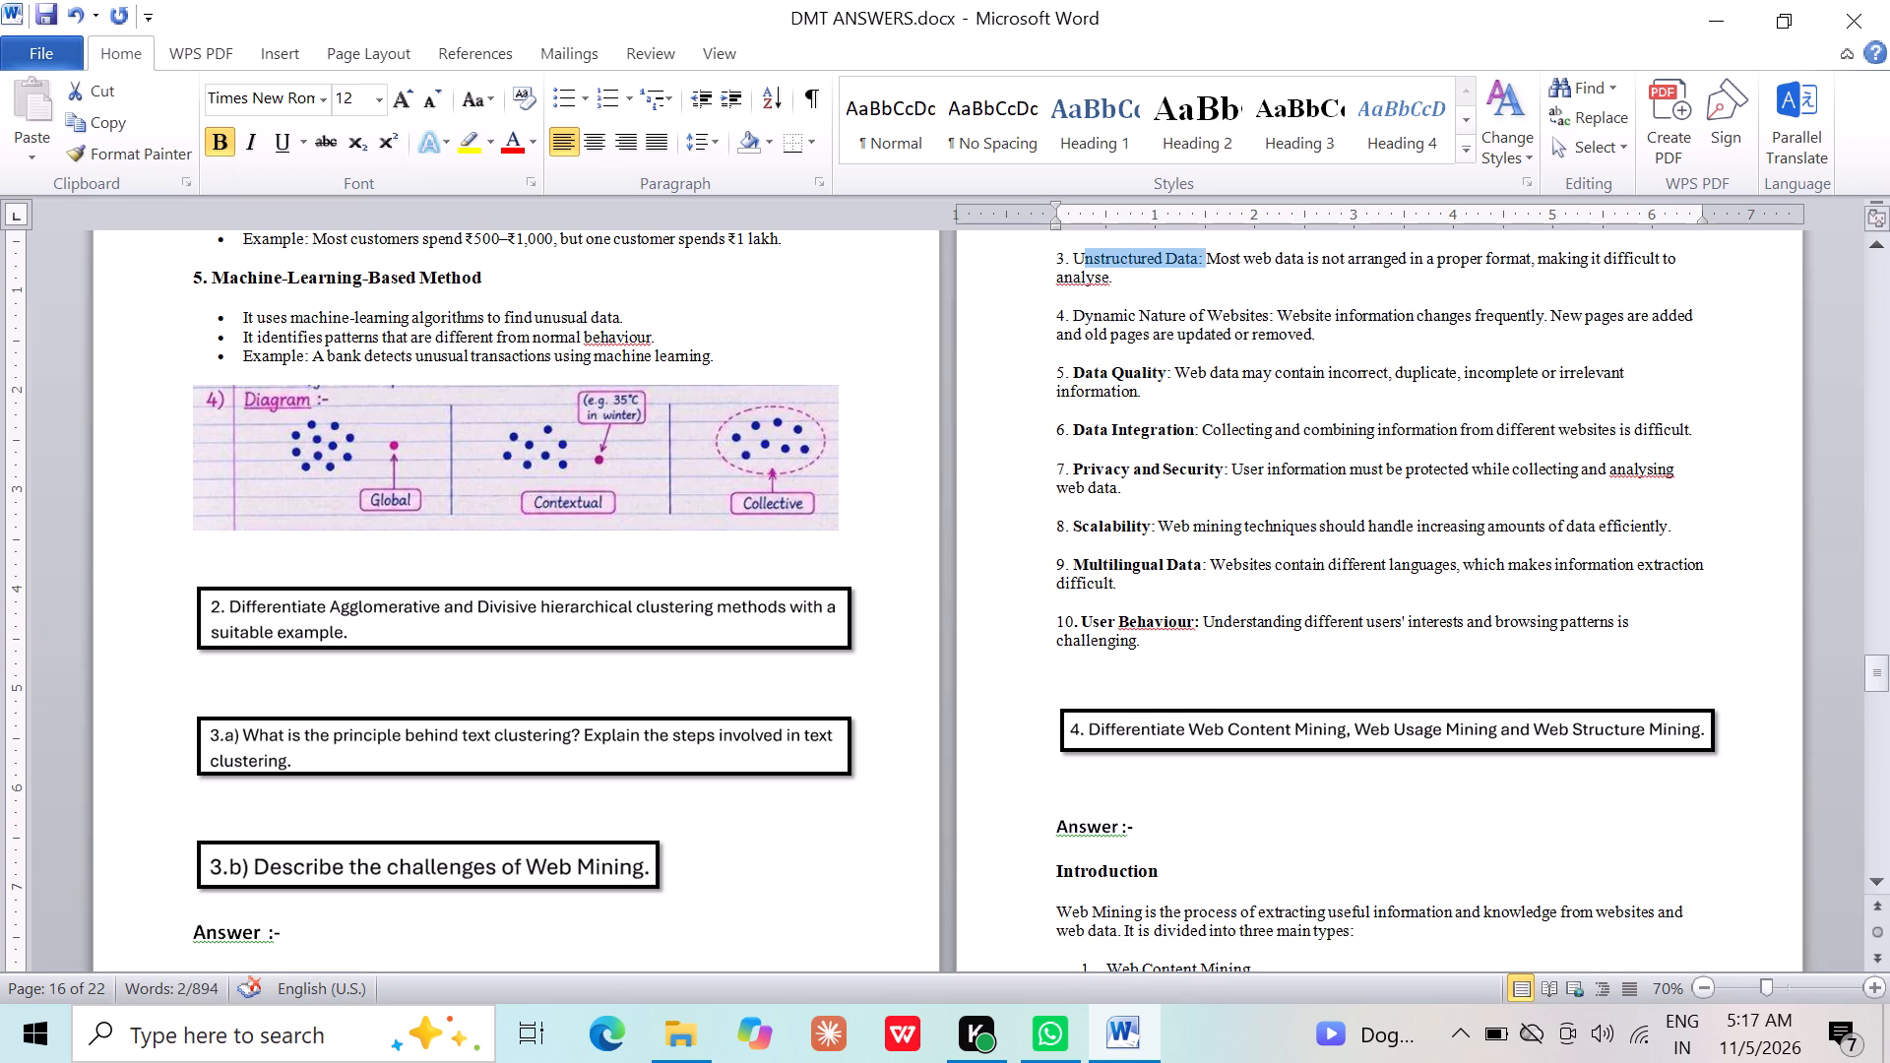
left_click_drag(1080, 255, 1079, 255)
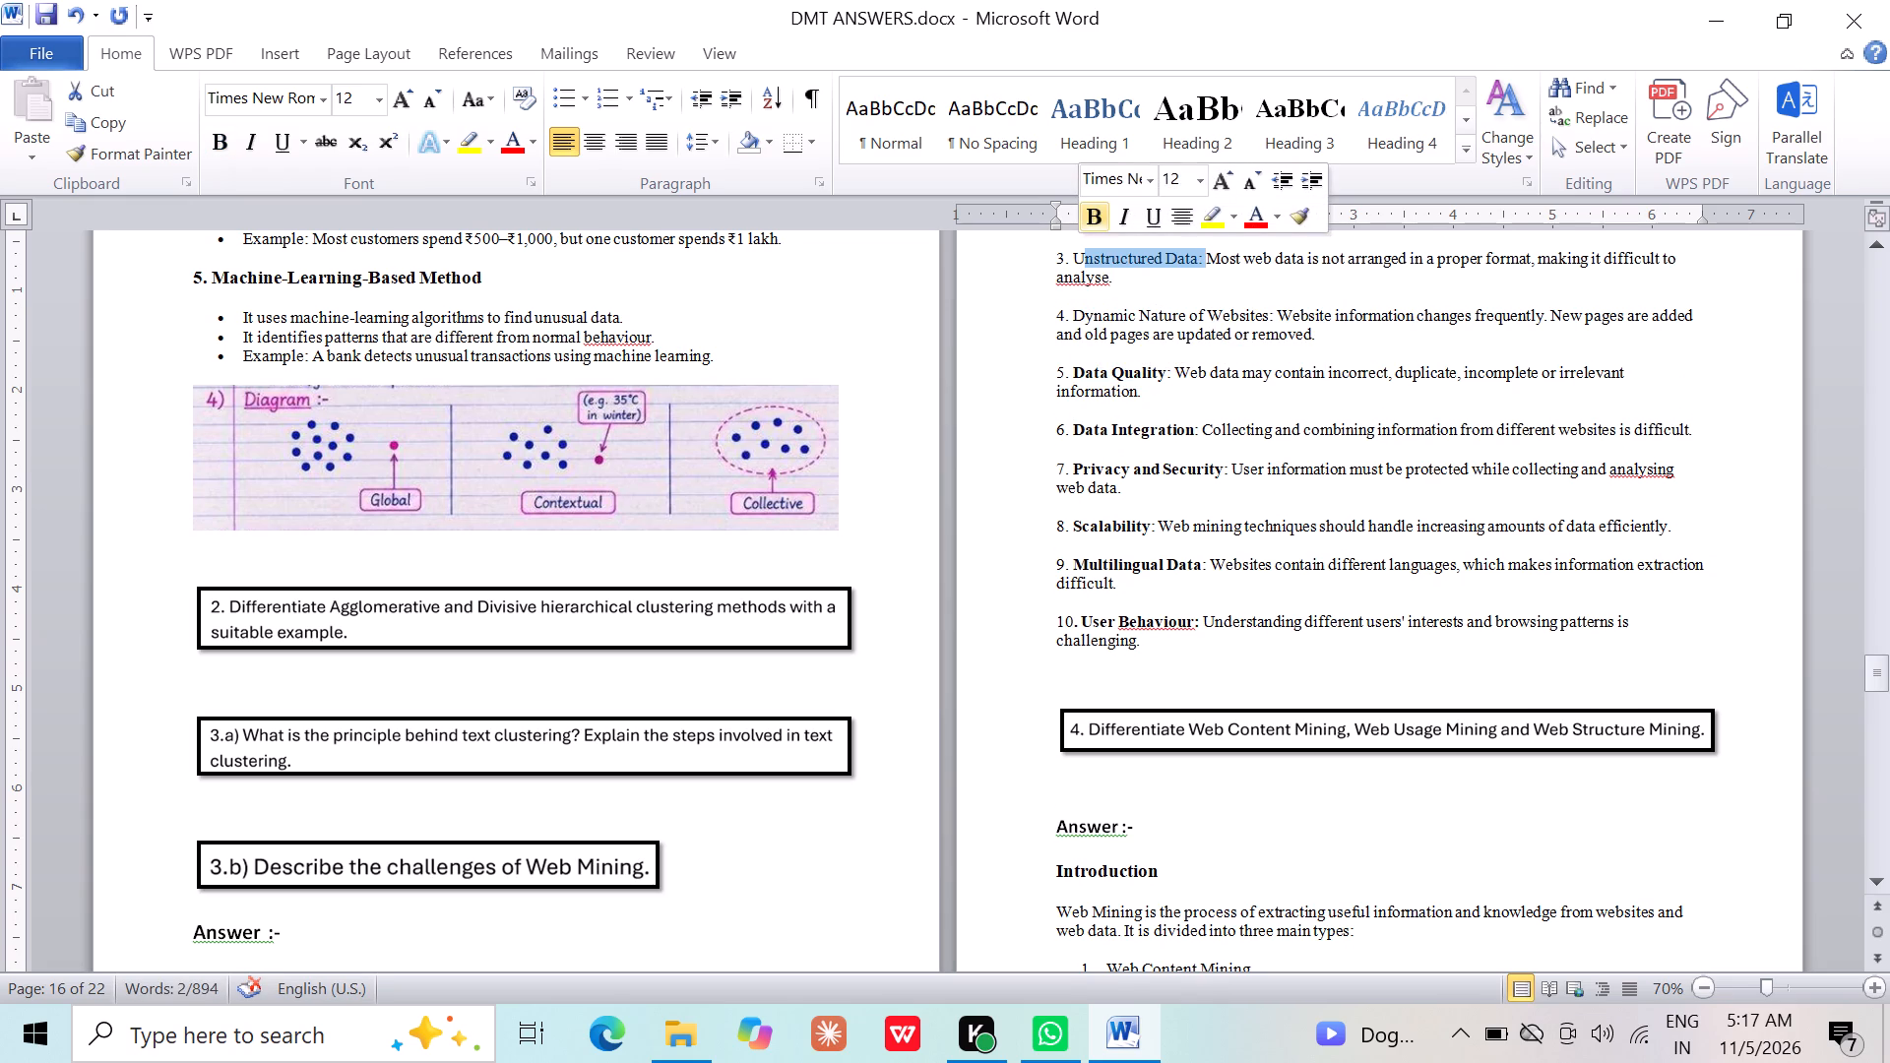
left_click(1100, 217)
double_click(1077, 259)
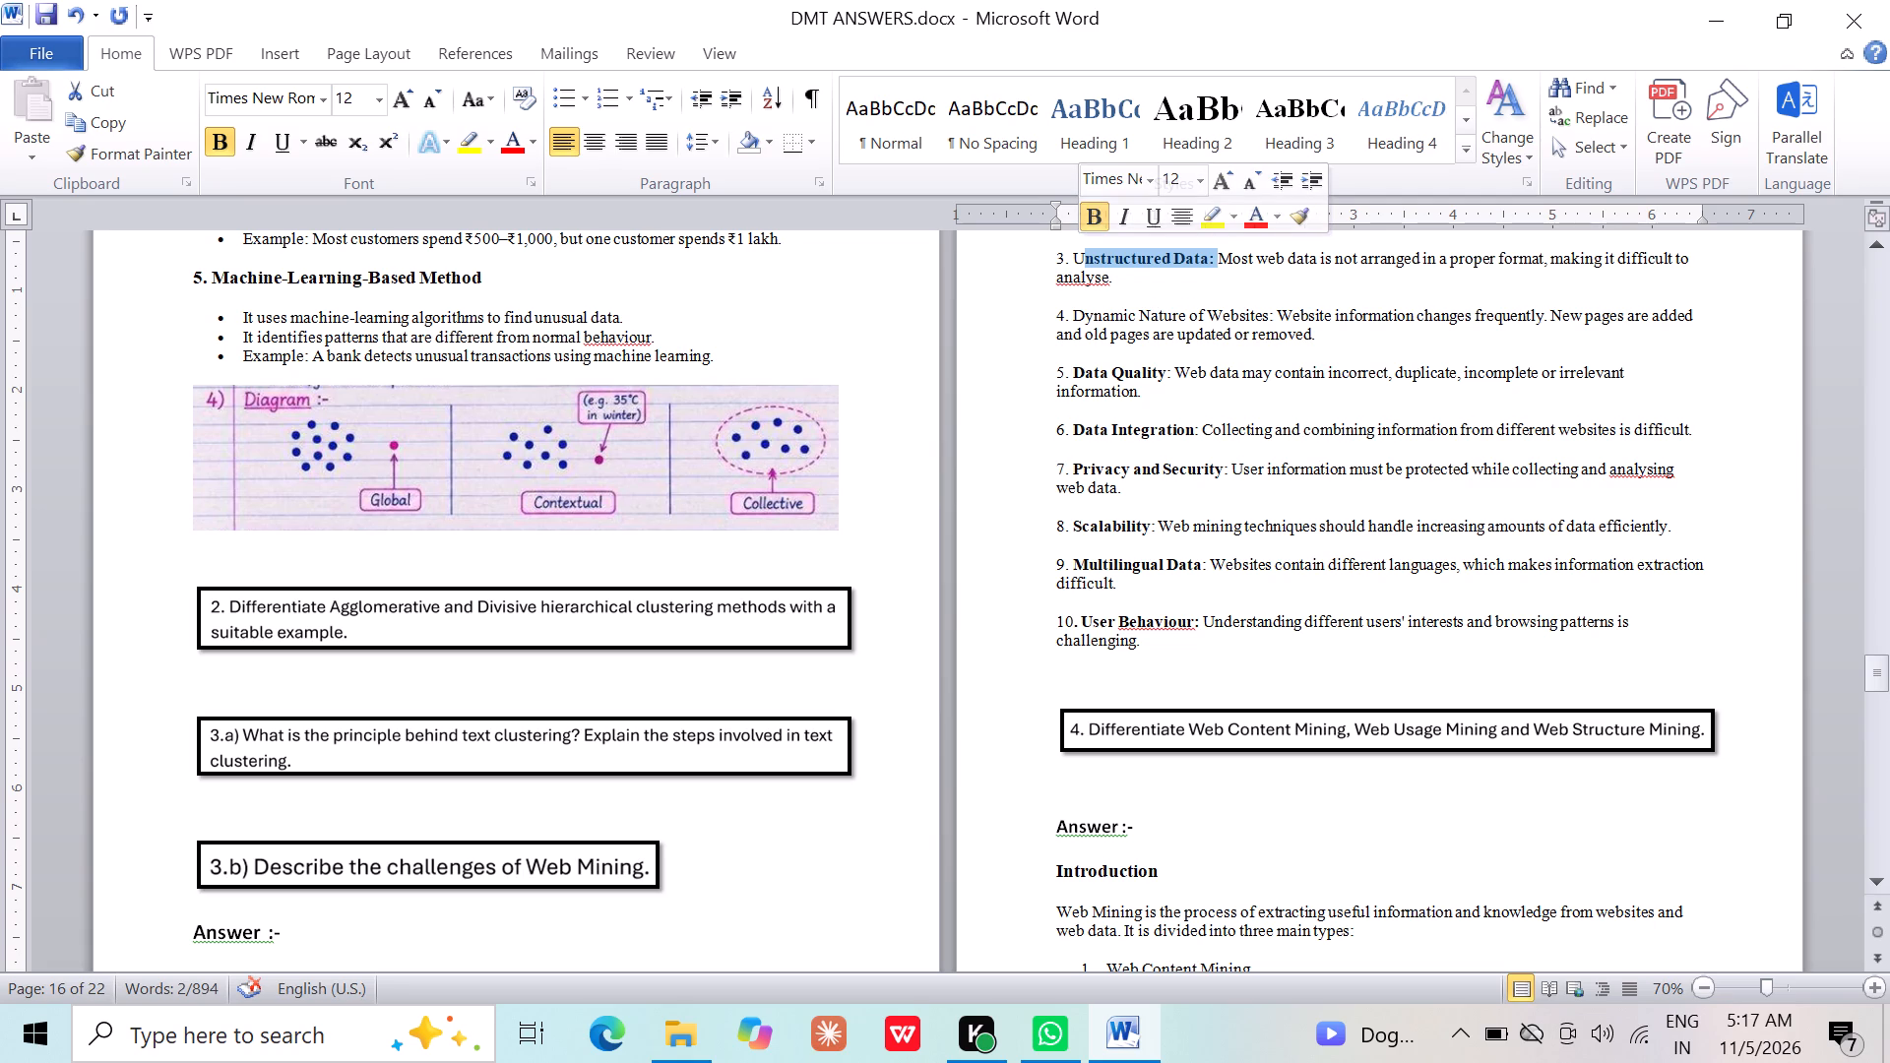
double_click(1077, 259)
left_click(1080, 262)
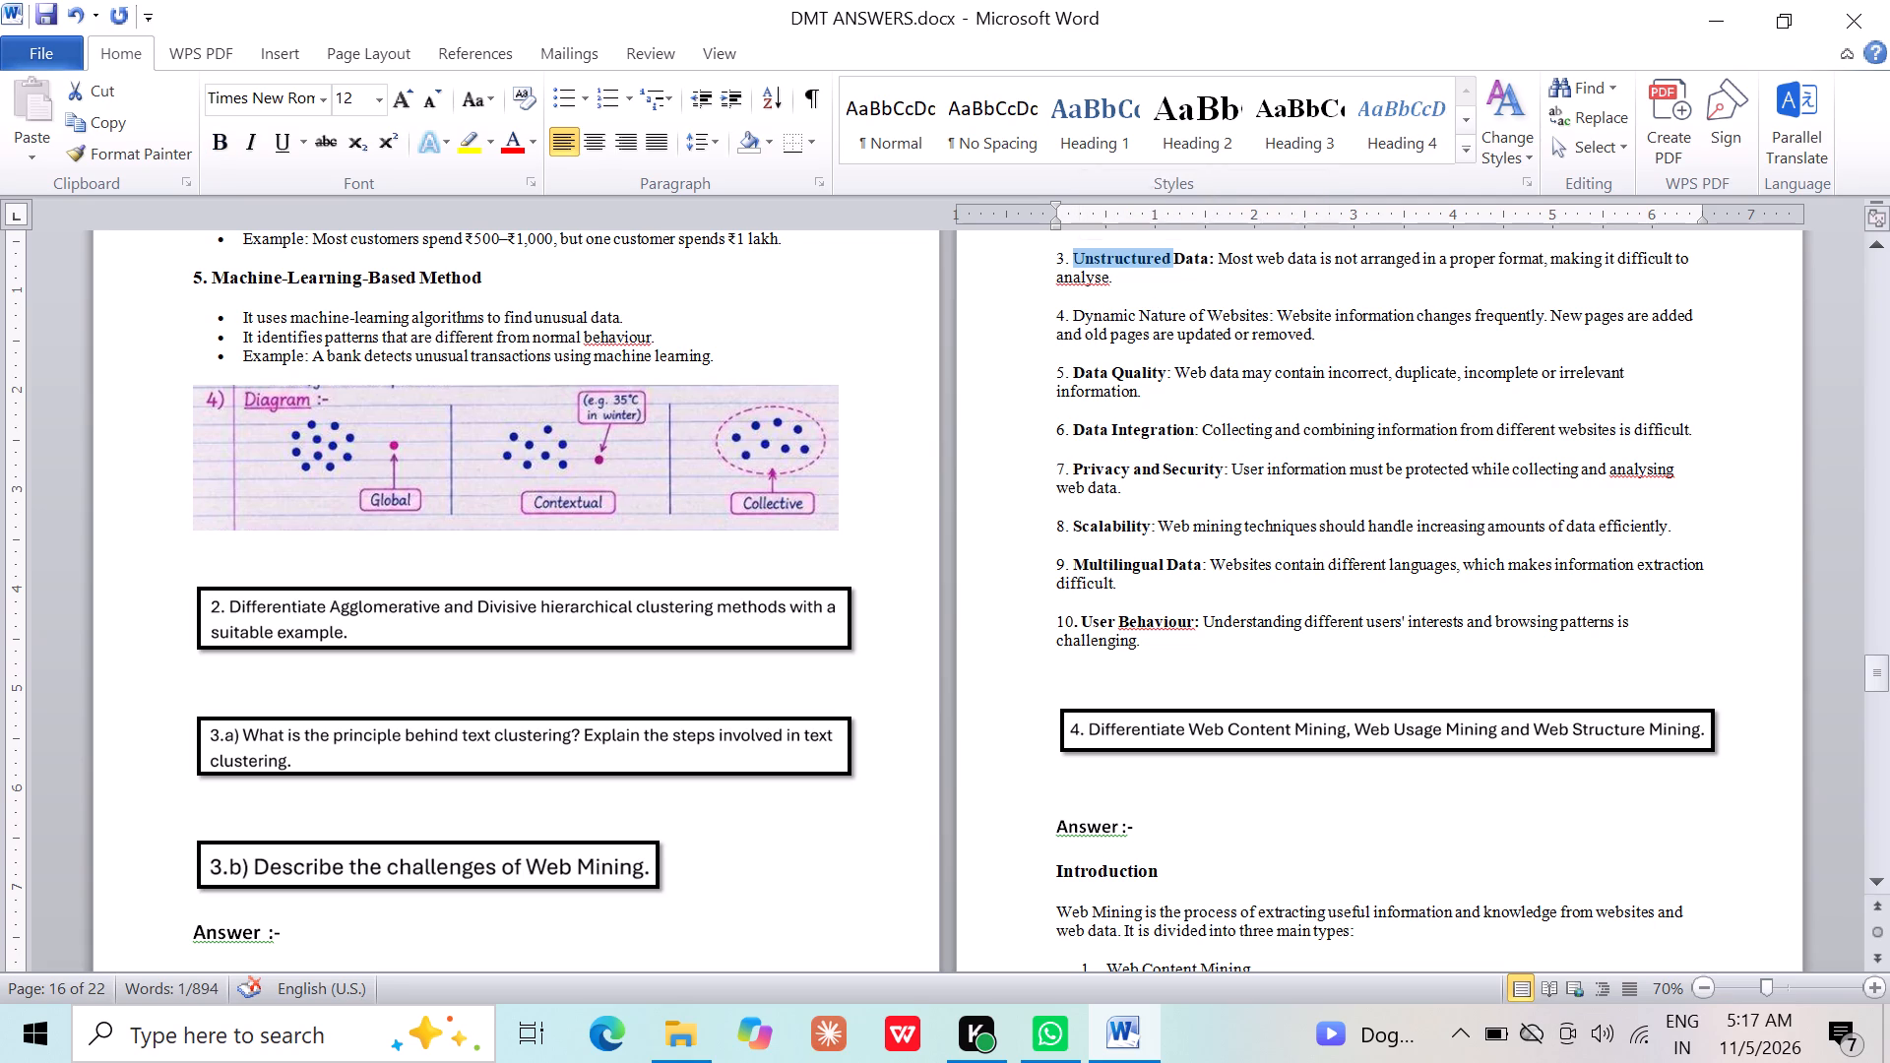
left_click_drag(1080, 262, 1071, 264)
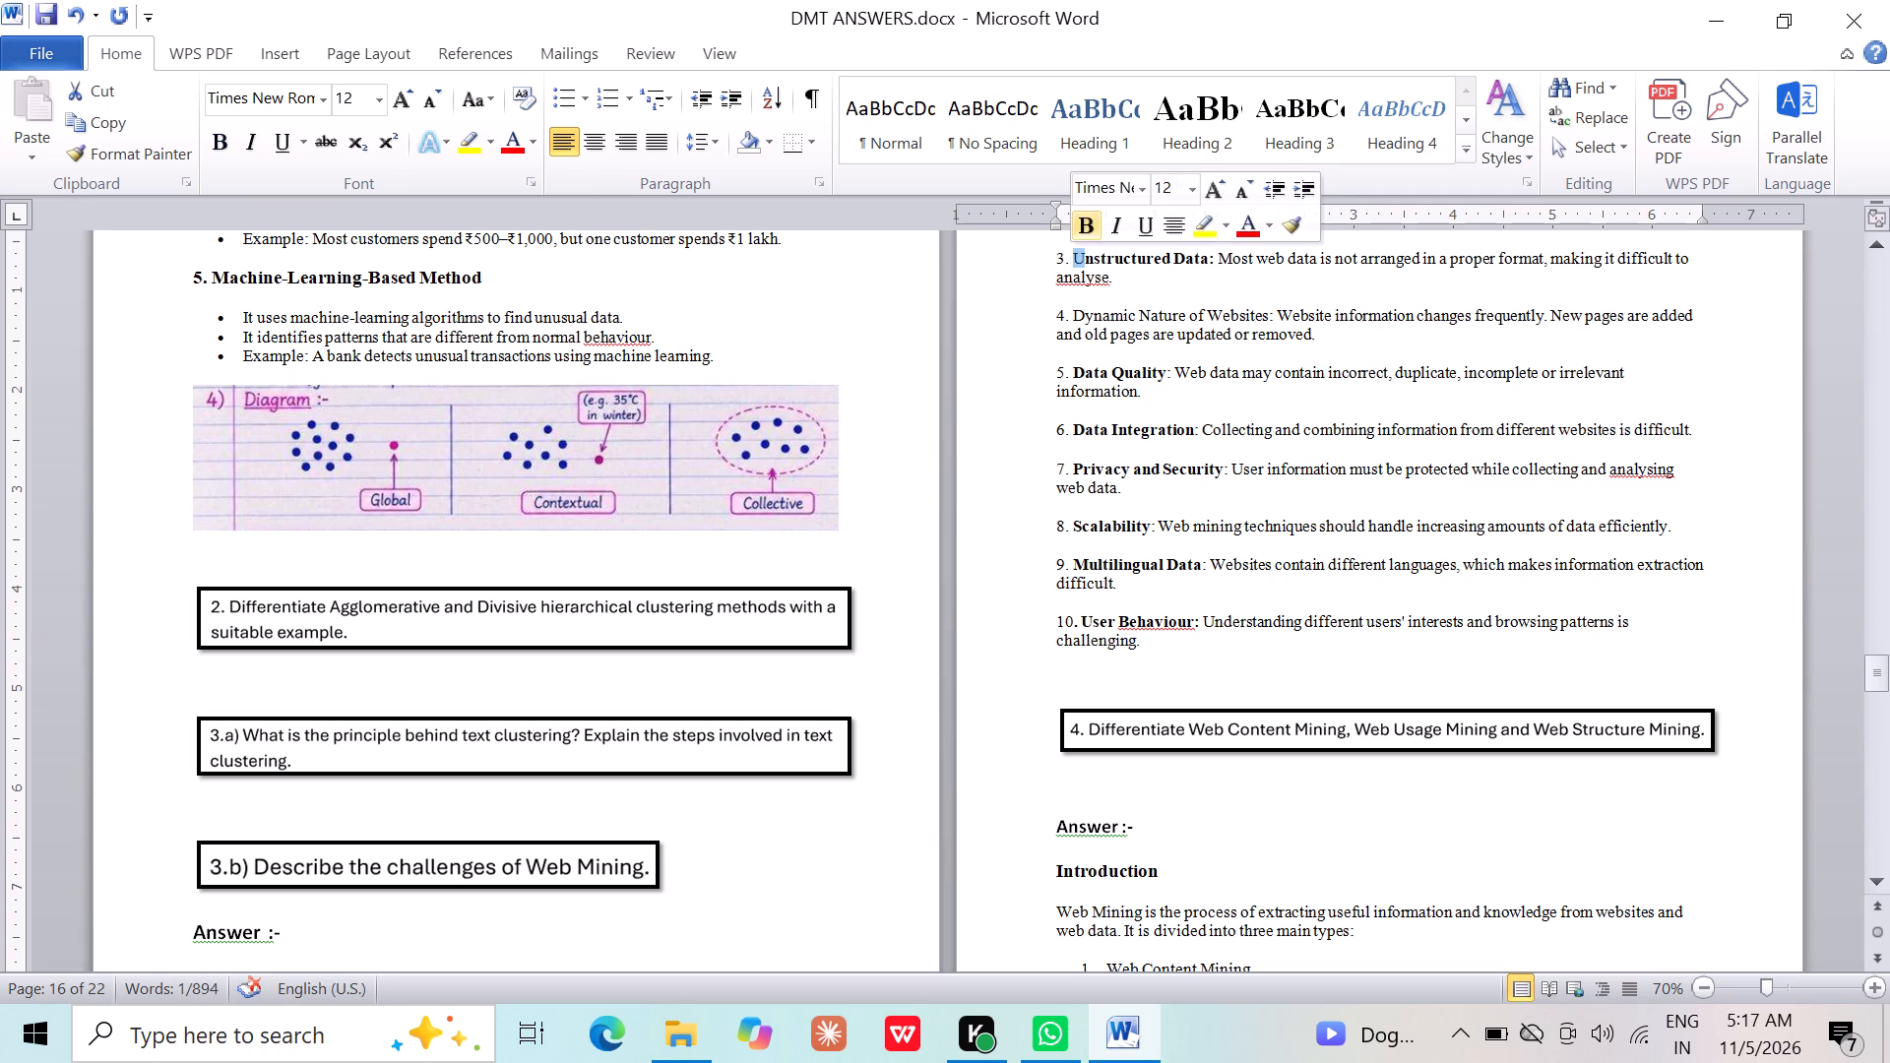
left_click(1090, 227)
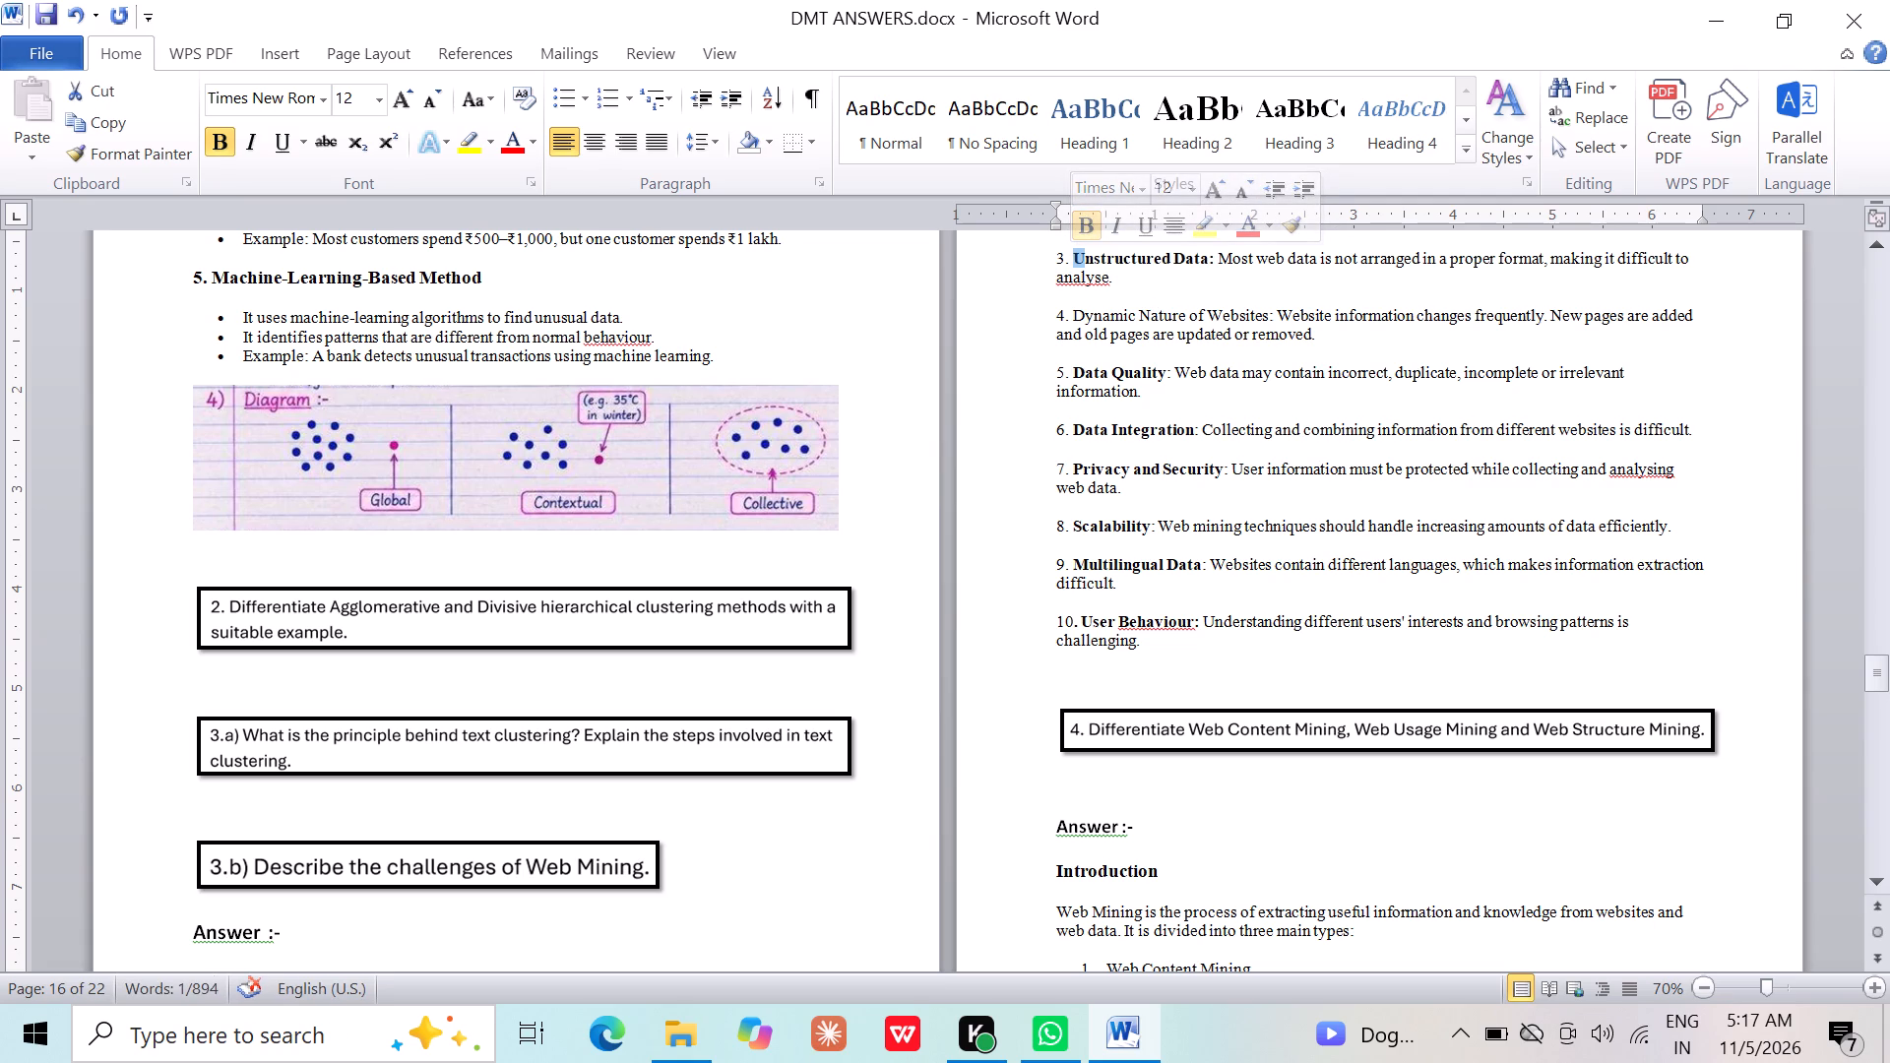
Bold the label "Dynamic Nature of Websites:" in item 4 of the Web Mining challenges.
left_click_drag(1270, 316, 1091, 330)
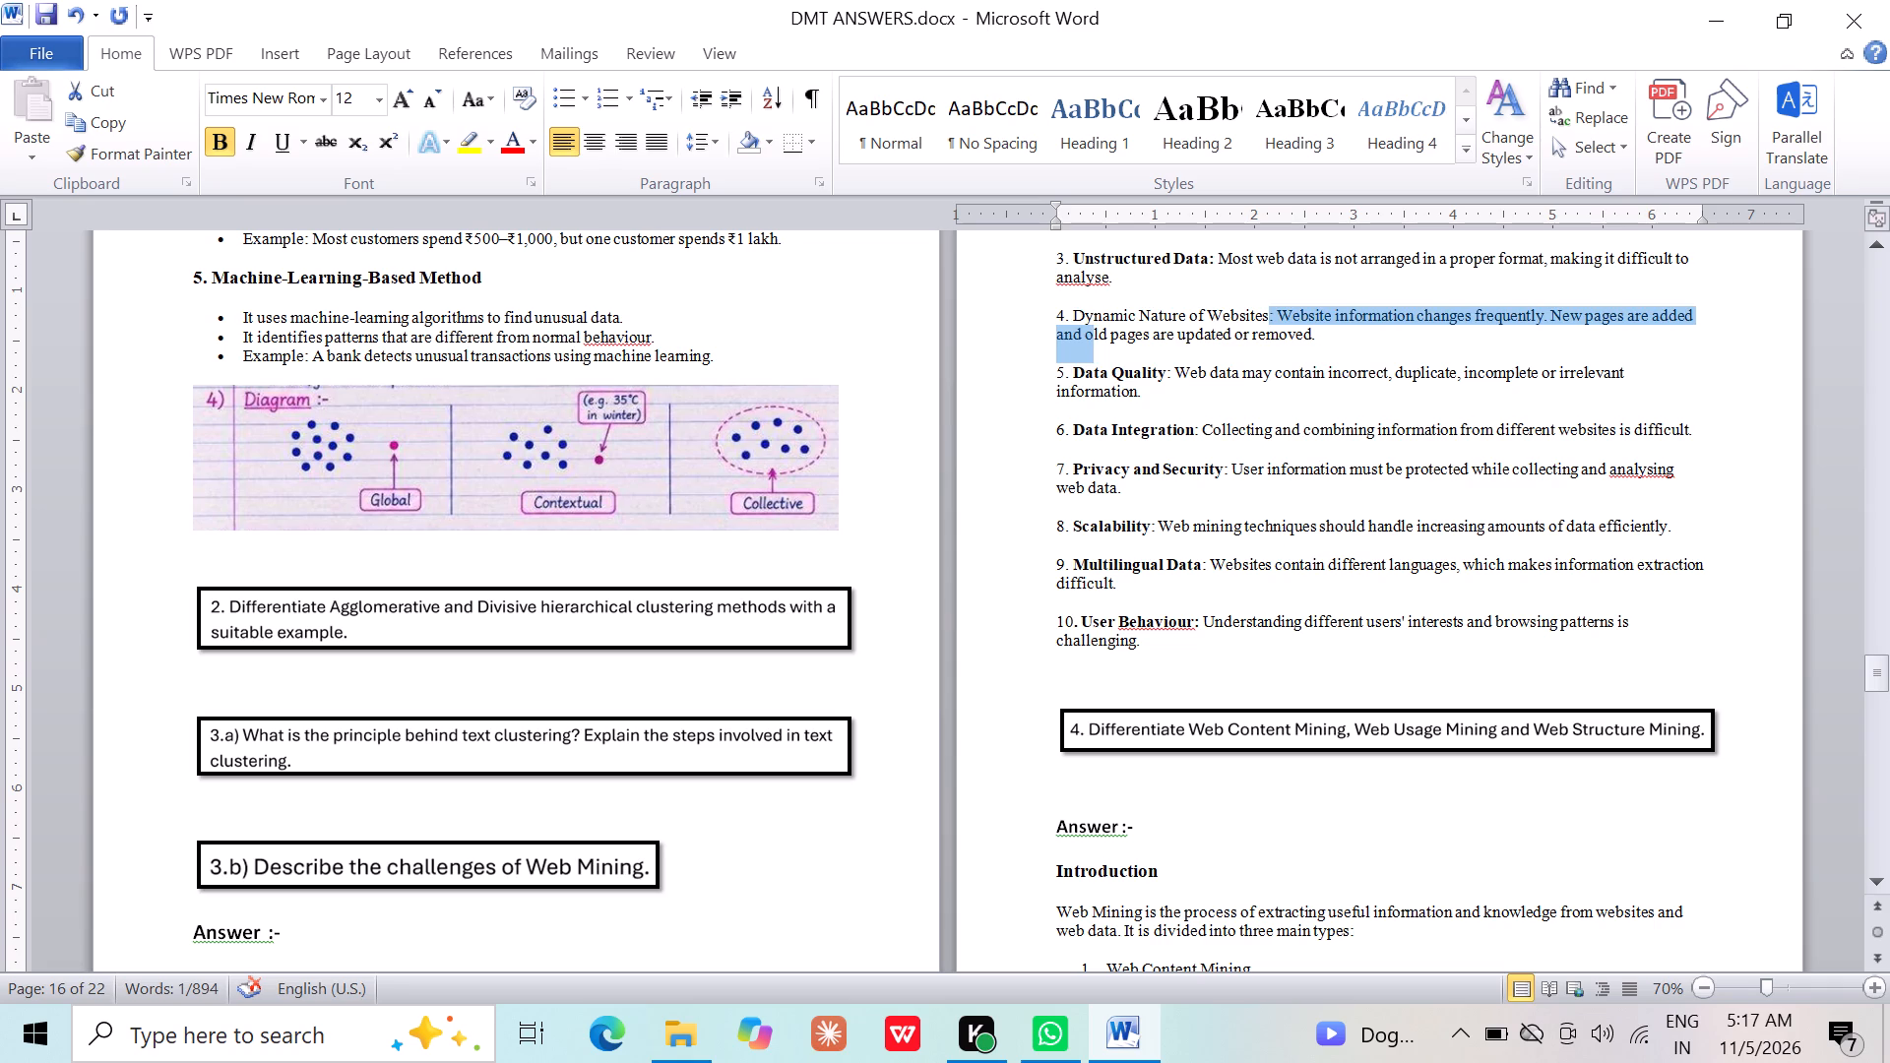
left_click_drag(1091, 330, 1079, 322)
left_click_drag(1099, 287, 1111, 412)
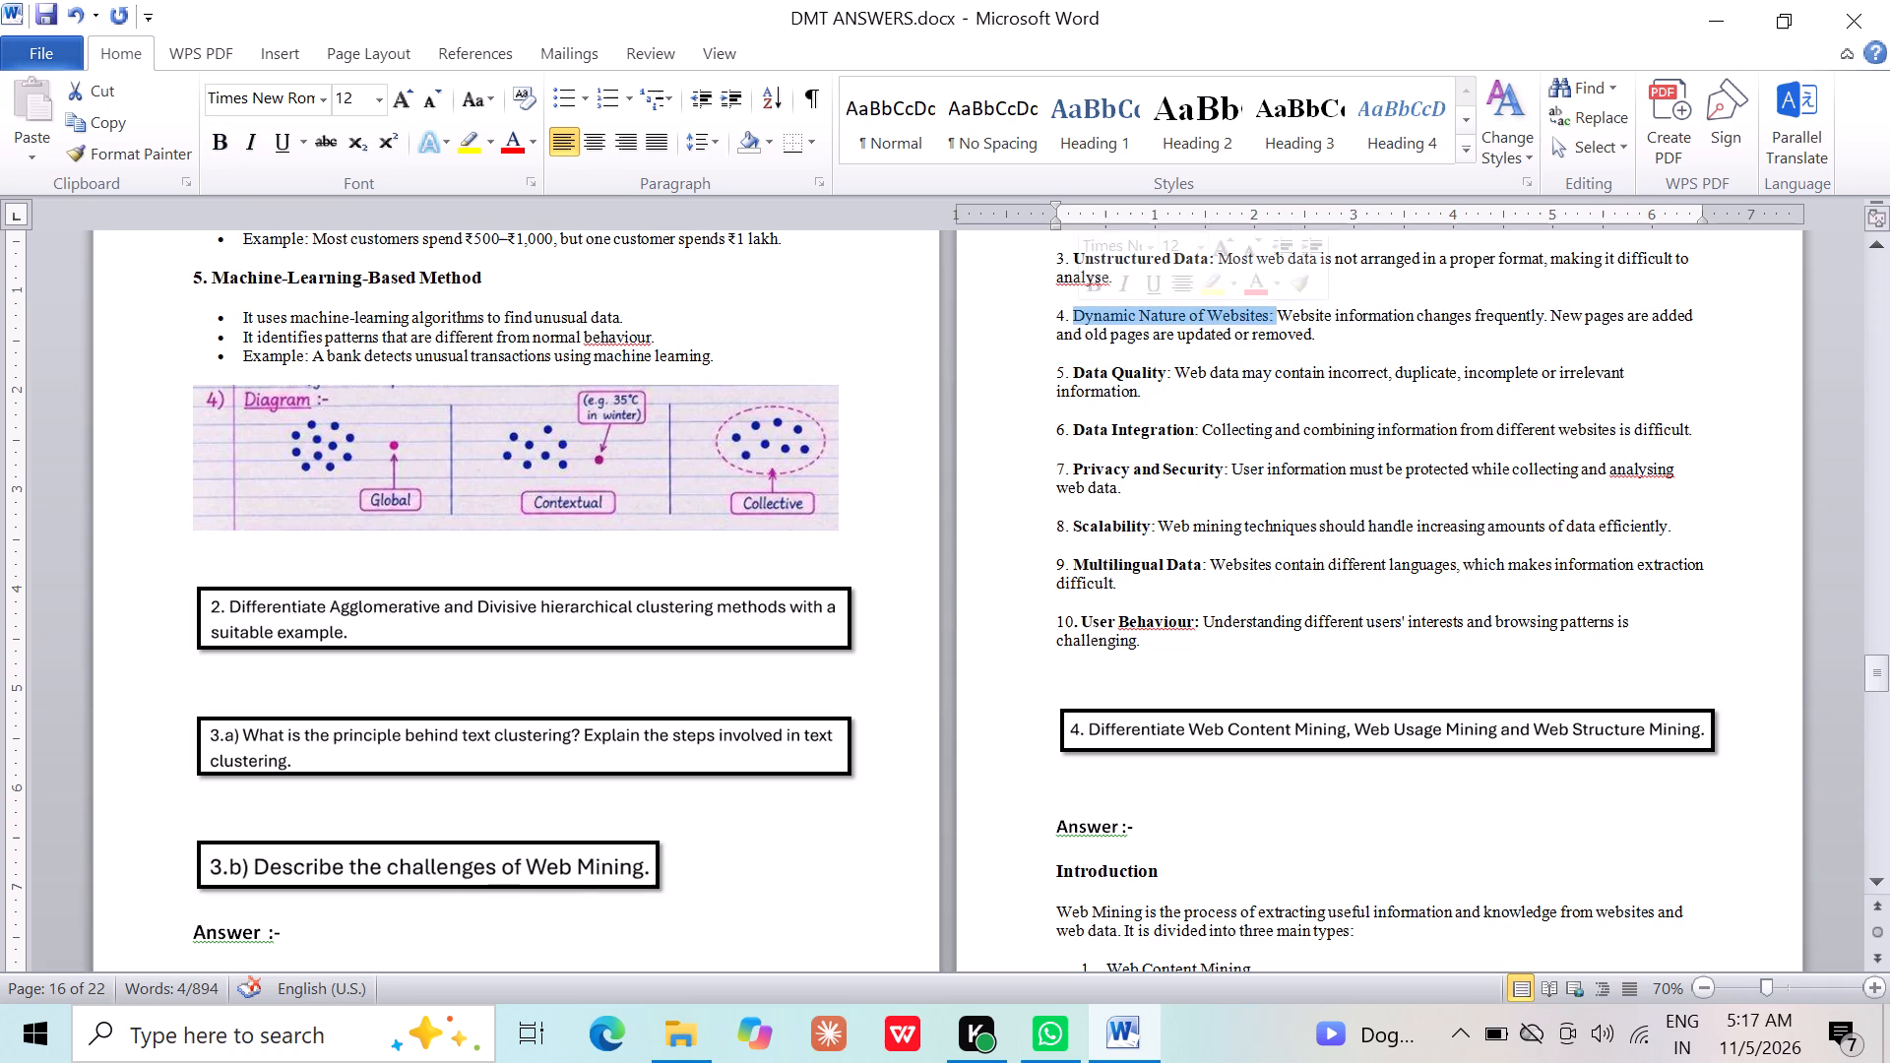
left_click_drag(1111, 412, 1114, 423)
scroll(1114, 423, "up", 3)
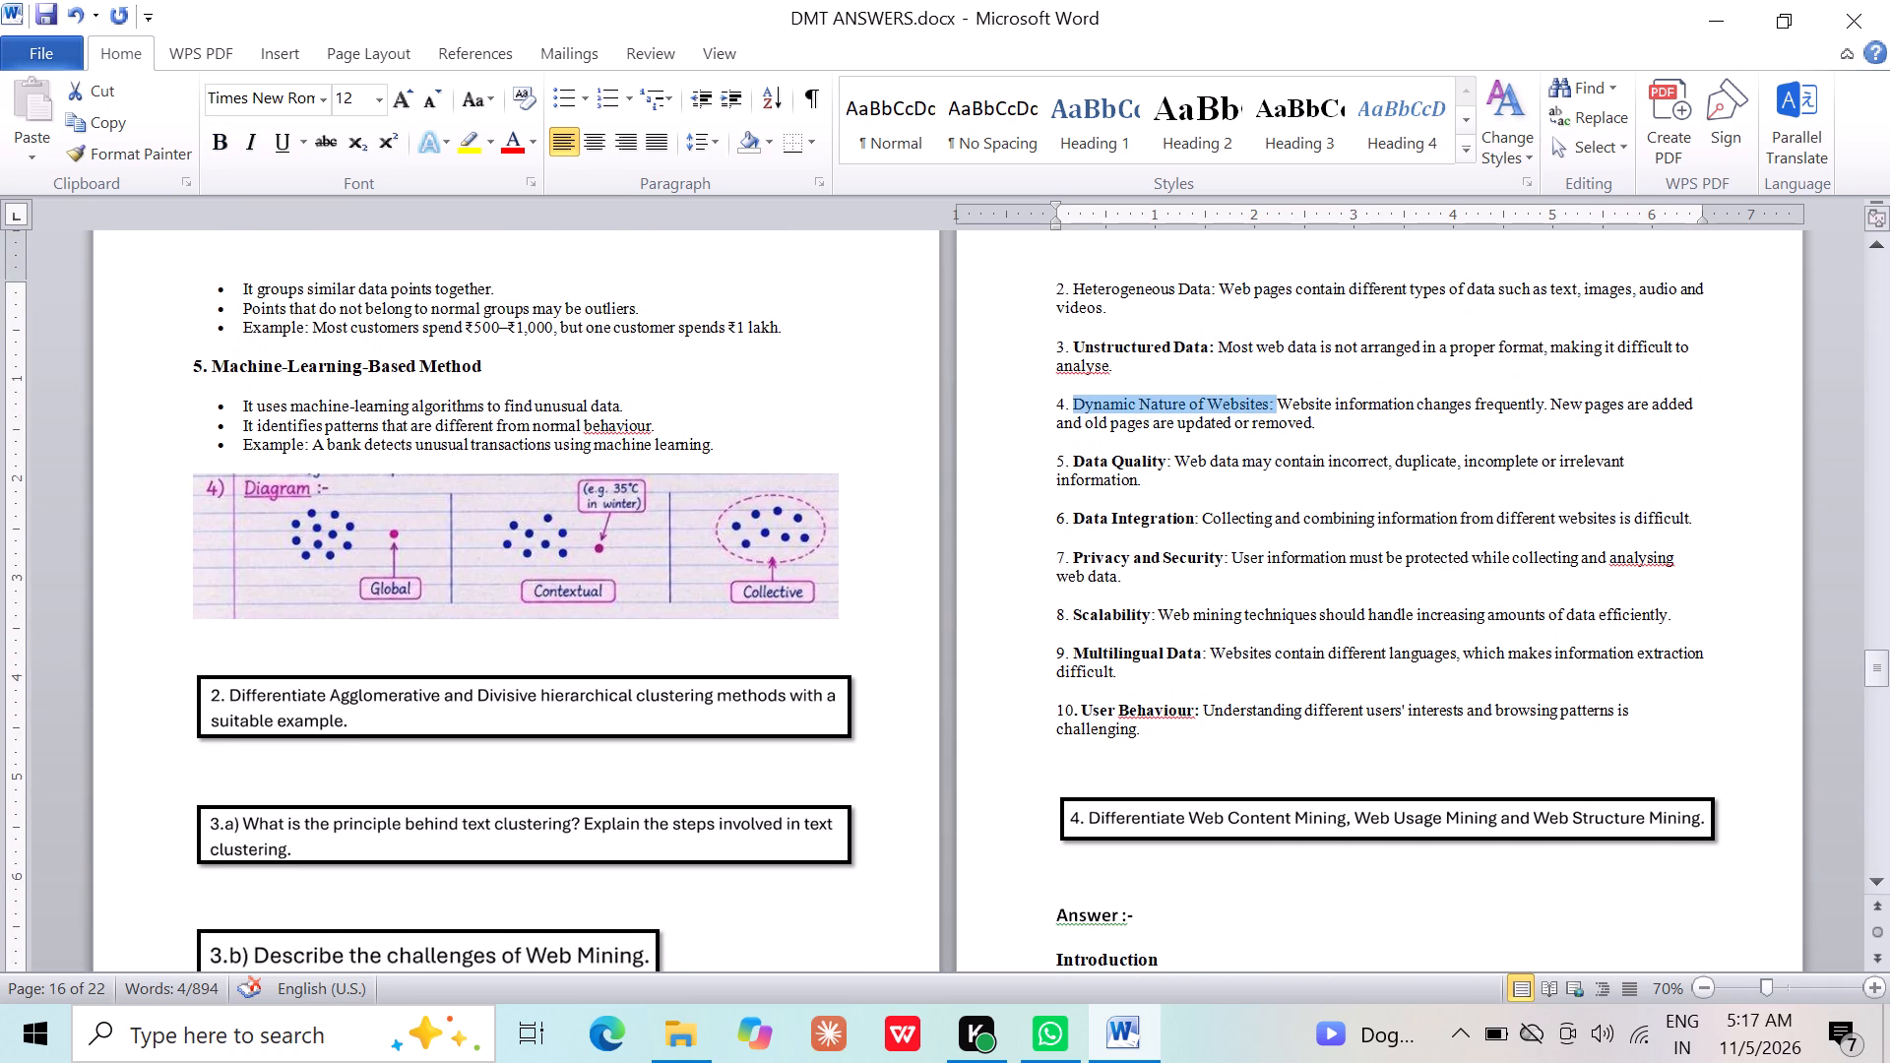
left_click(219, 152)
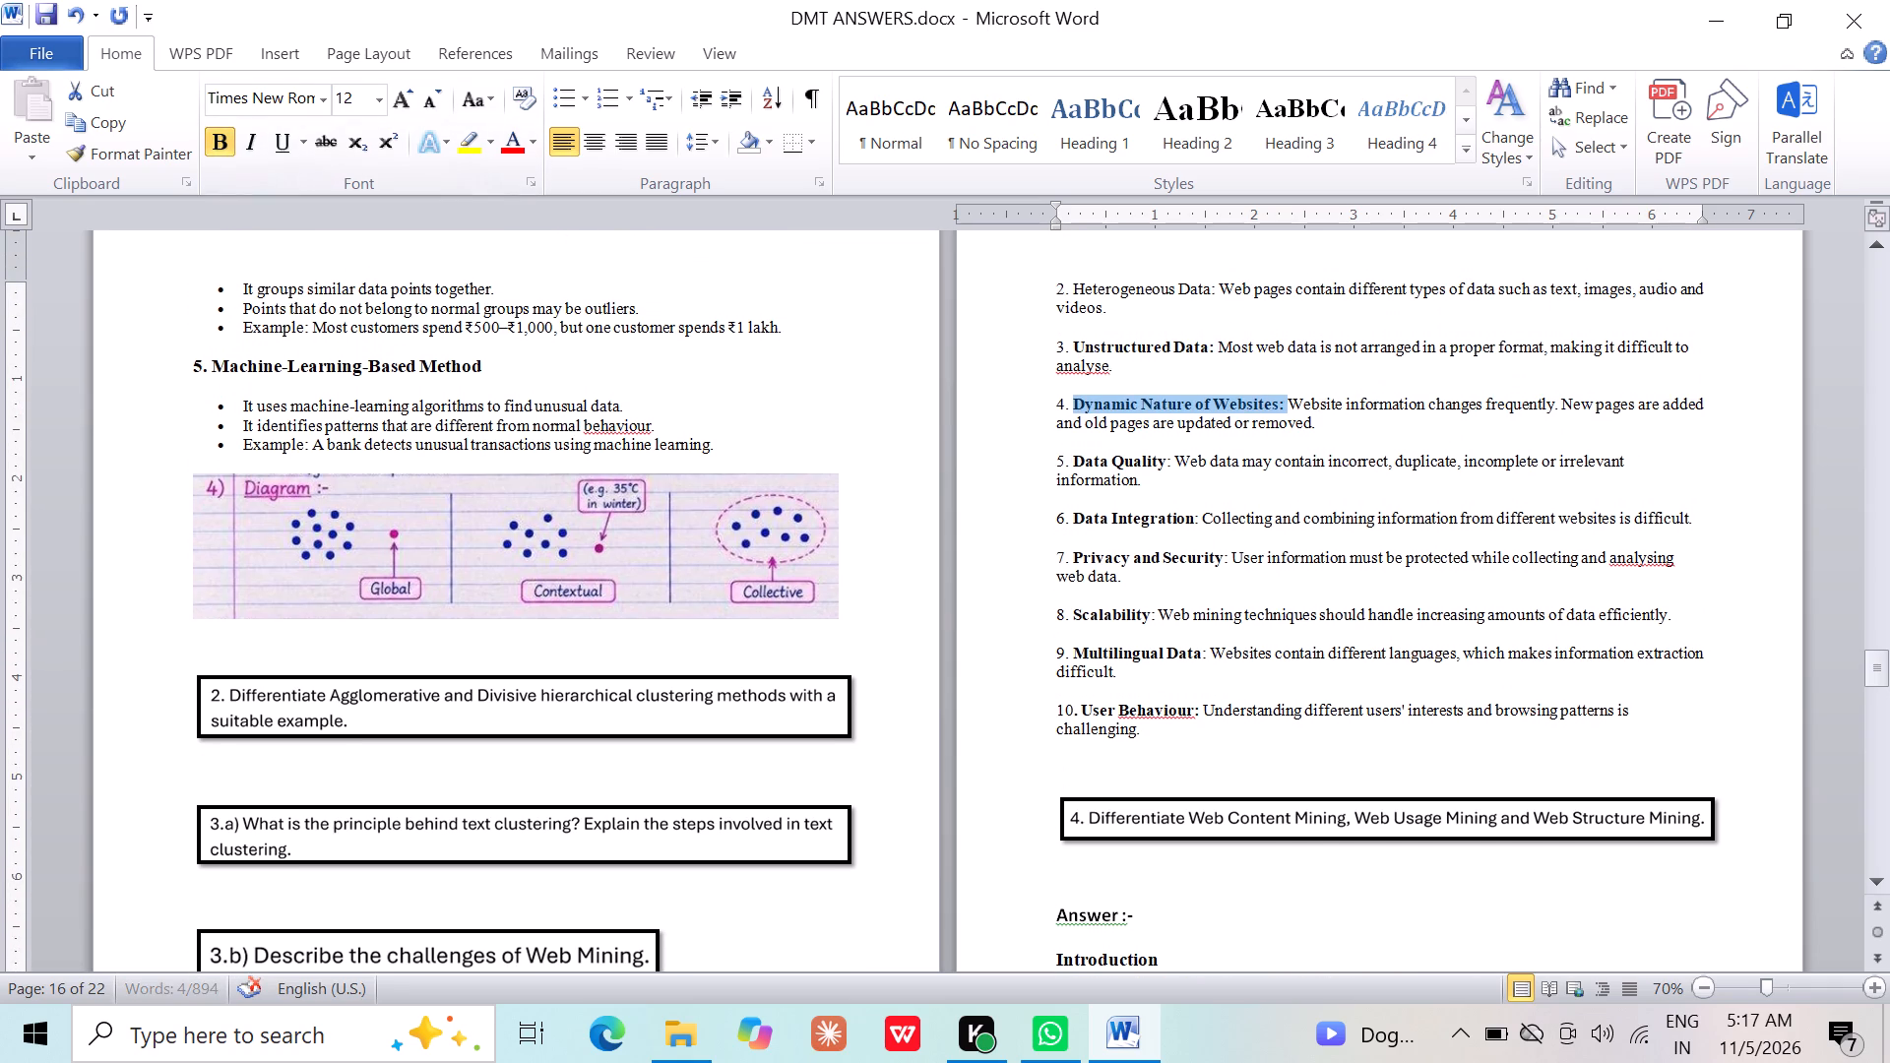
Bold the label "Heterogeneous Data:" in item 2 of the Web Mining challenges.
left_click_drag(1212, 287, 1063, 414)
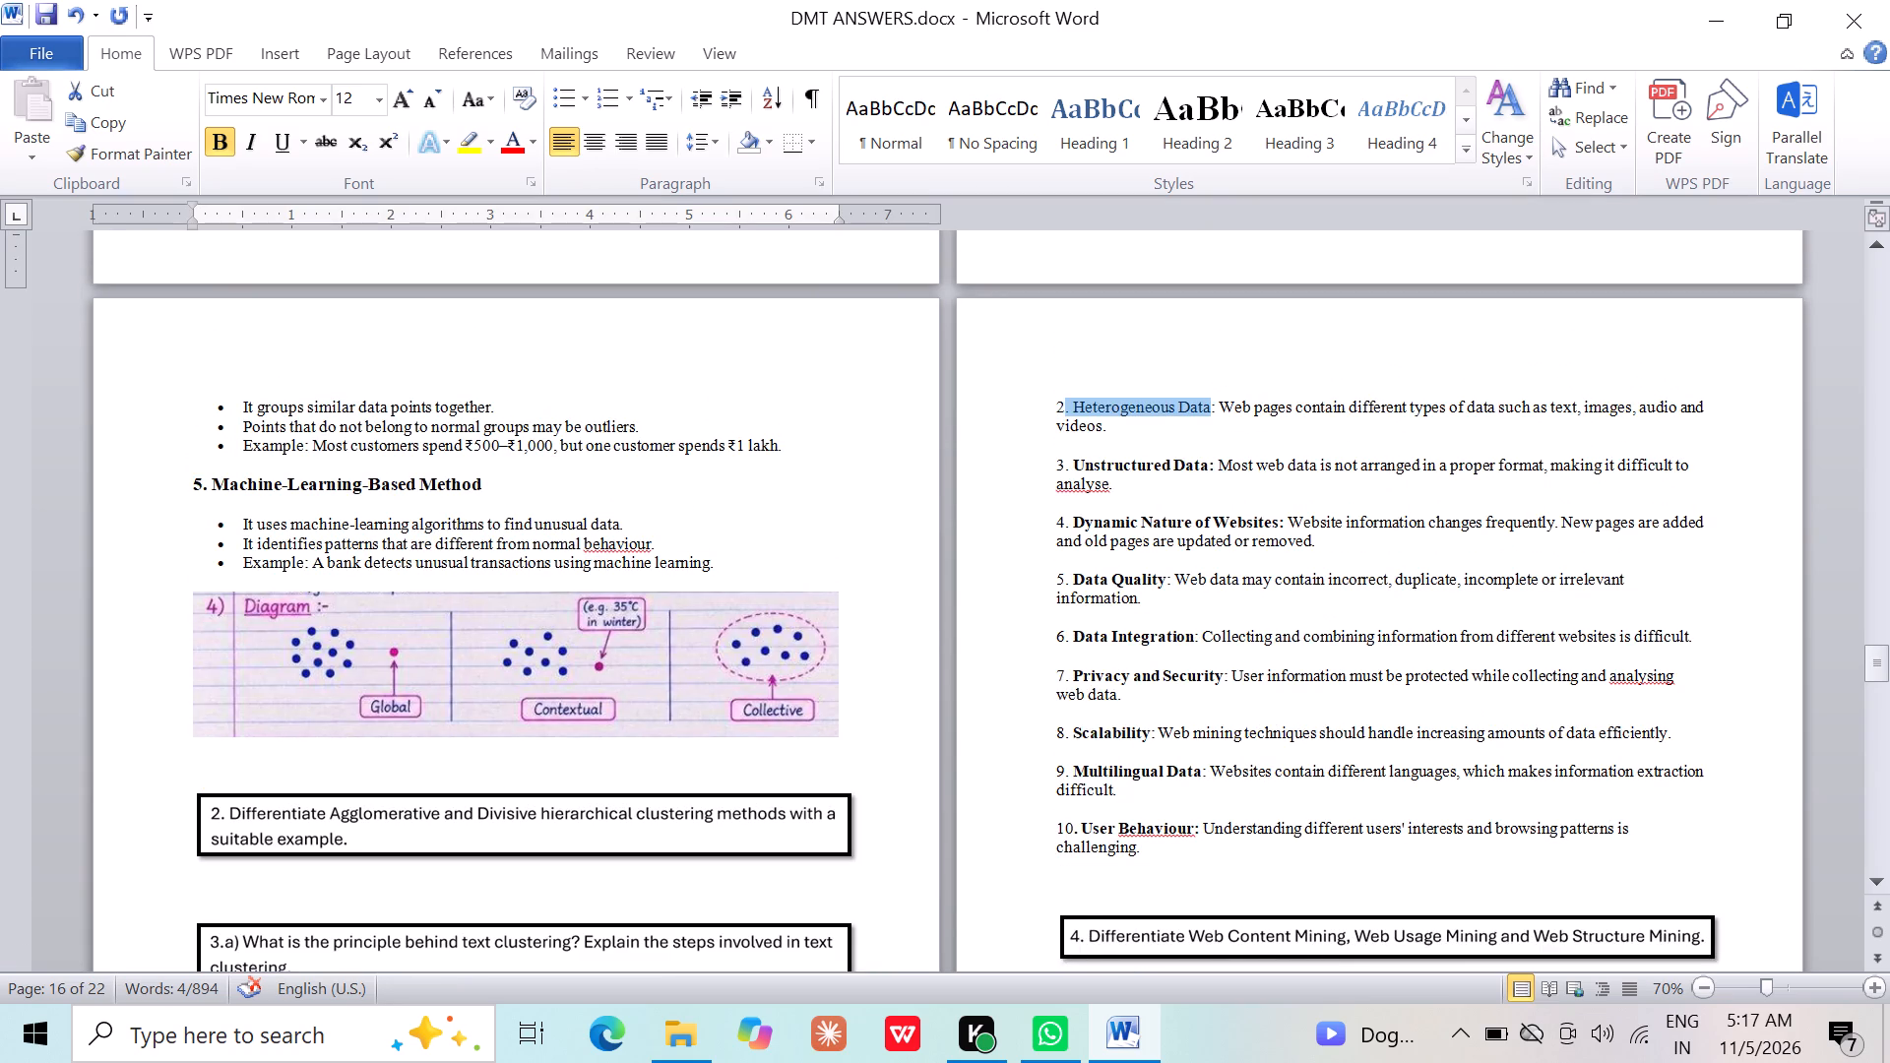
left_click_drag(1063, 414, 1072, 405)
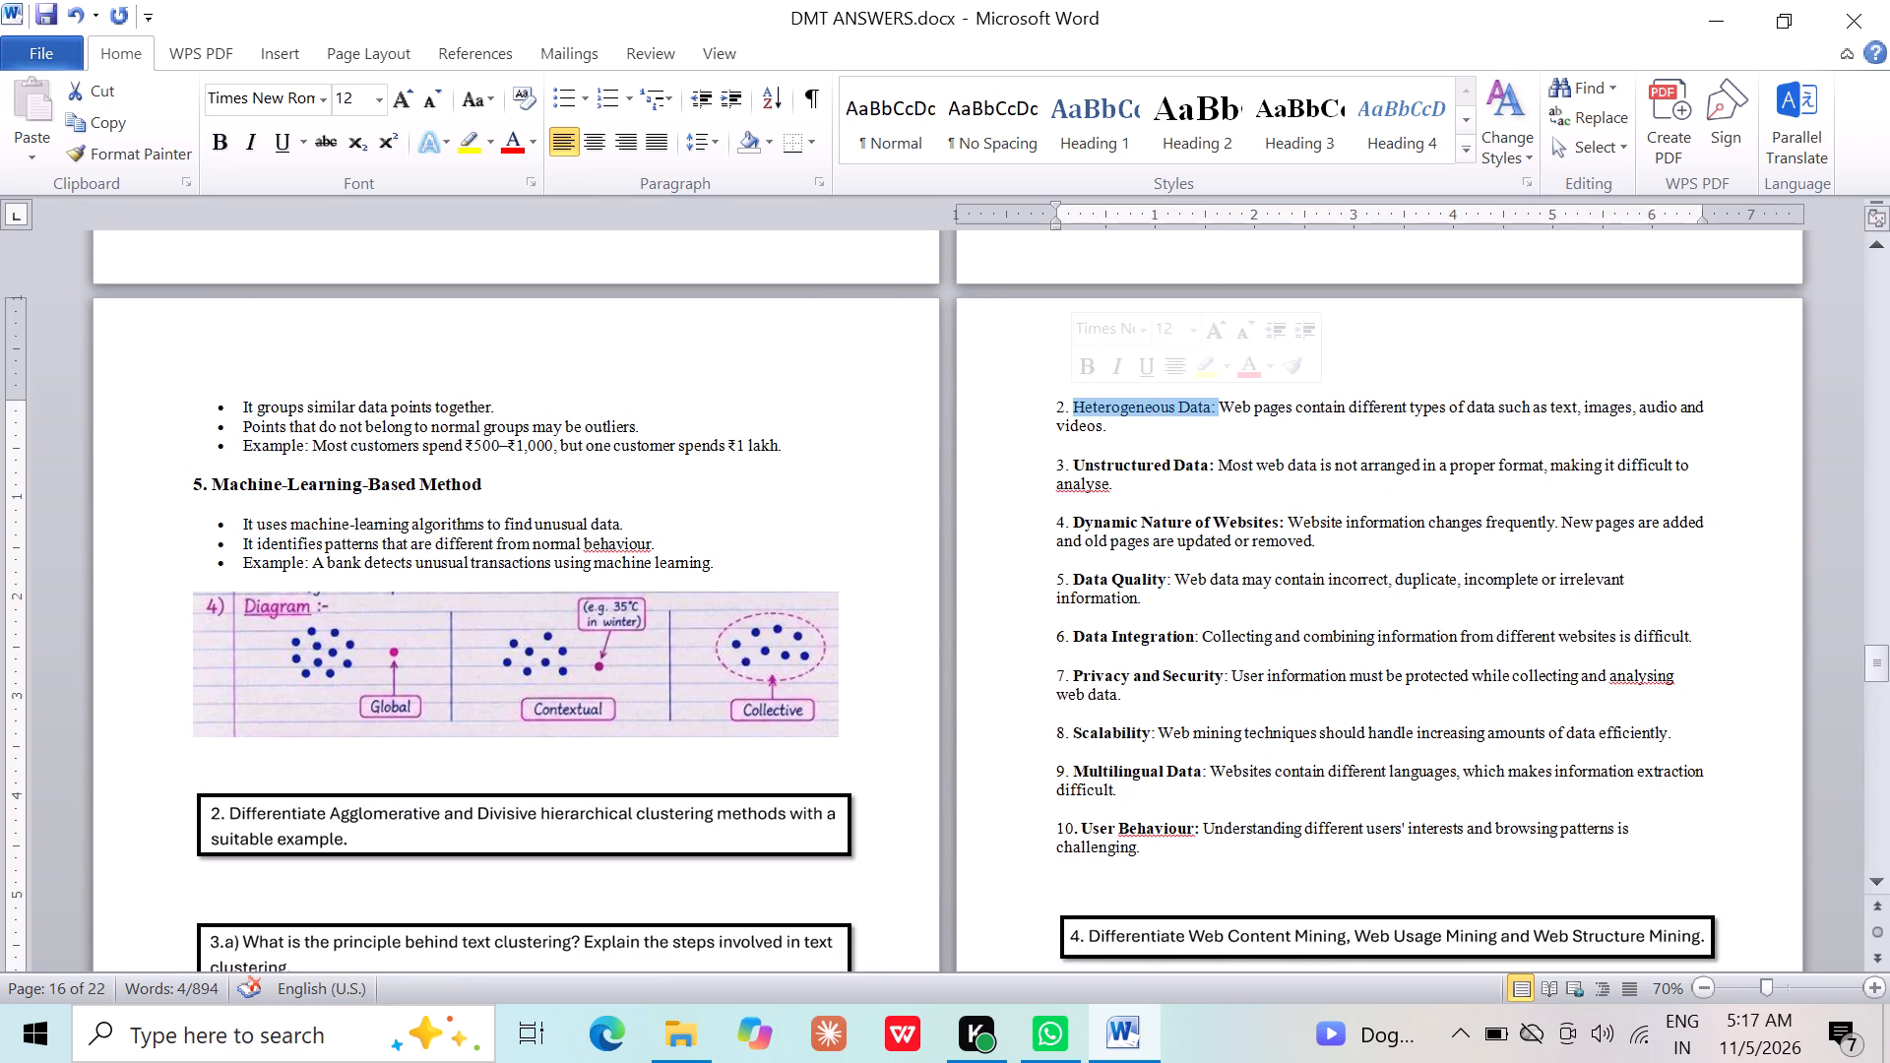
left_click(1087, 368)
left_click(1123, 441)
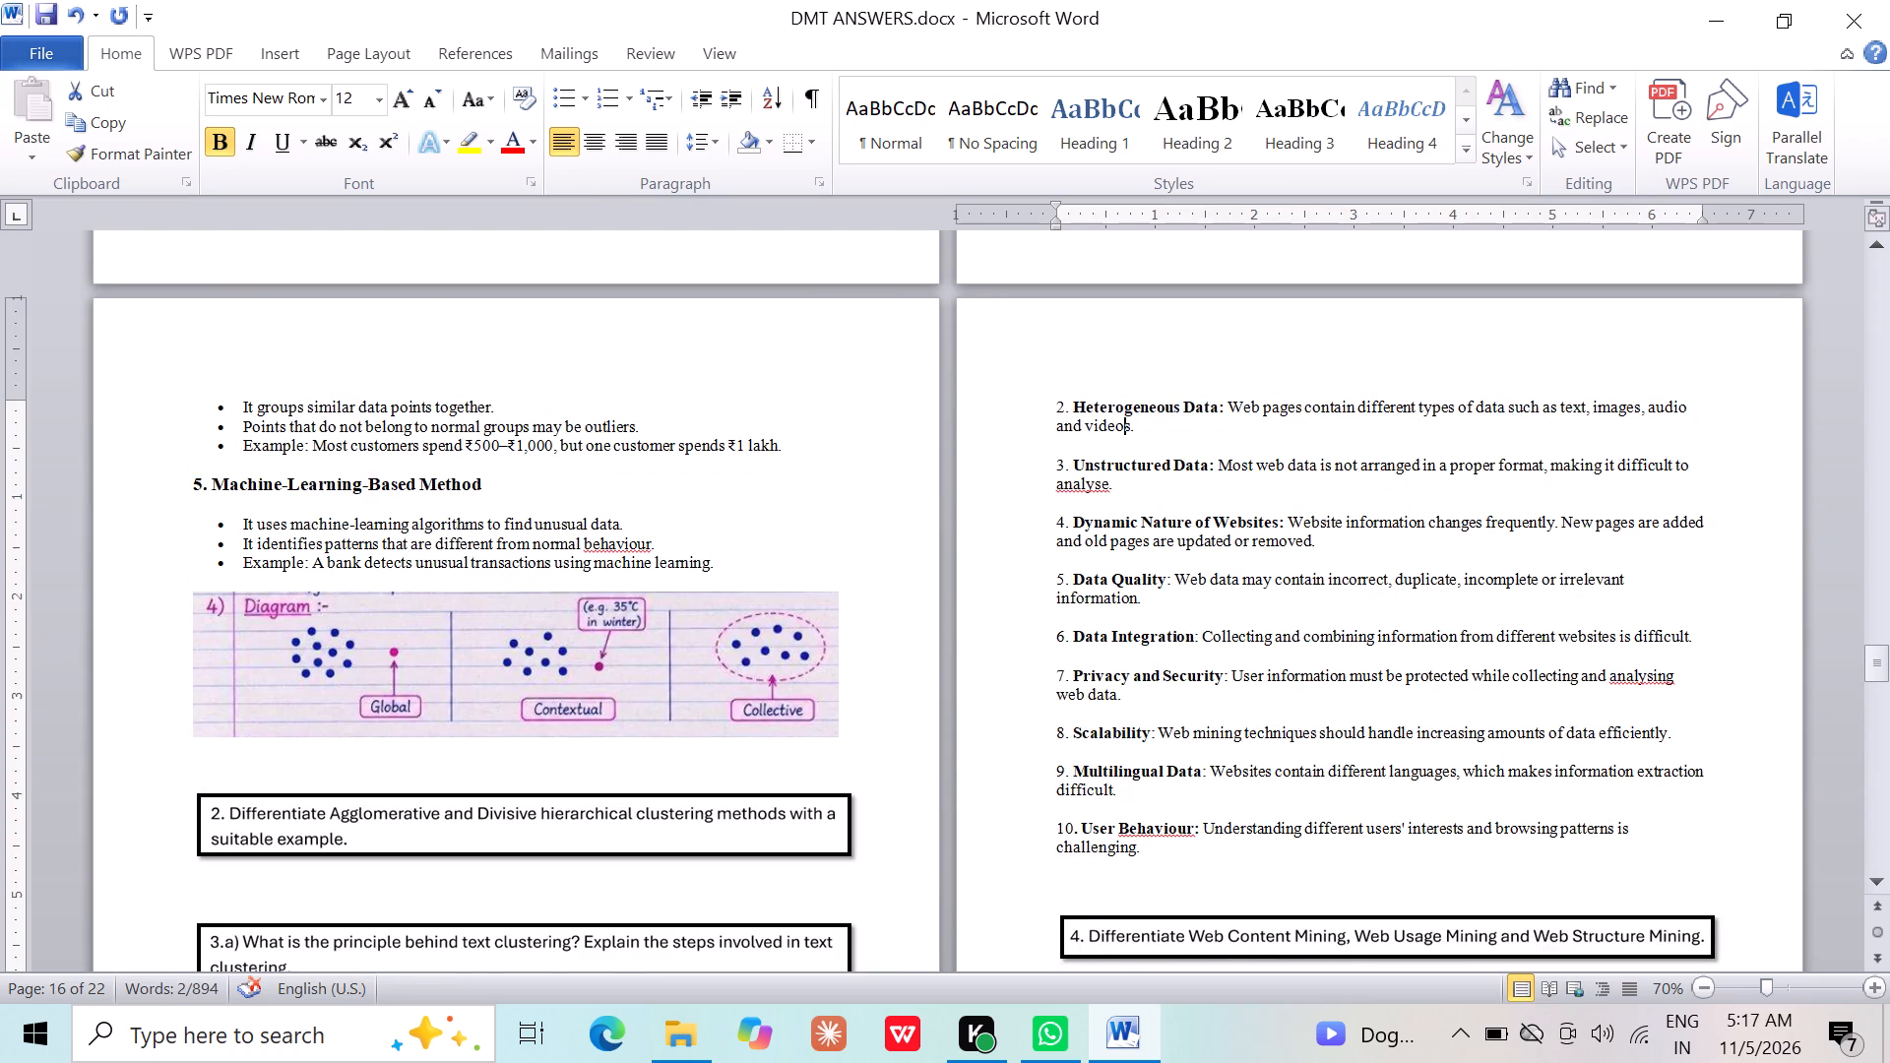
Bold the label "Huge Amount of Data:" in item 1 of the Web Mining challenges.
scroll(1123, 441, "up", 3)
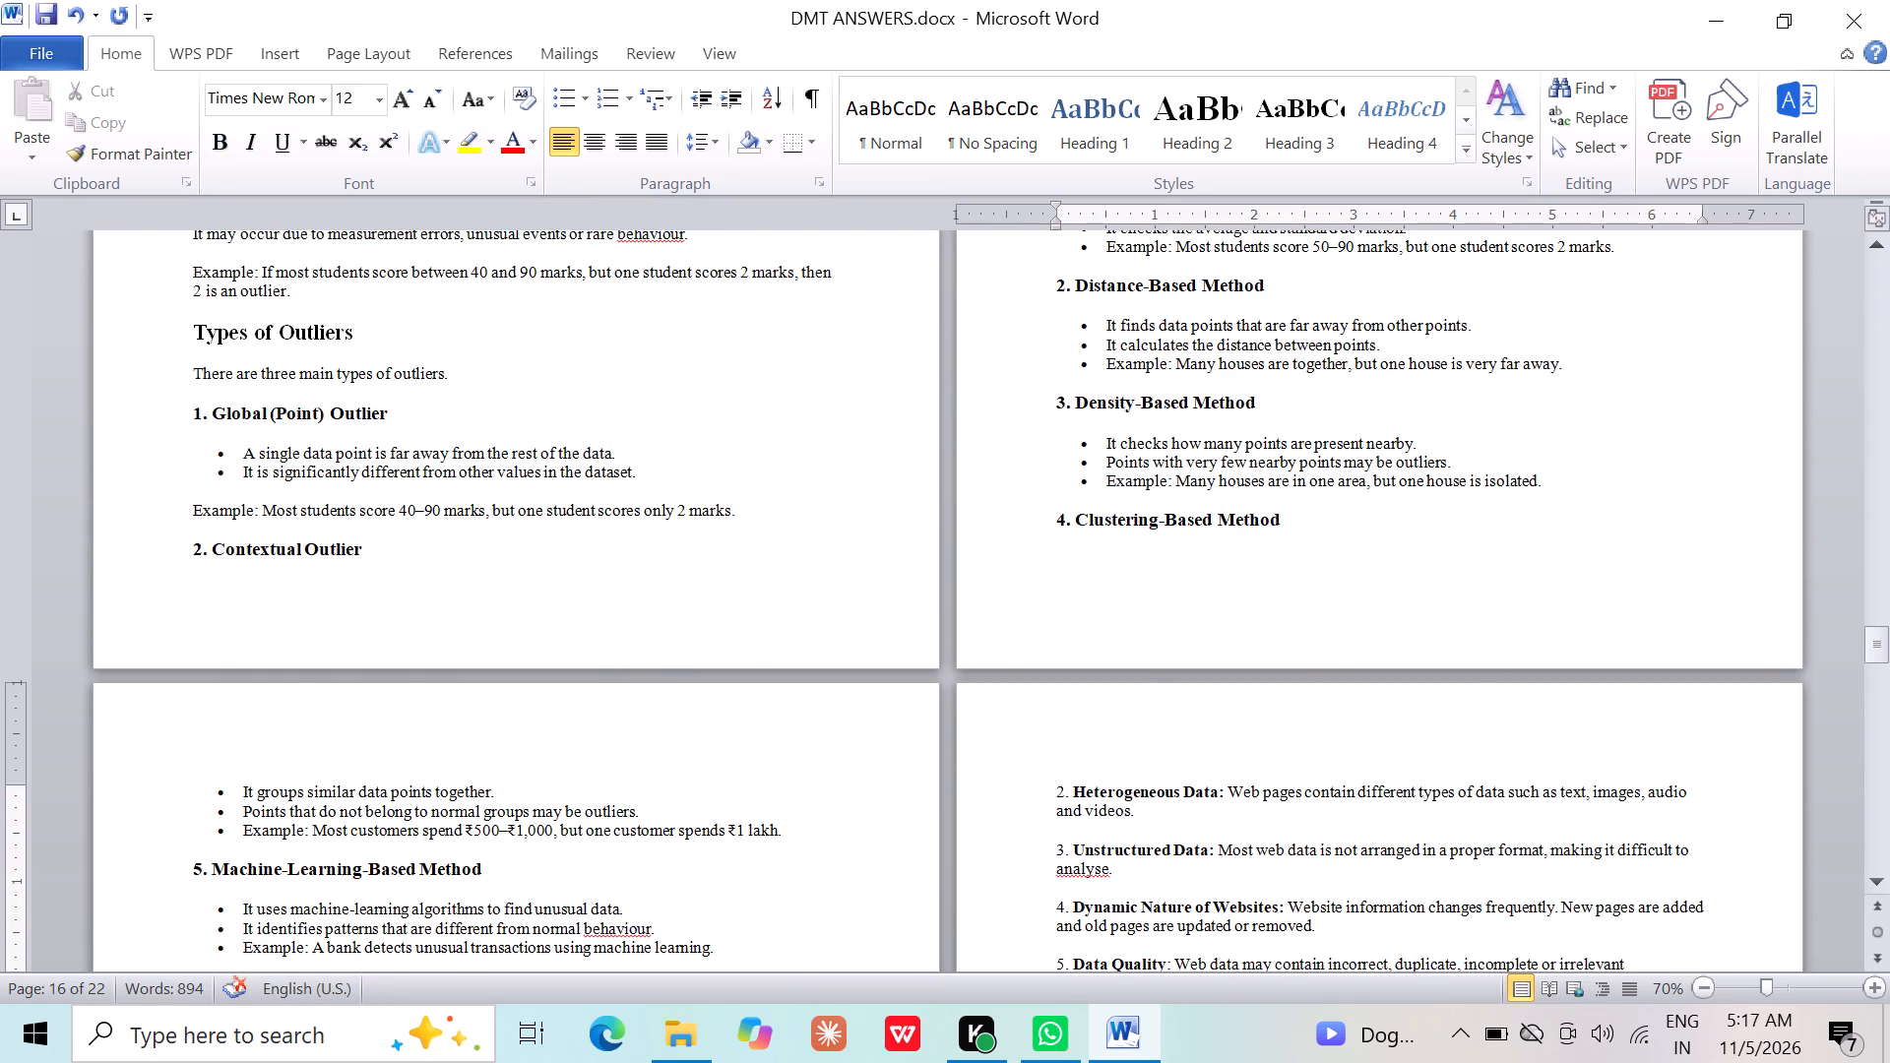
scroll(1123, 441, "down", 5)
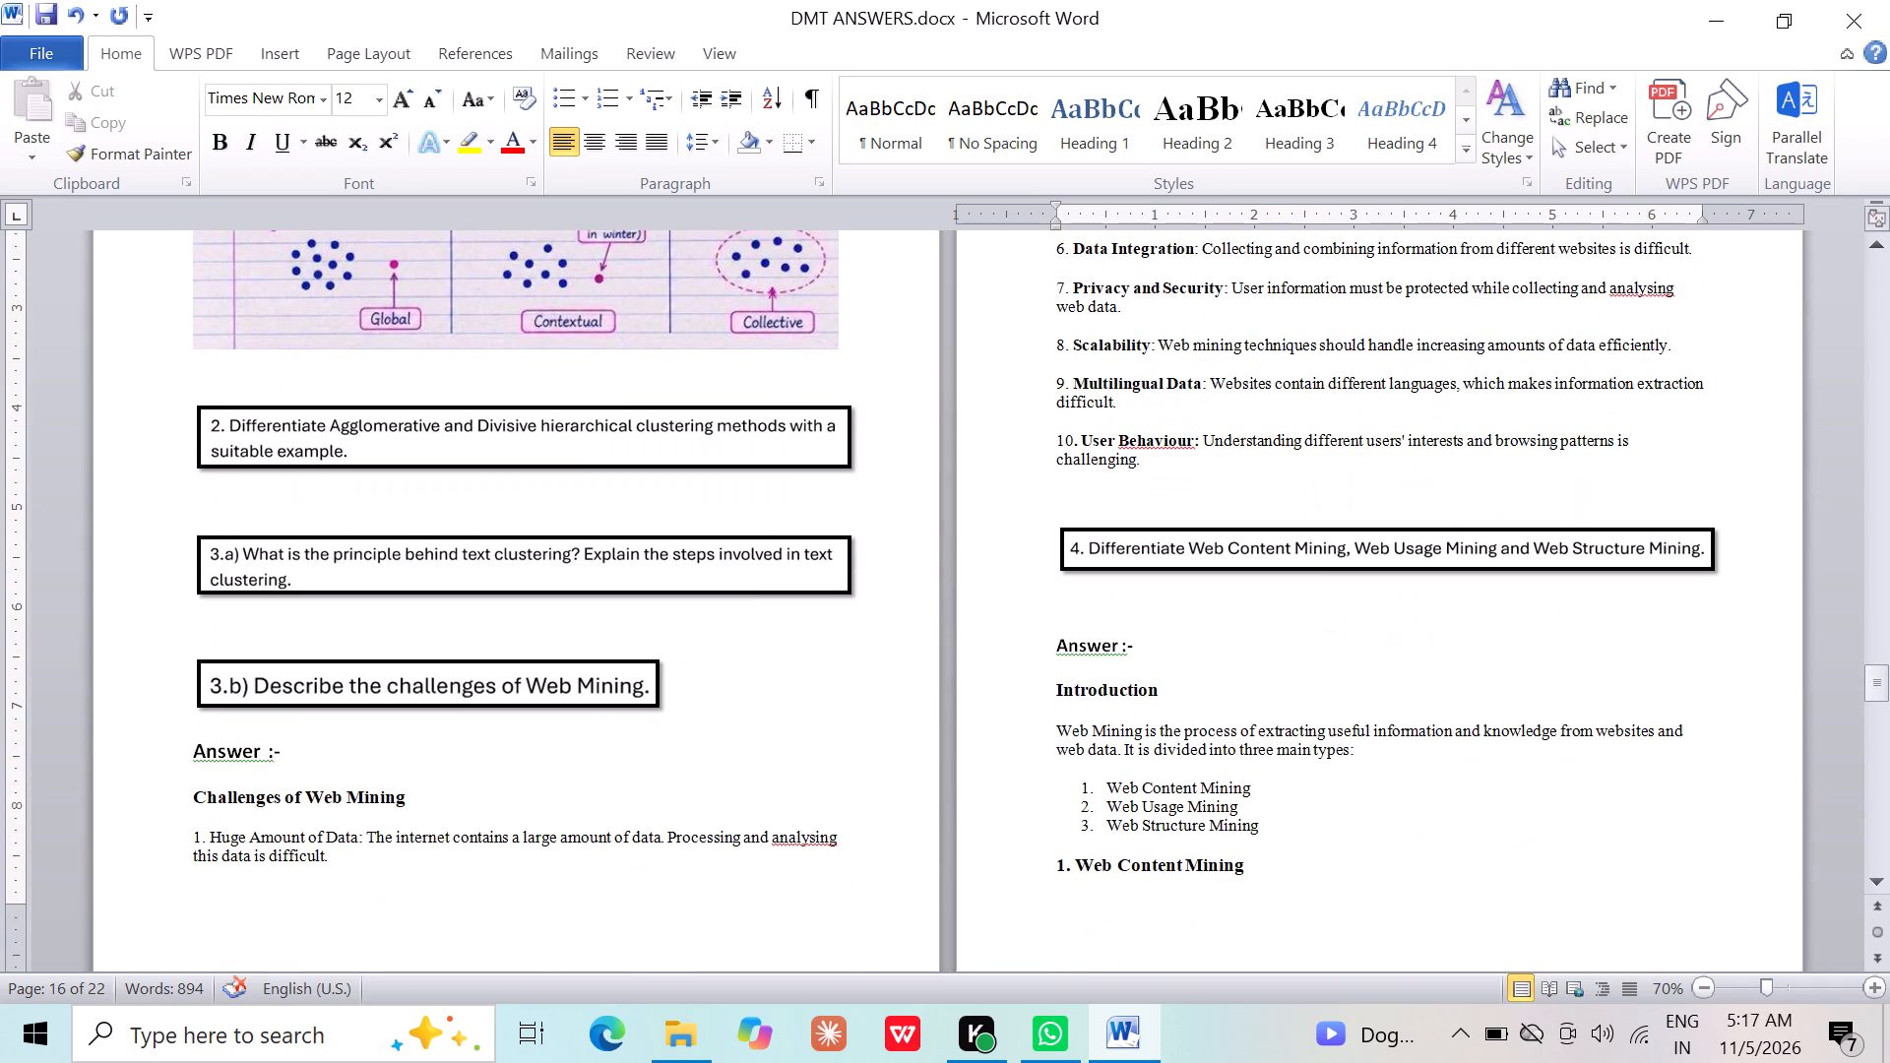
left_click_drag(362, 842, 361, 842)
left_click_drag(361, 842, 217, 843)
left_click(238, 806)
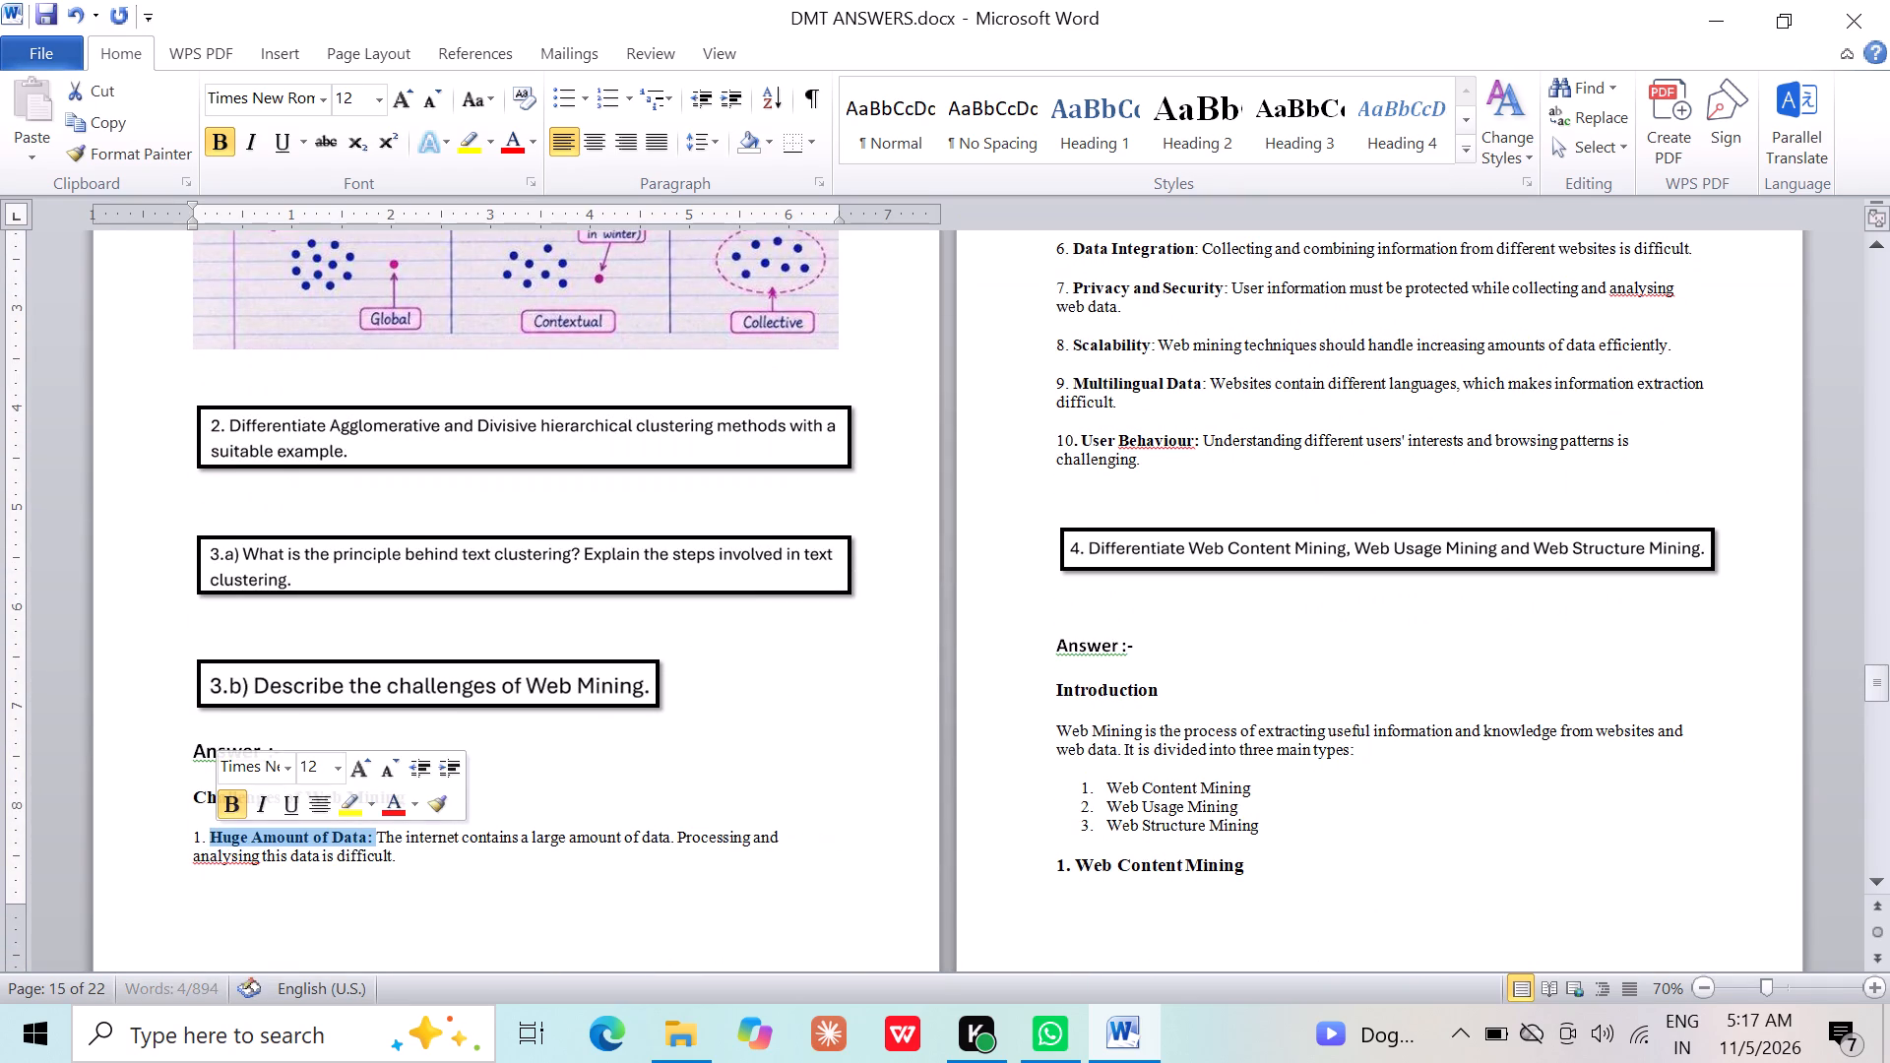
left_click(474, 846)
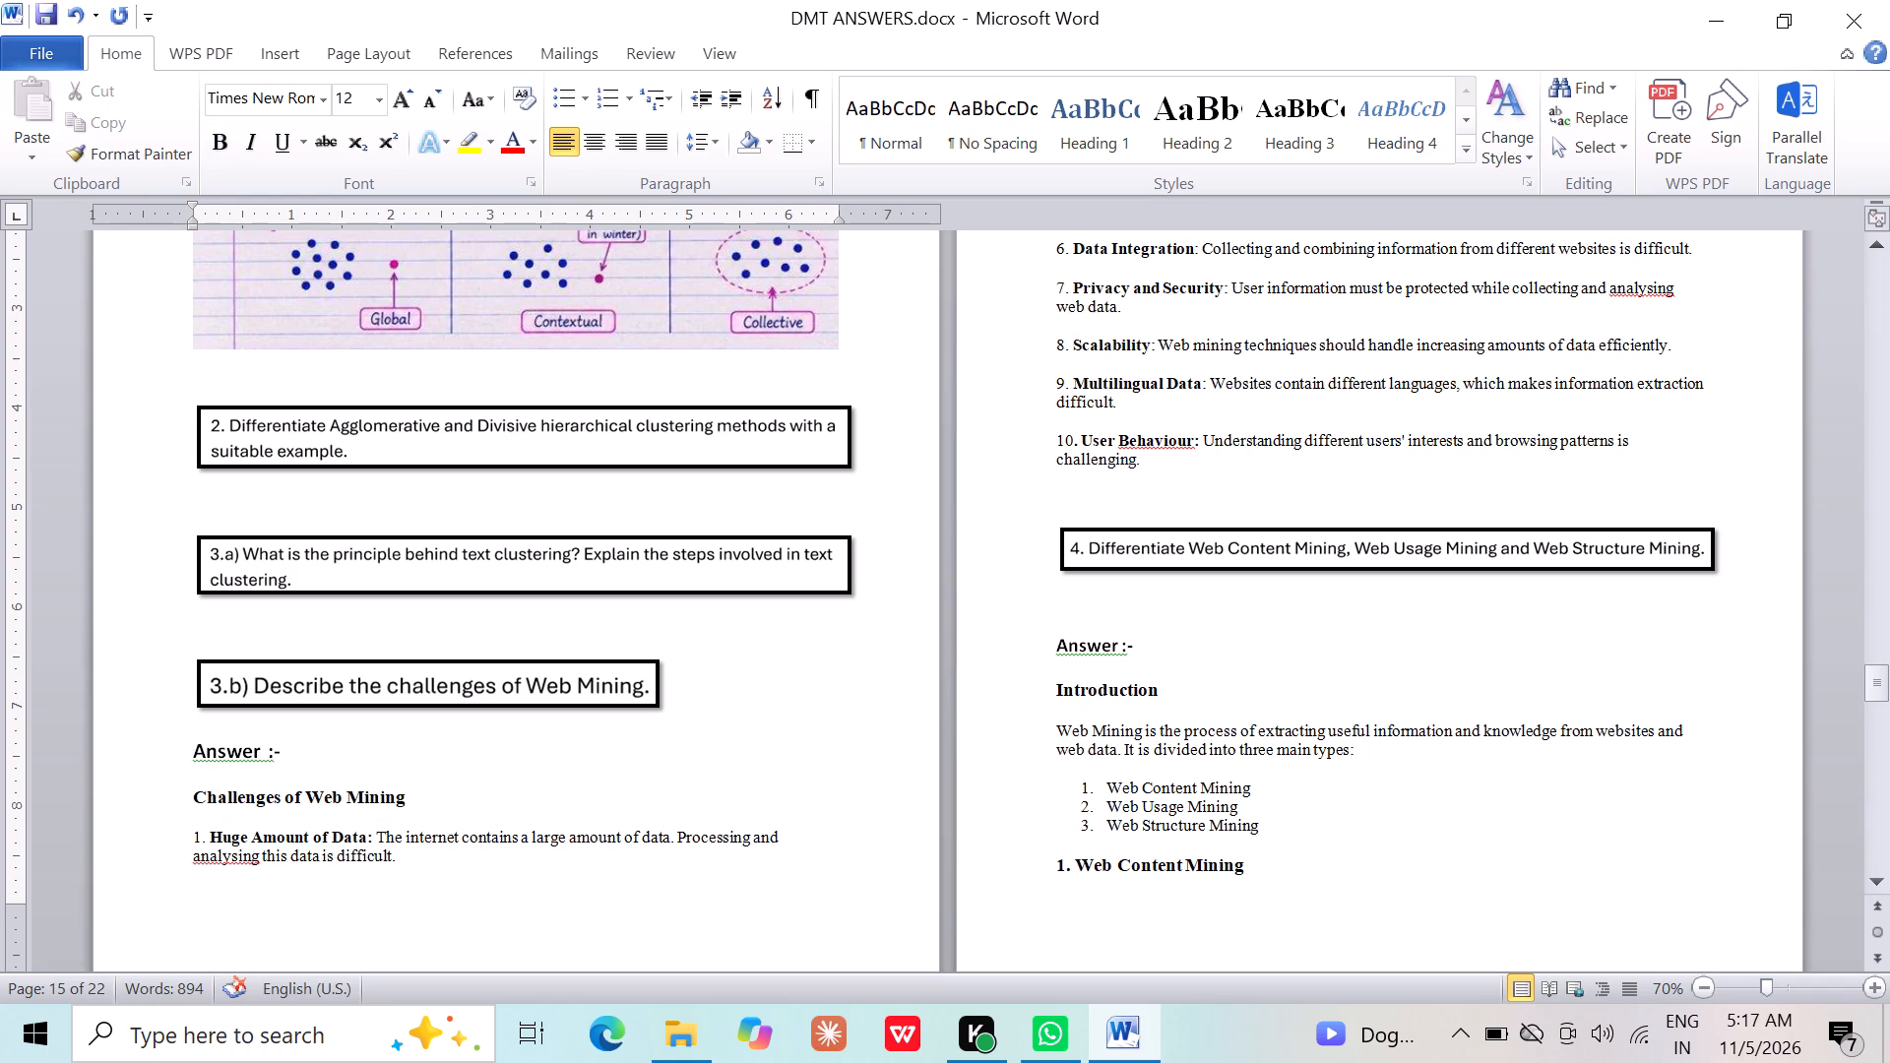
Delete the blank line between the question 4 box and its "Answer :-" heading.
left_click(1099, 598)
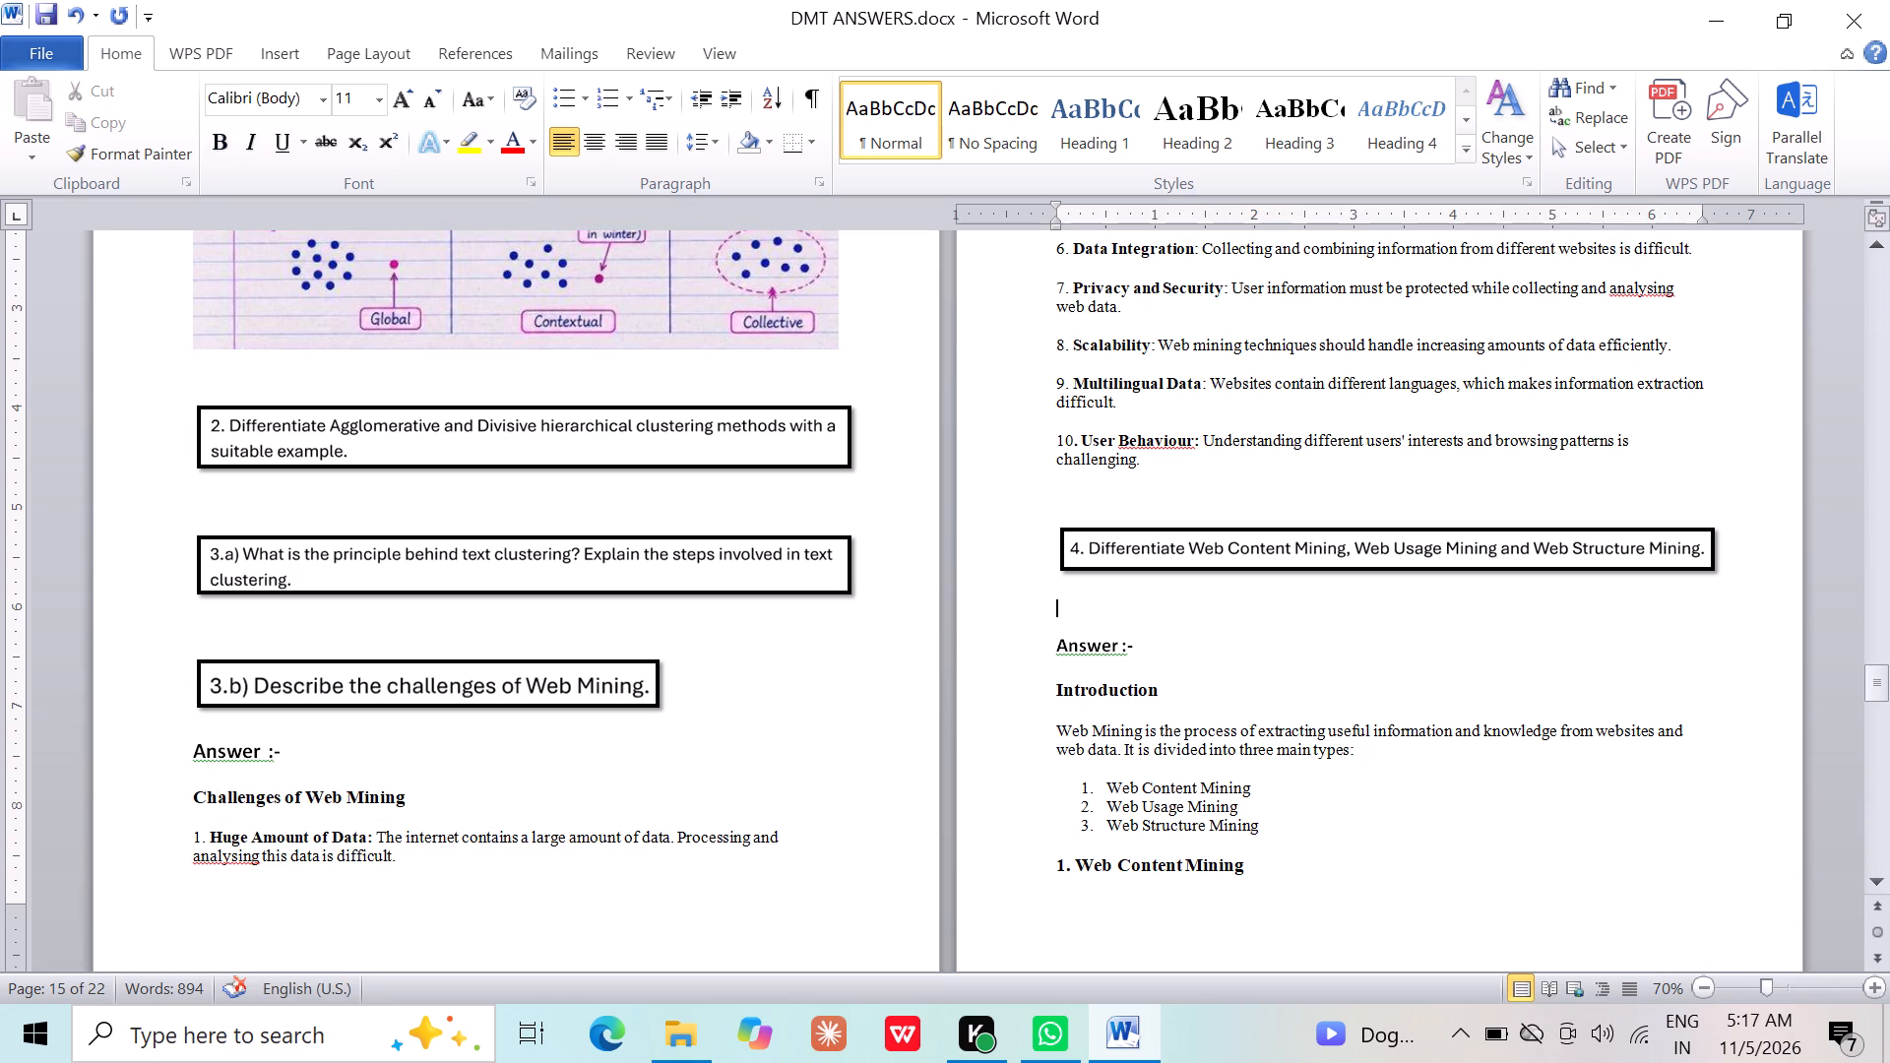
key("BackSpace")
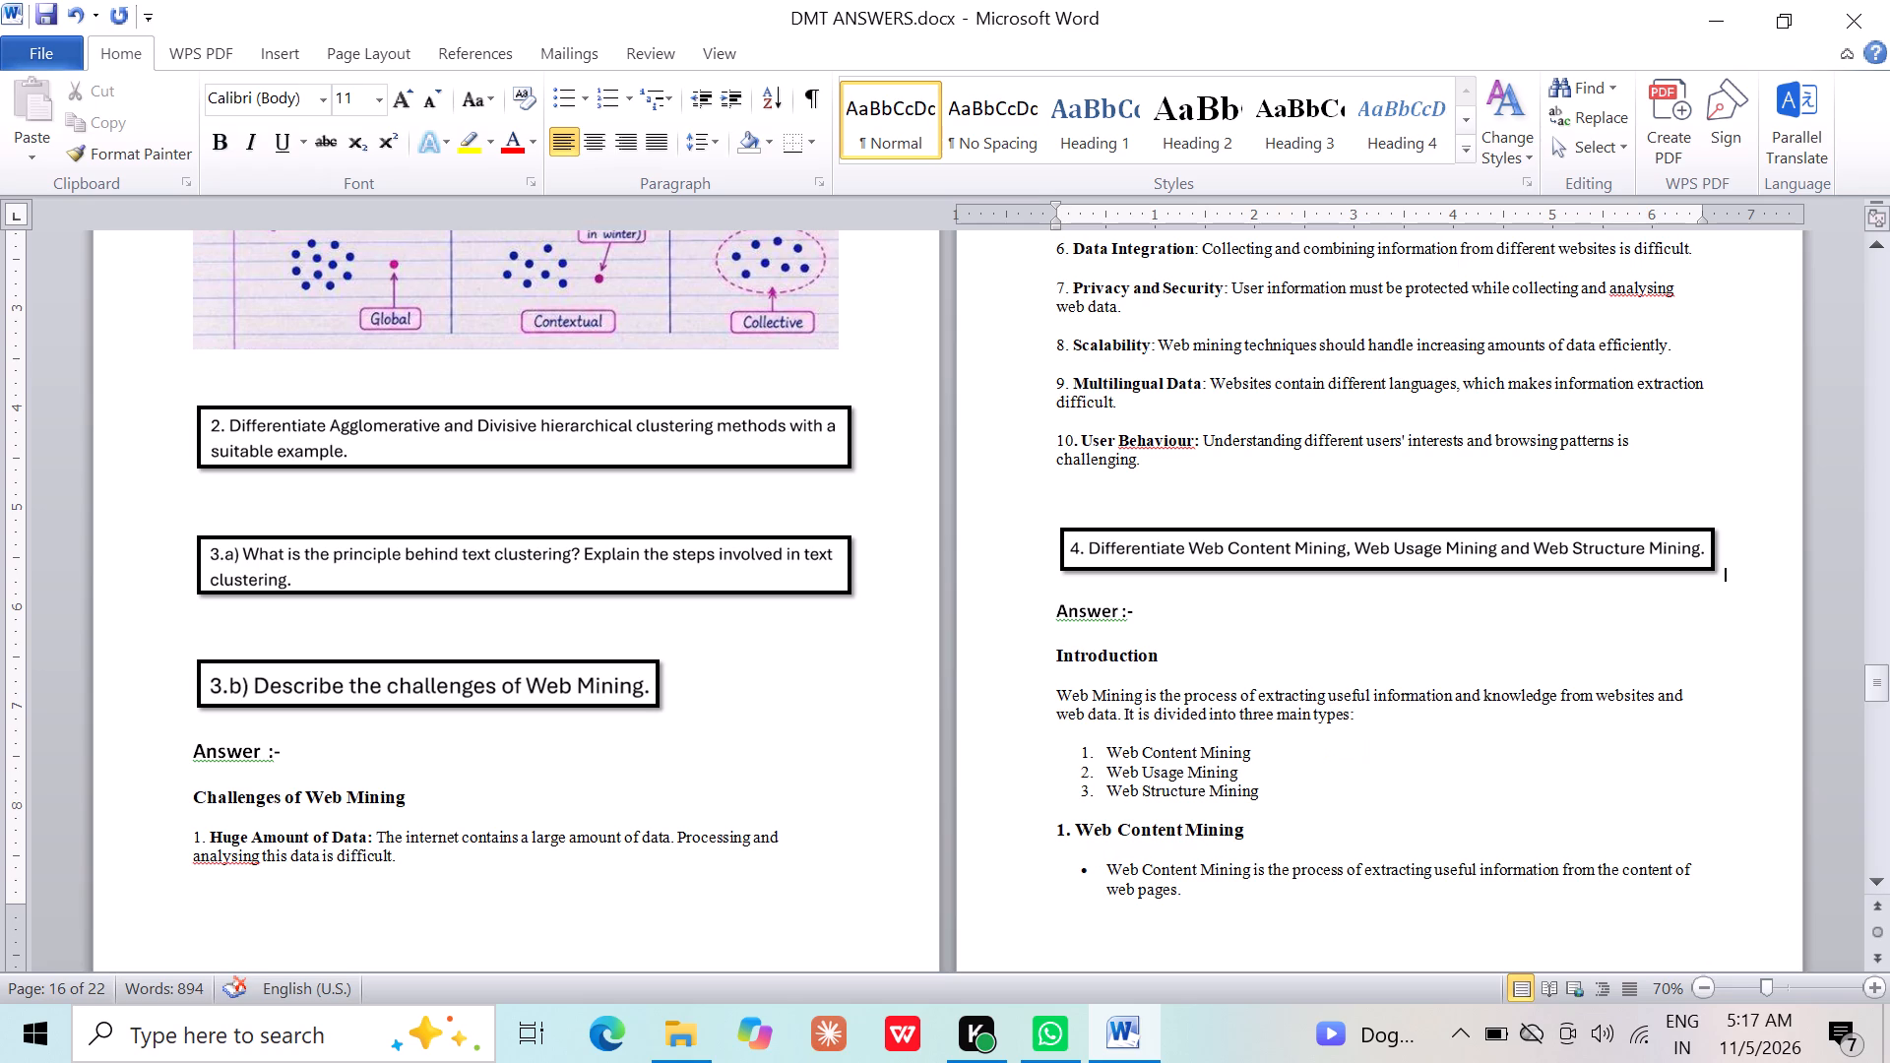
Review the rest of the document, from the question 4 answer through the SET-B questions on the last pages.
left_click(694, 606)
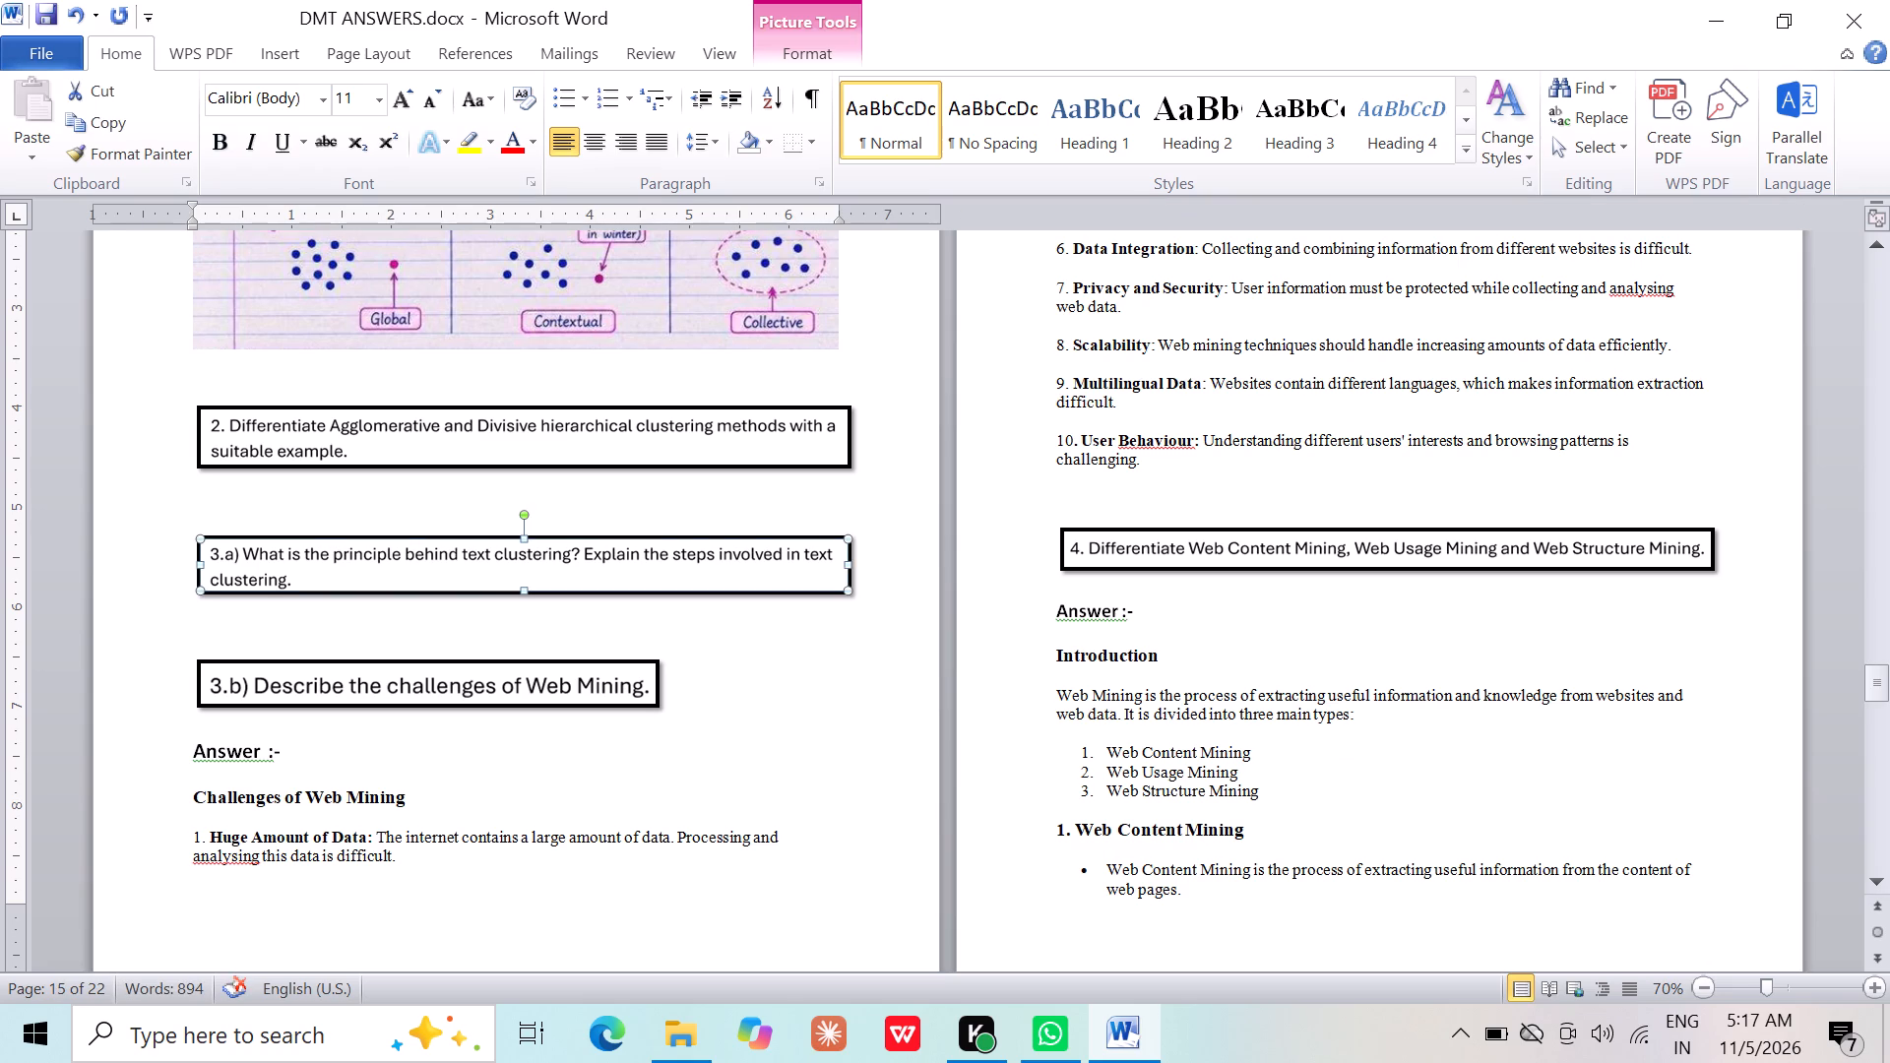
scroll(885, 684, "down", 7)
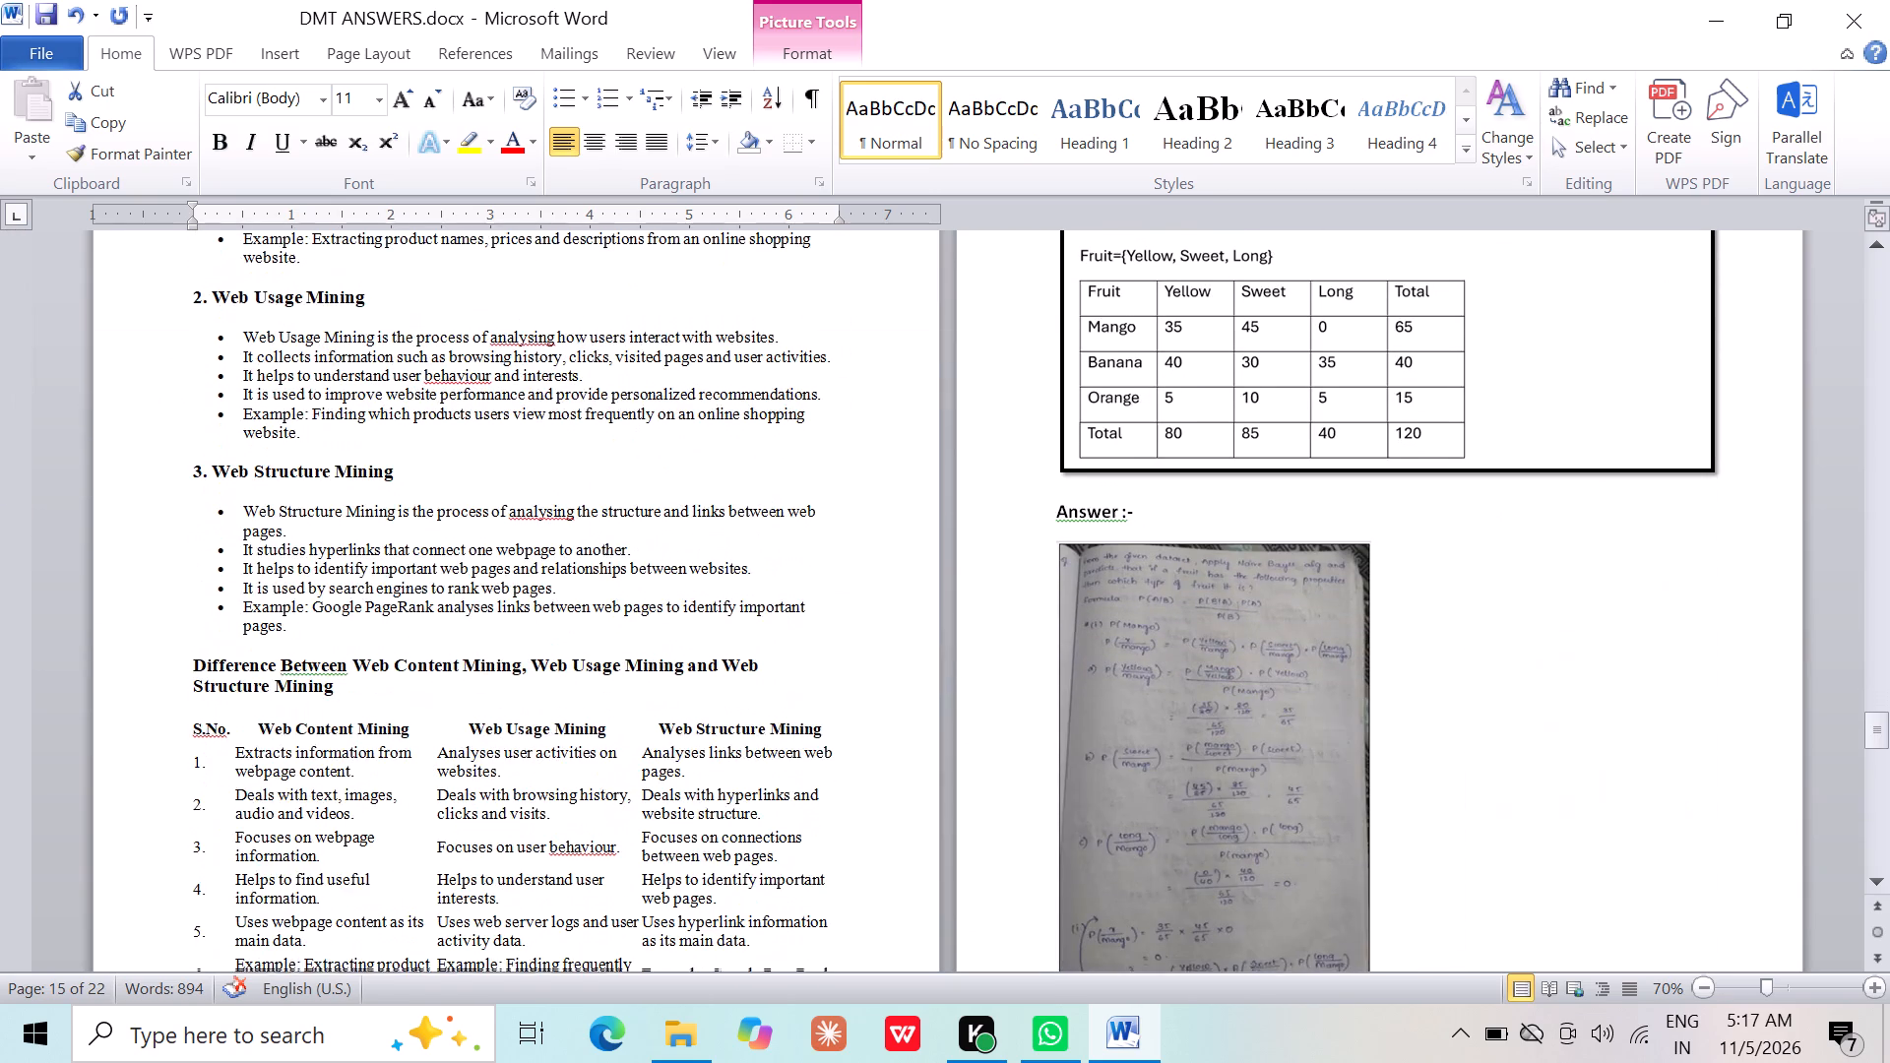
scroll(885, 684, "down", 7)
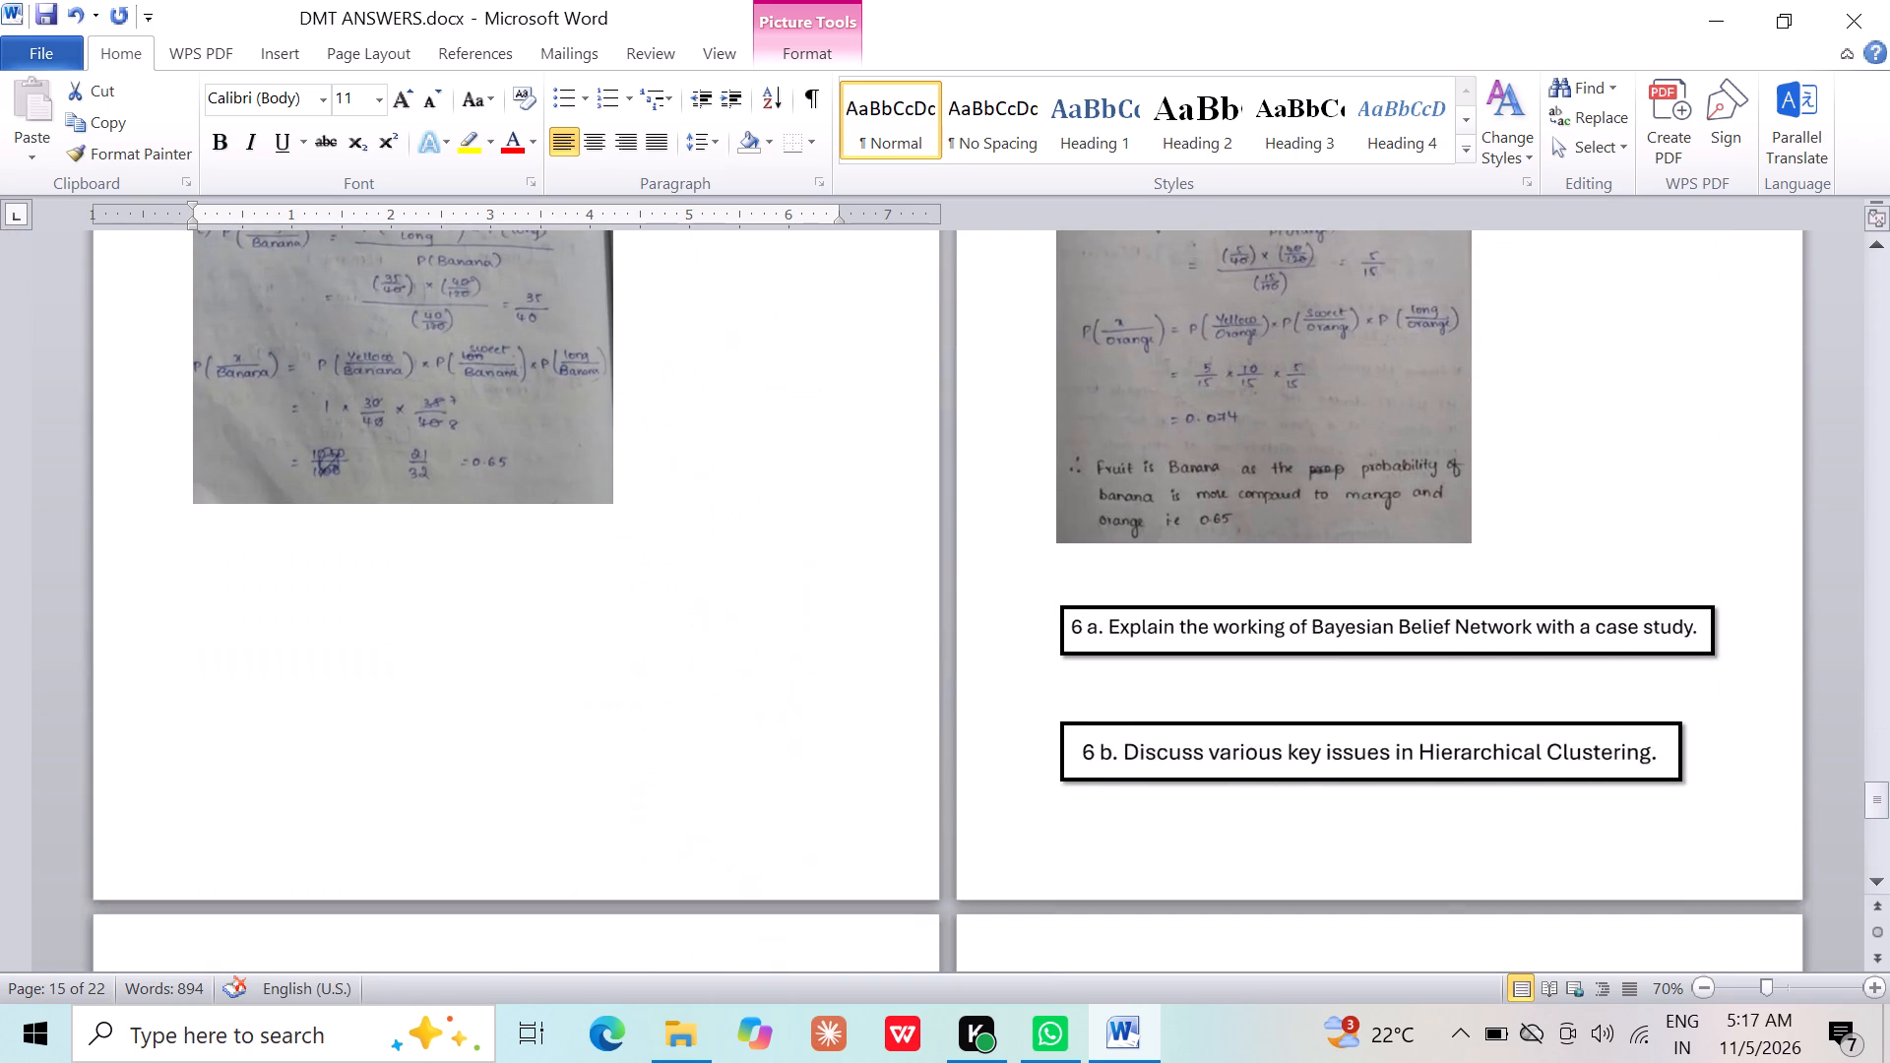
scroll(885, 684, "down", 3)
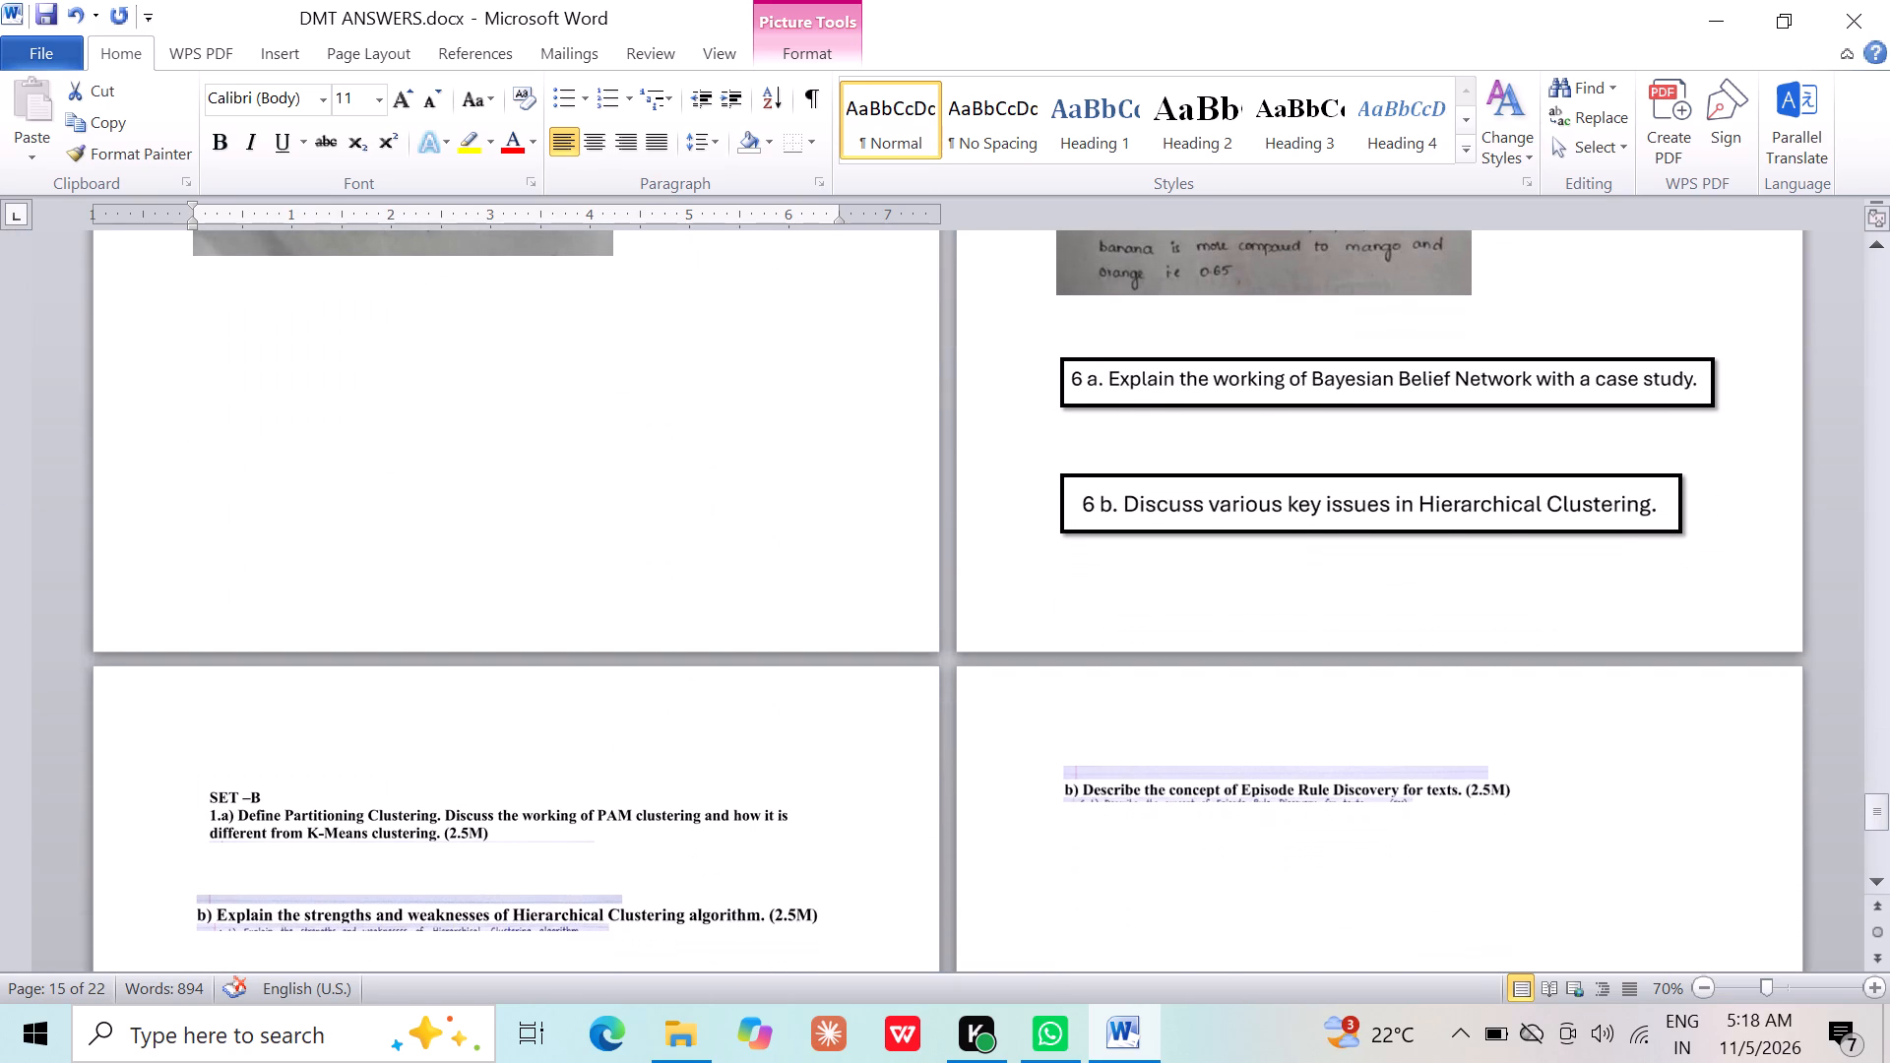
scroll(885, 684, "down", 3)
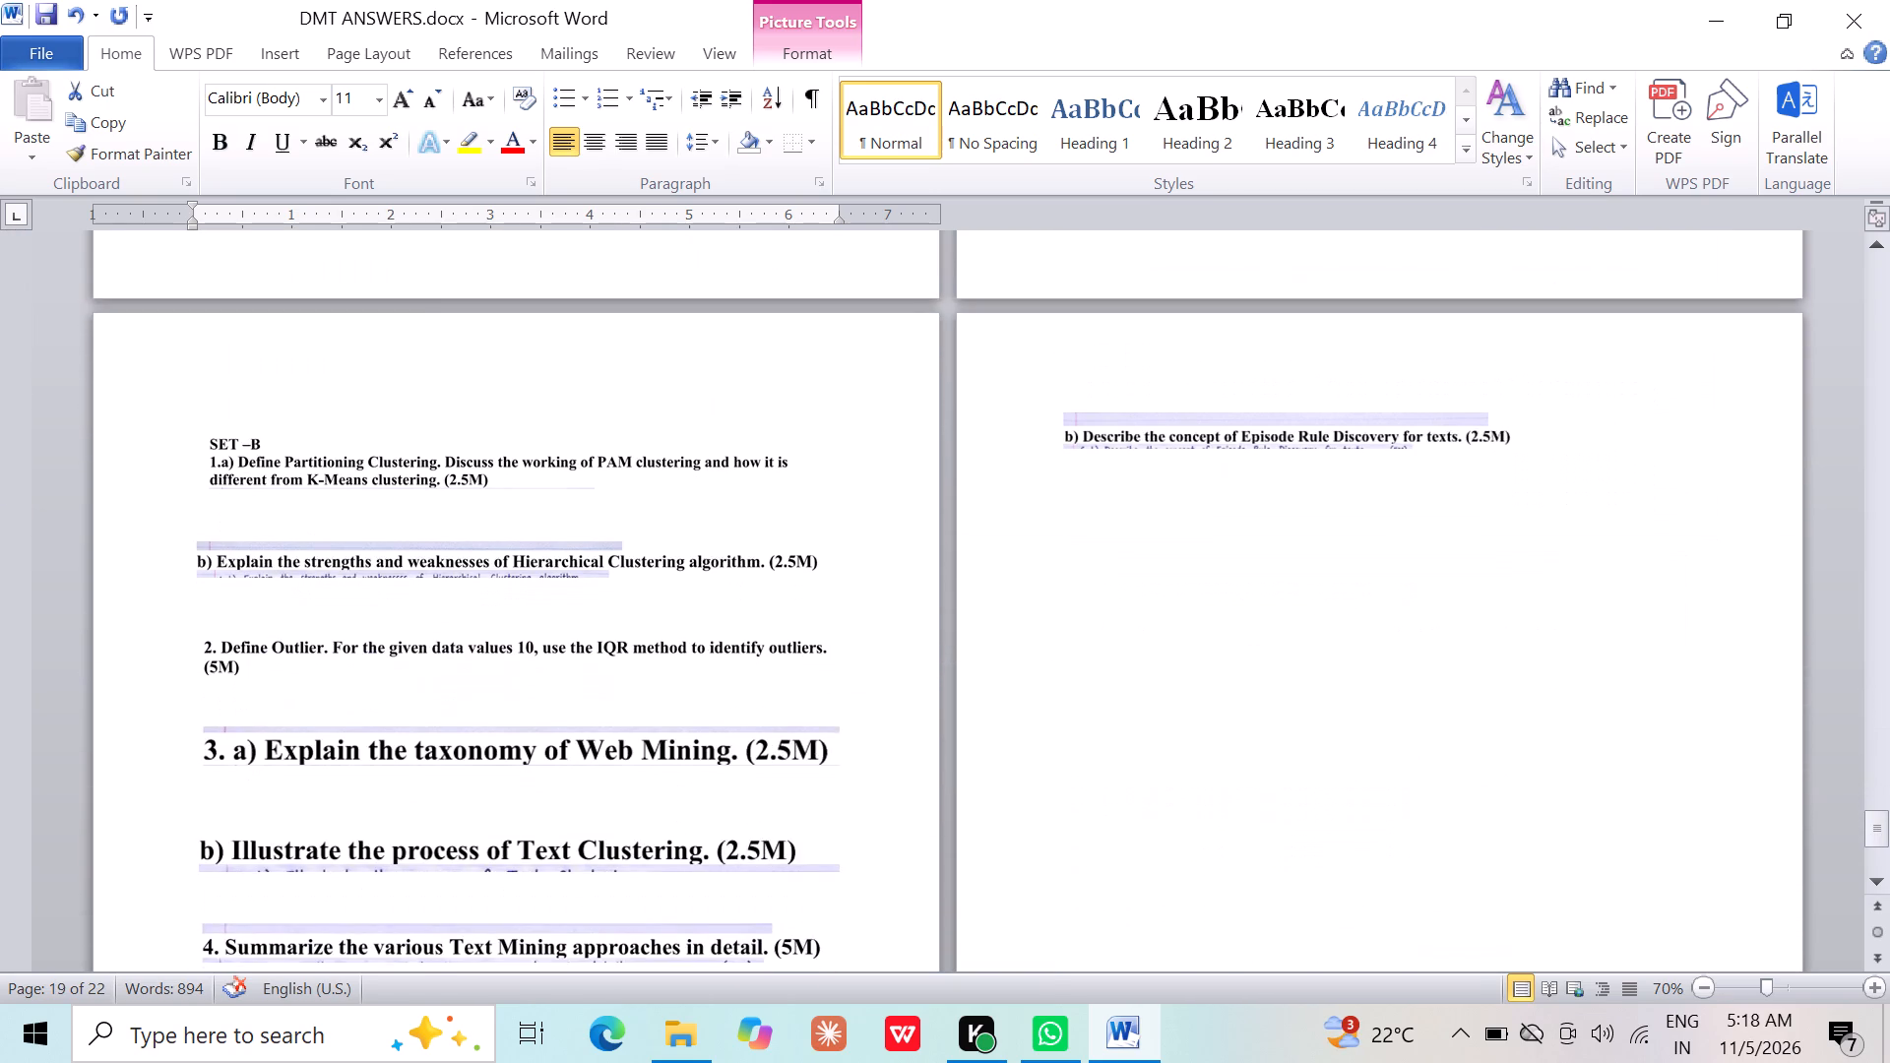
scroll(885, 684, "down", 2)
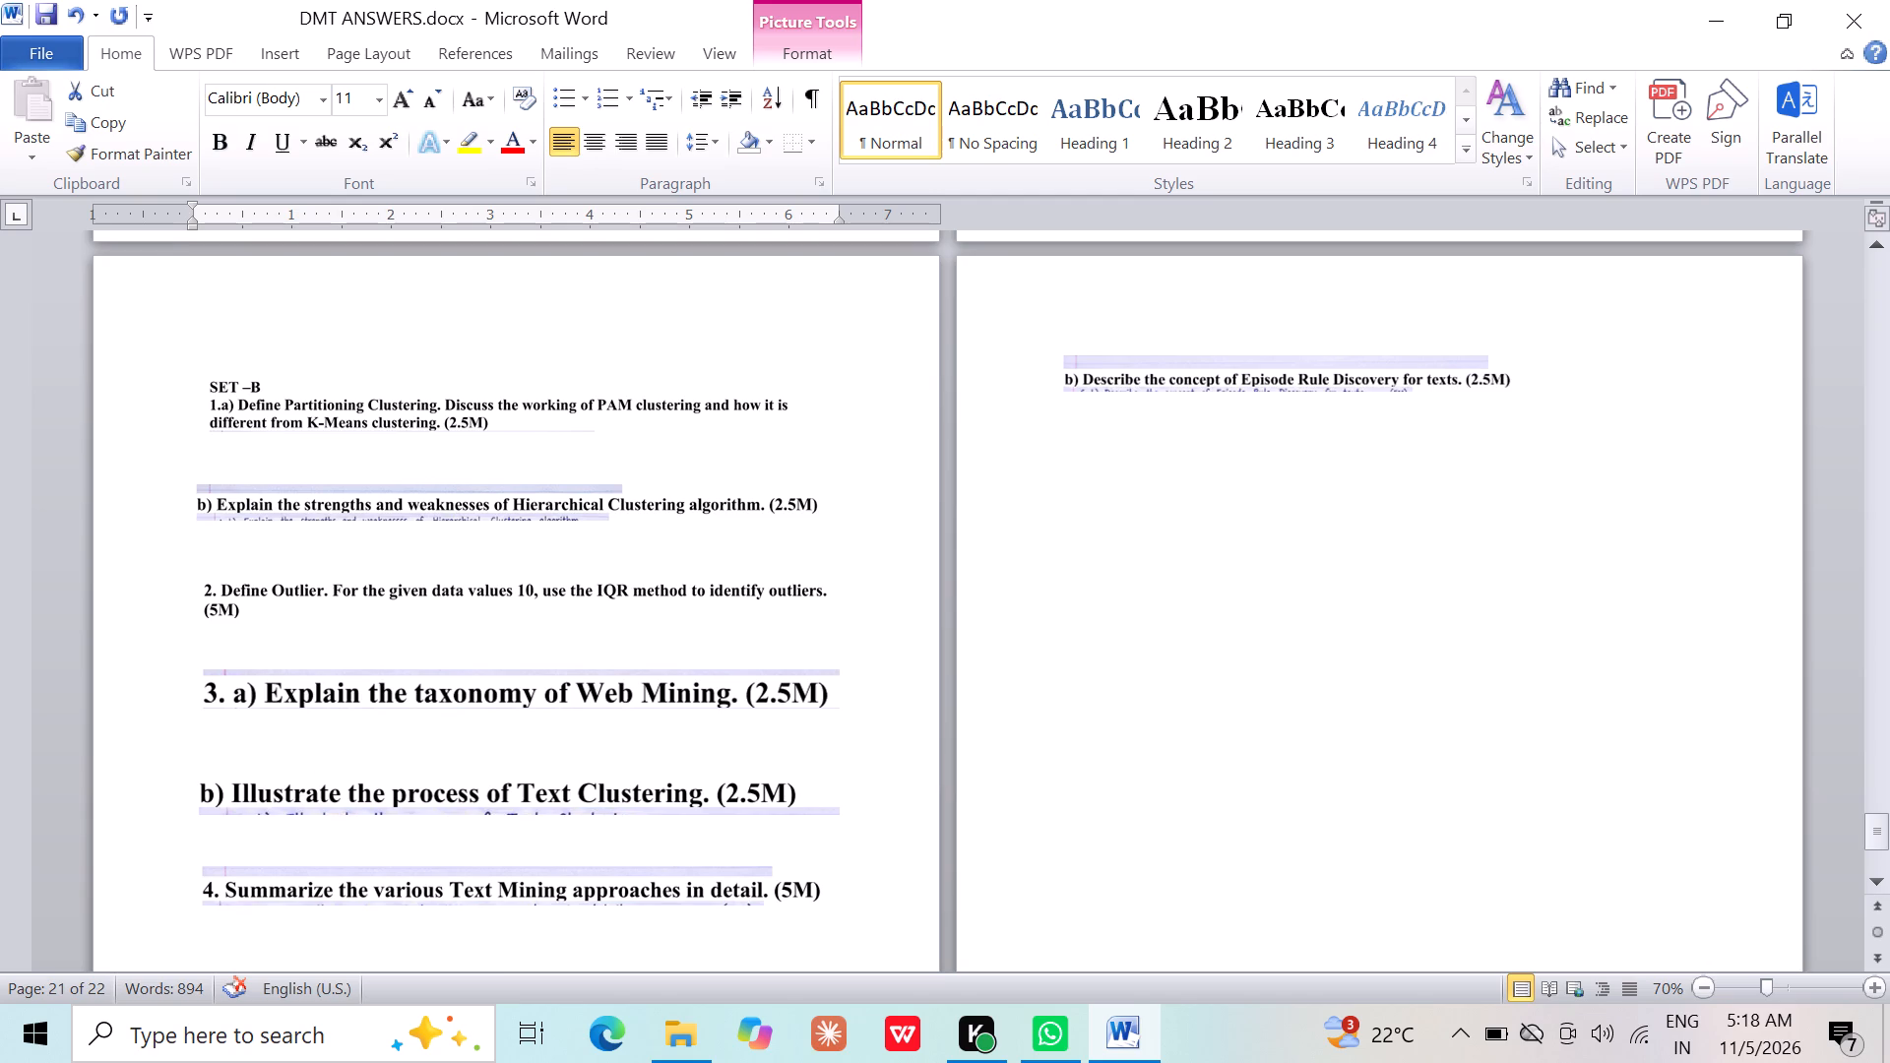
scroll(885, 684, "down", 8)
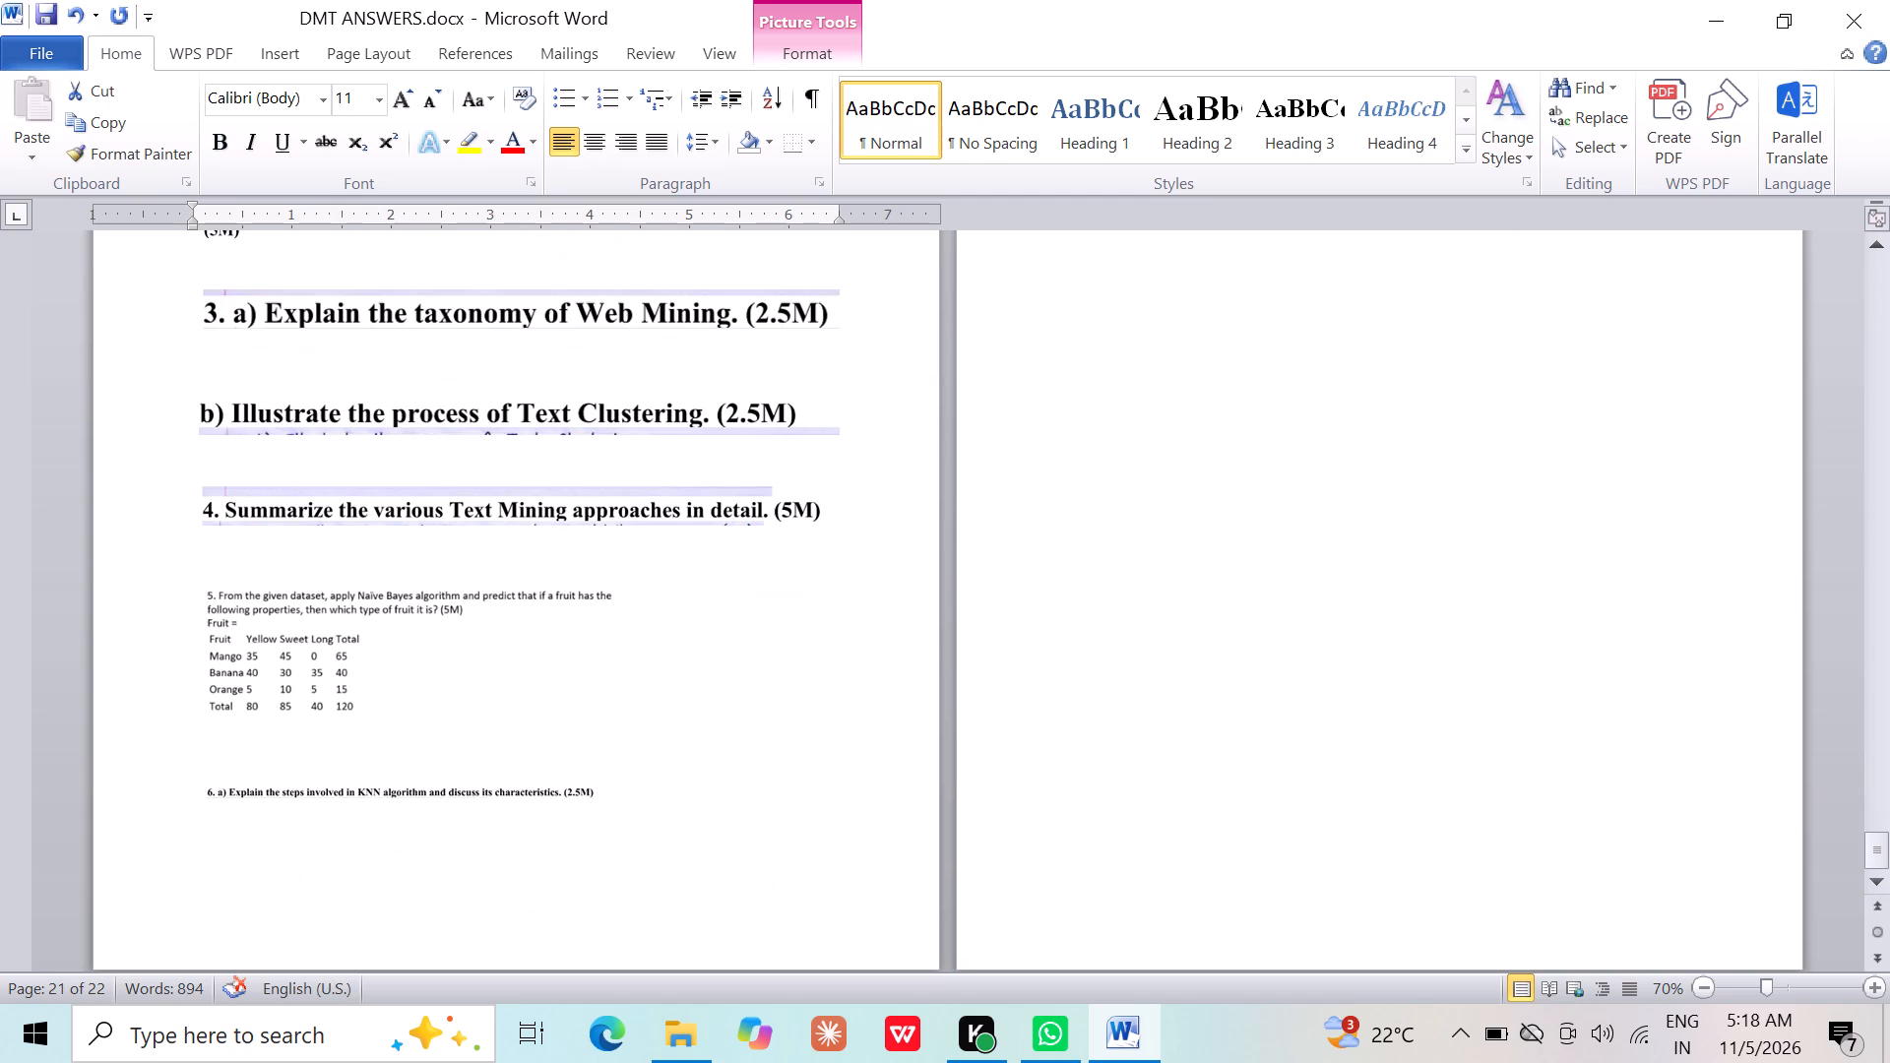
scroll(885, 684, "down", 4)
scroll(885, 684, "up", 3)
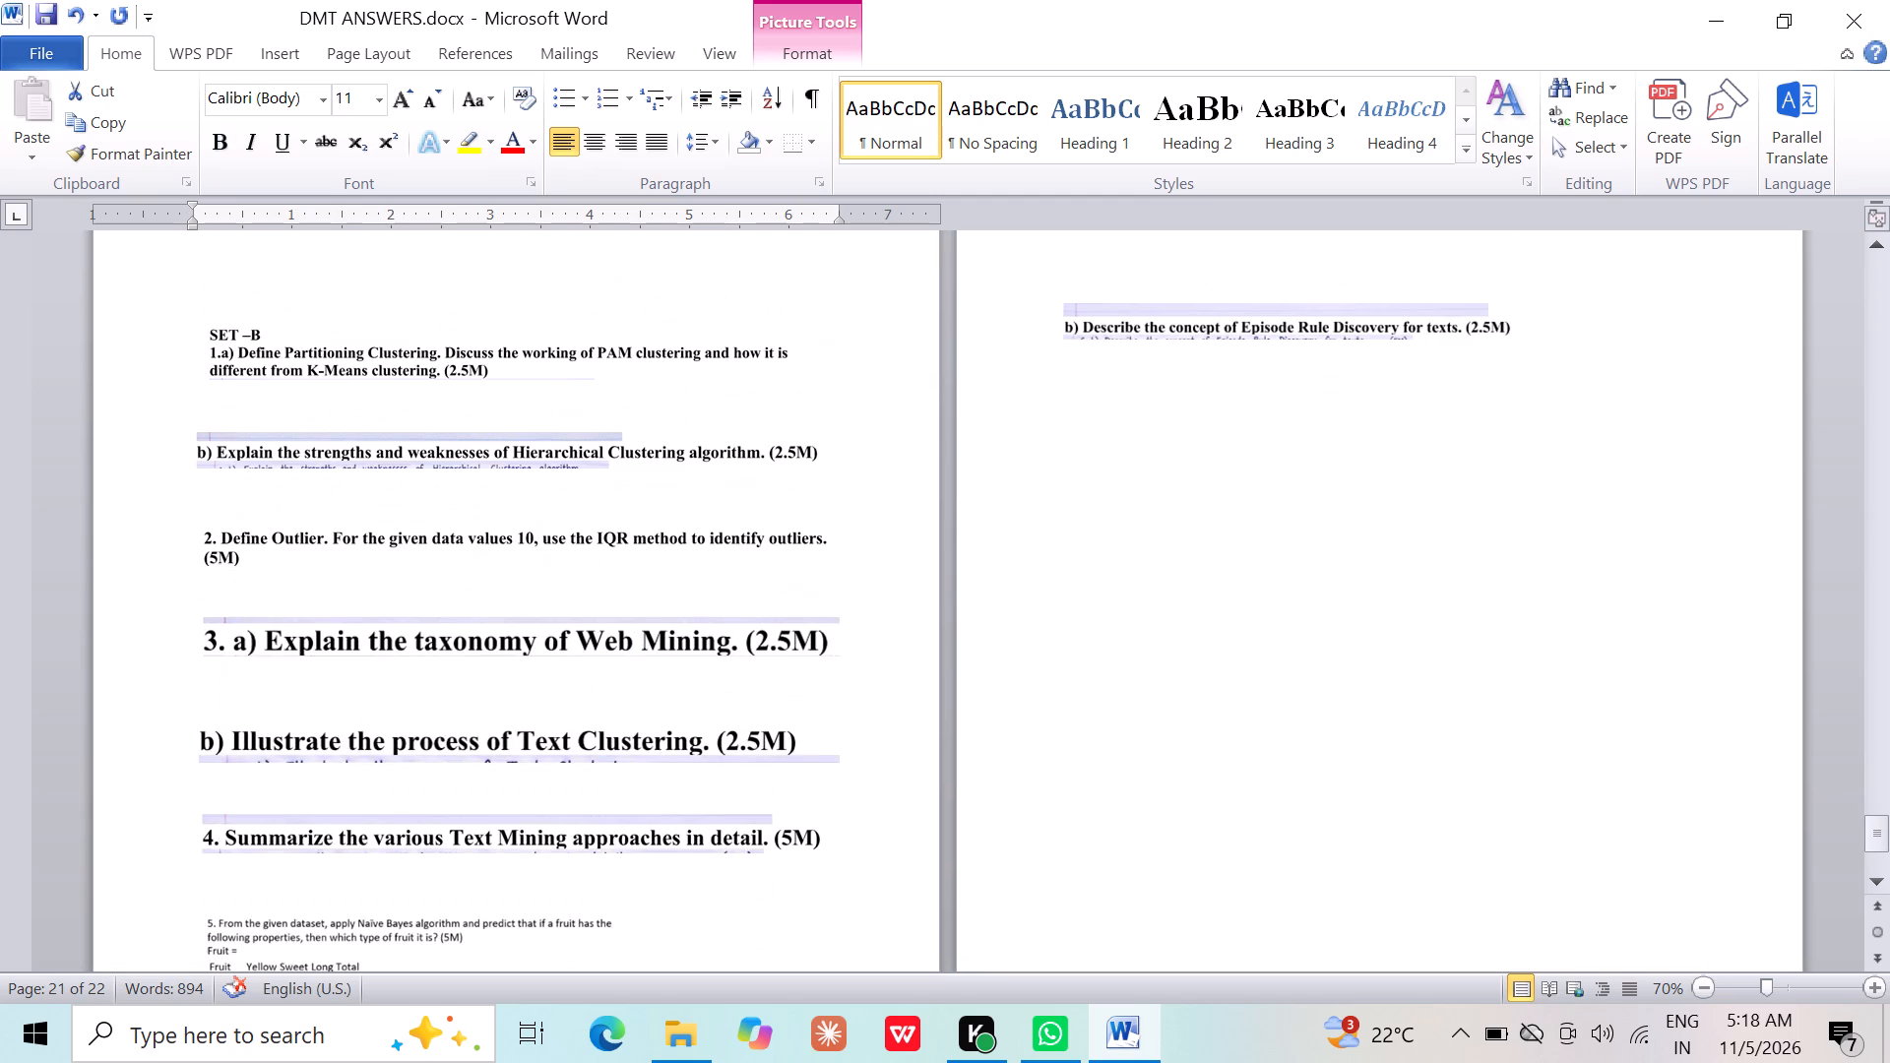
scroll(885, 684, "down", 7)
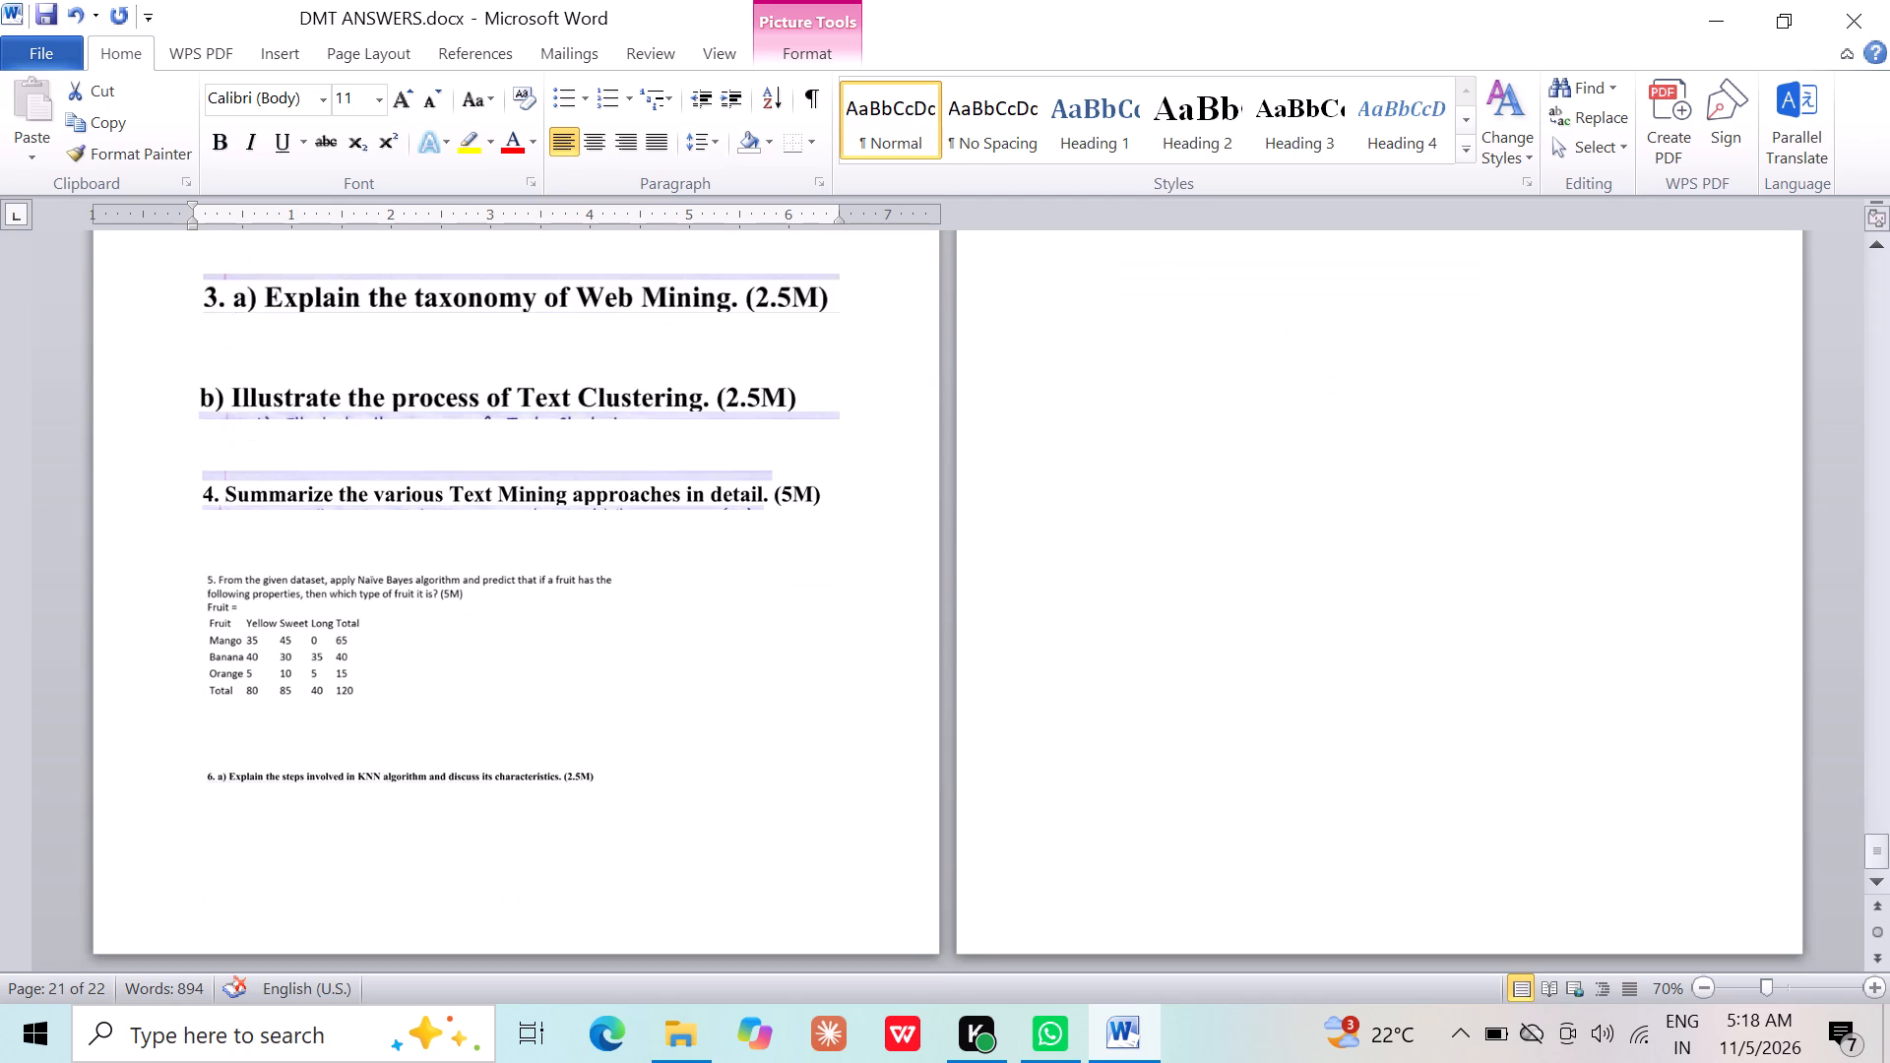
scroll(885, 684, "up", 2)
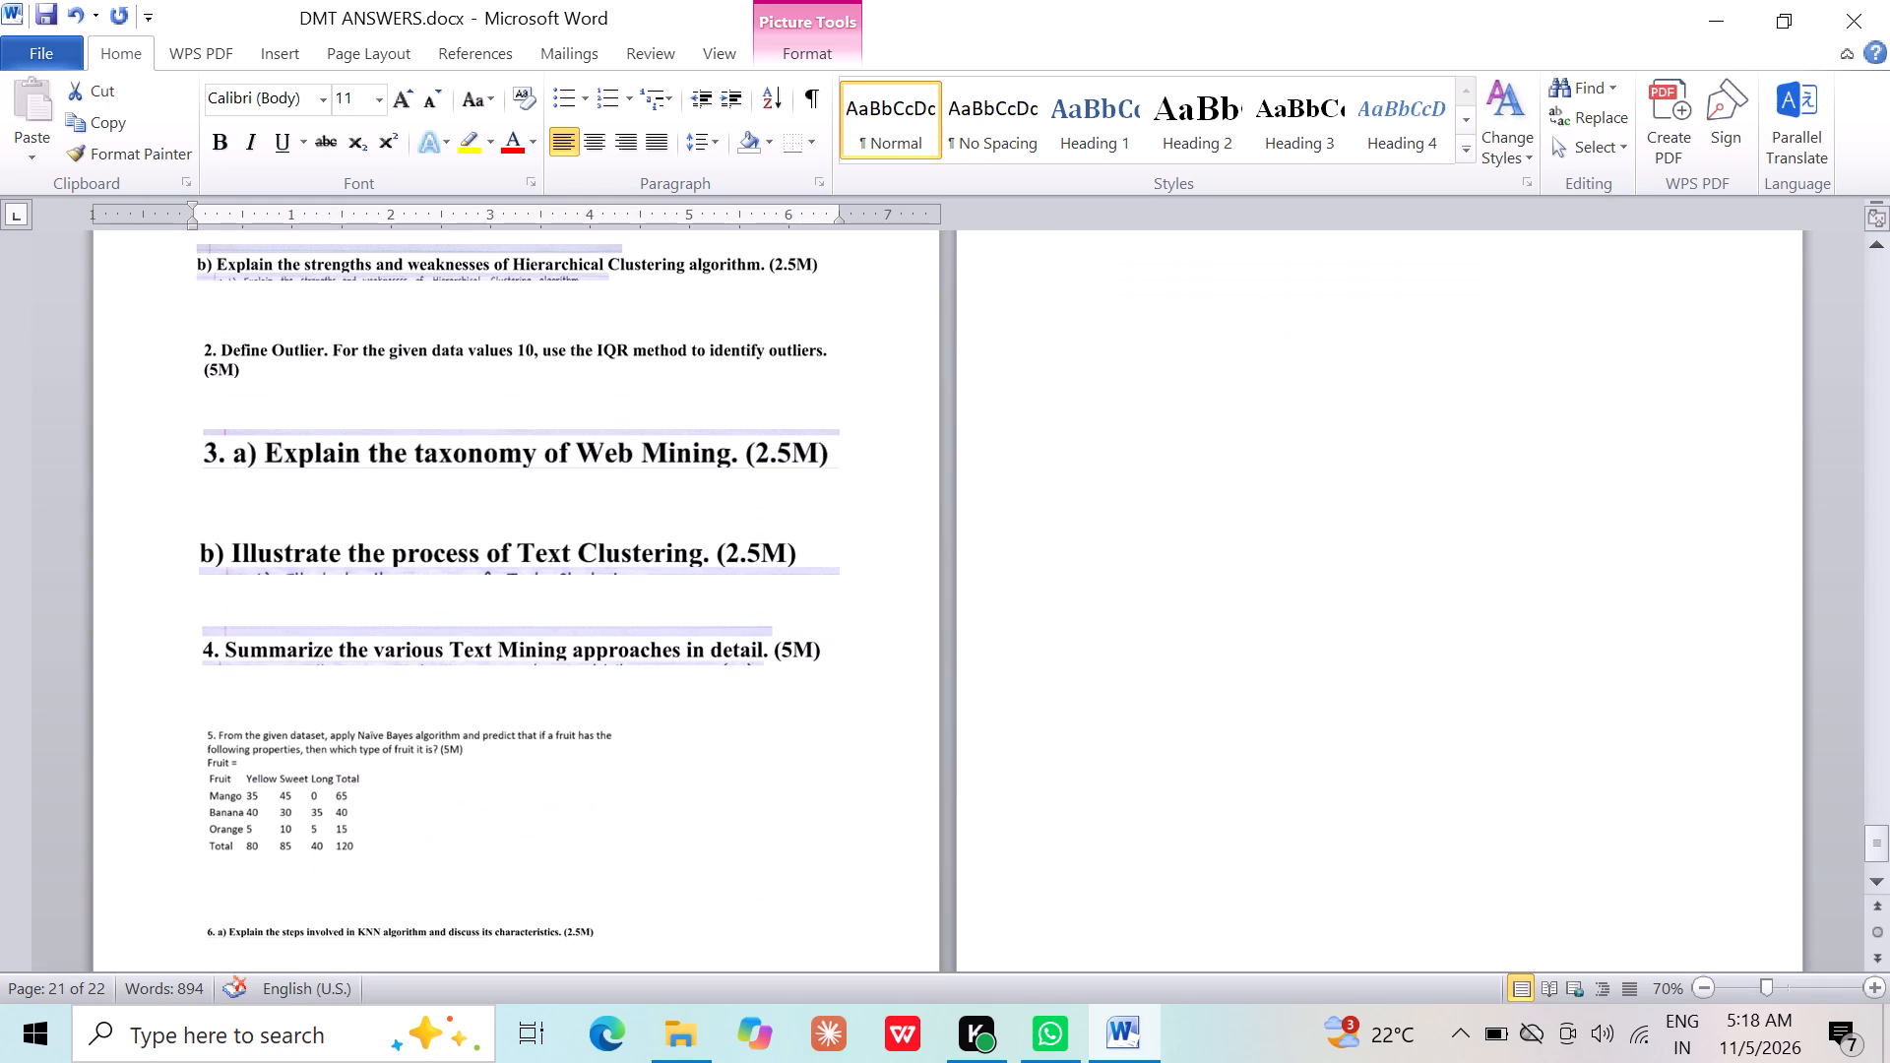
left_click(885, 684)
scroll(907, 722, "up", 1)
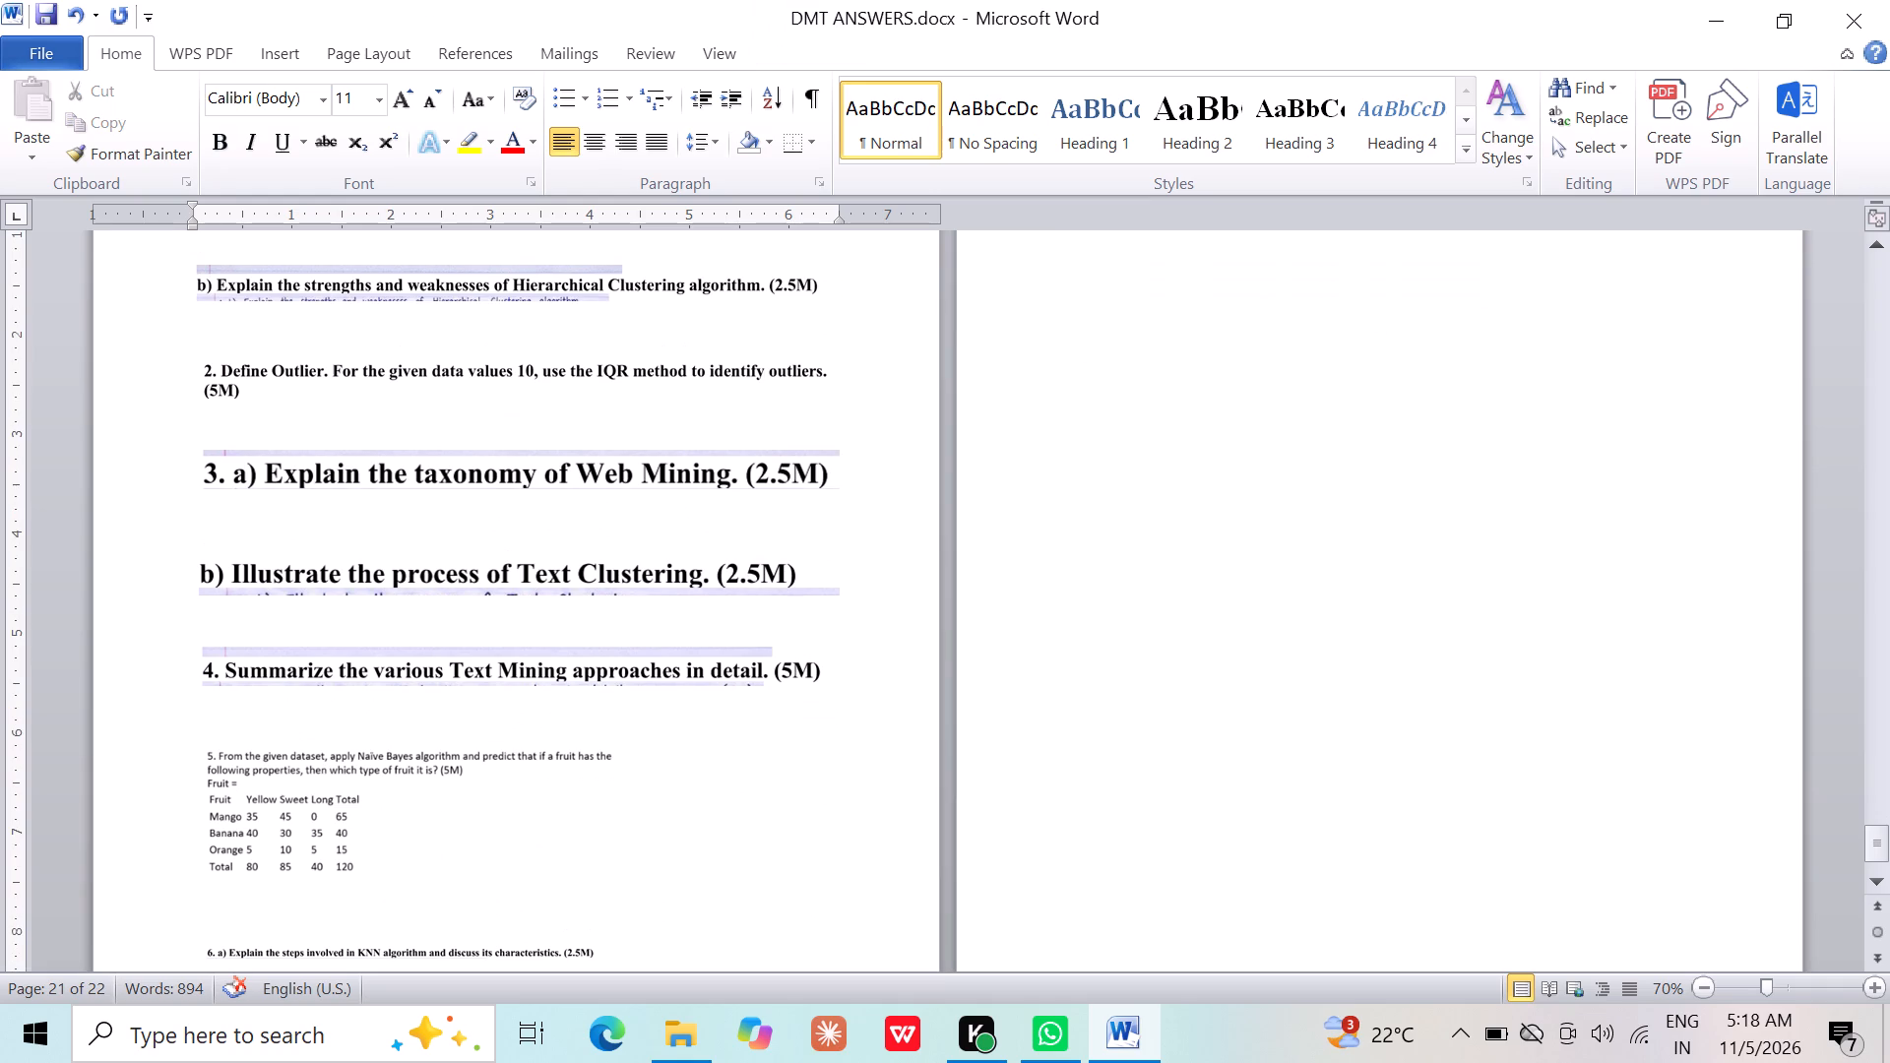
scroll(911, 736, "up", 1)
left_click(409, 798)
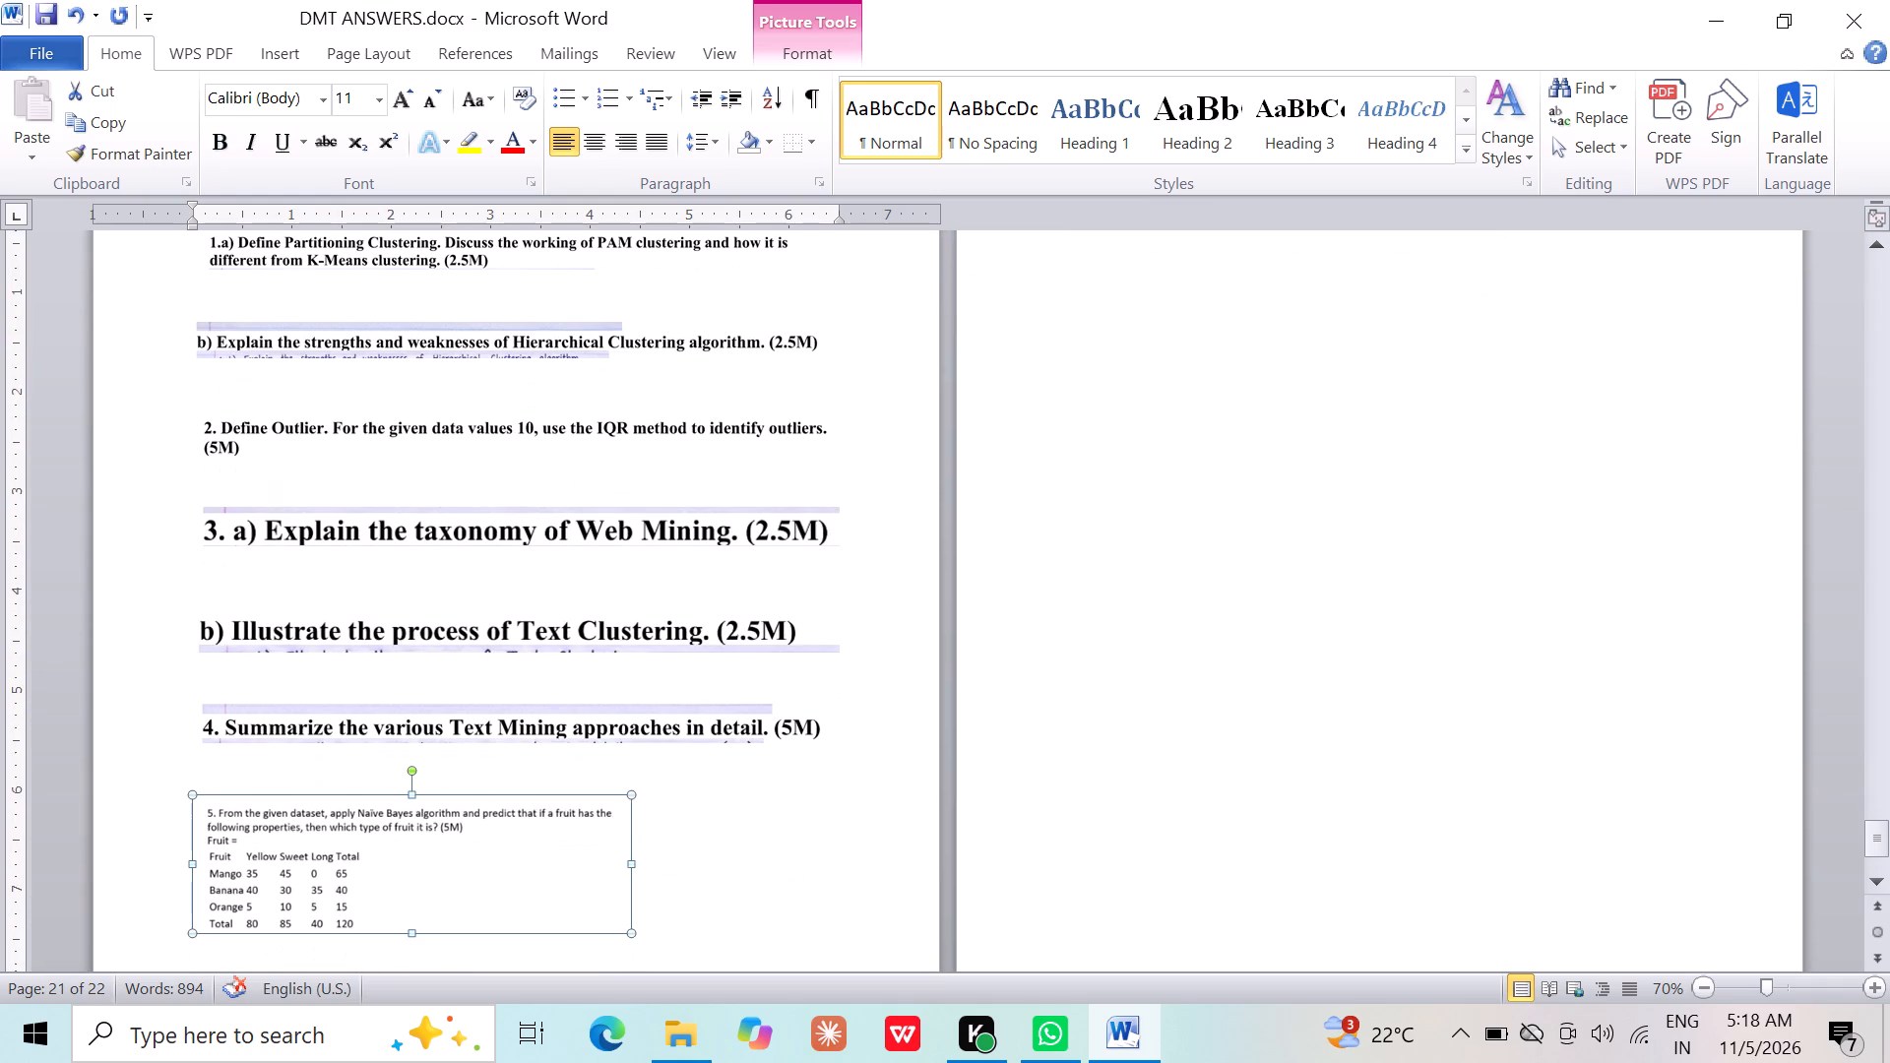
left_click(584, 734)
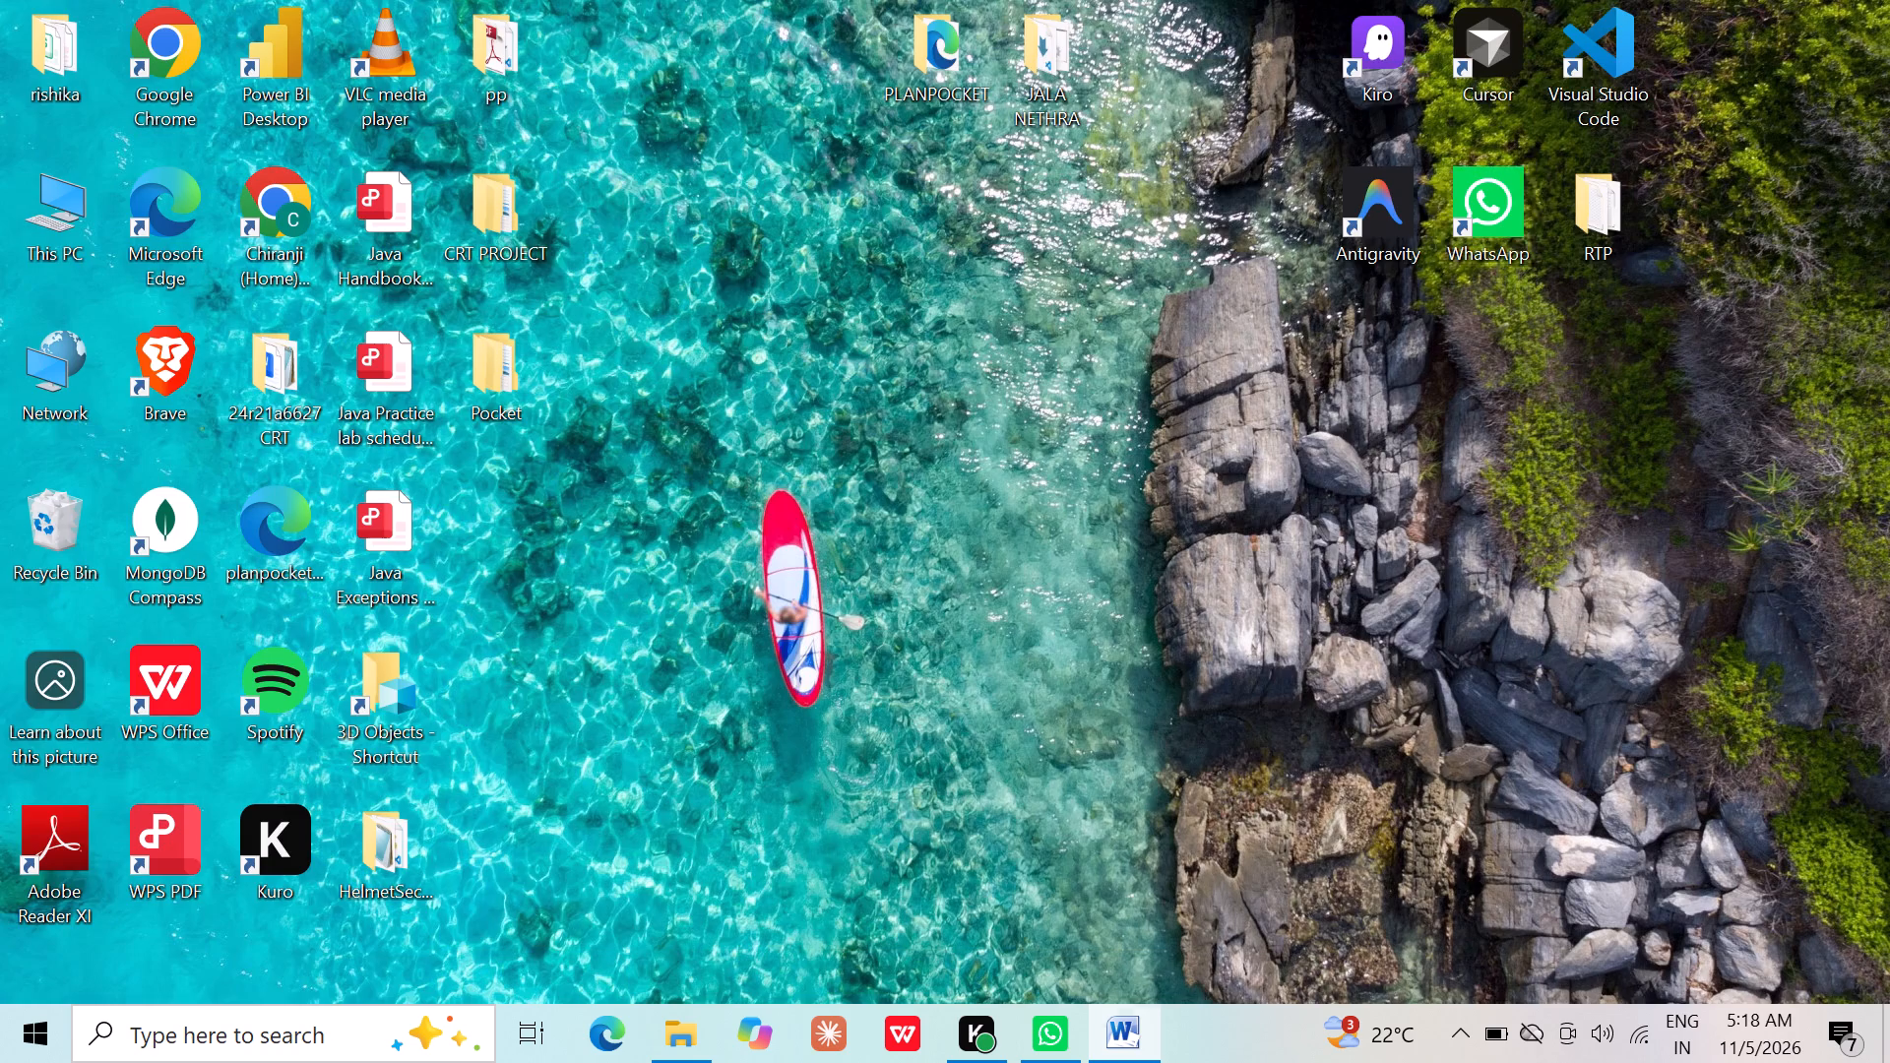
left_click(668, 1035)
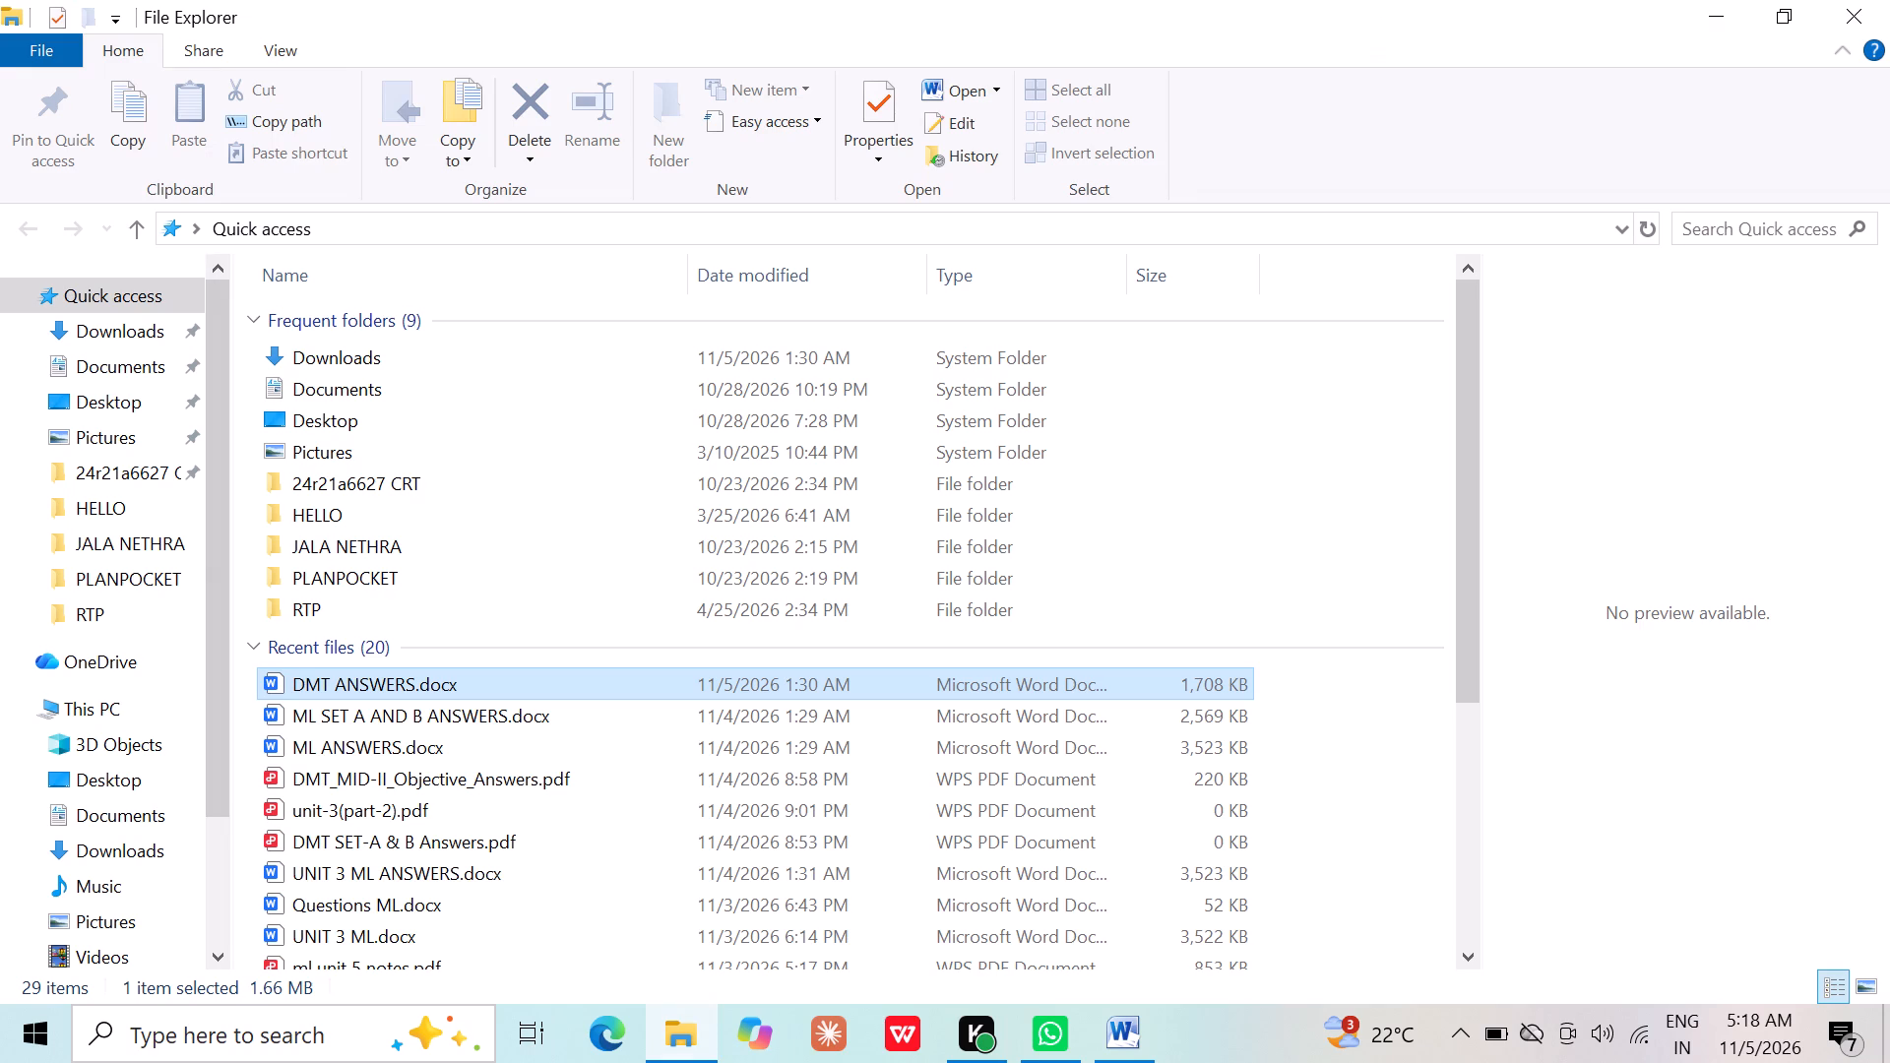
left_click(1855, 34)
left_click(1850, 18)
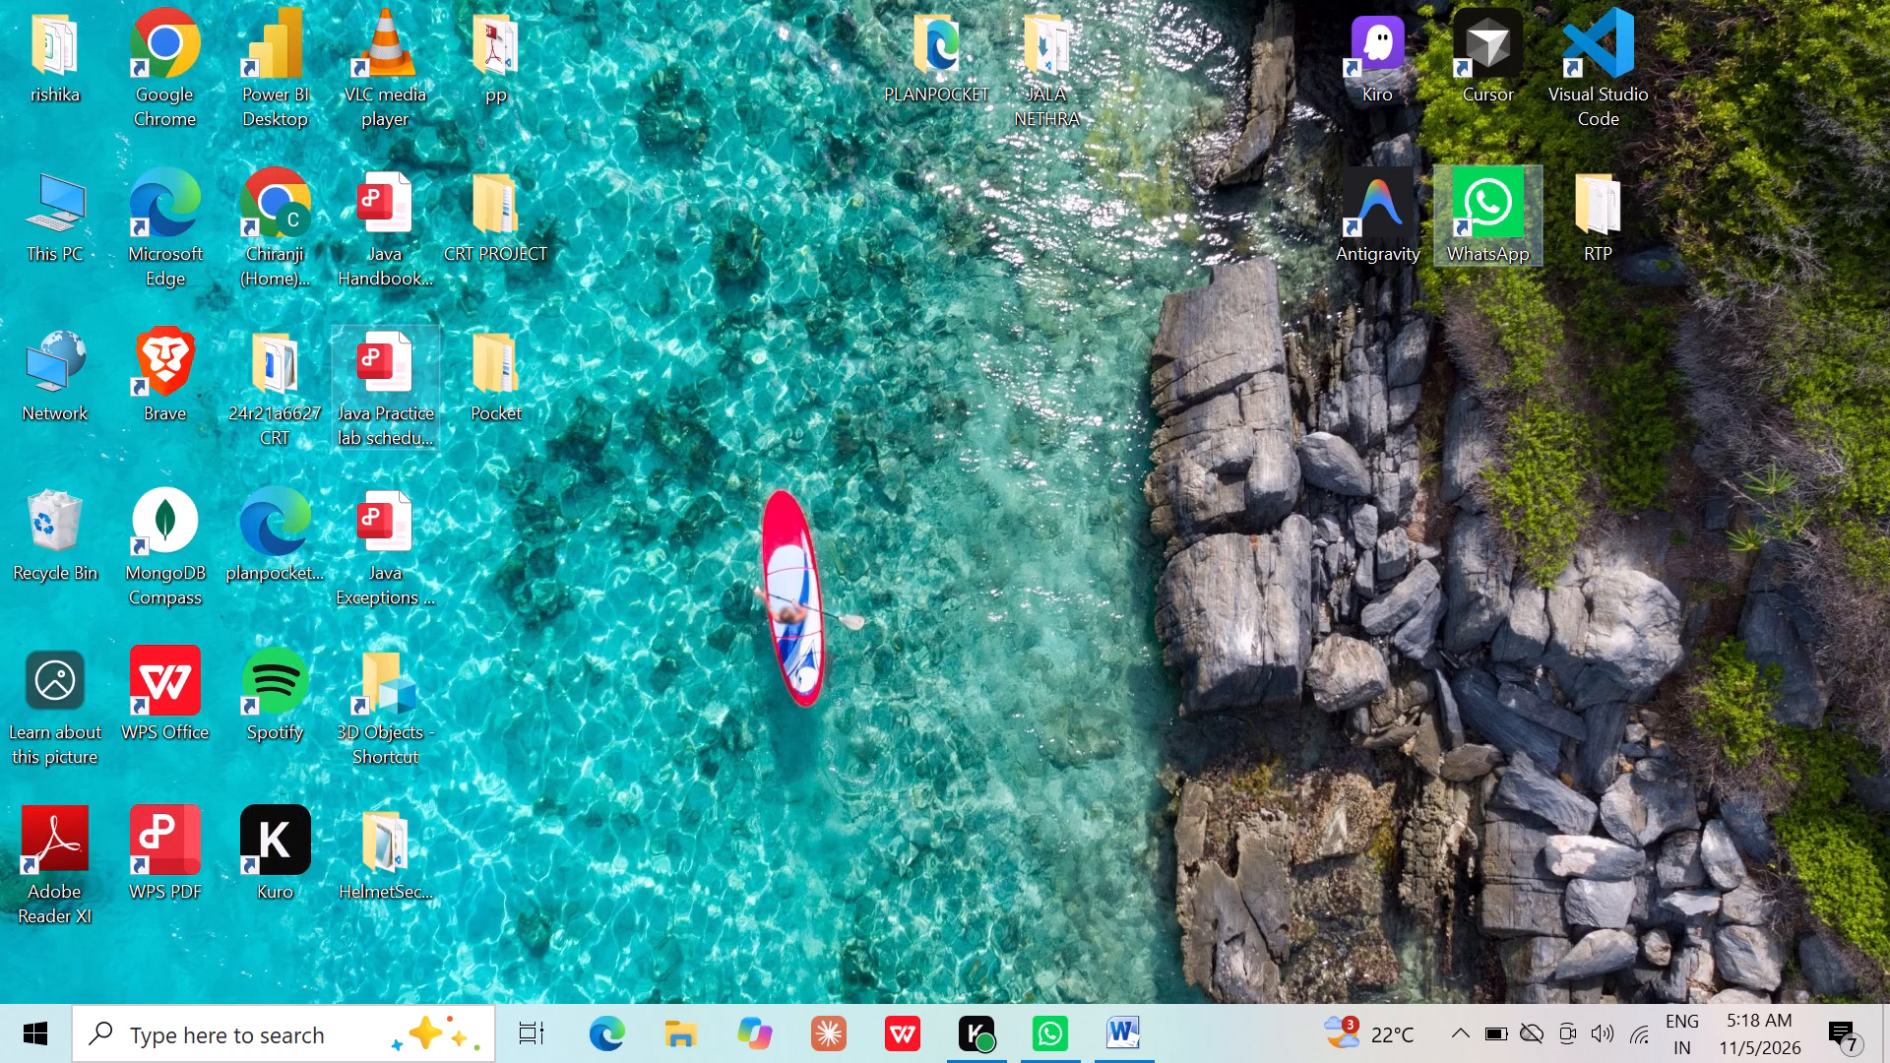
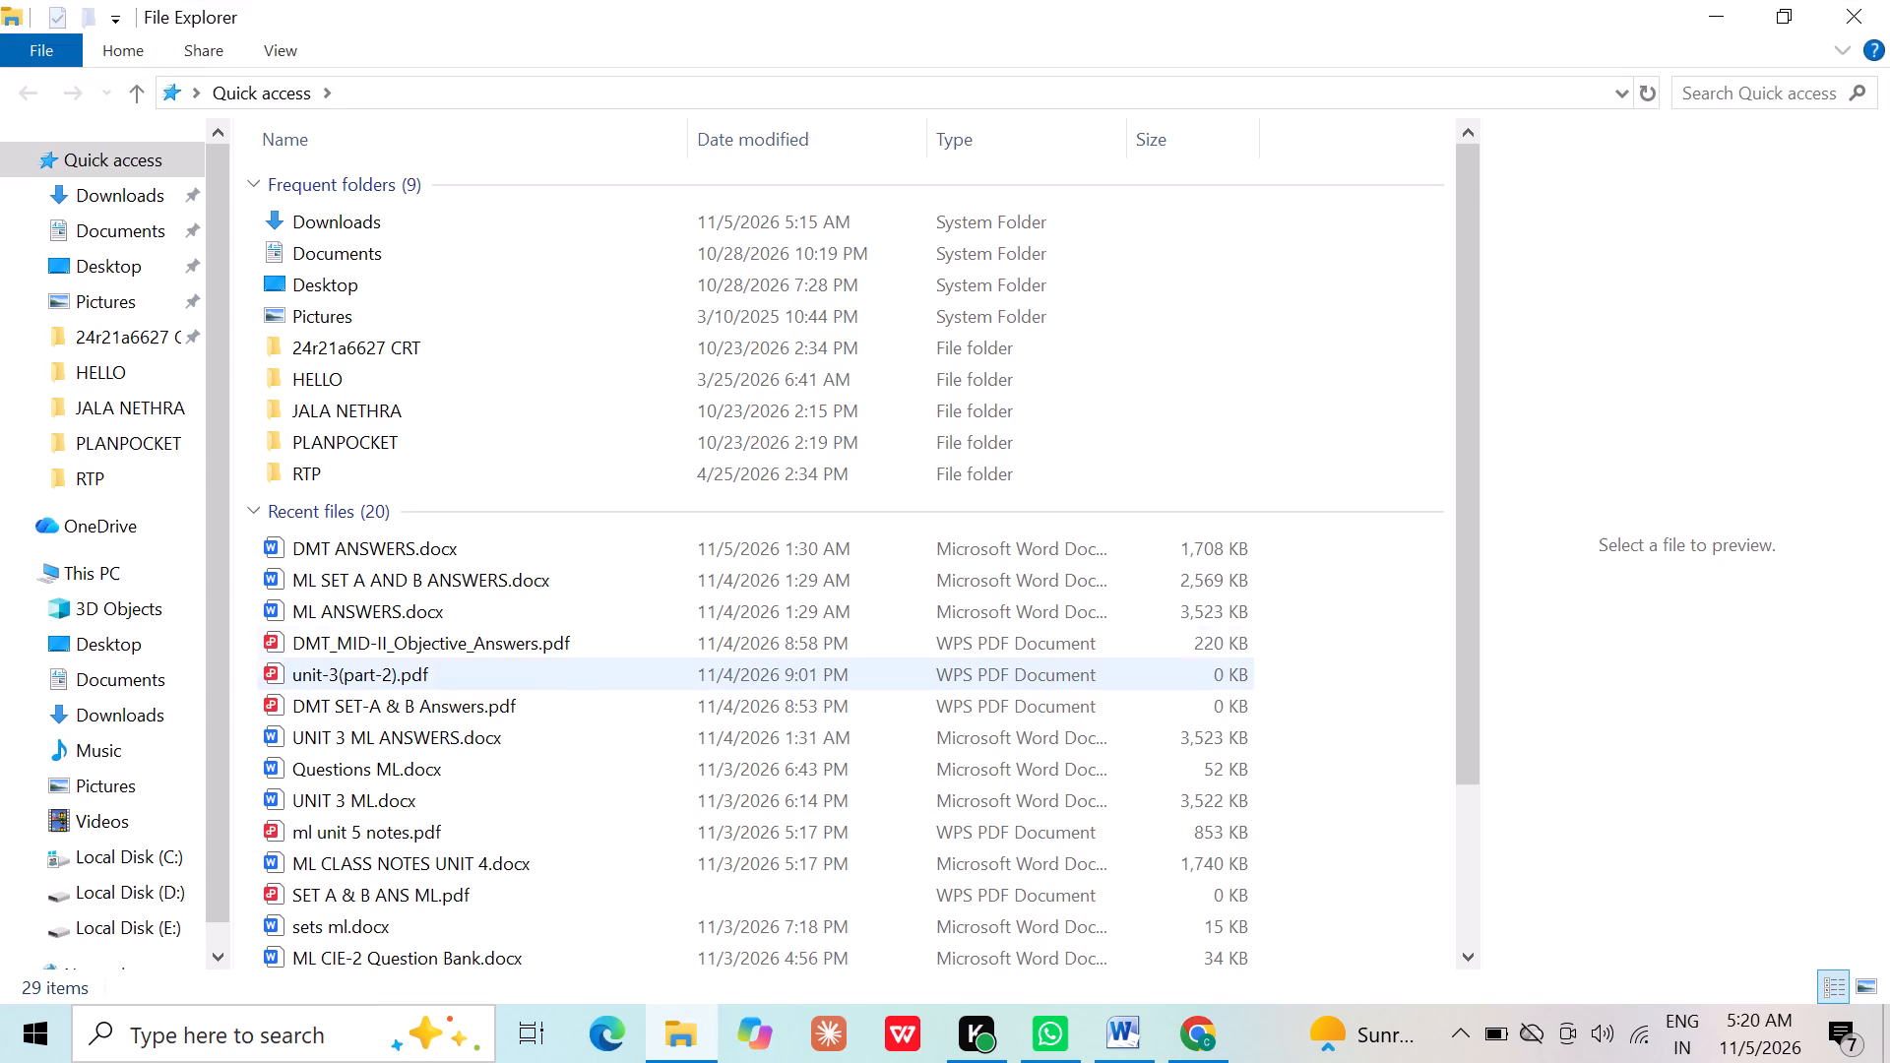
triple_click(542, 693)
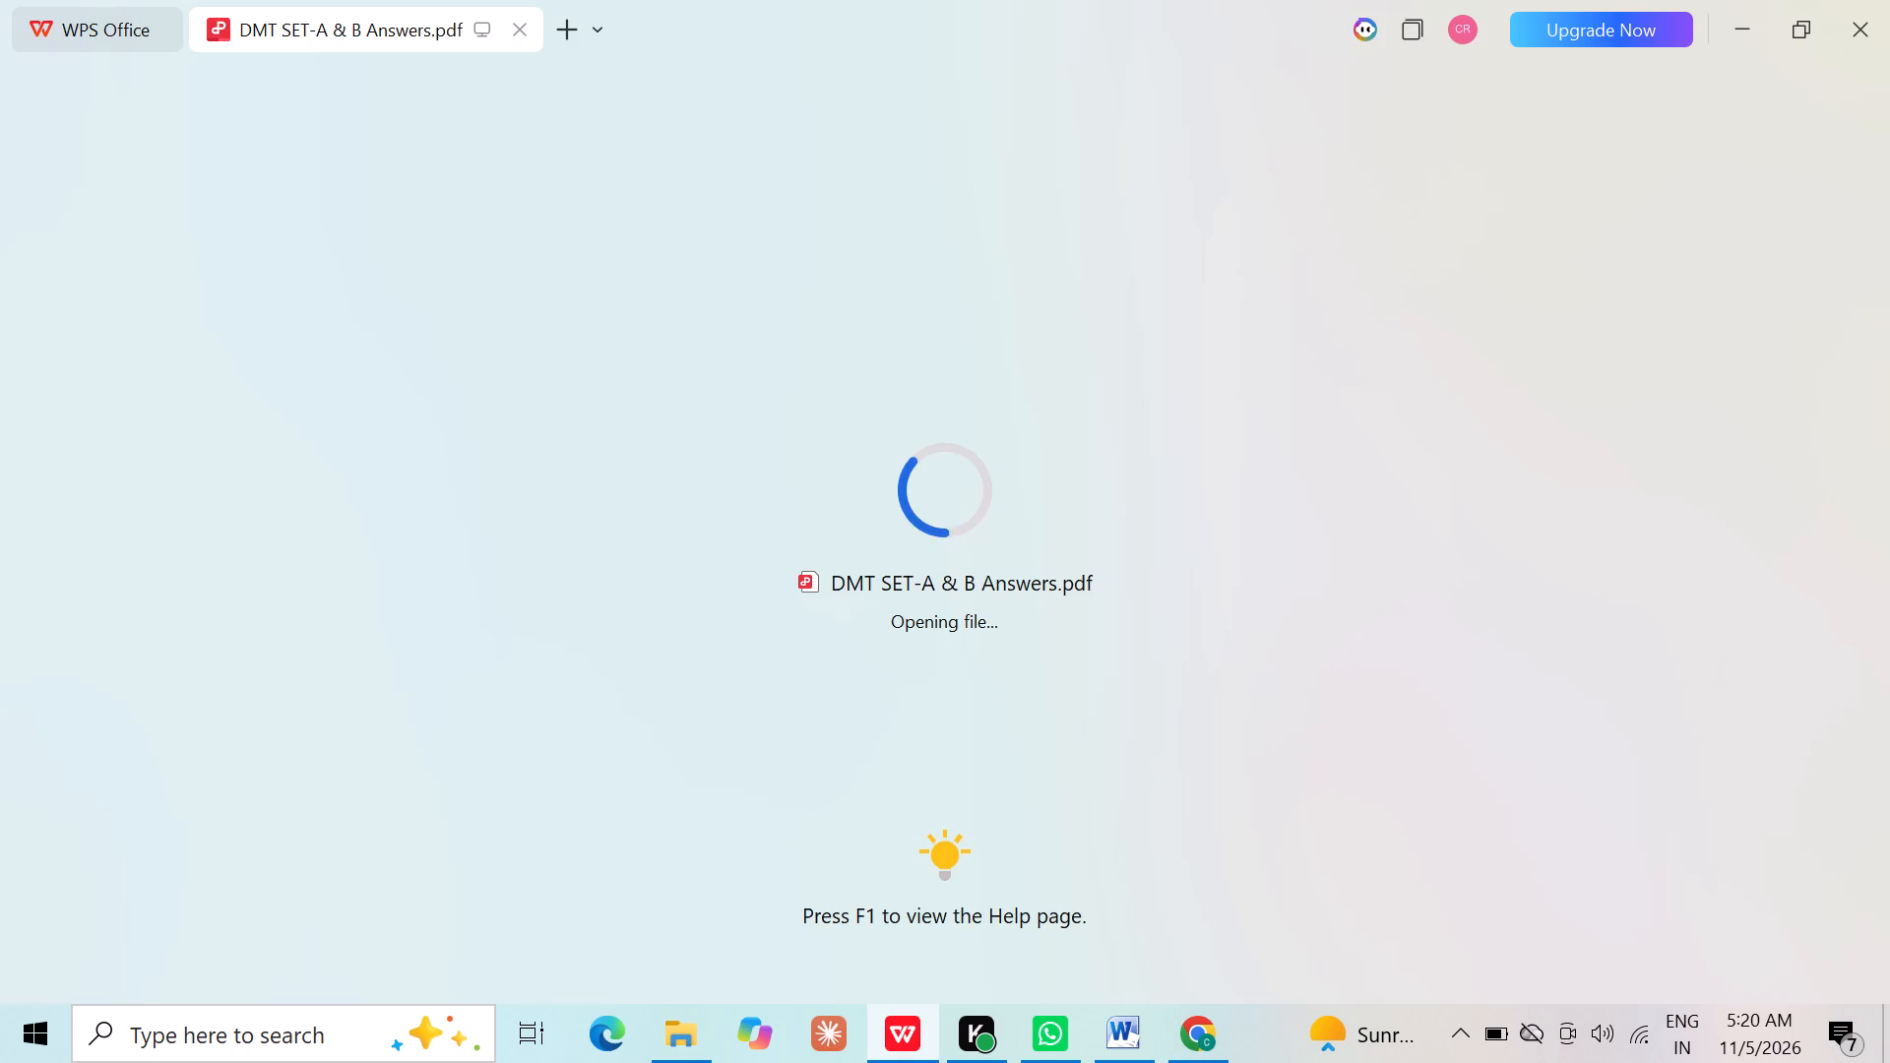
left_click_drag(542, 693, 736, 723)
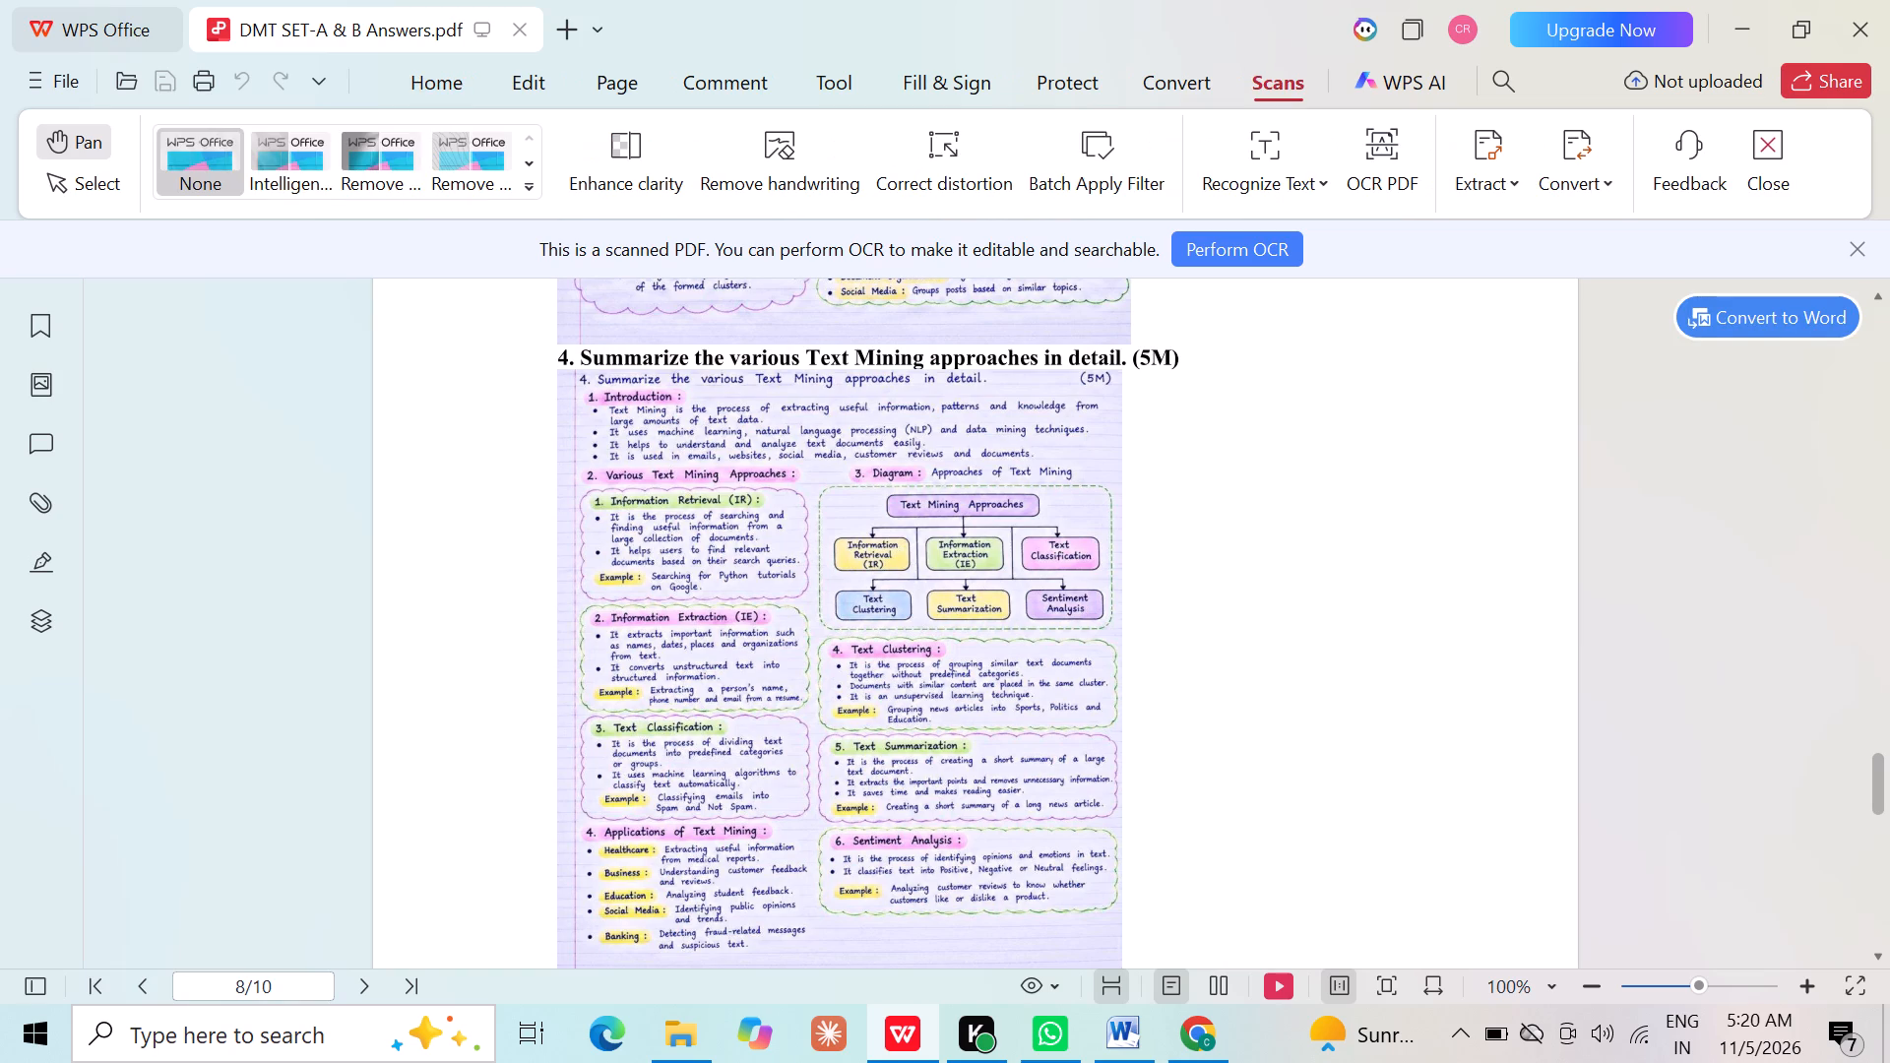
left_click(1856, 242)
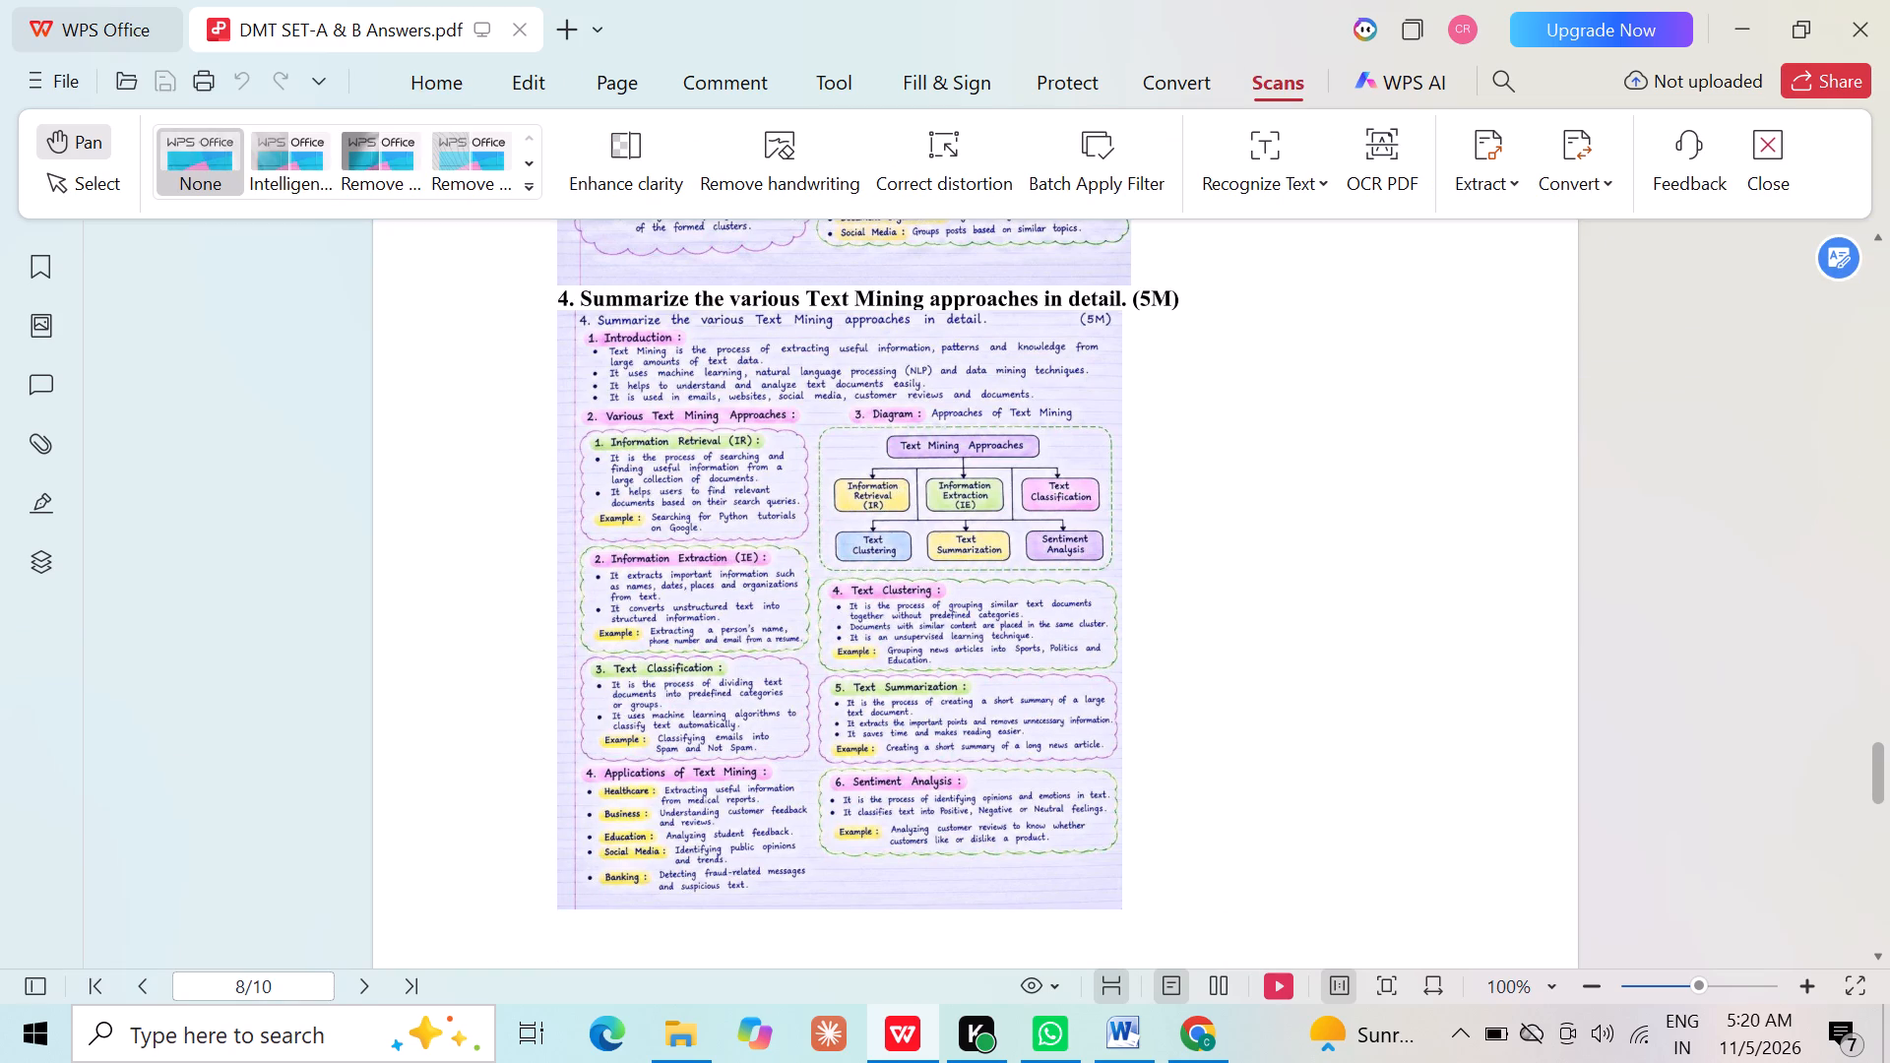
left_click(686, 1051)
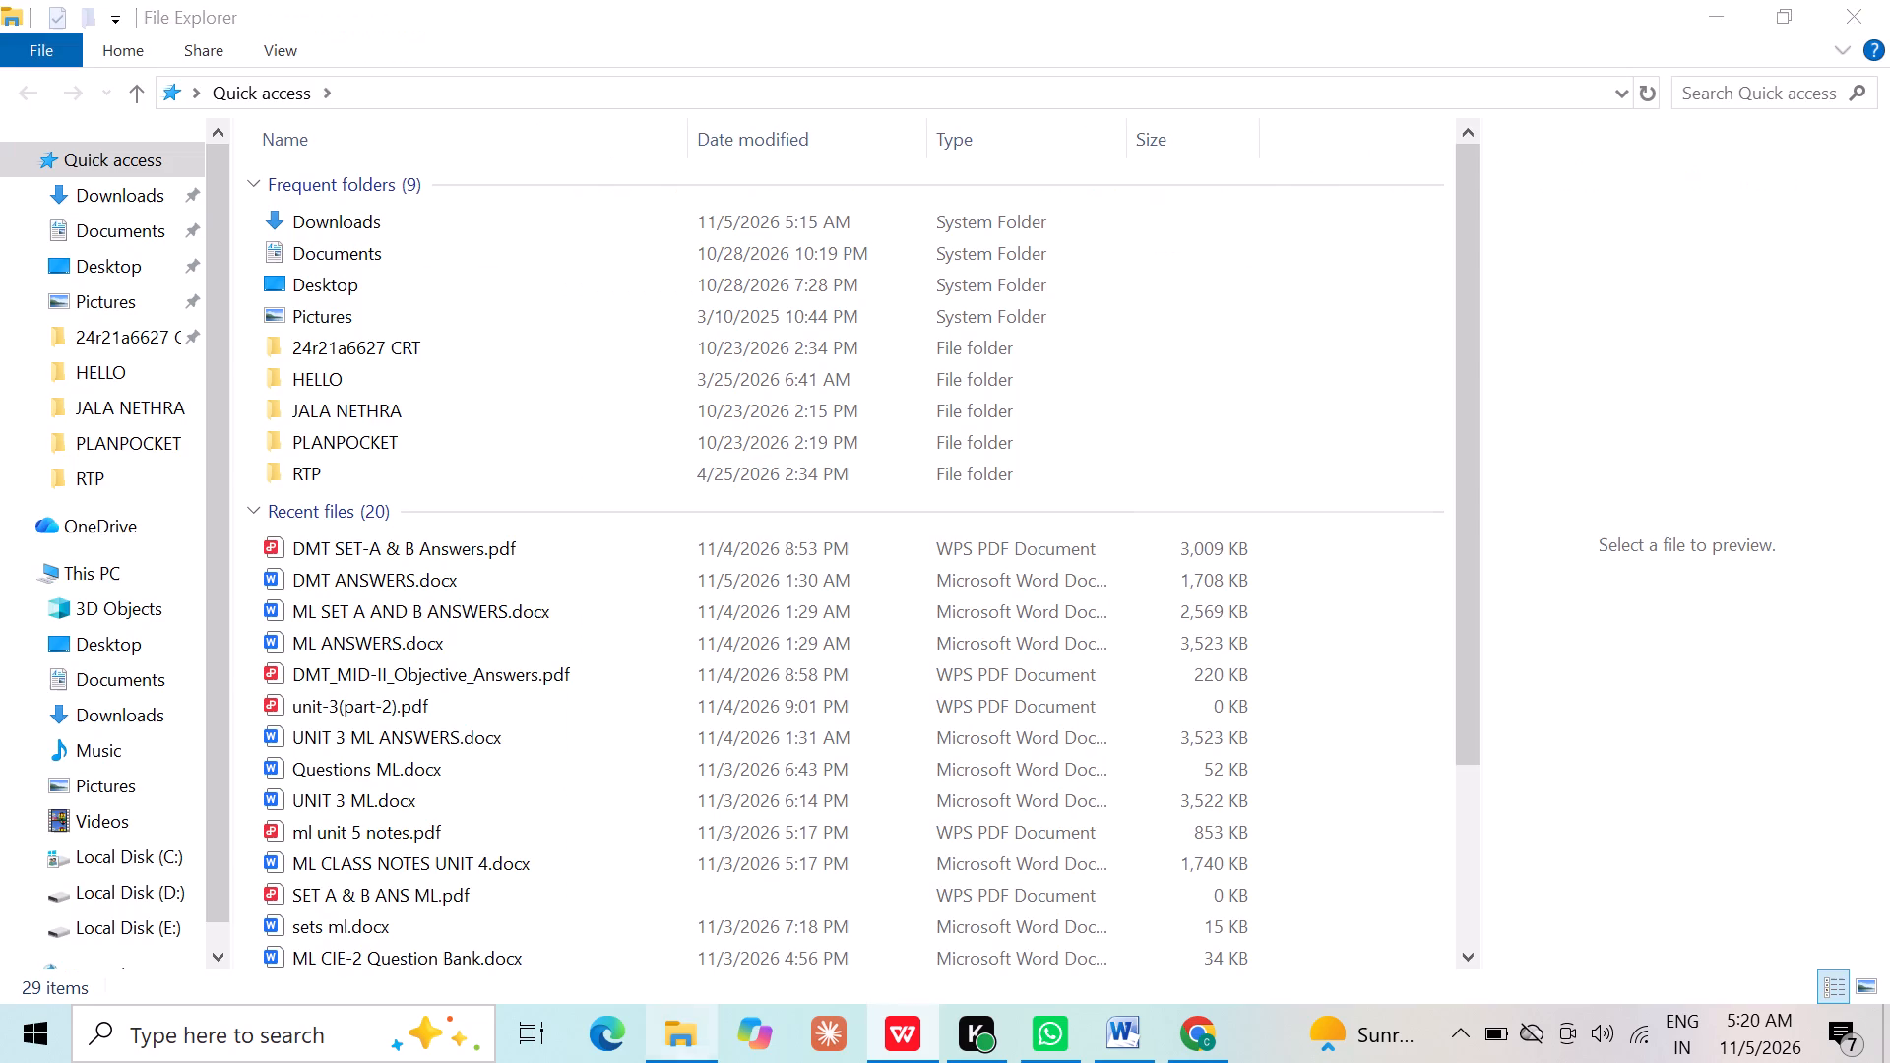
left_click(1861, 23)
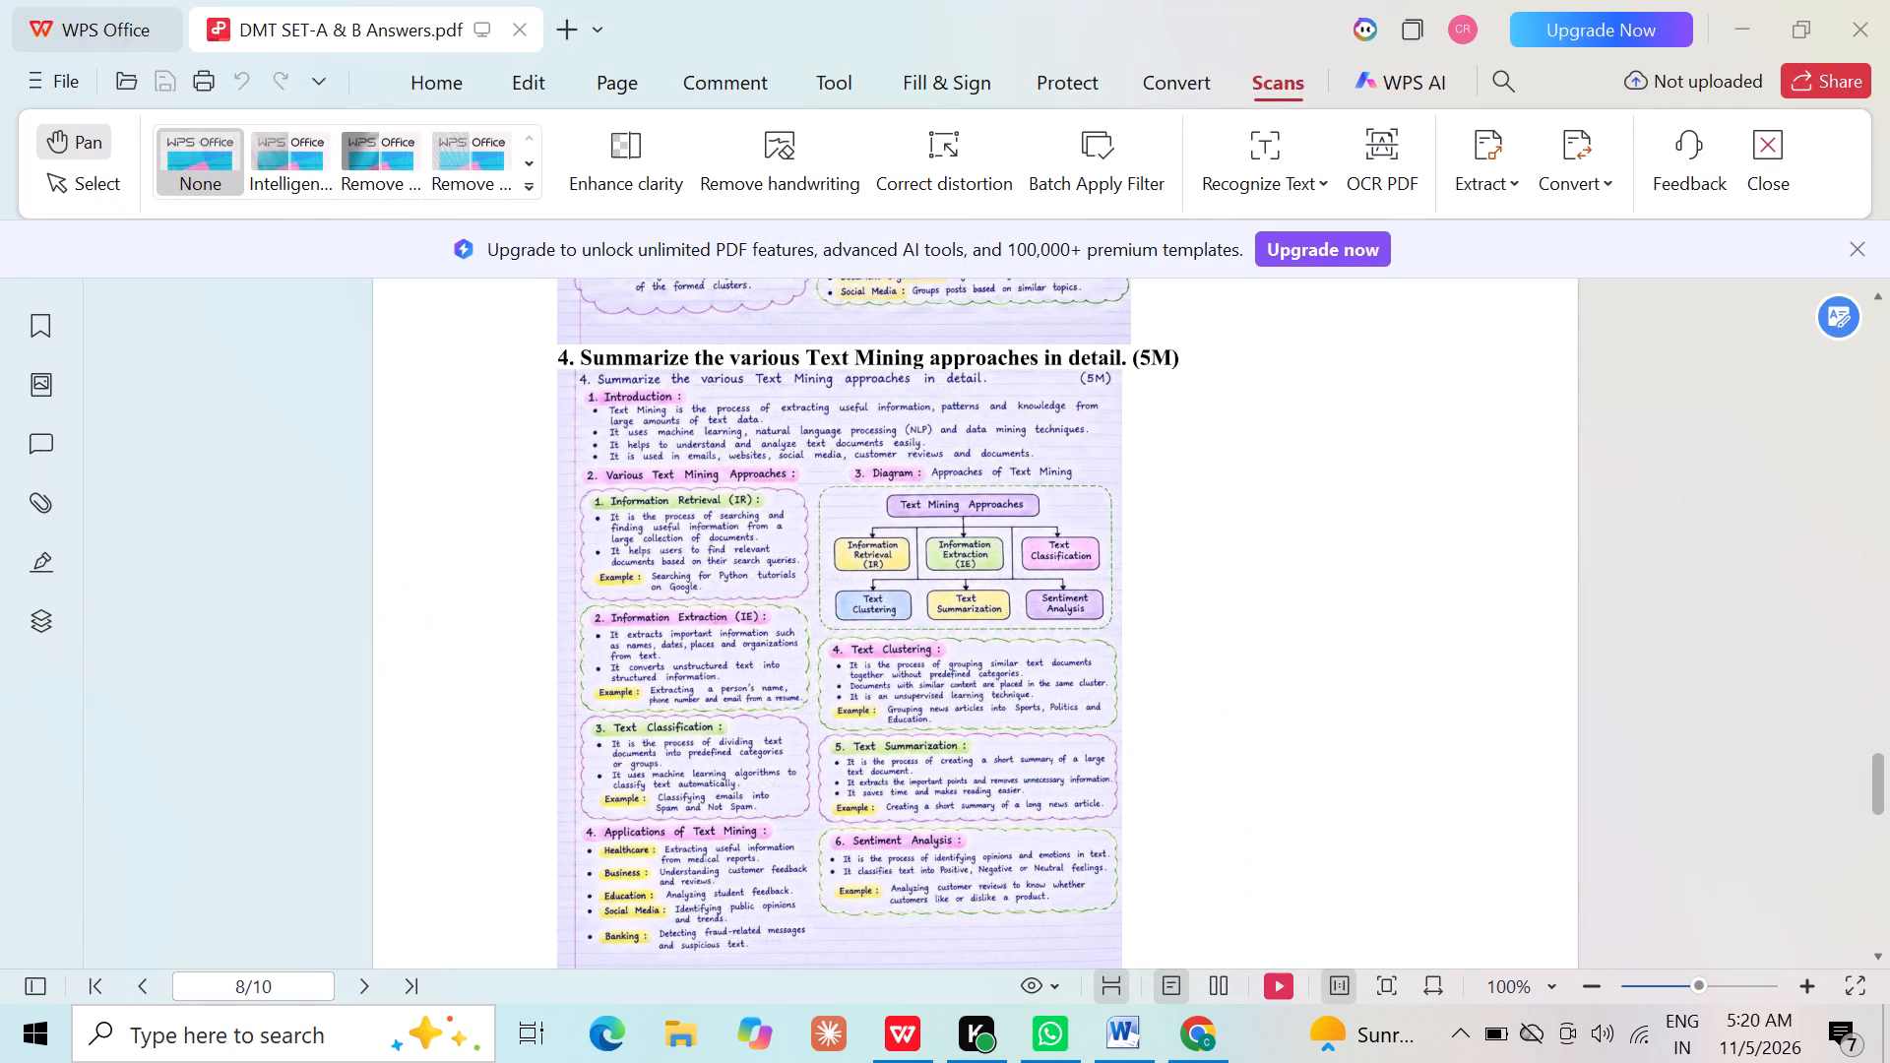
Compare question 4 on Text Mining approaches in the DMT ANSWERS Word document with its answer page in the WPS Office PDF.
left_click(1123, 1016)
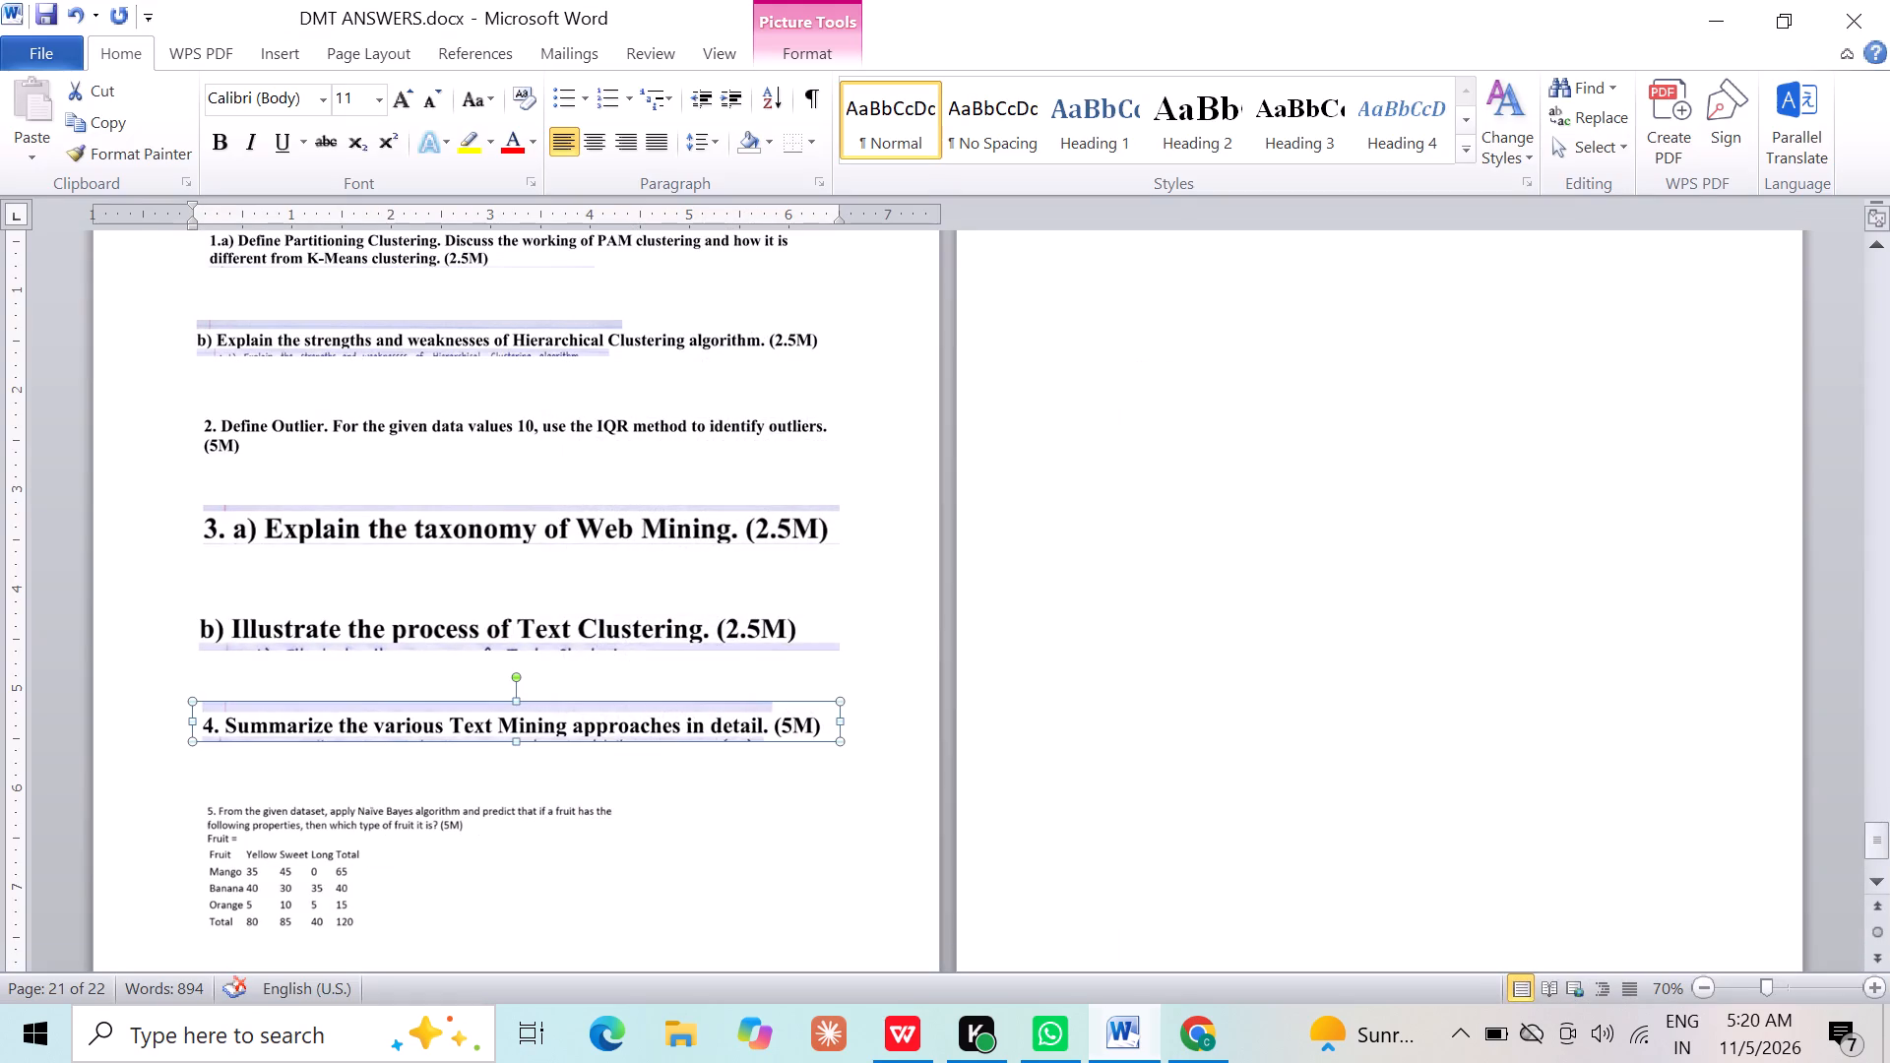
left_click(904, 1036)
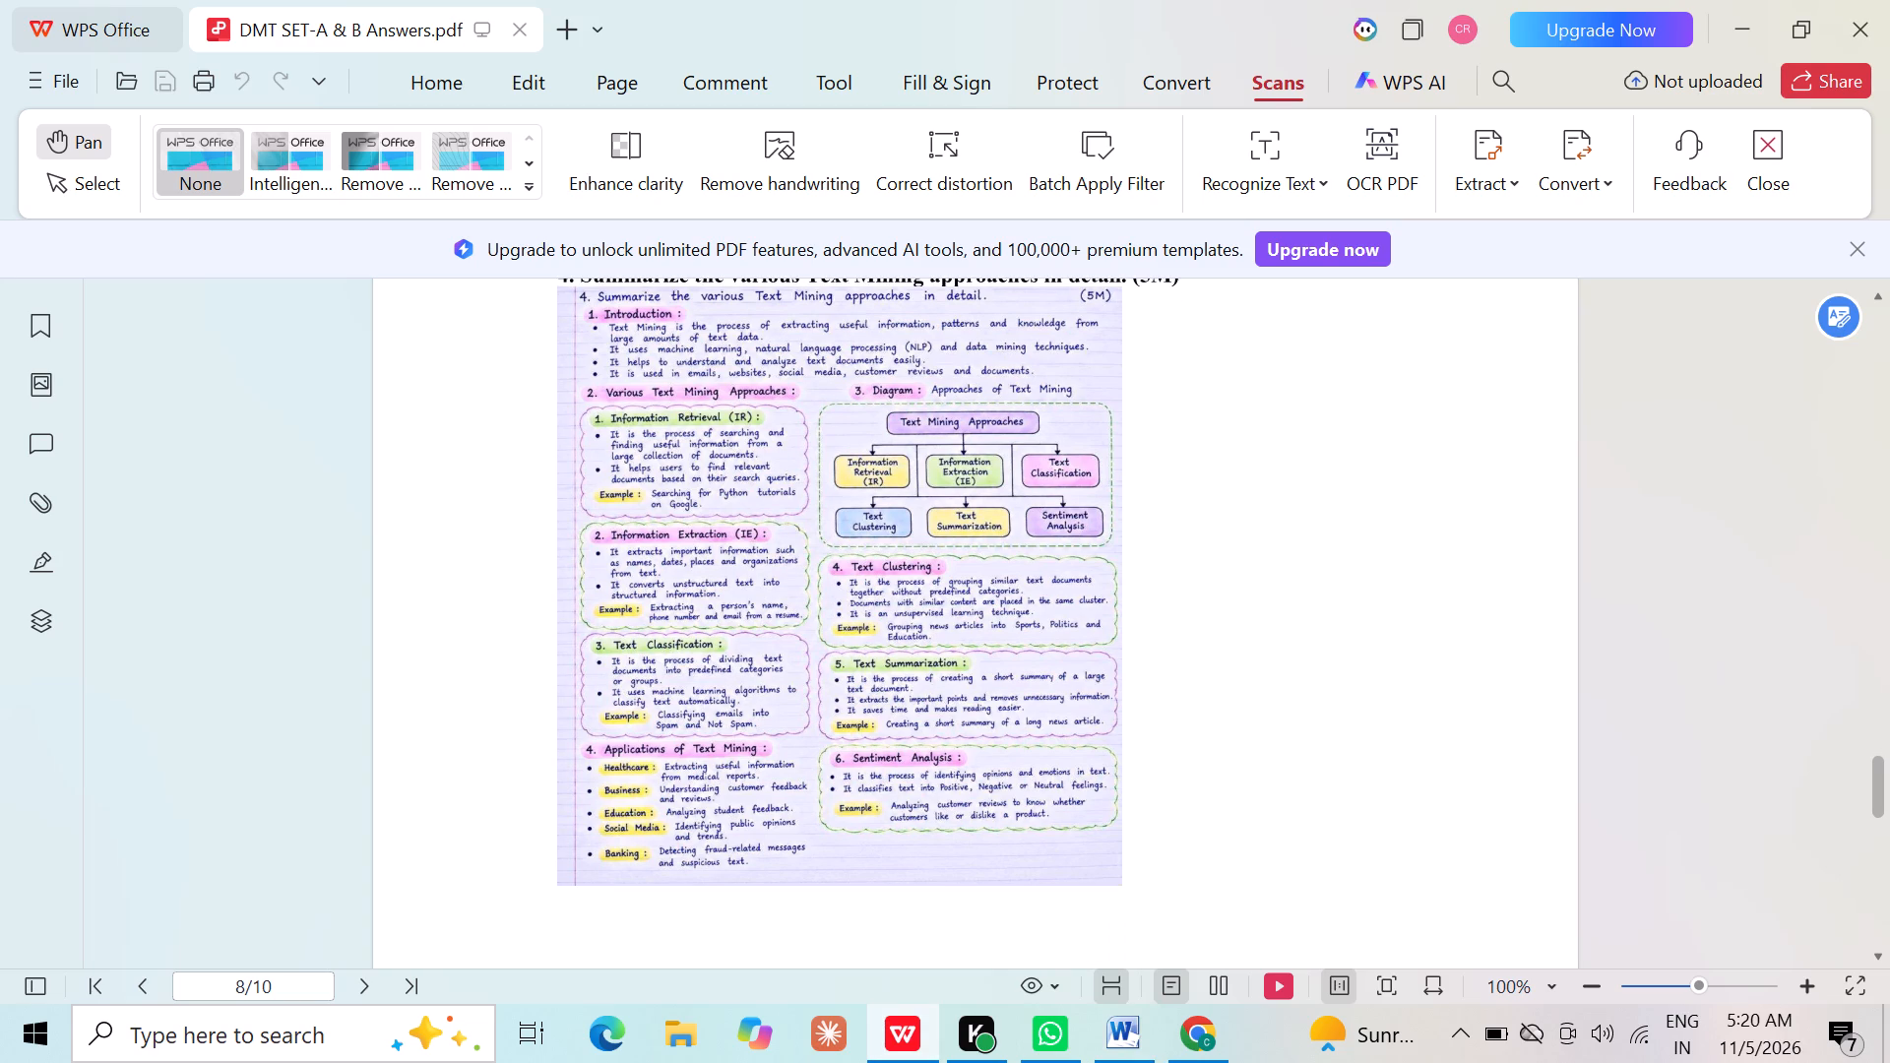
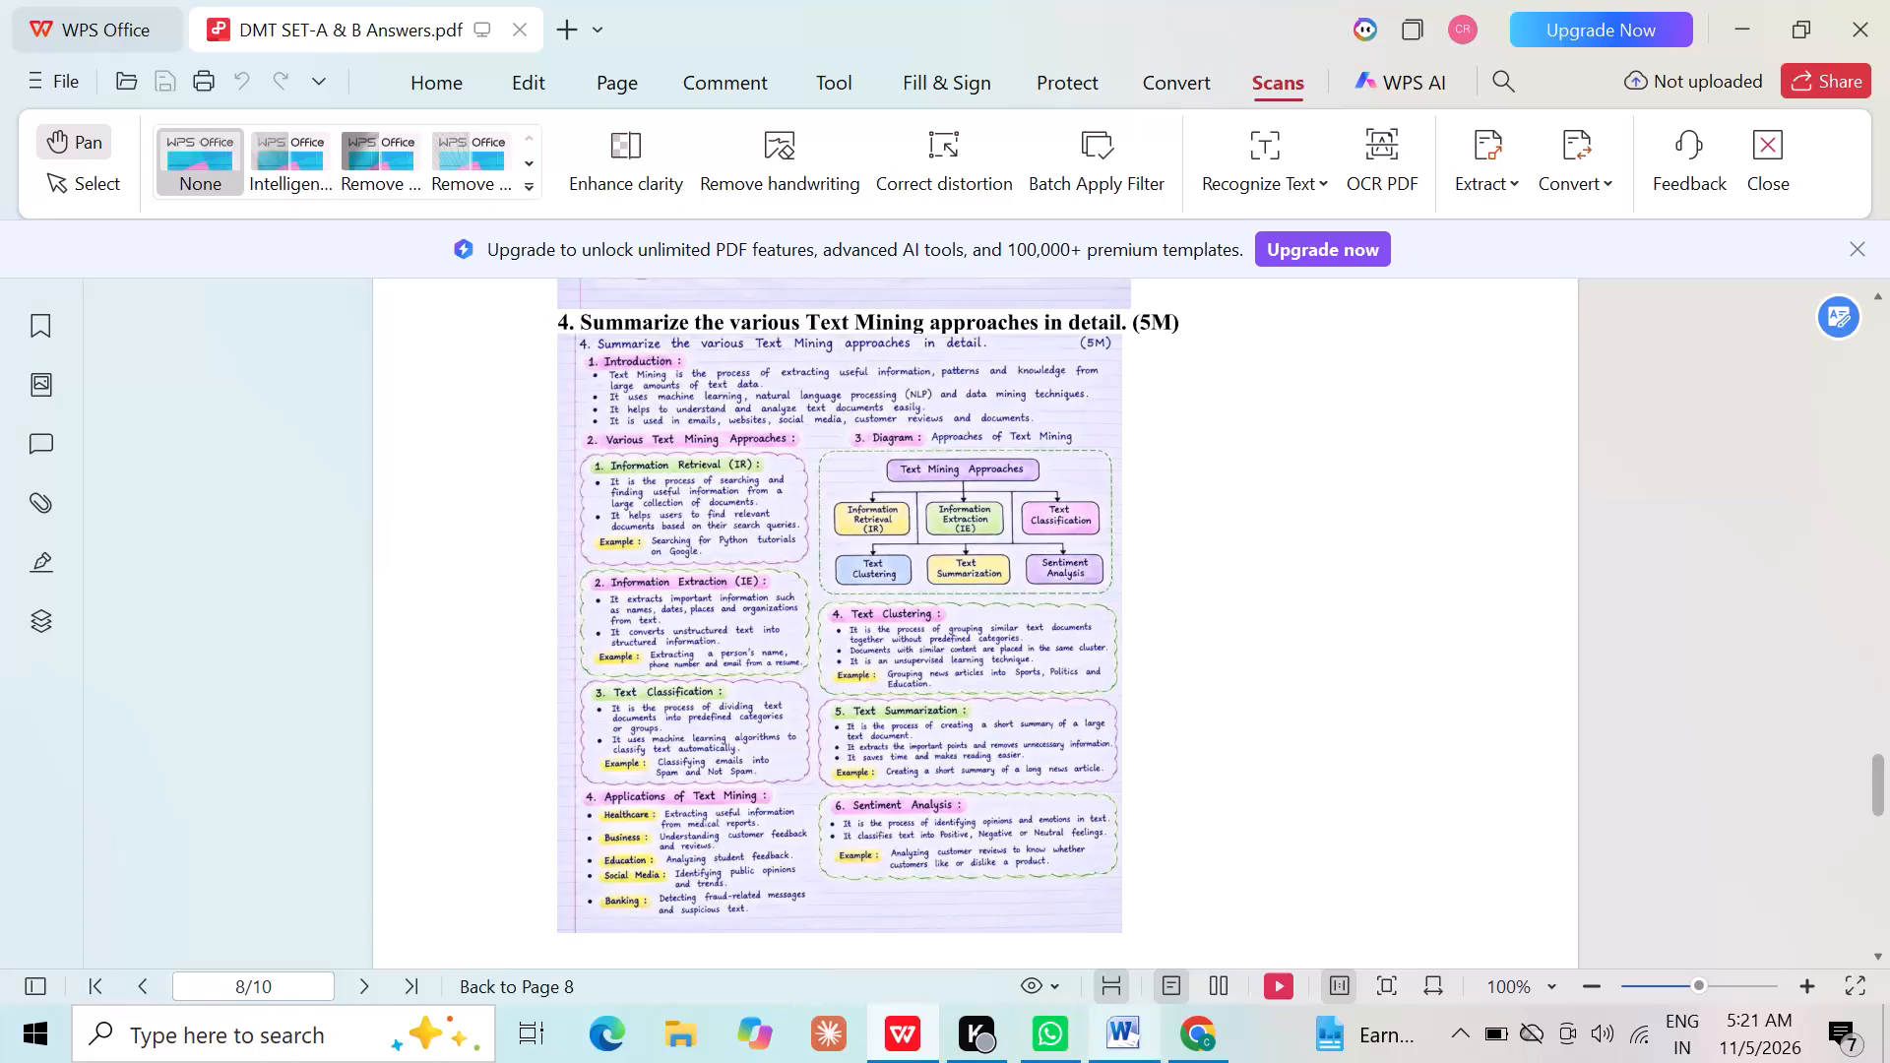
Look through the October and November 2026 months in the Windows calendar, and close it.
left_click(1741, 1052)
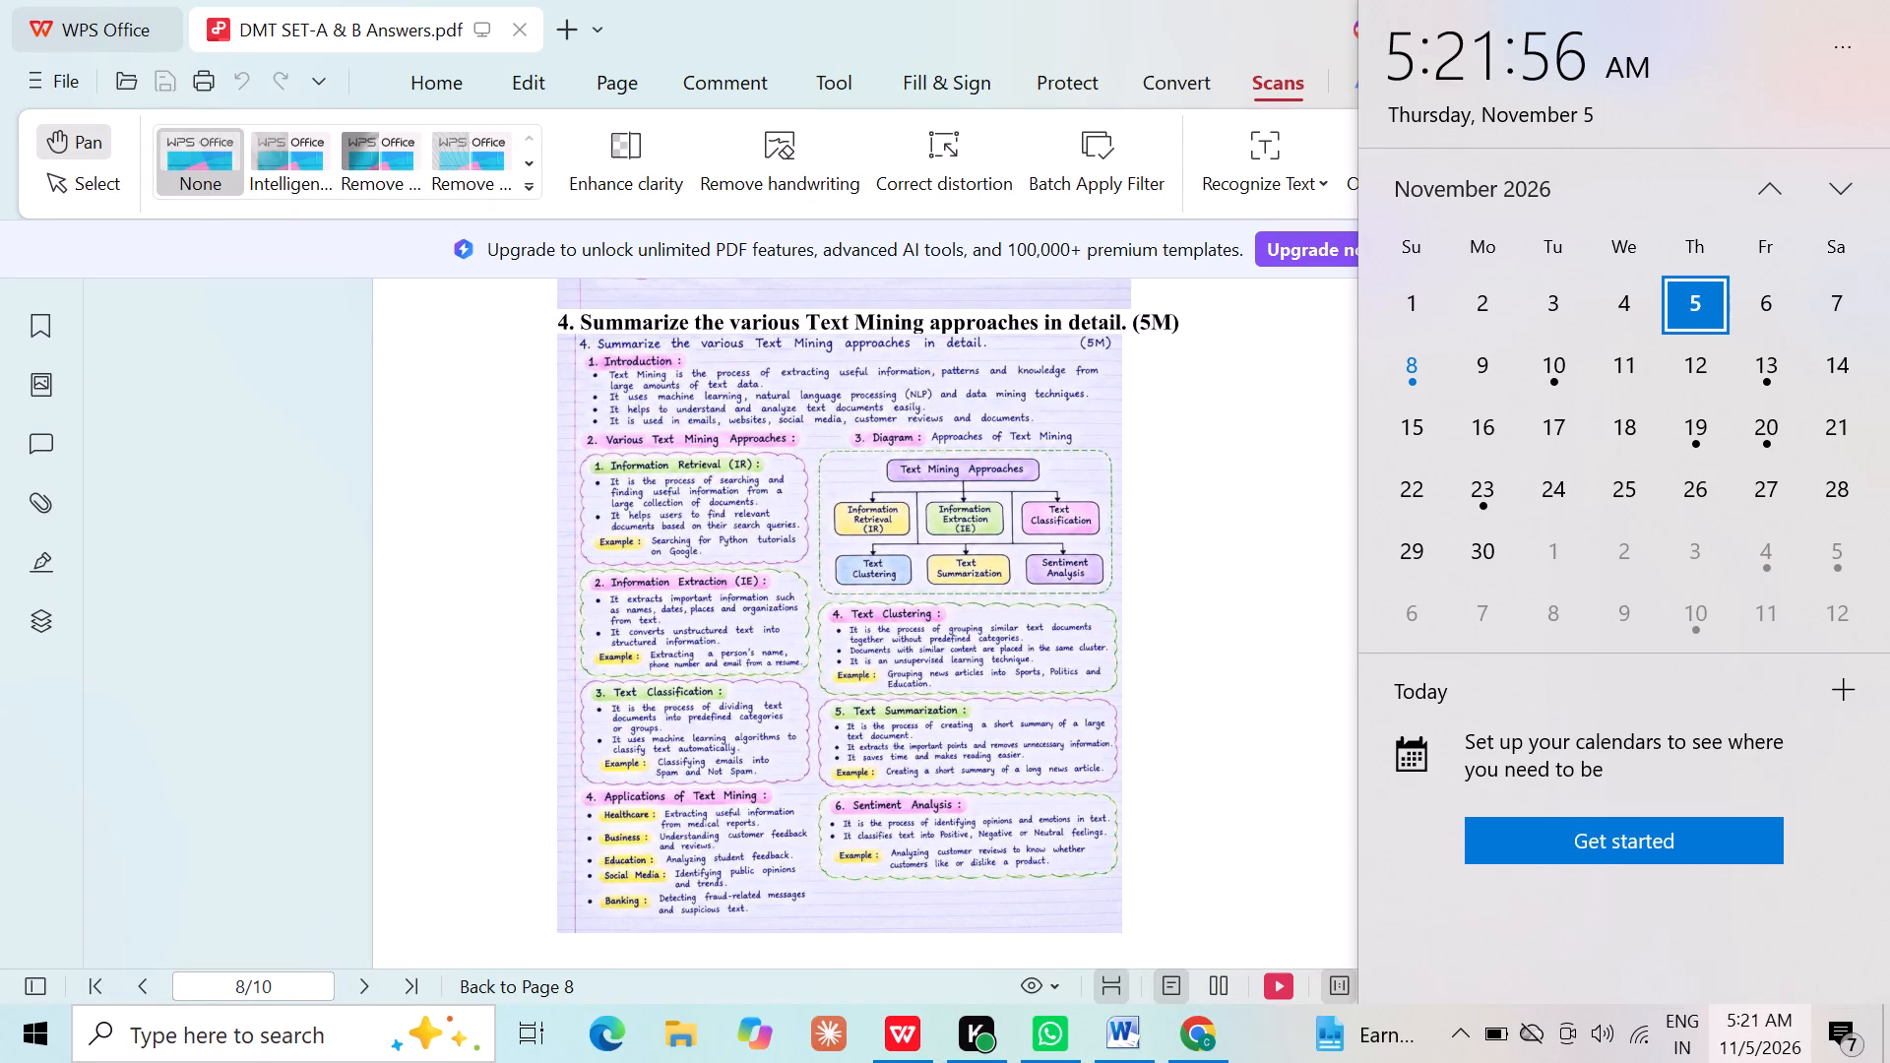
scroll(1581, 626, "right", 2)
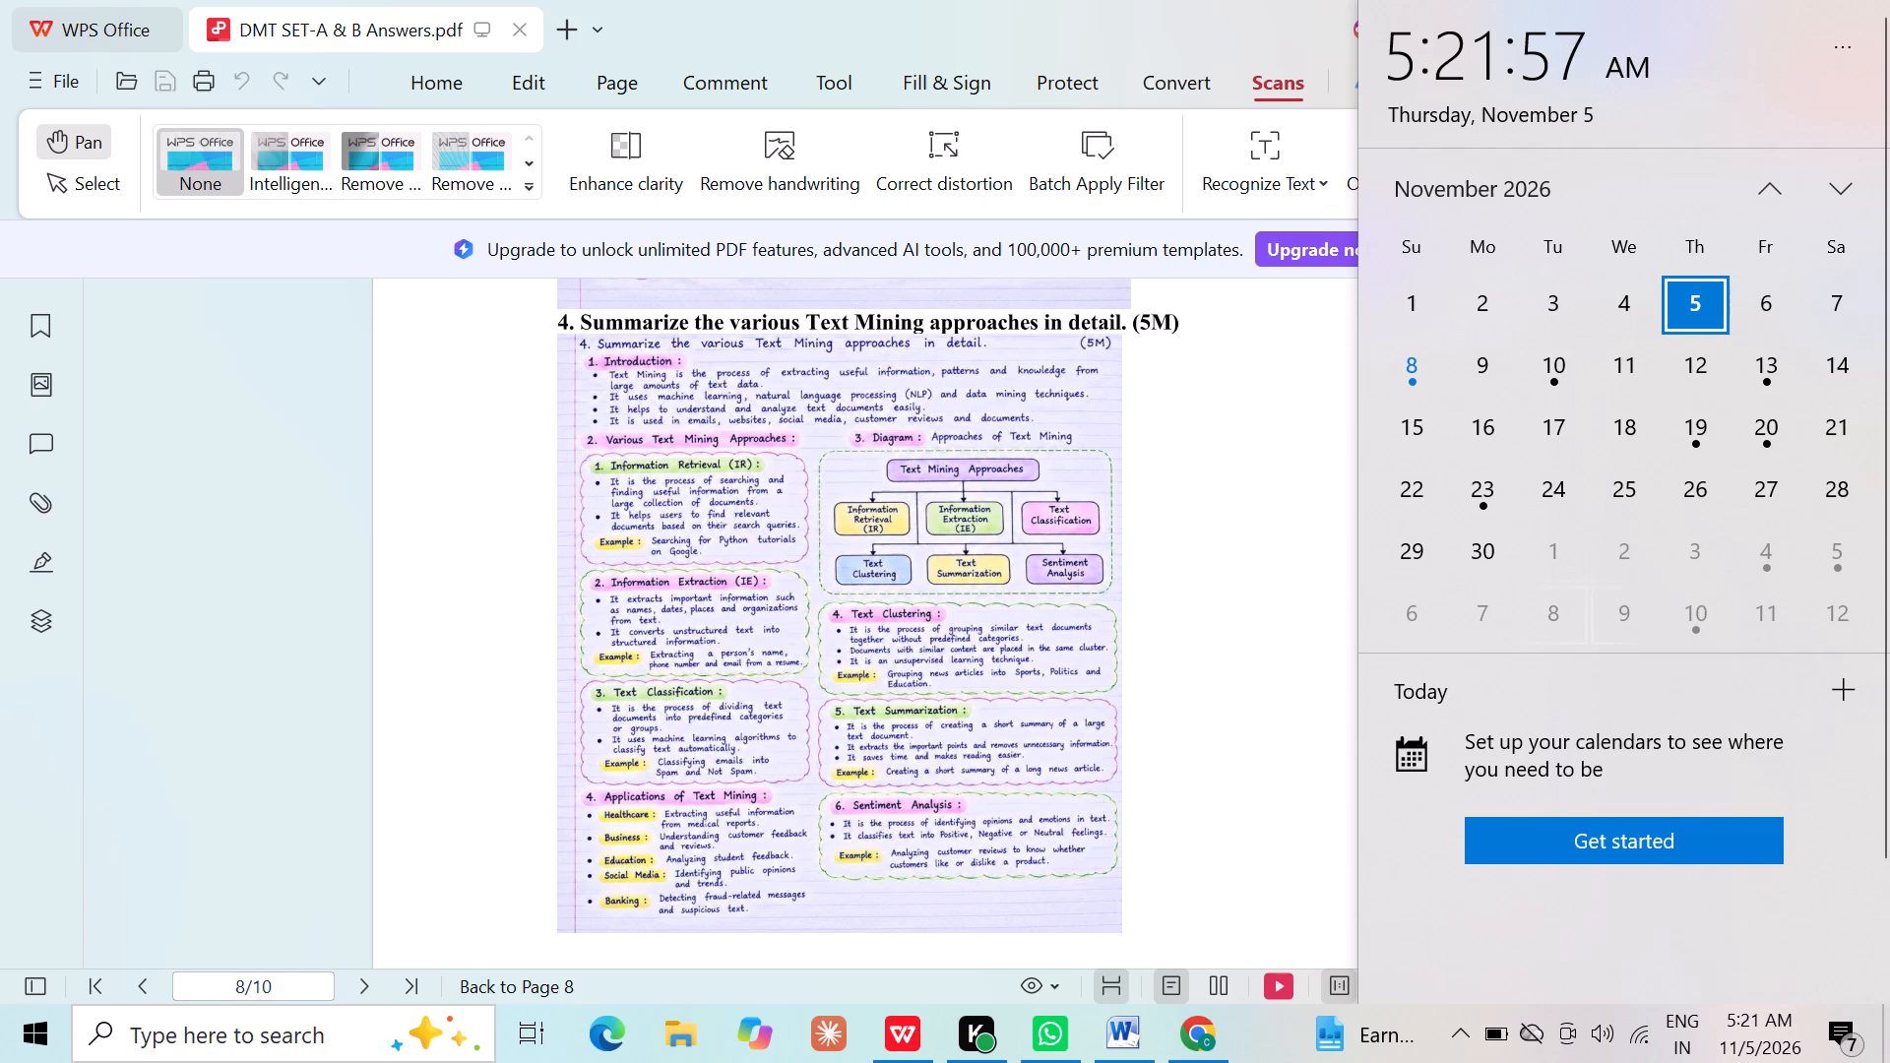
scroll(1581, 626, "right", 2)
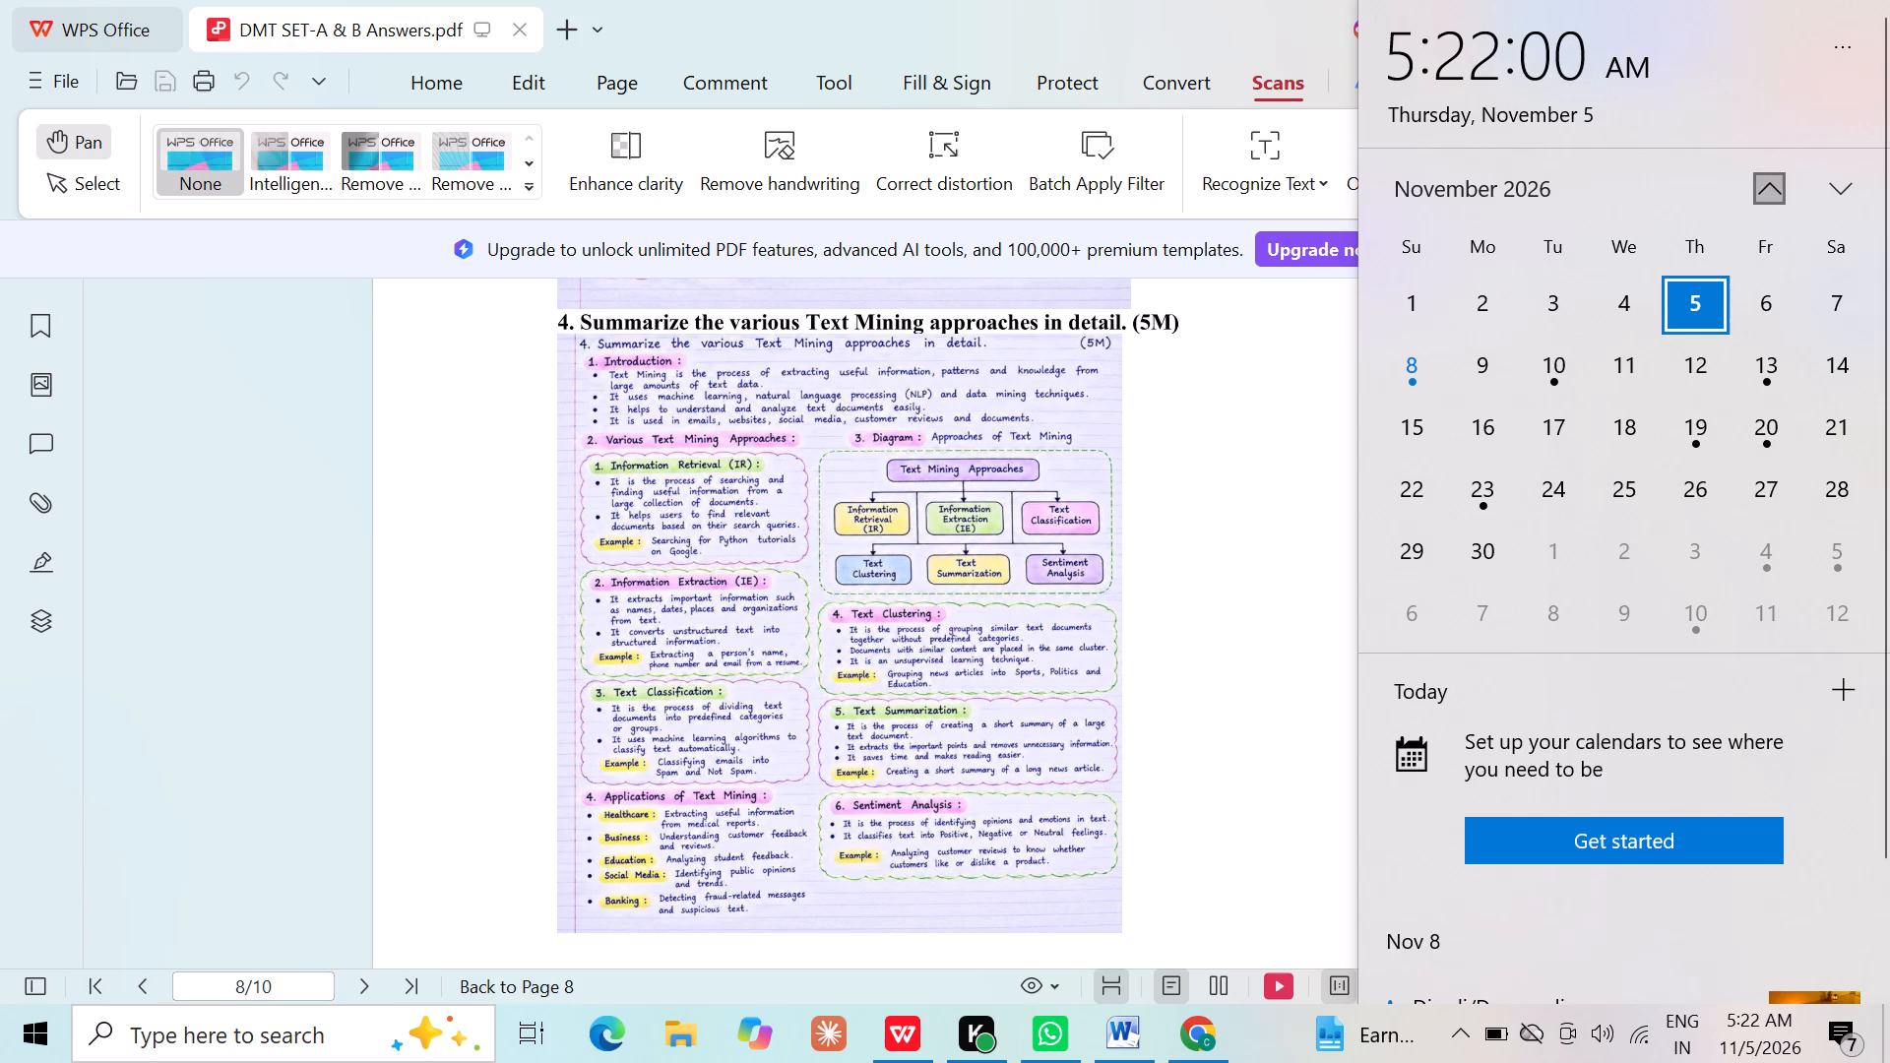
left_click(1781, 188)
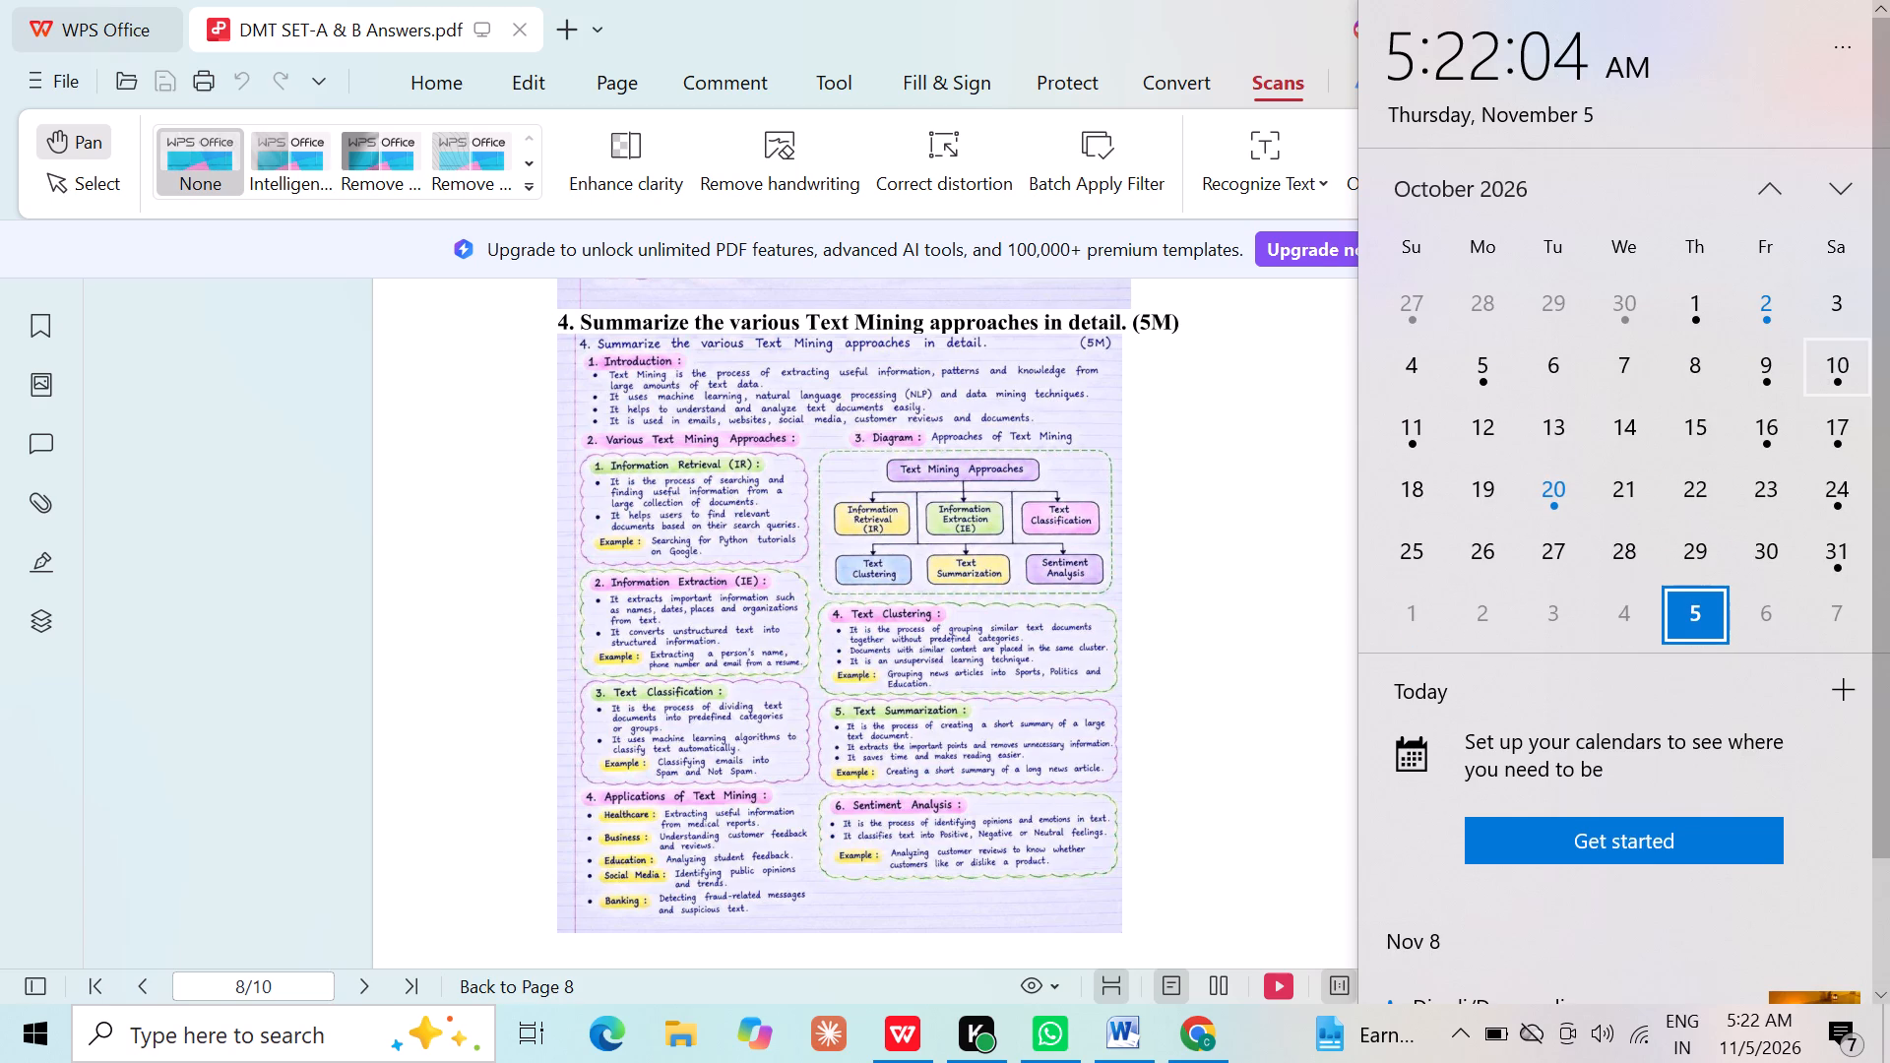
left_click(1827, 193)
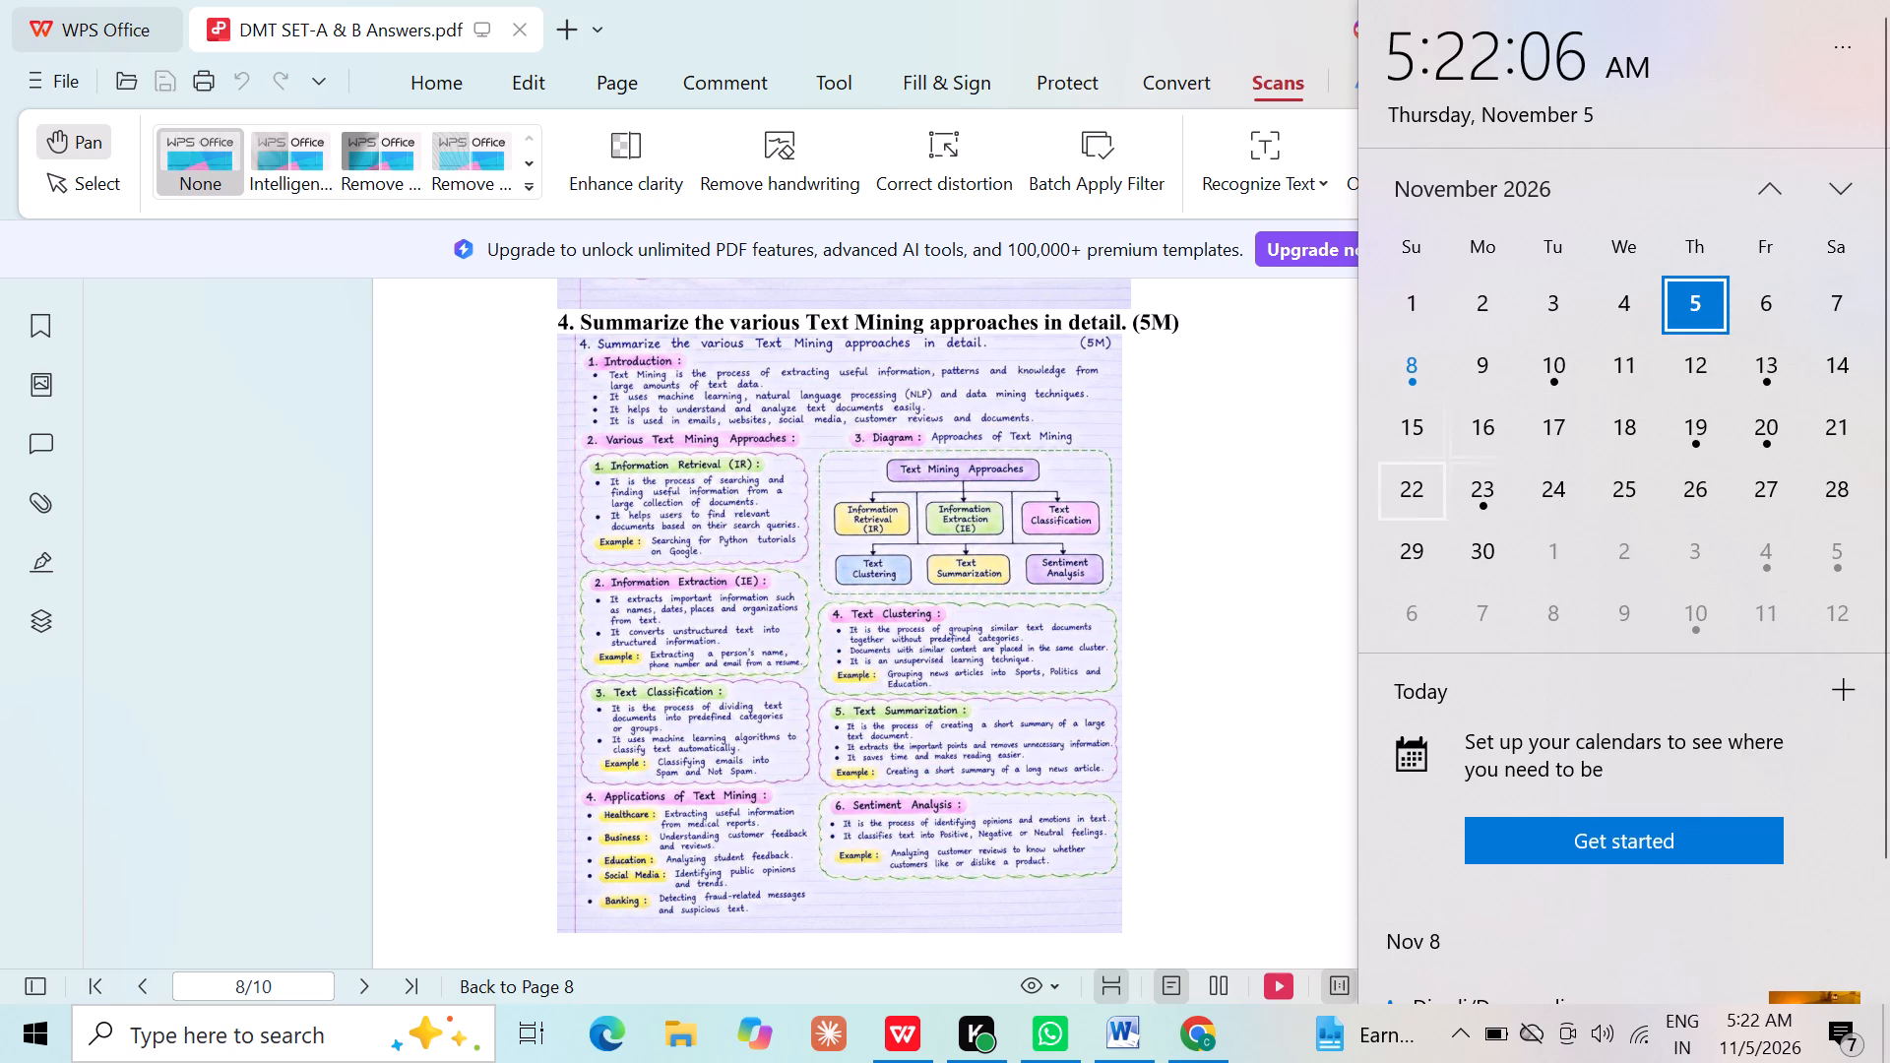
left_click(1795, 207)
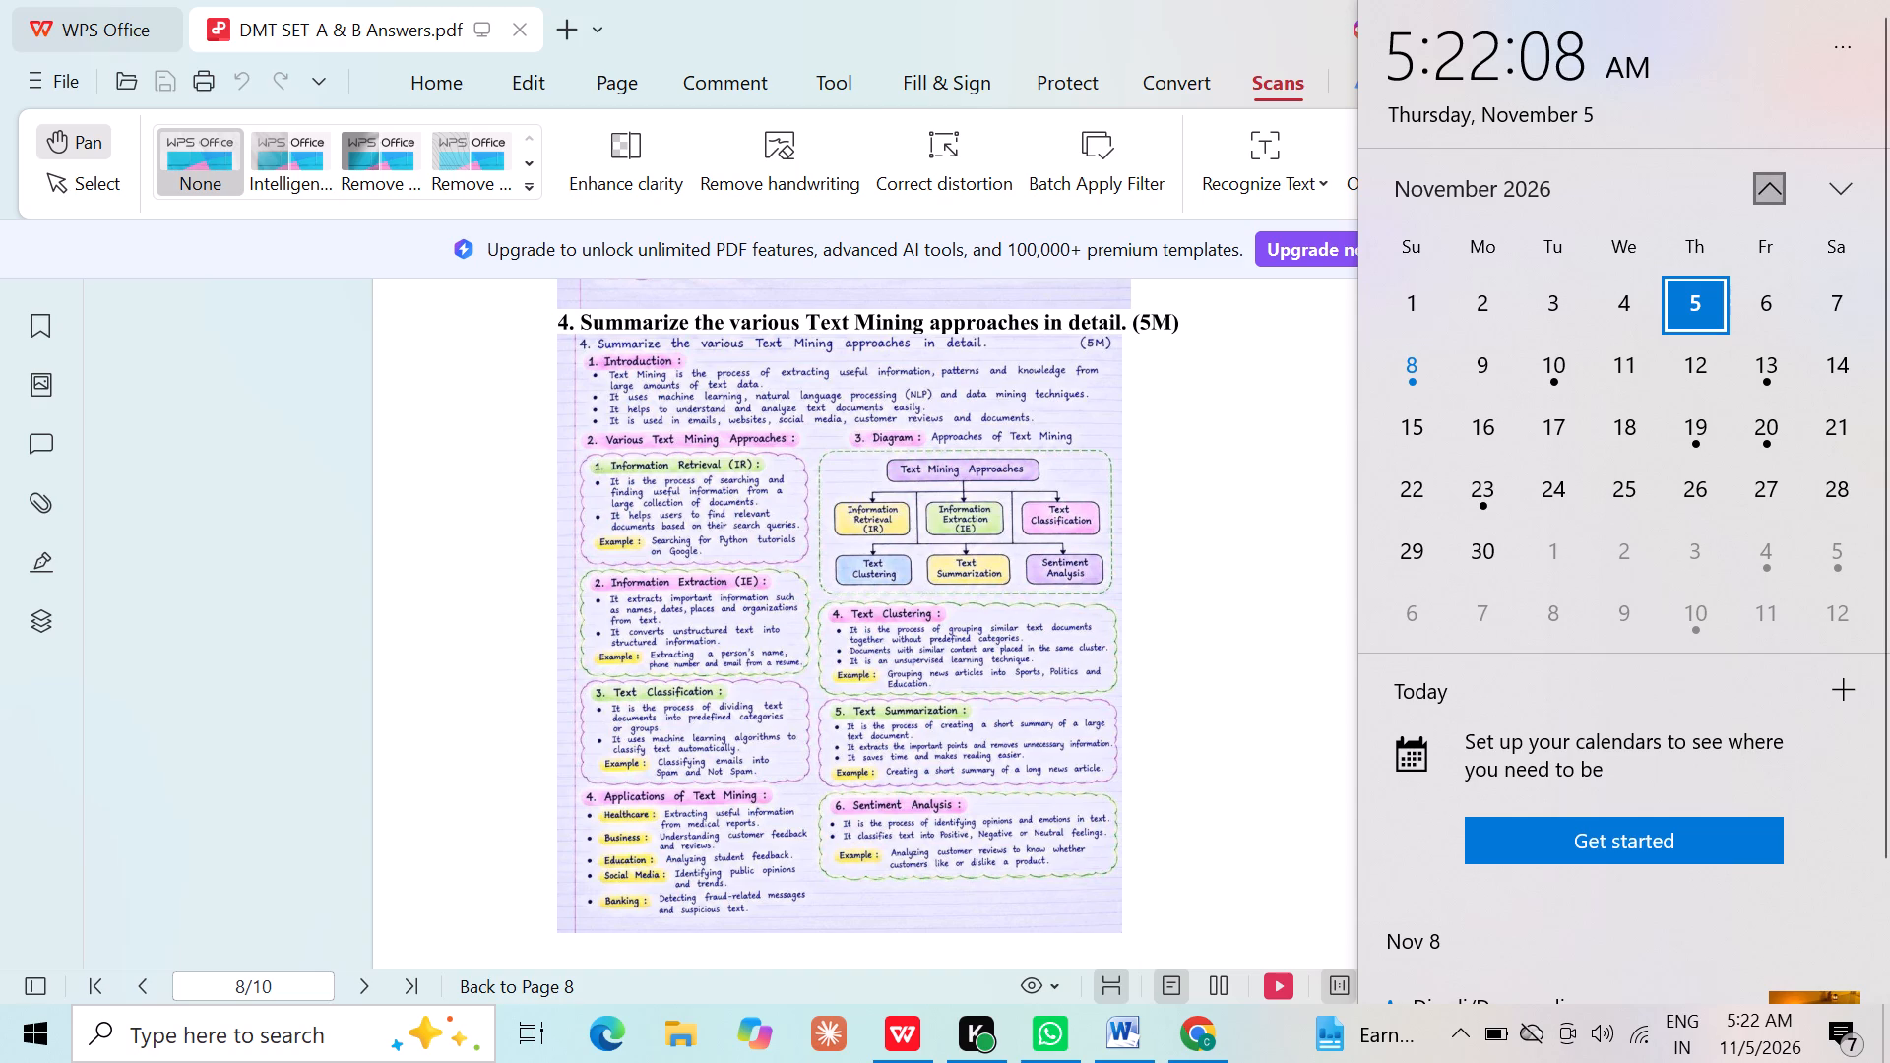
left_click(1767, 198)
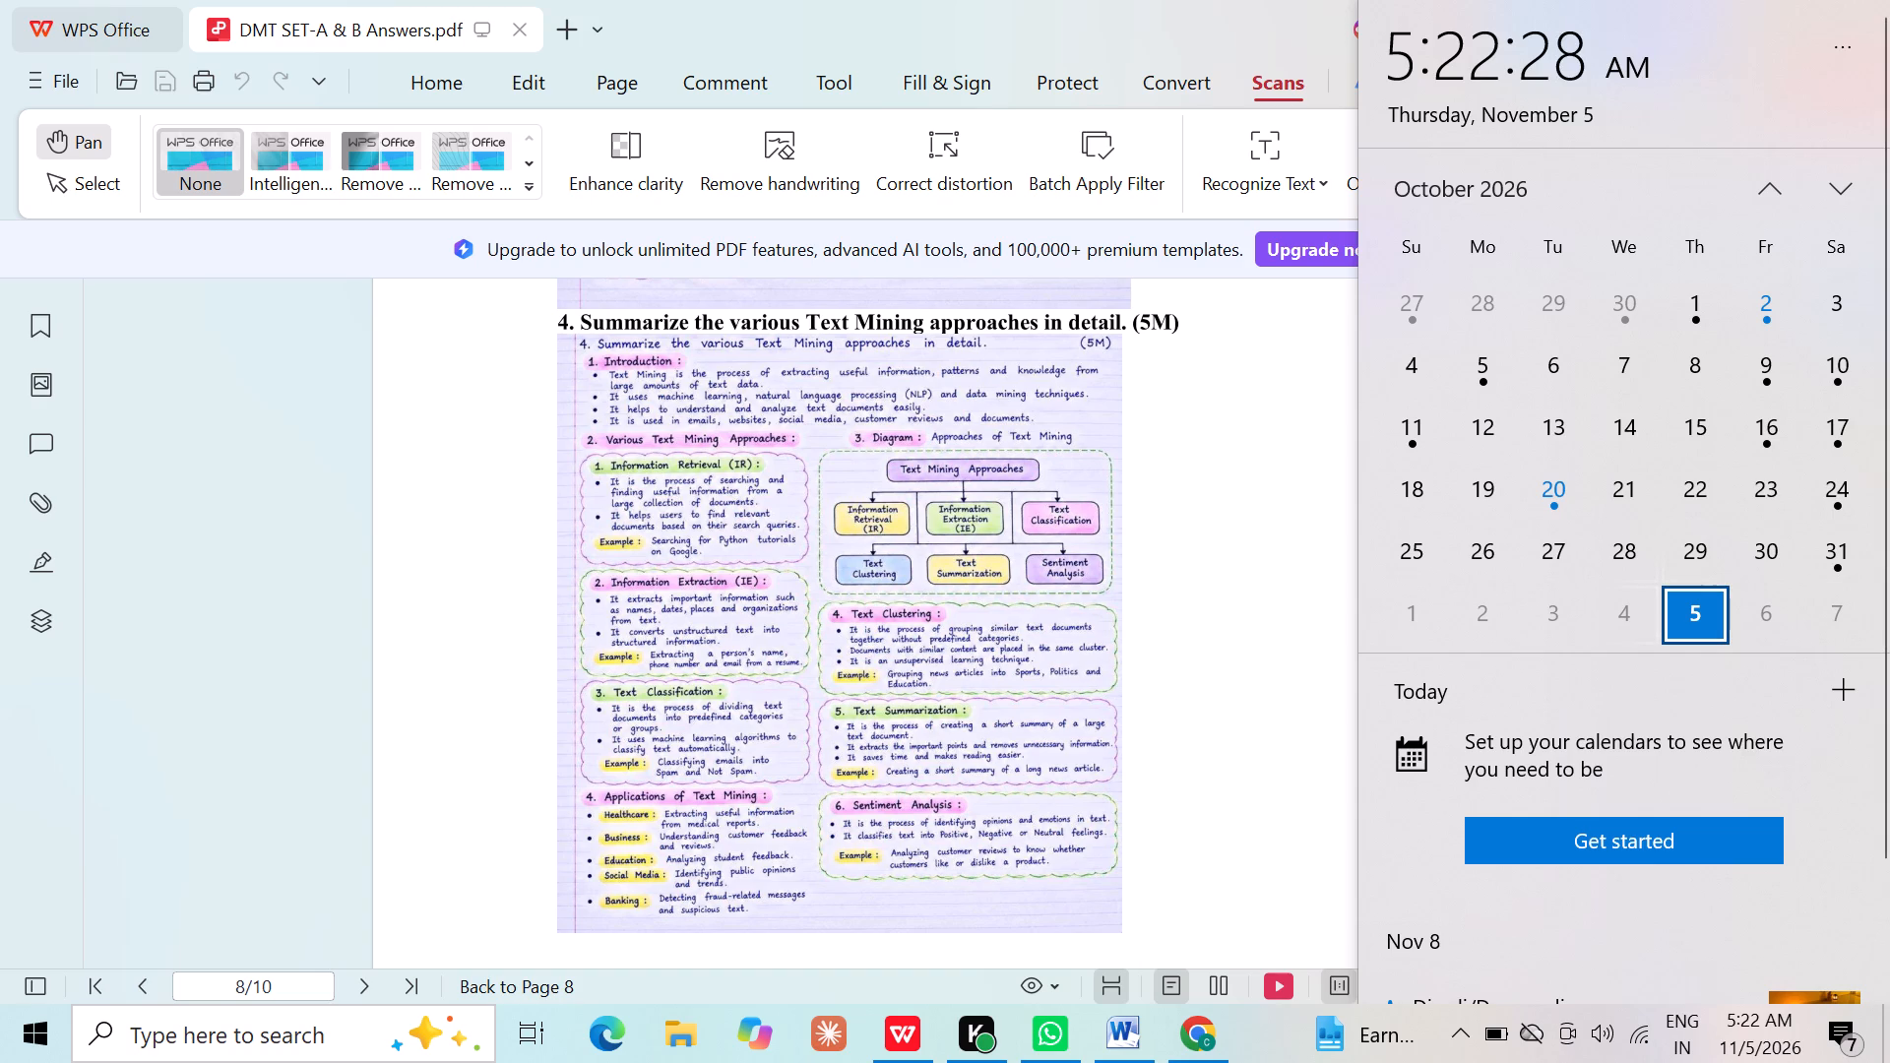
scroll(1394, 459, "left", 1)
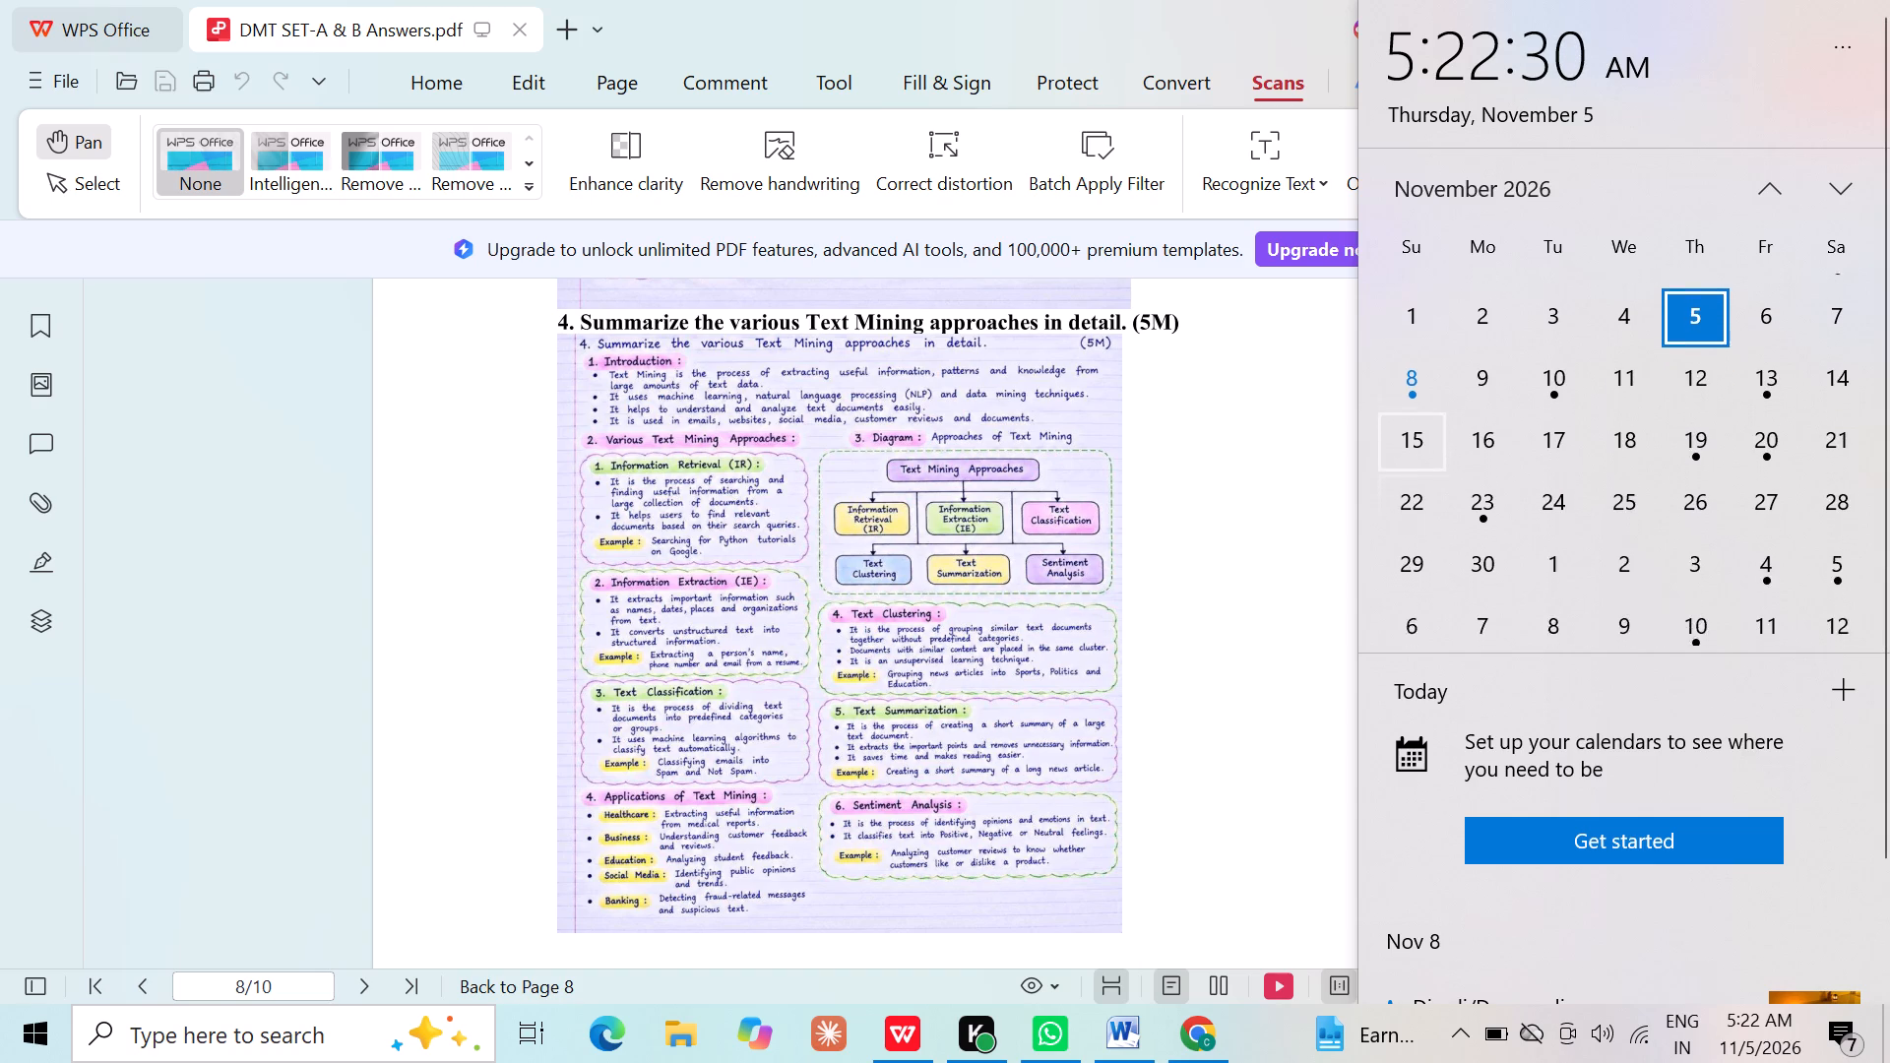
left_click(1158, 446)
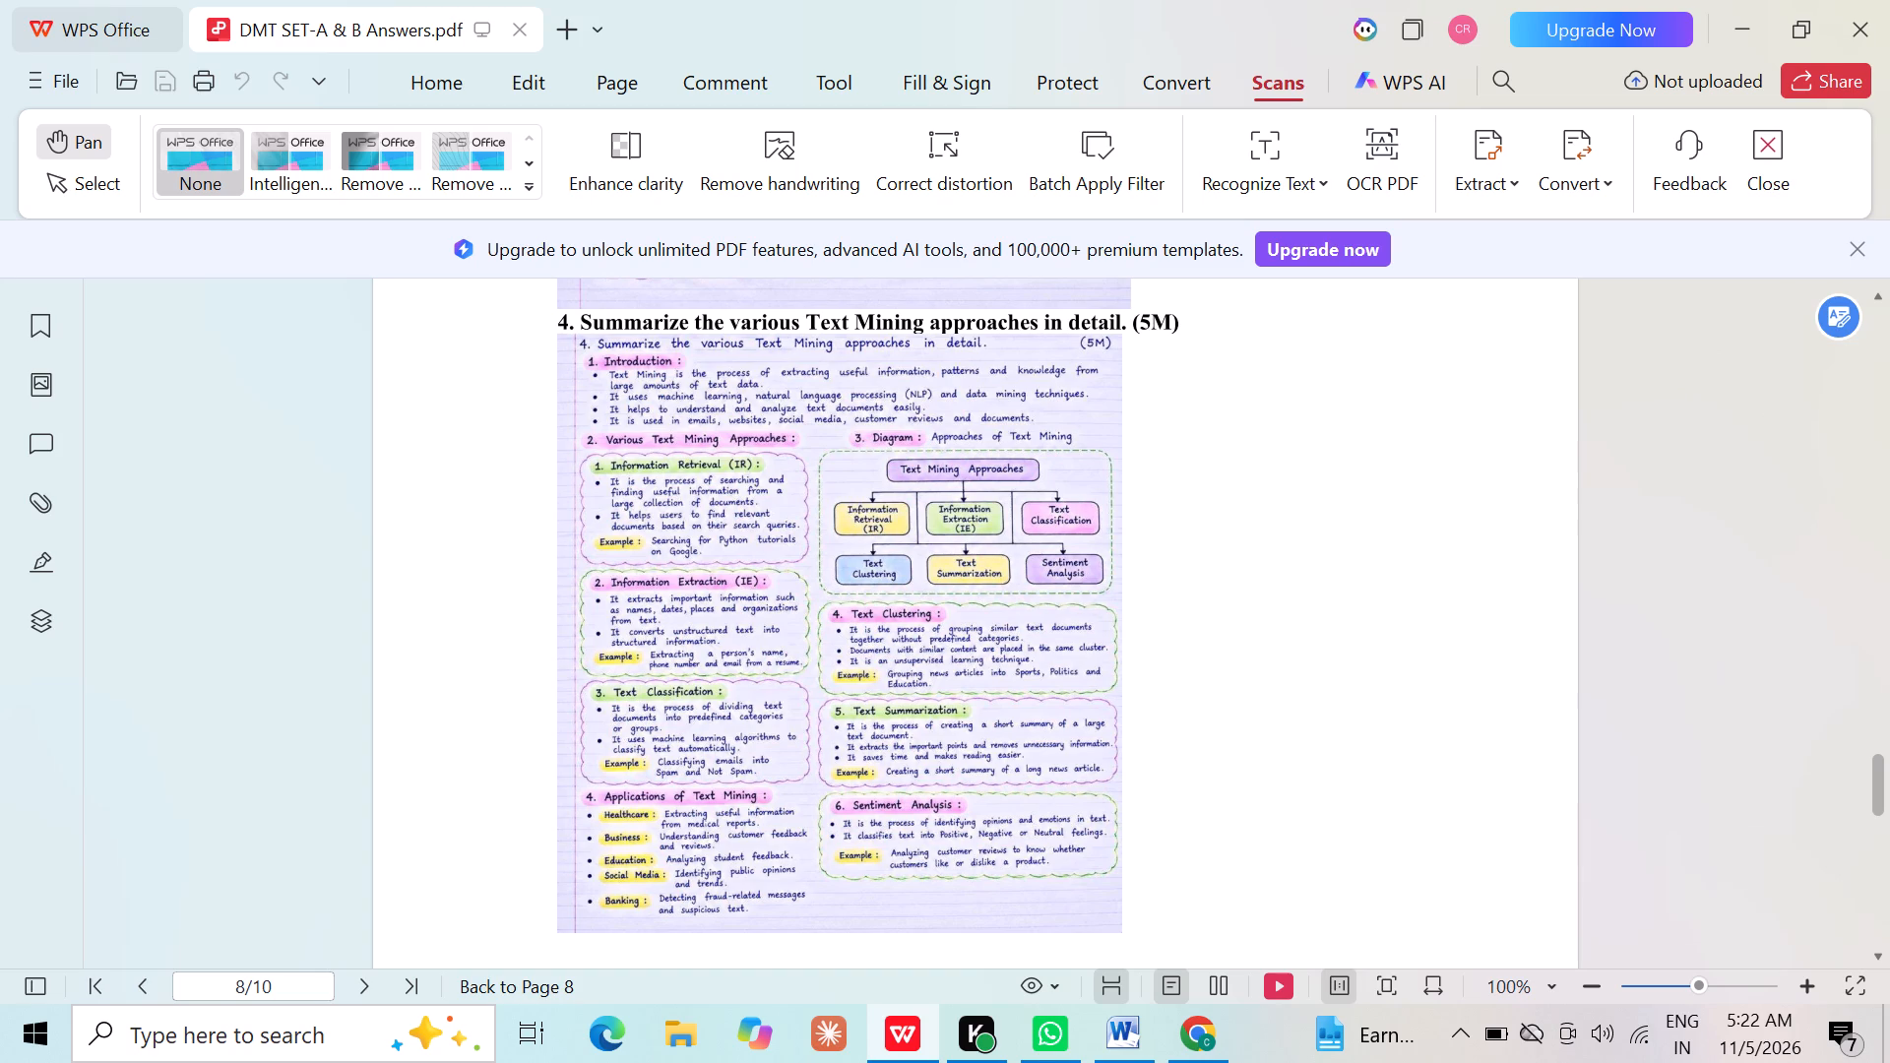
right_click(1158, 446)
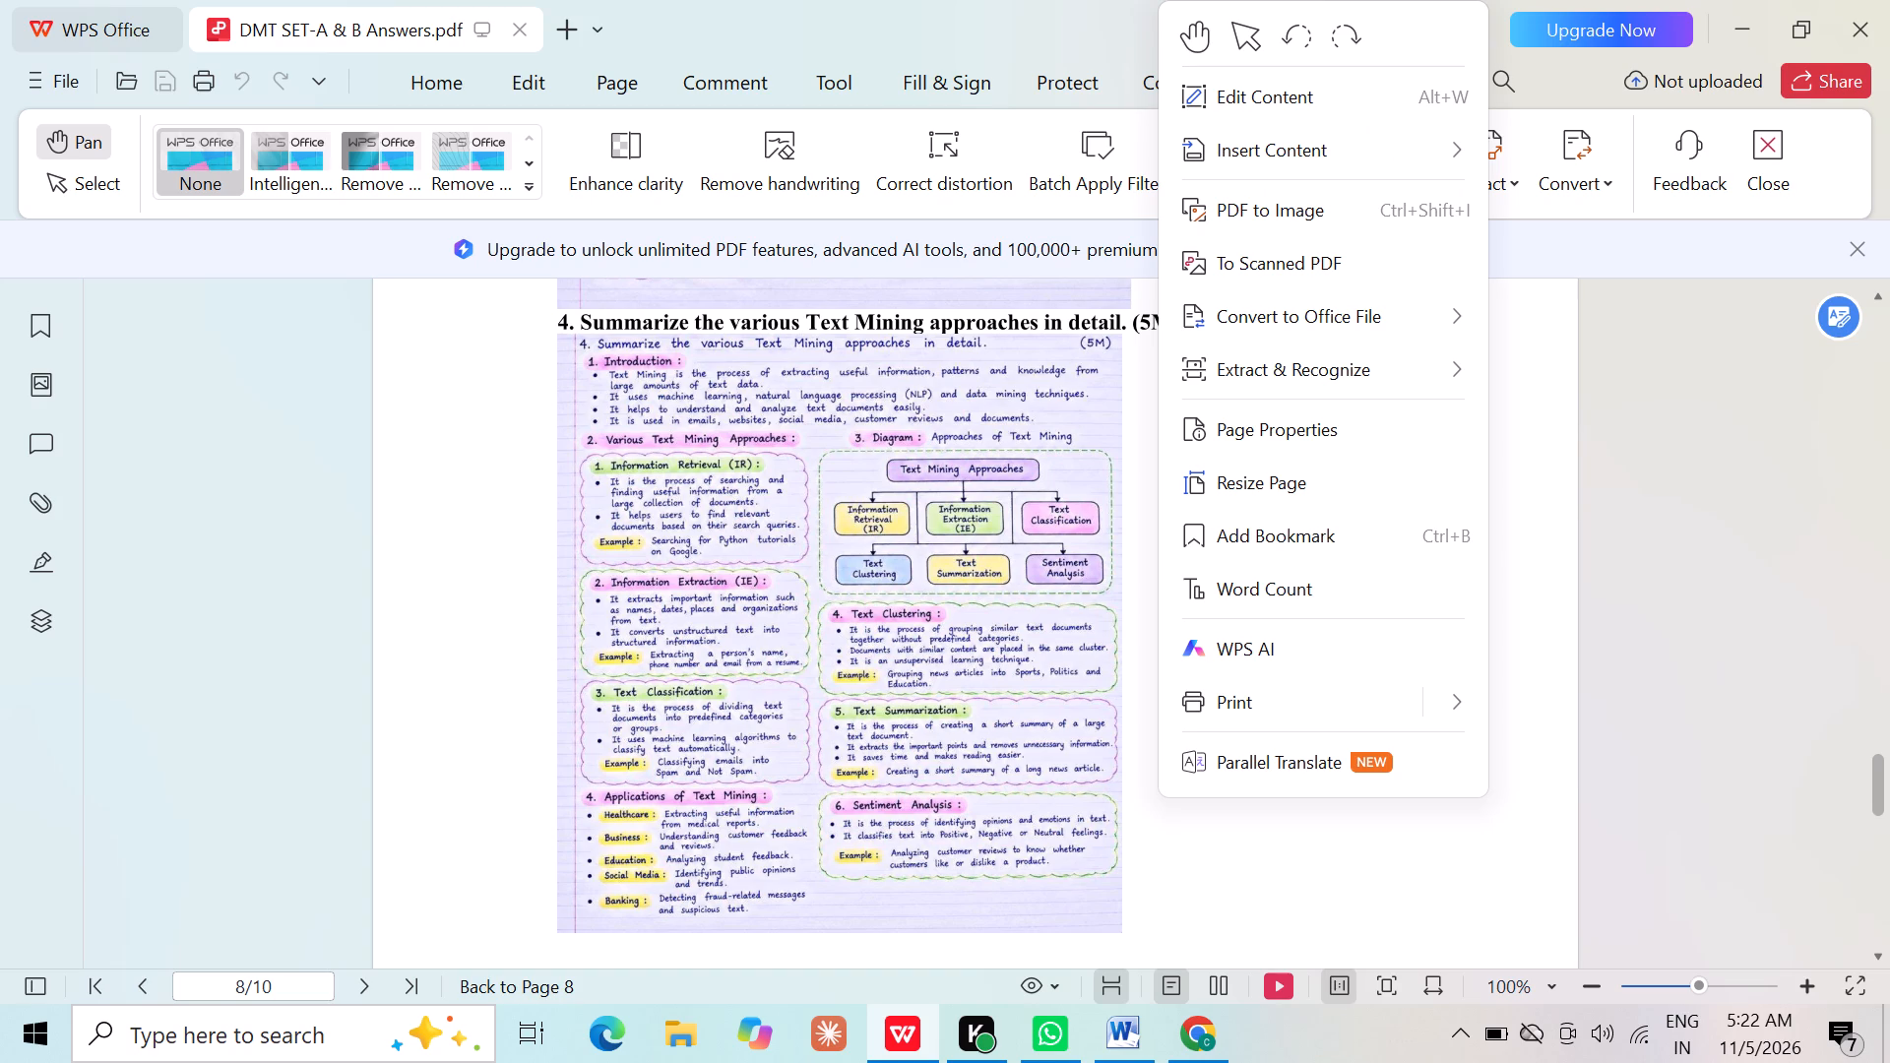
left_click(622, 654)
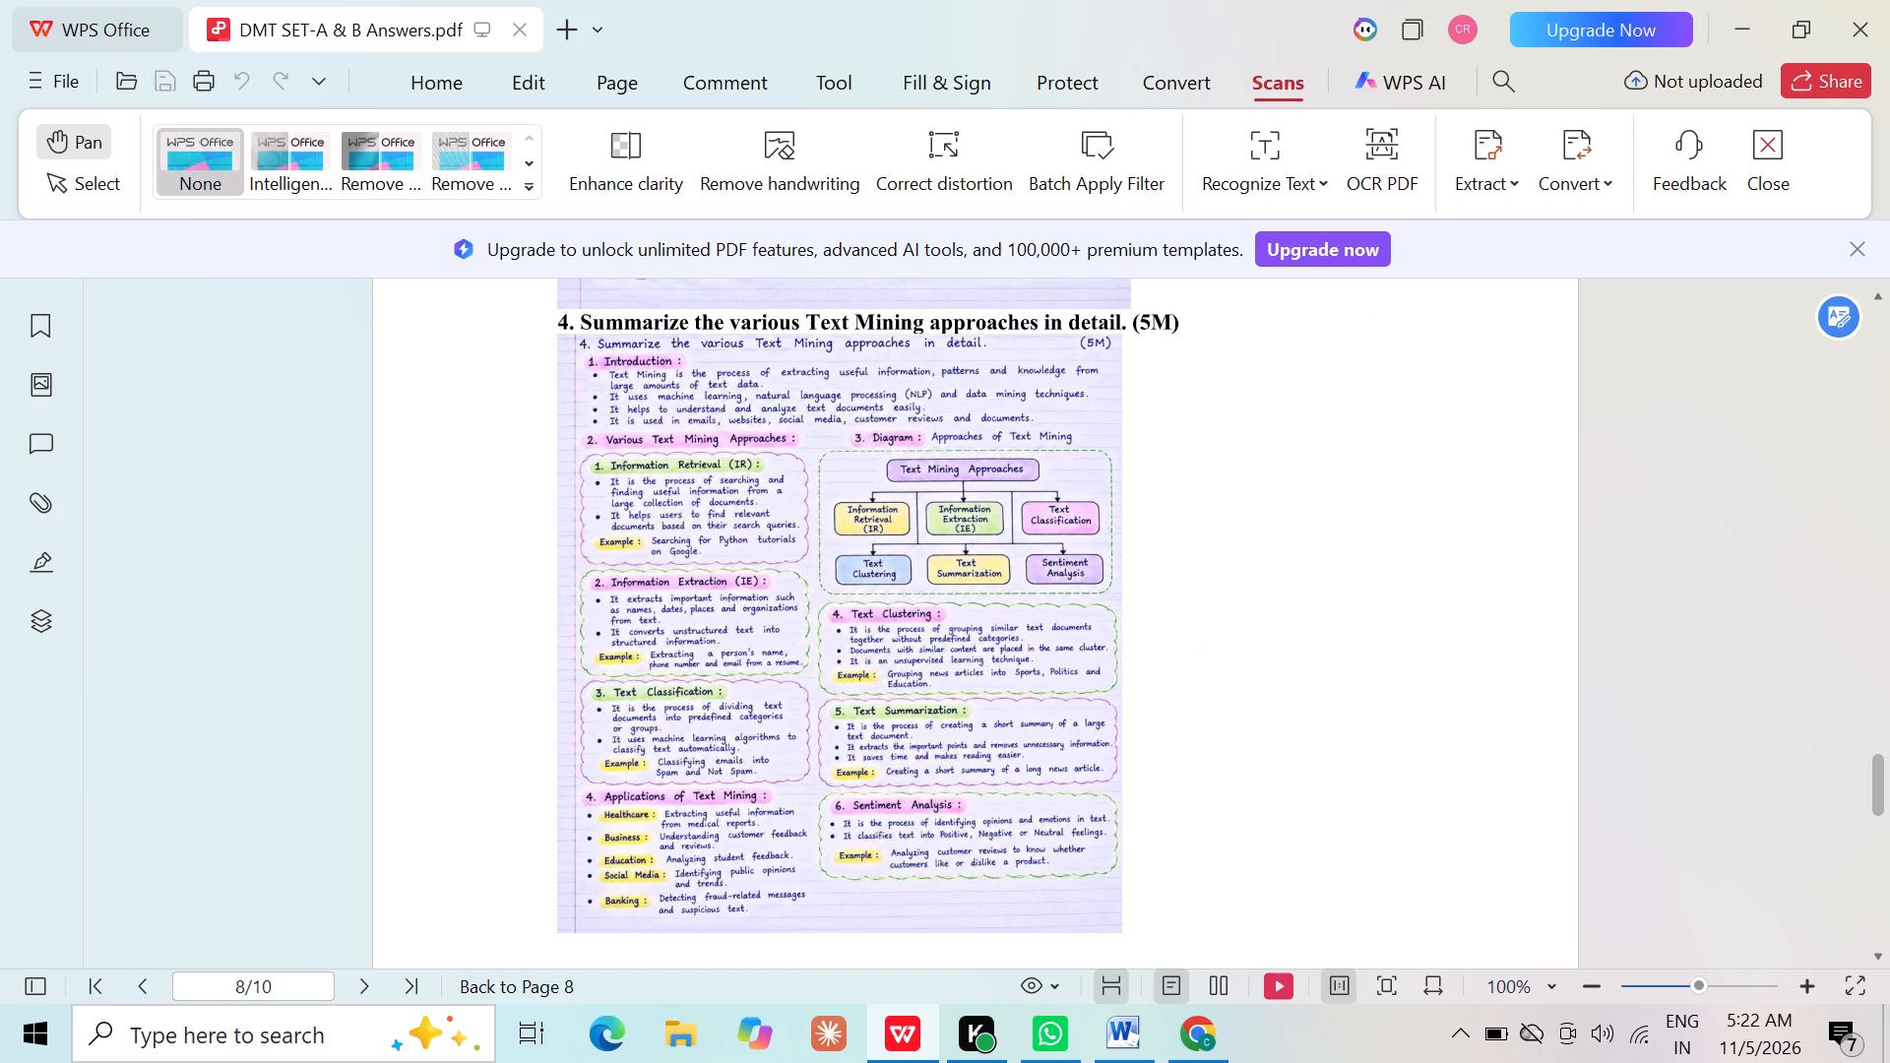
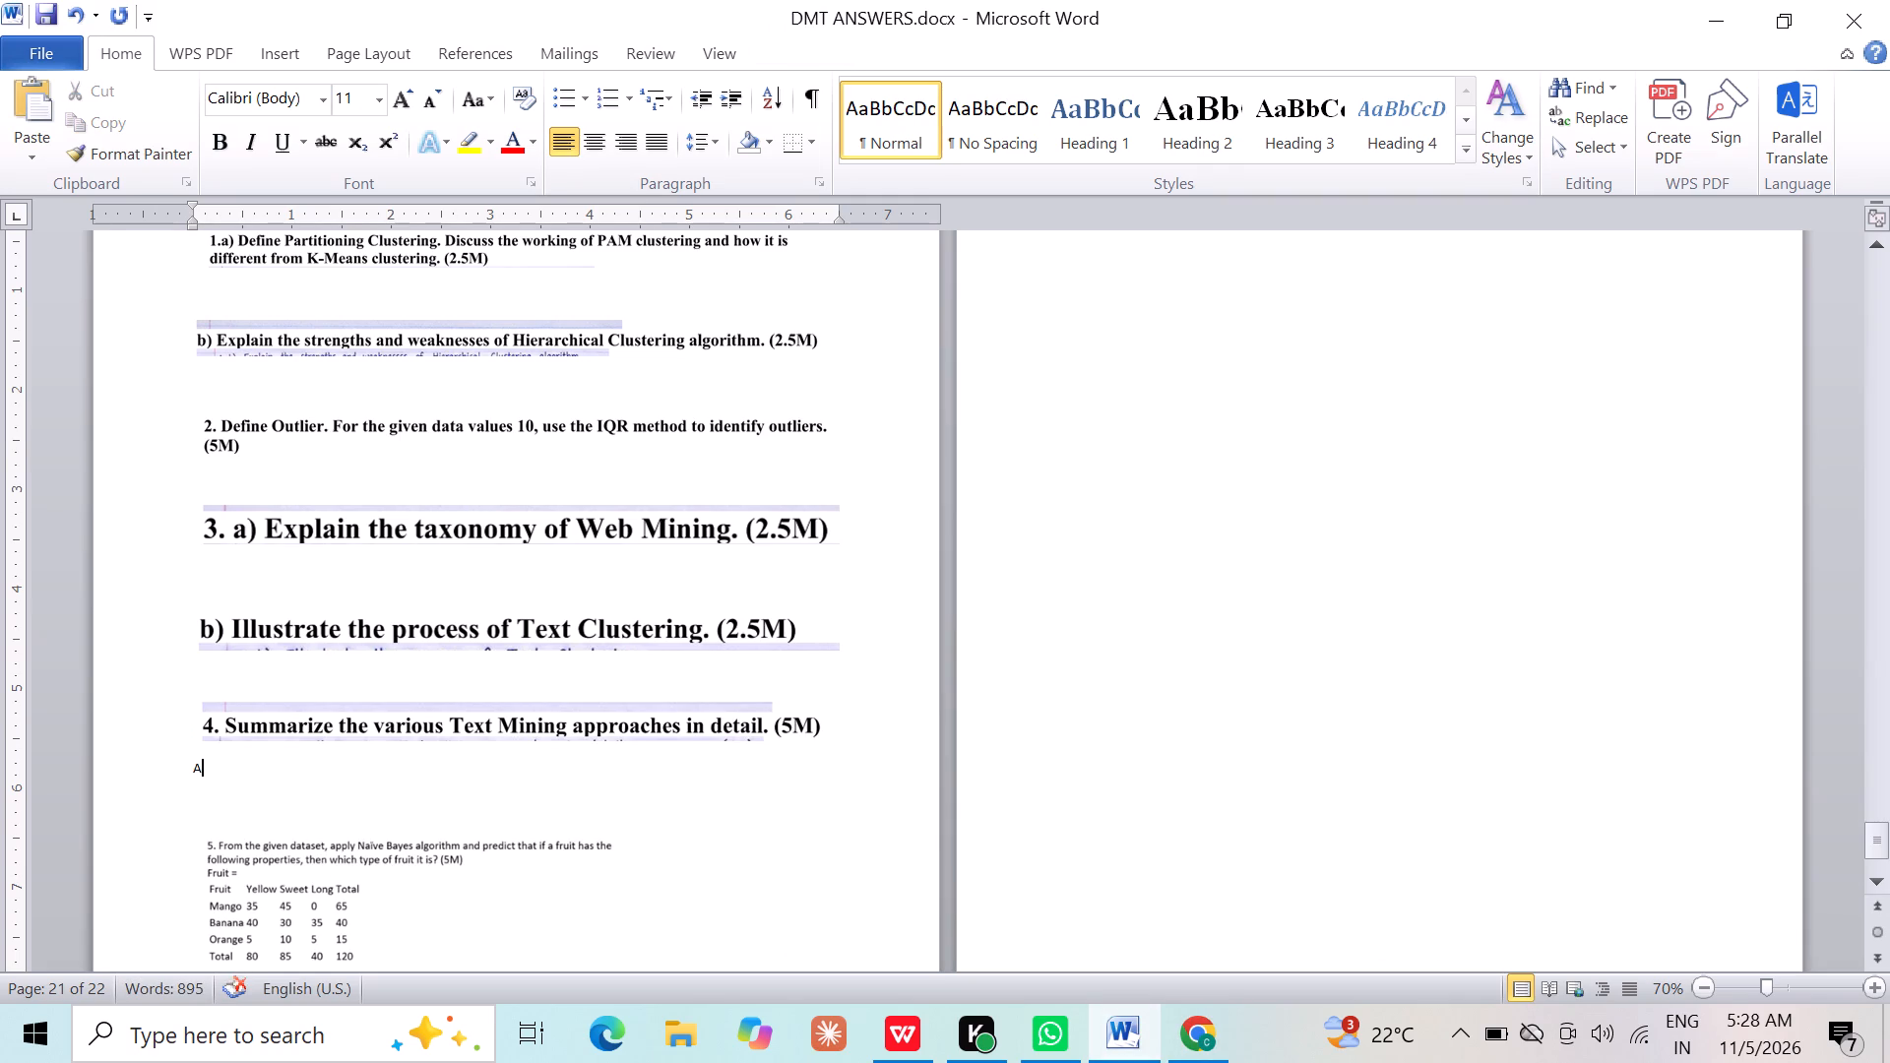
type("nswer :-")
left_click_drag(279, 772, 171, 783)
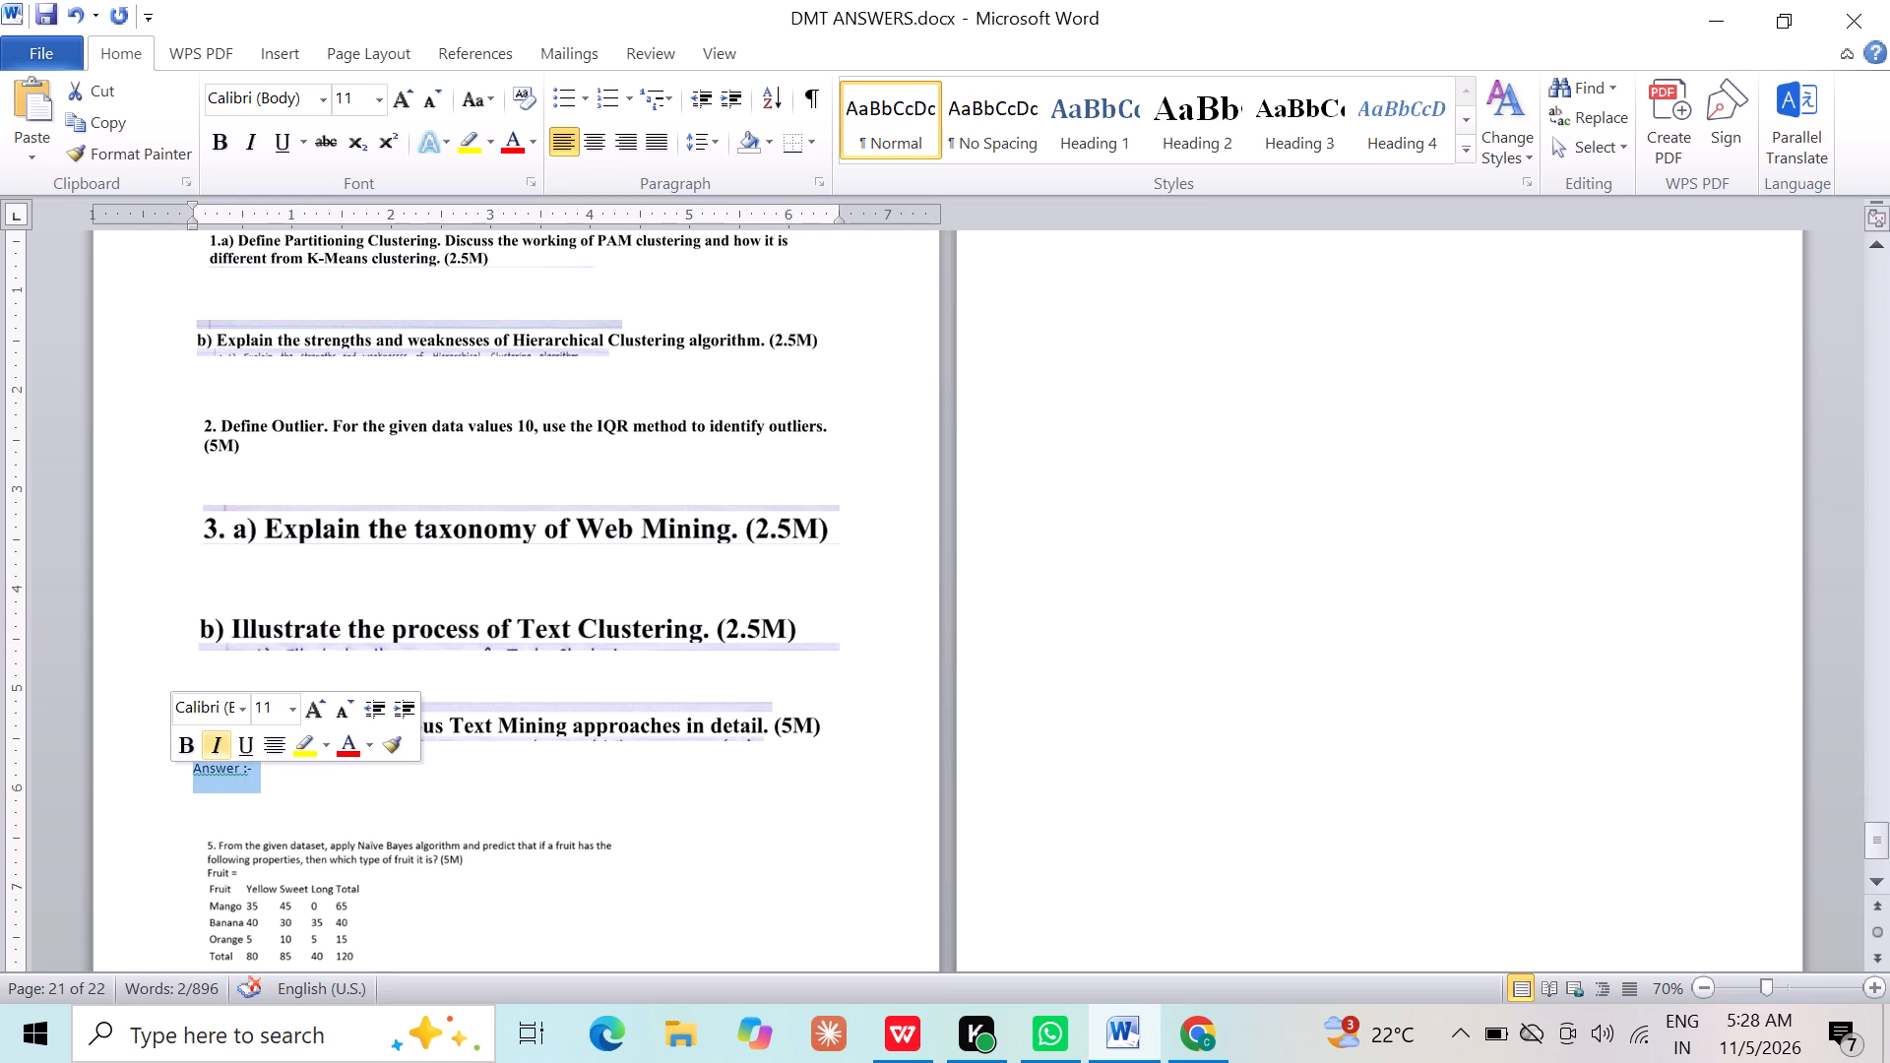
left_click(187, 745)
left_click(308, 709)
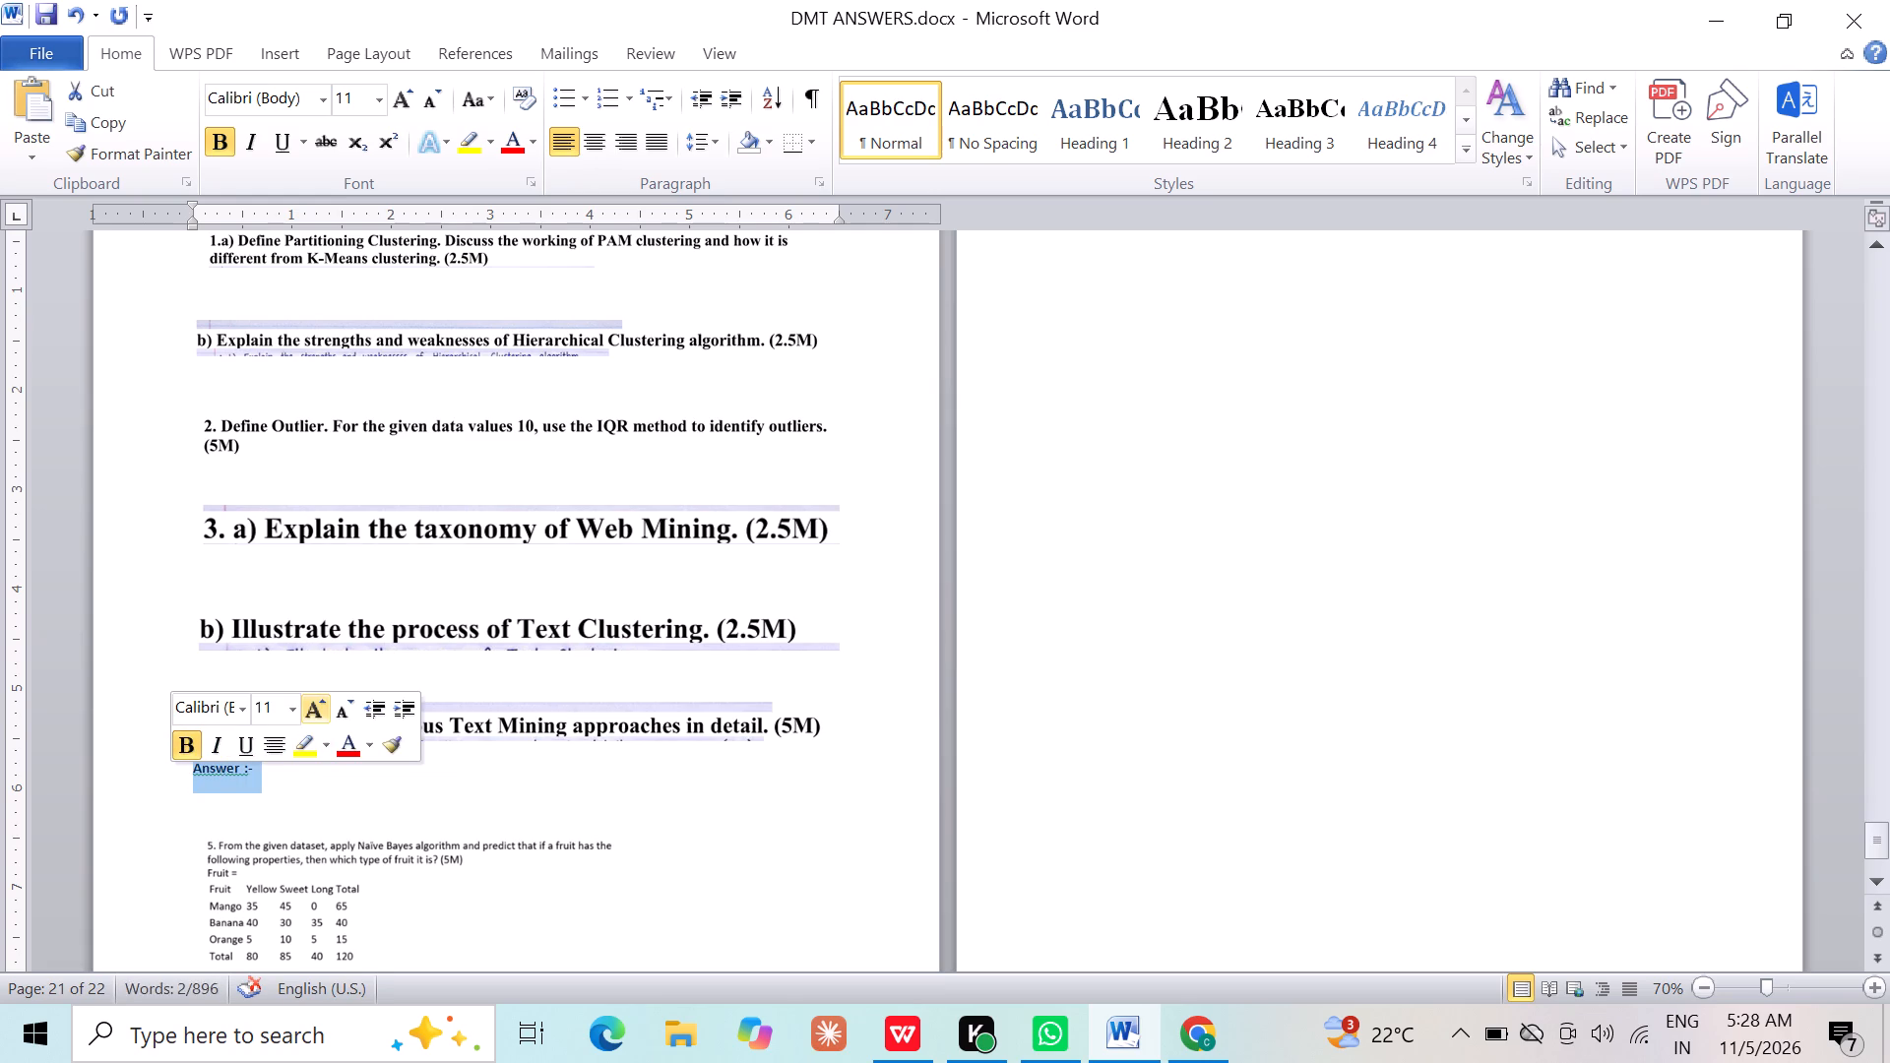
left_click(308, 709)
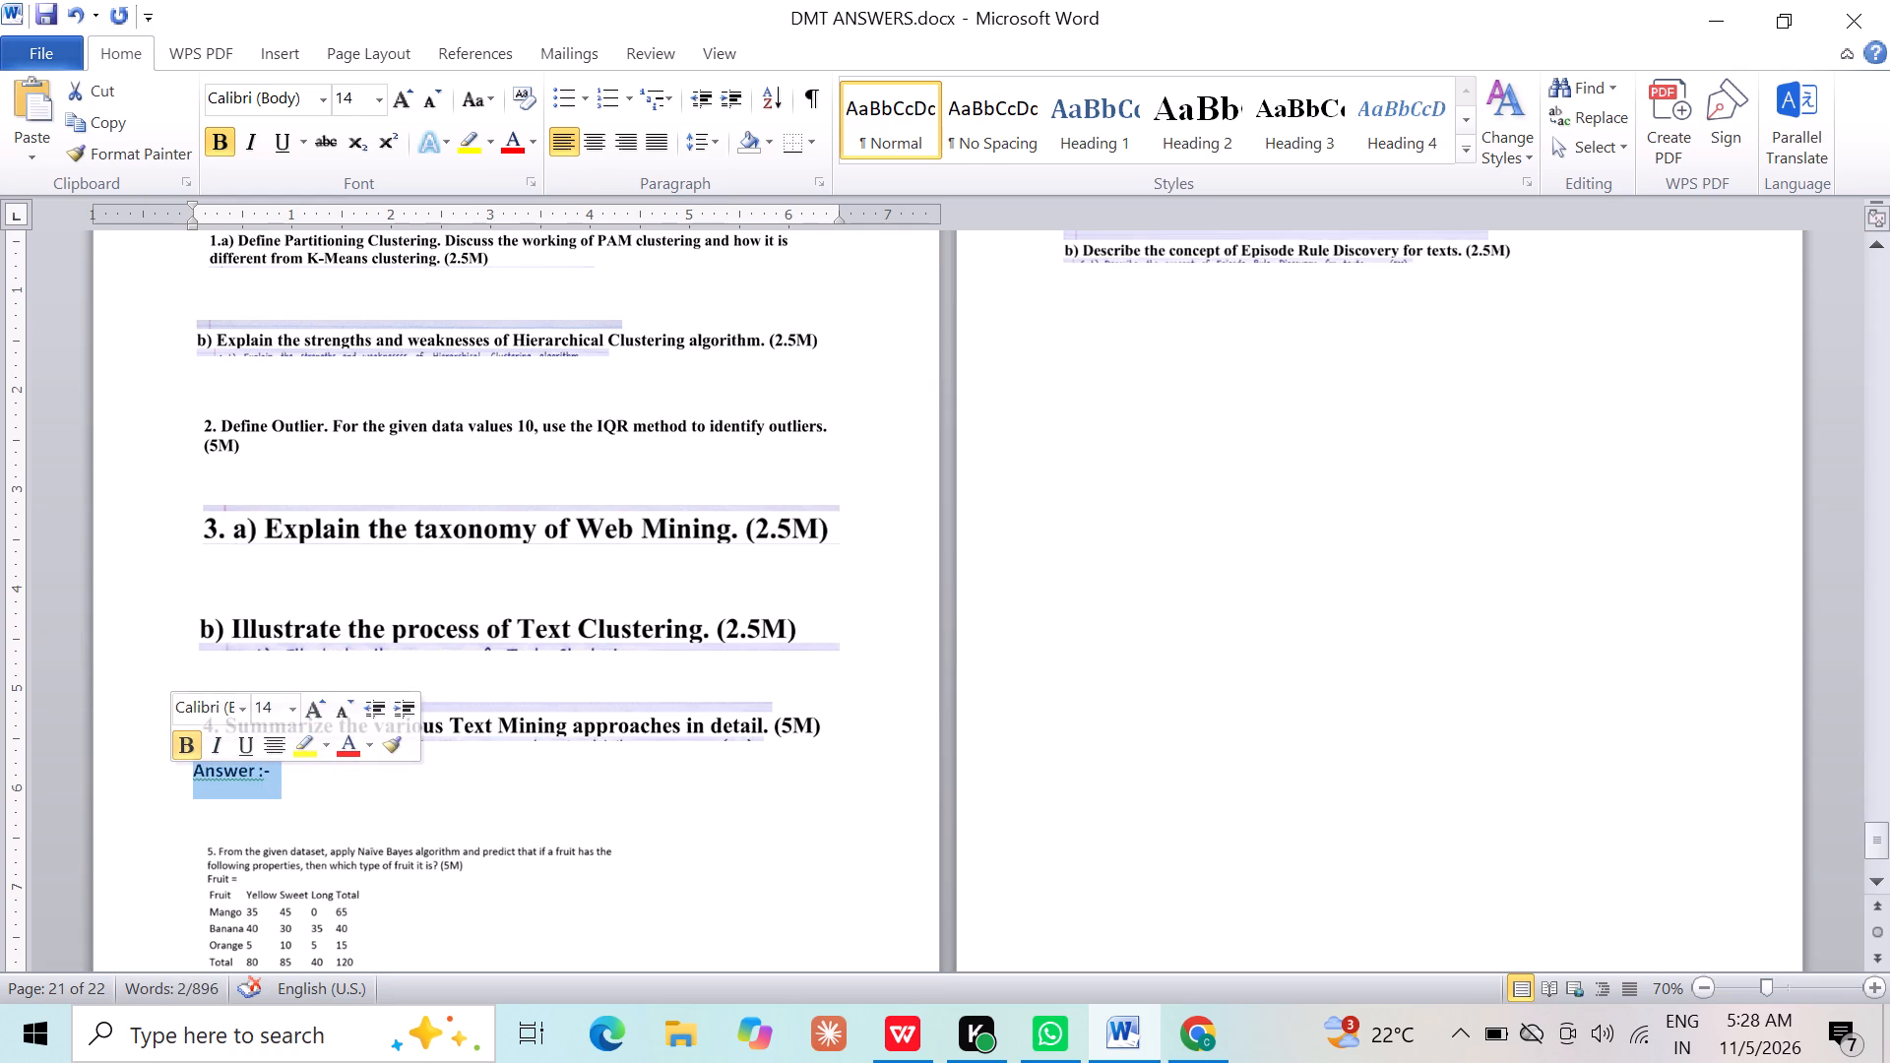
left_click(318, 712)
left_click(329, 777)
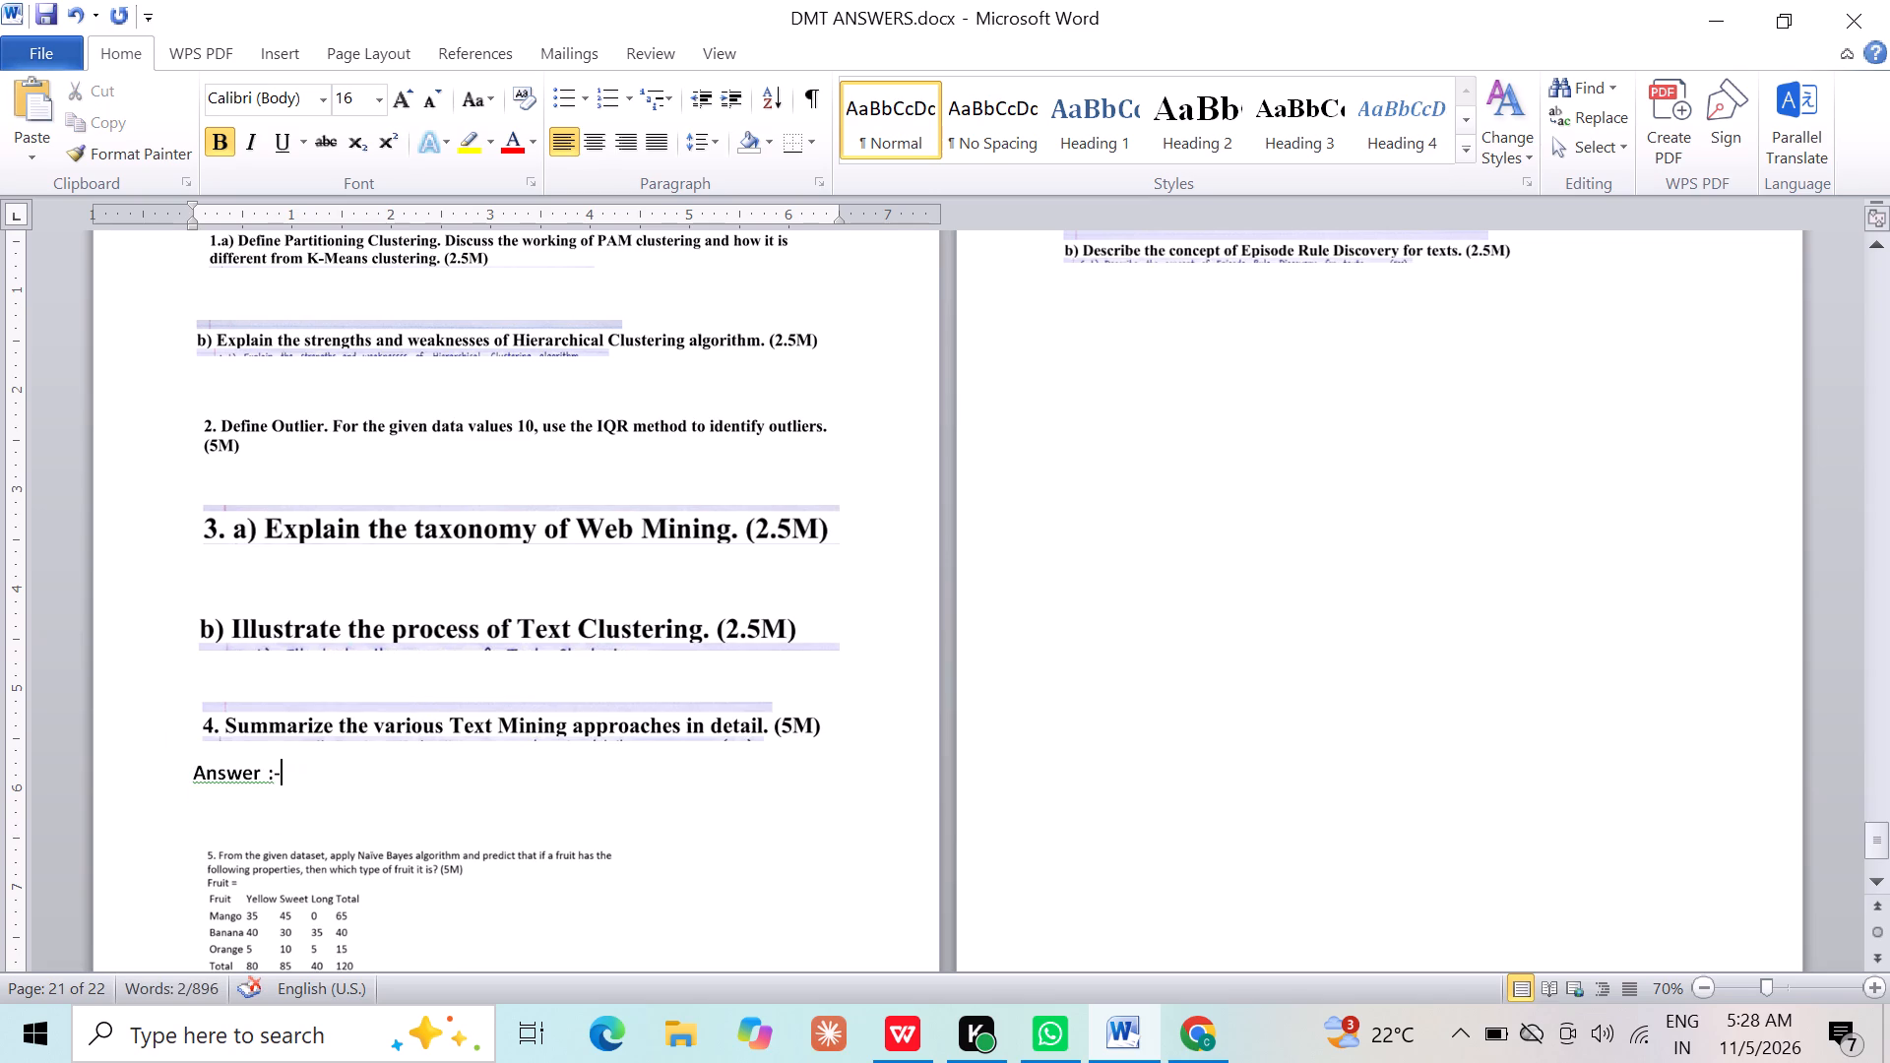
Paste the copied Text Mining answer on a new line below the question 4 Answer heading.
key("Return")
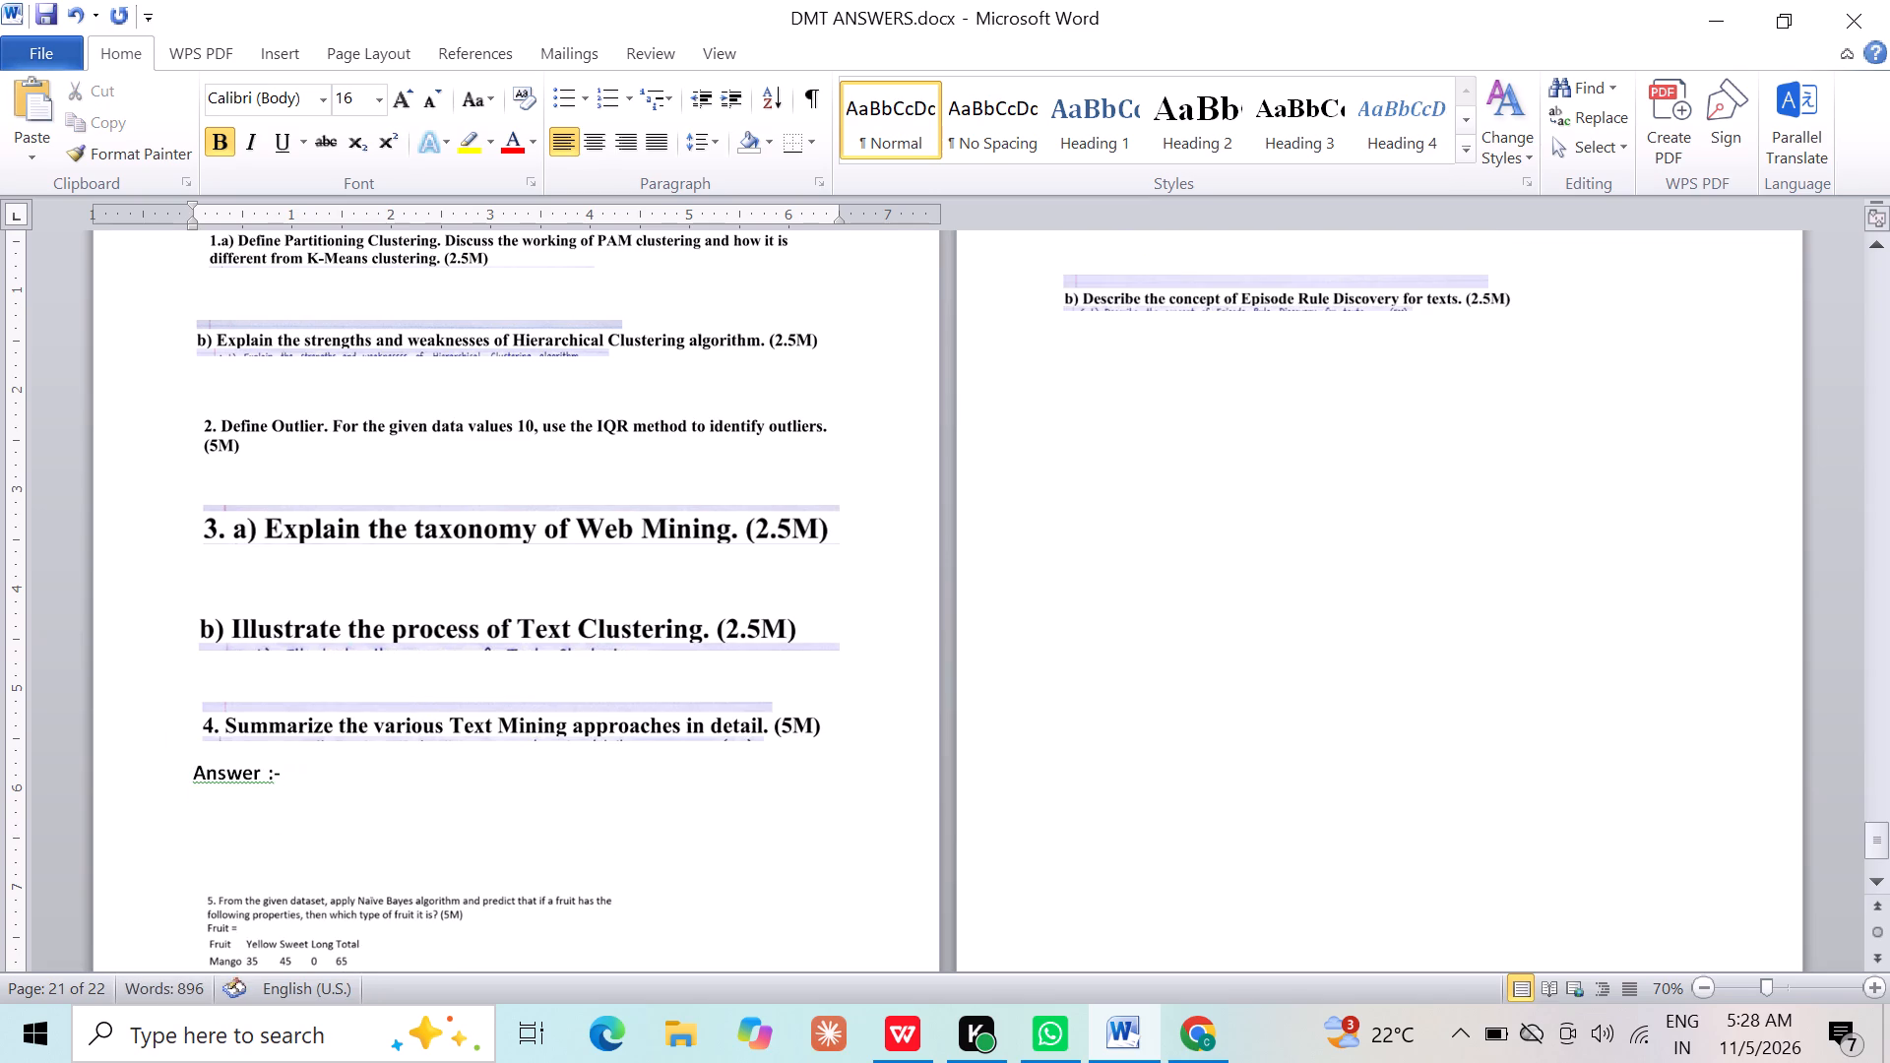
key("ctrl+v")
Review the pasted answer and delete the blank lines between the Applications of Text Mining list and question 5.
scroll(329, 777, "up", 1)
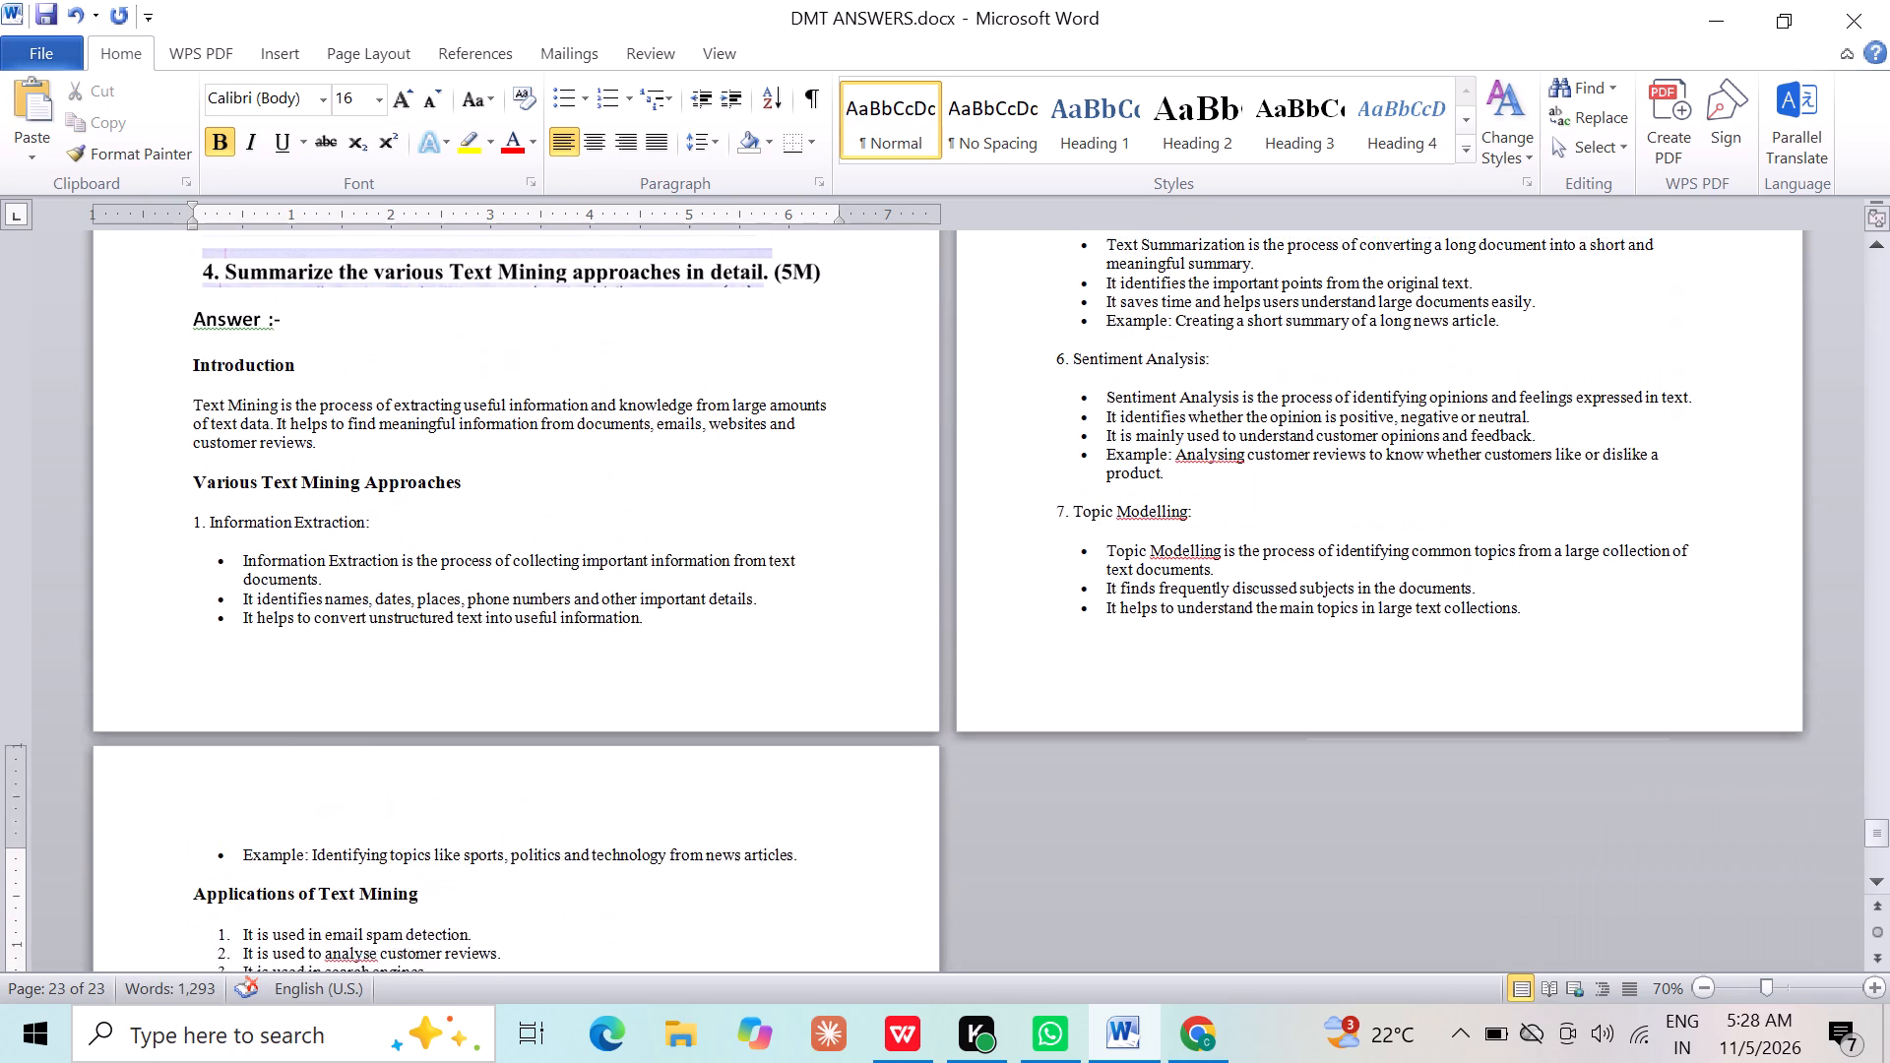
scroll(329, 777, "up", 8)
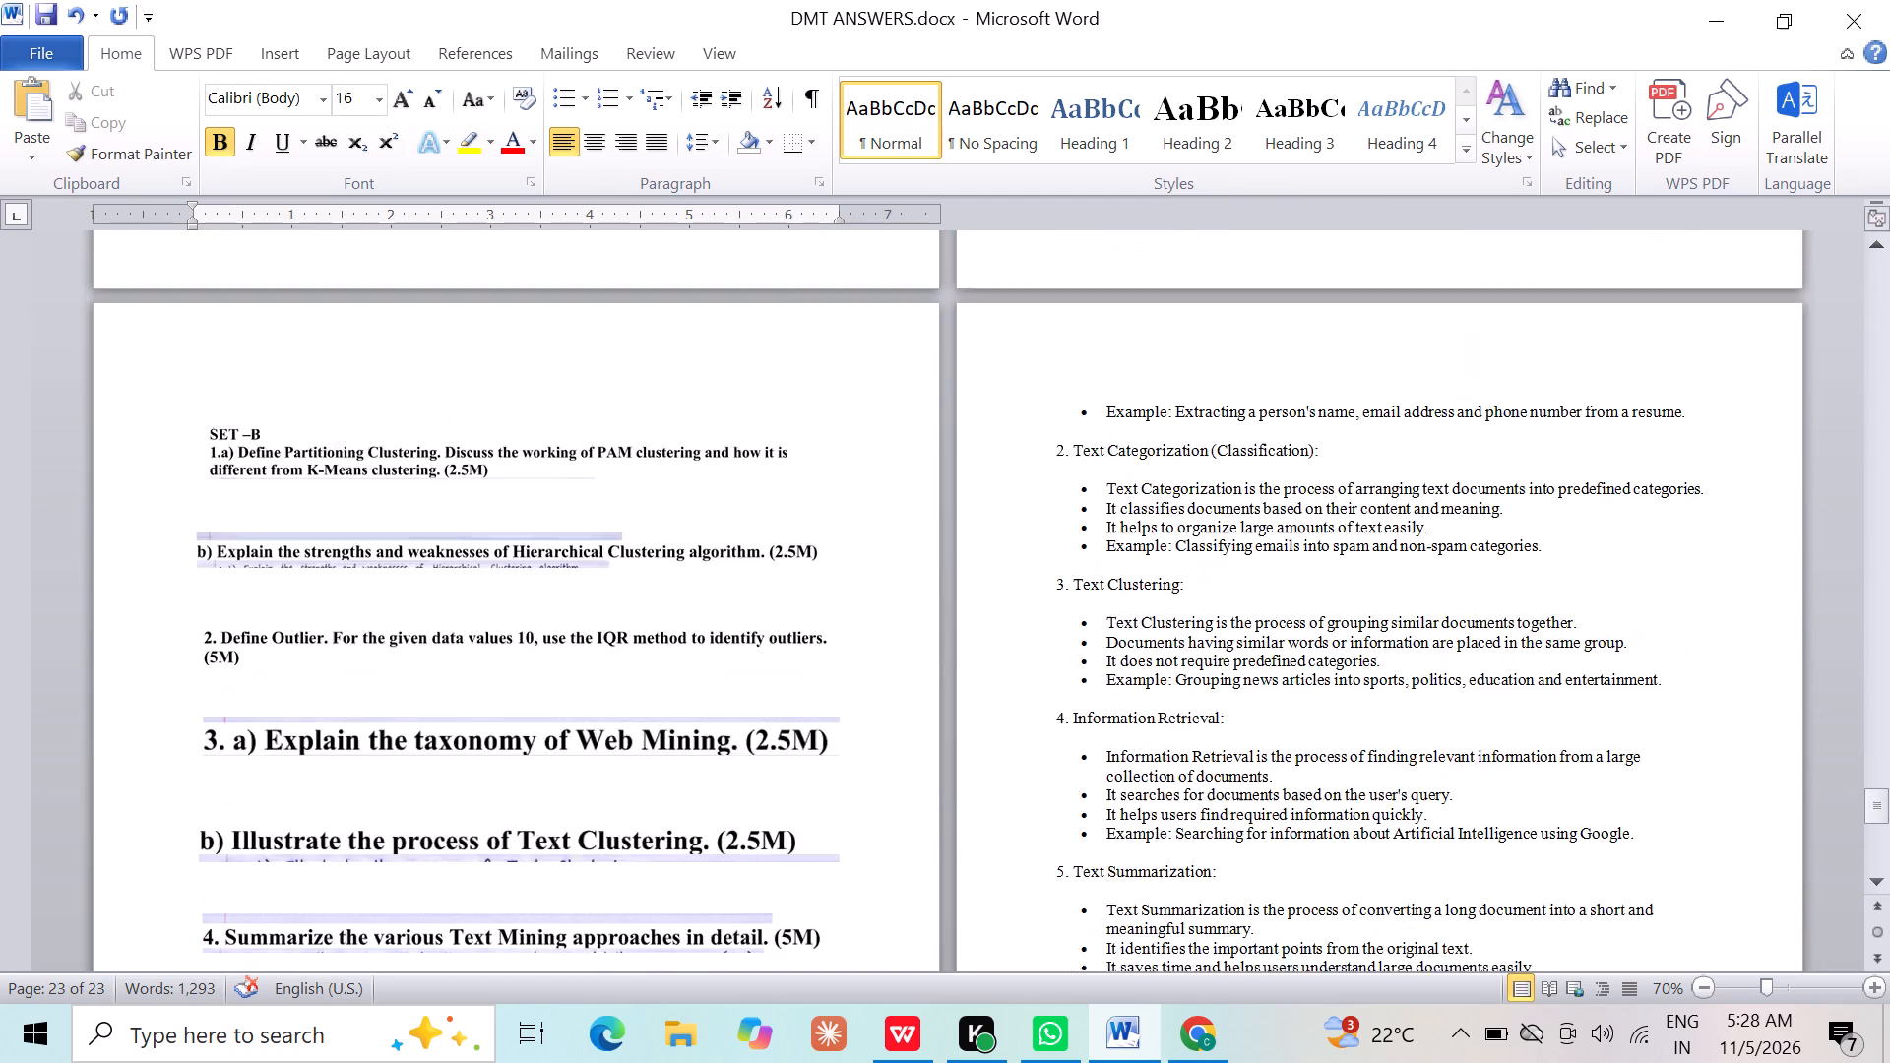
scroll(329, 777, "up", 5)
scroll(342, 706, "down", 5)
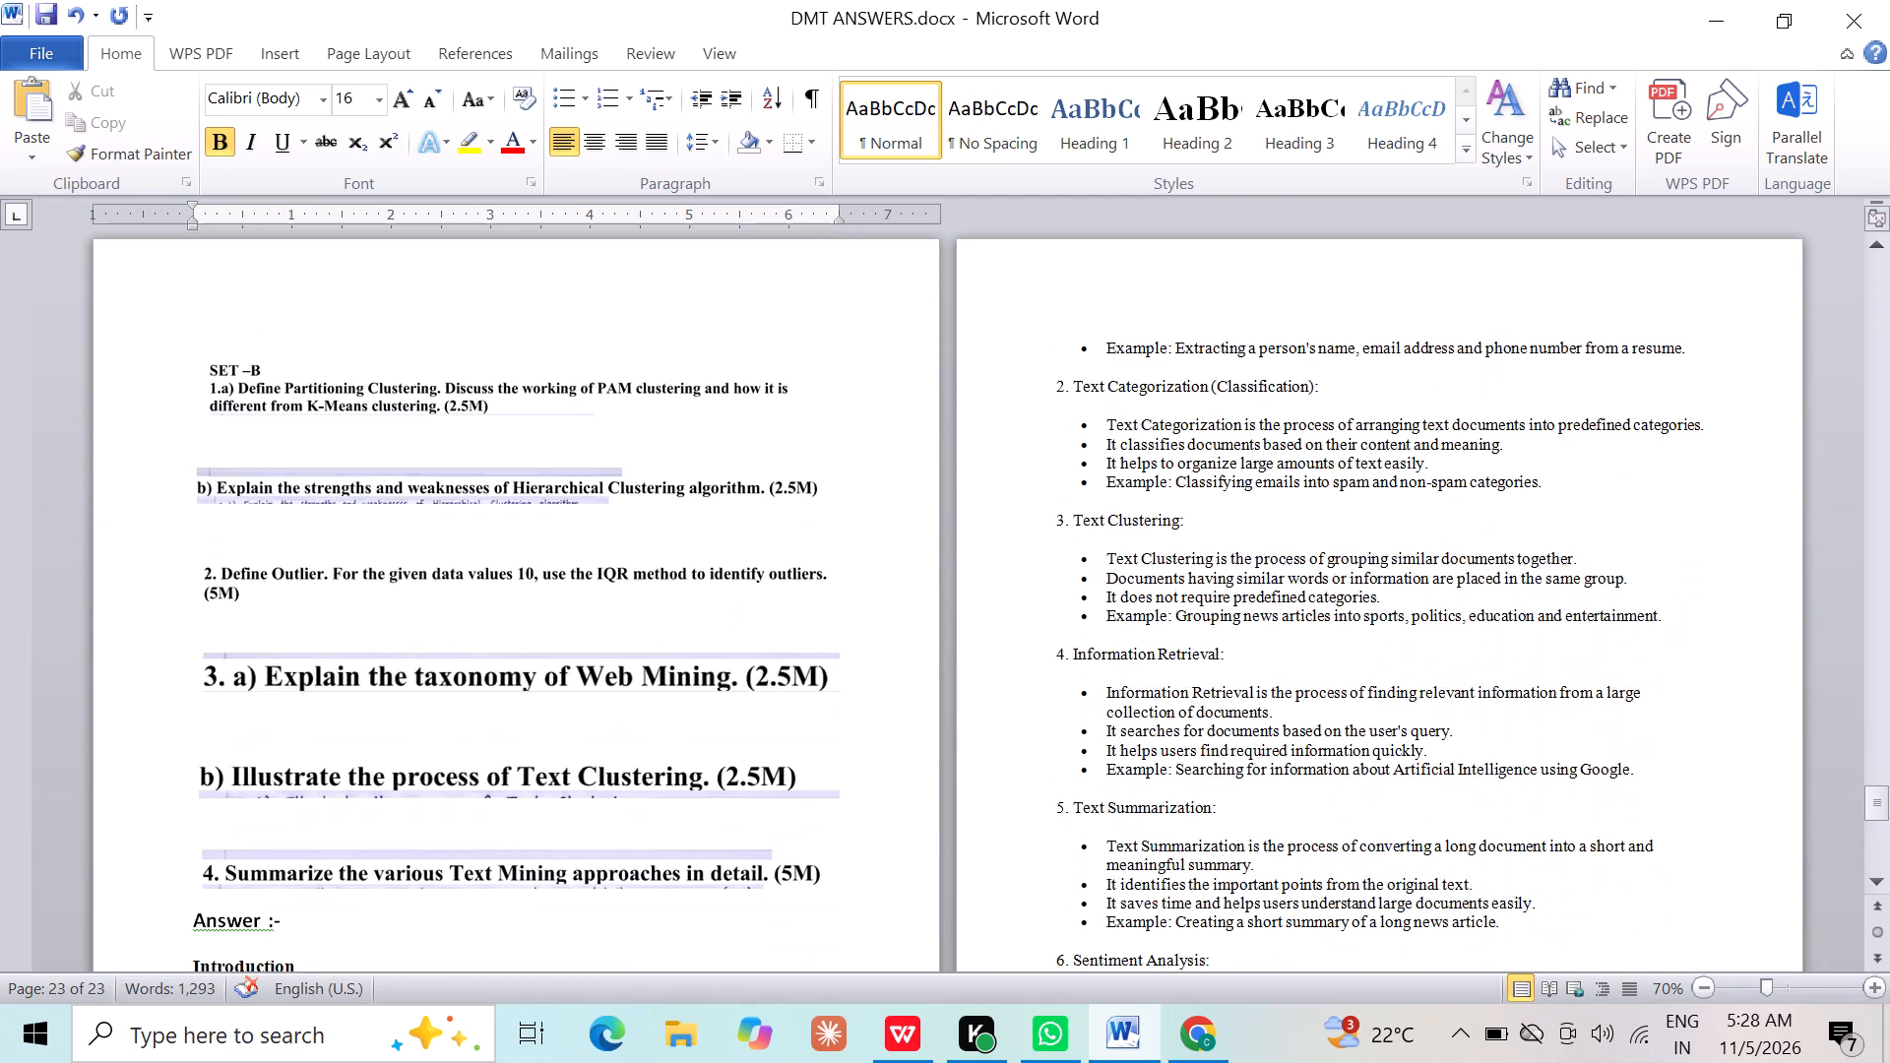
scroll(342, 706, "down", 8)
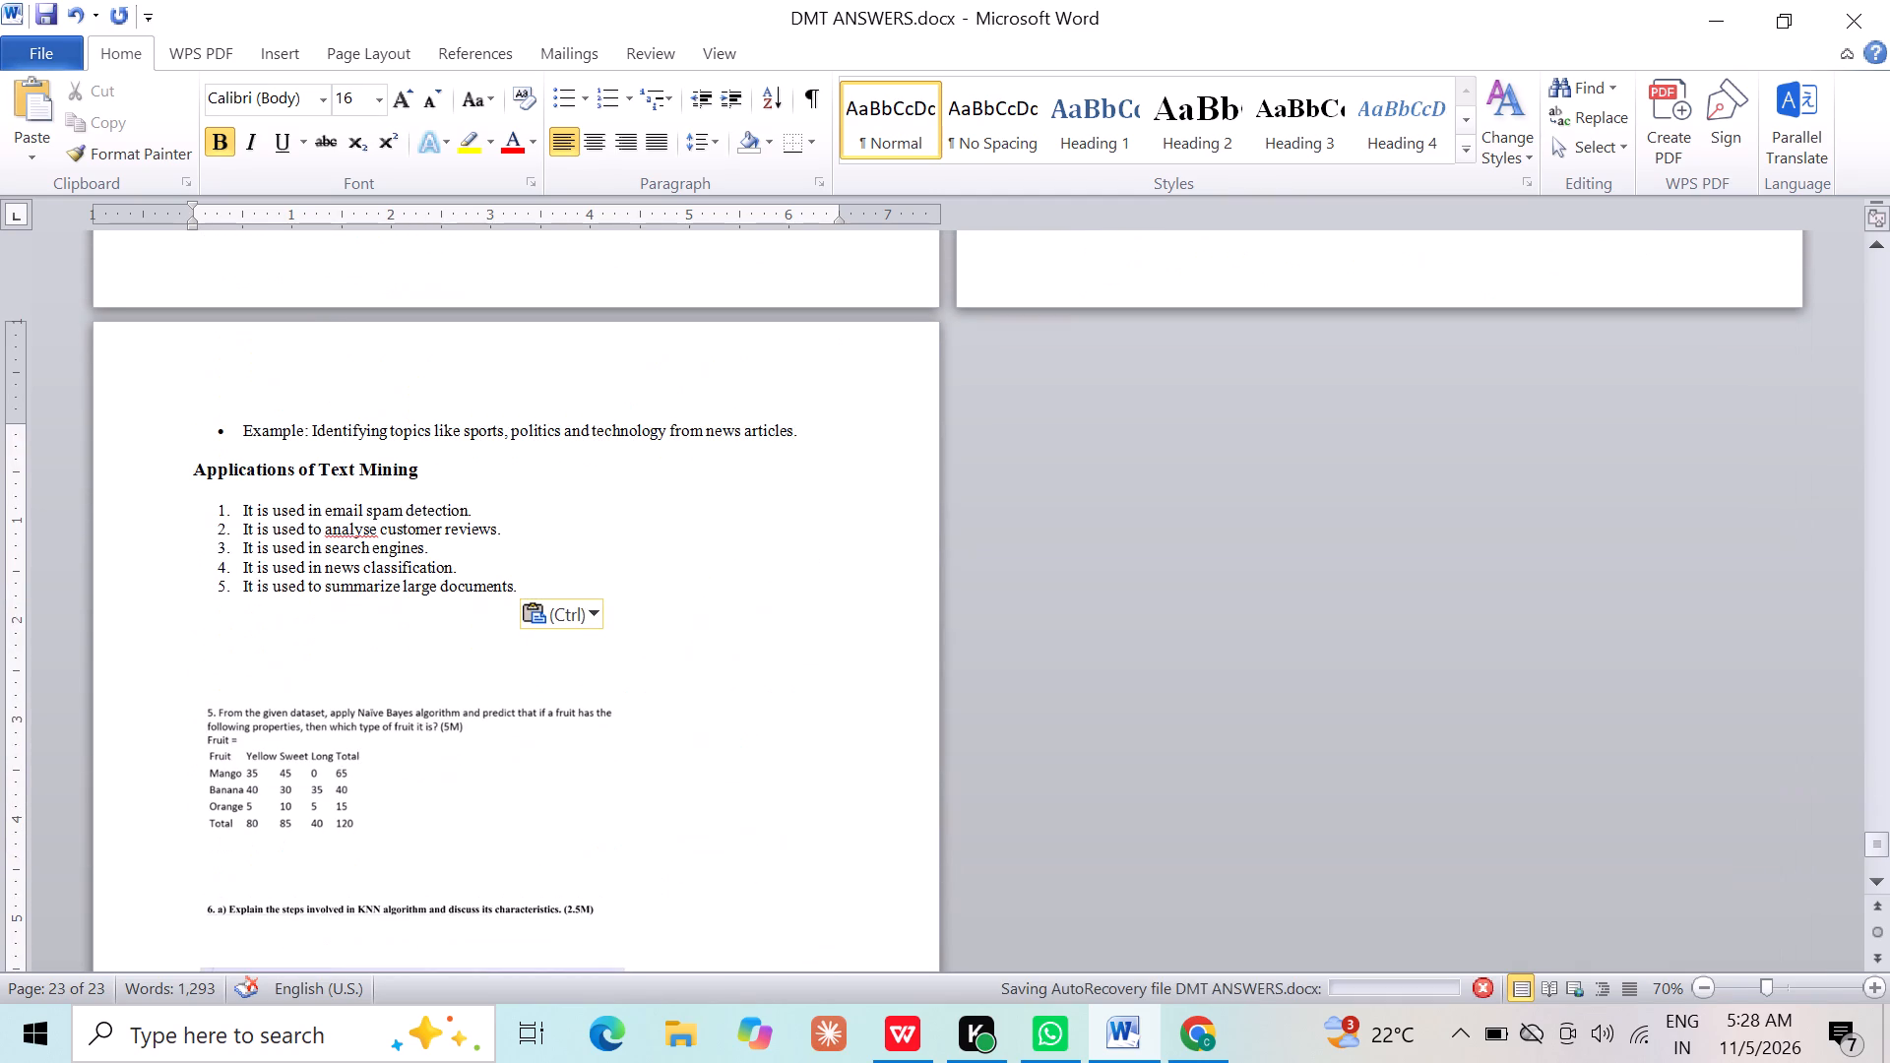
key("BackSpace")
key("Delete")
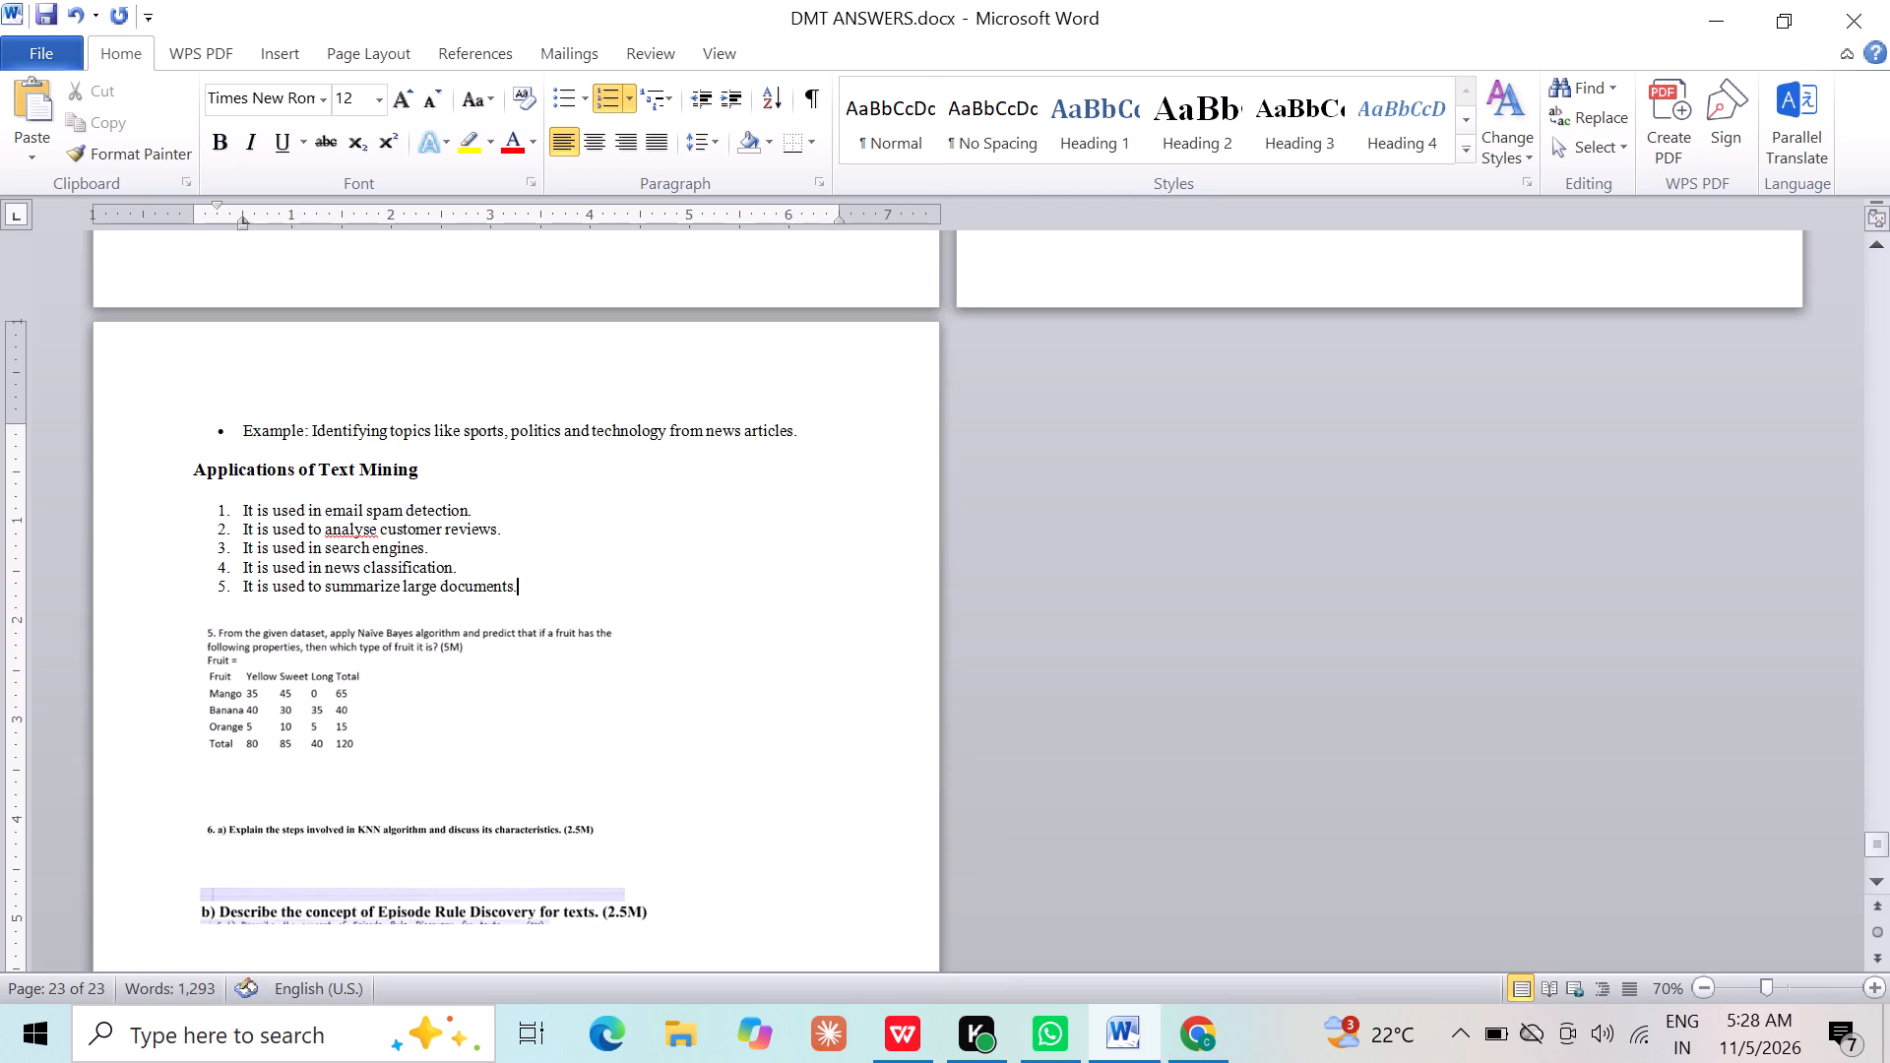
Enlarge the picture of question 5, the Naive Bayes fruit dataset question, below the Text Mining answer.
left_click(472, 691)
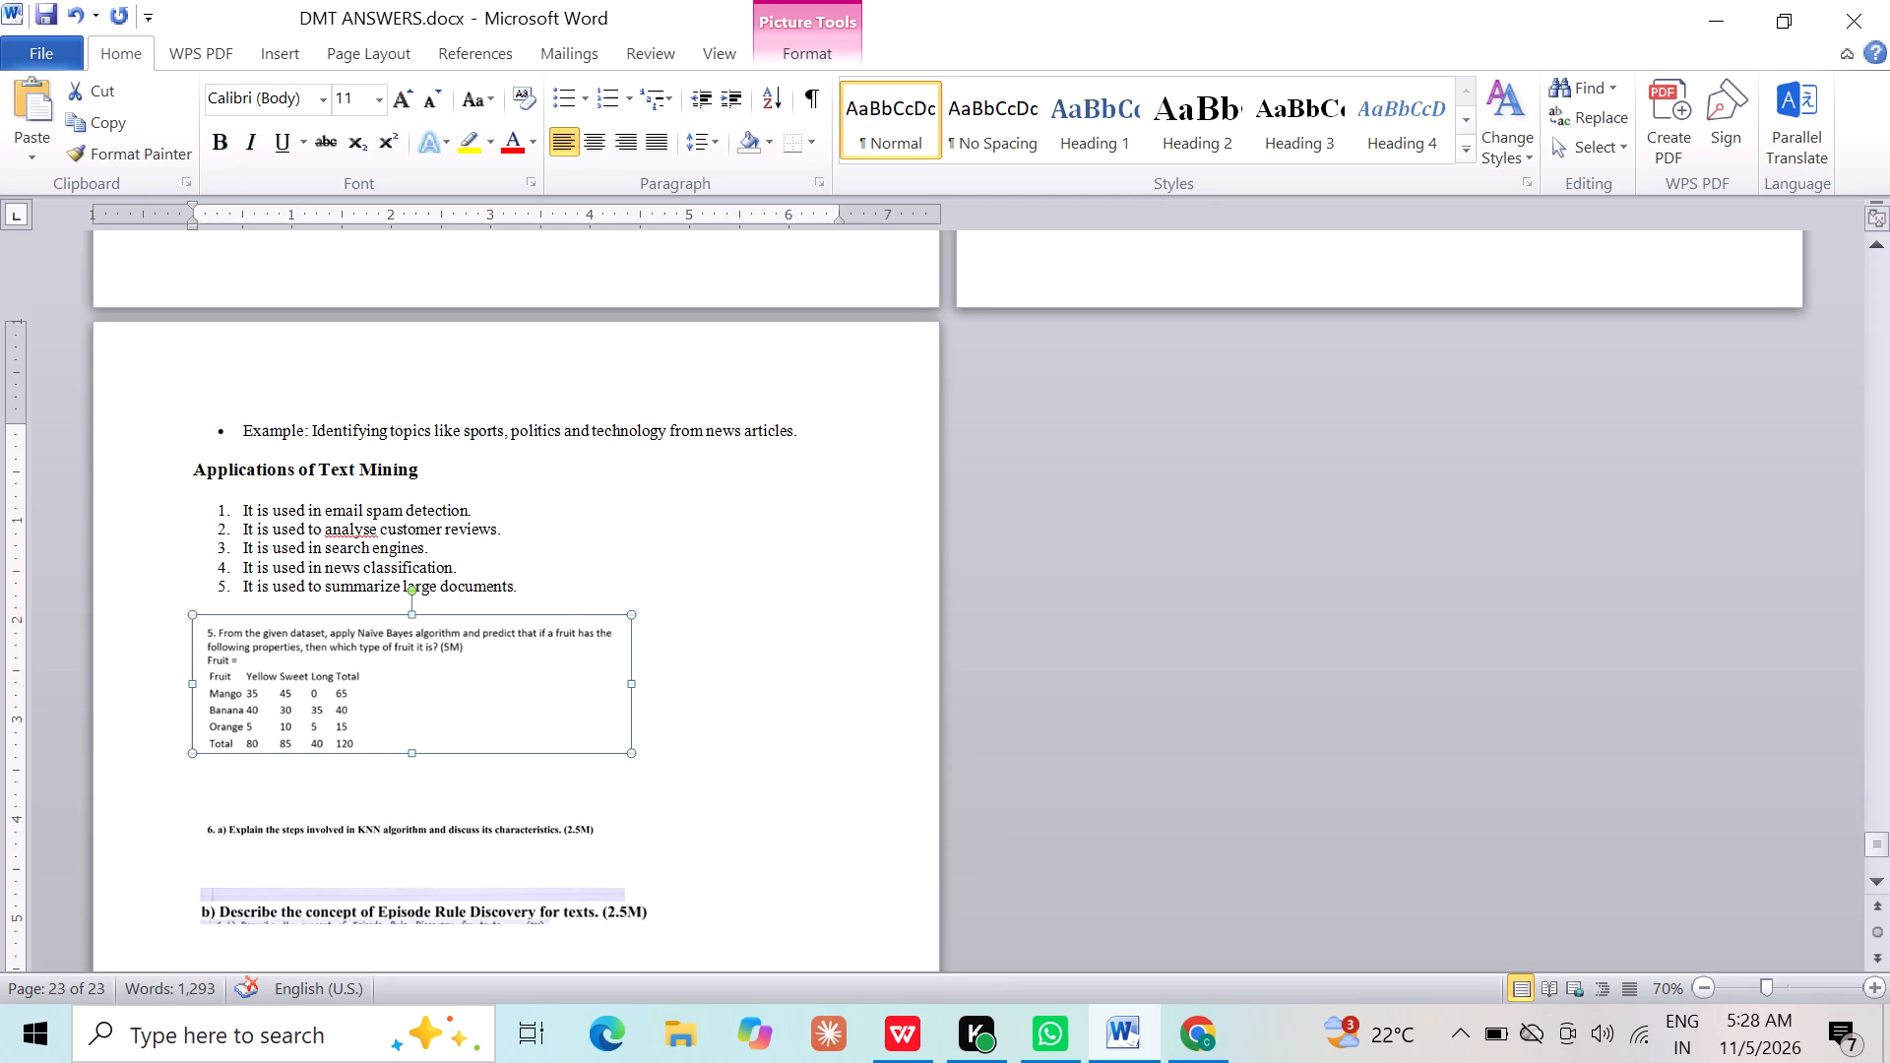
left_click_drag(628, 751, 709, 761)
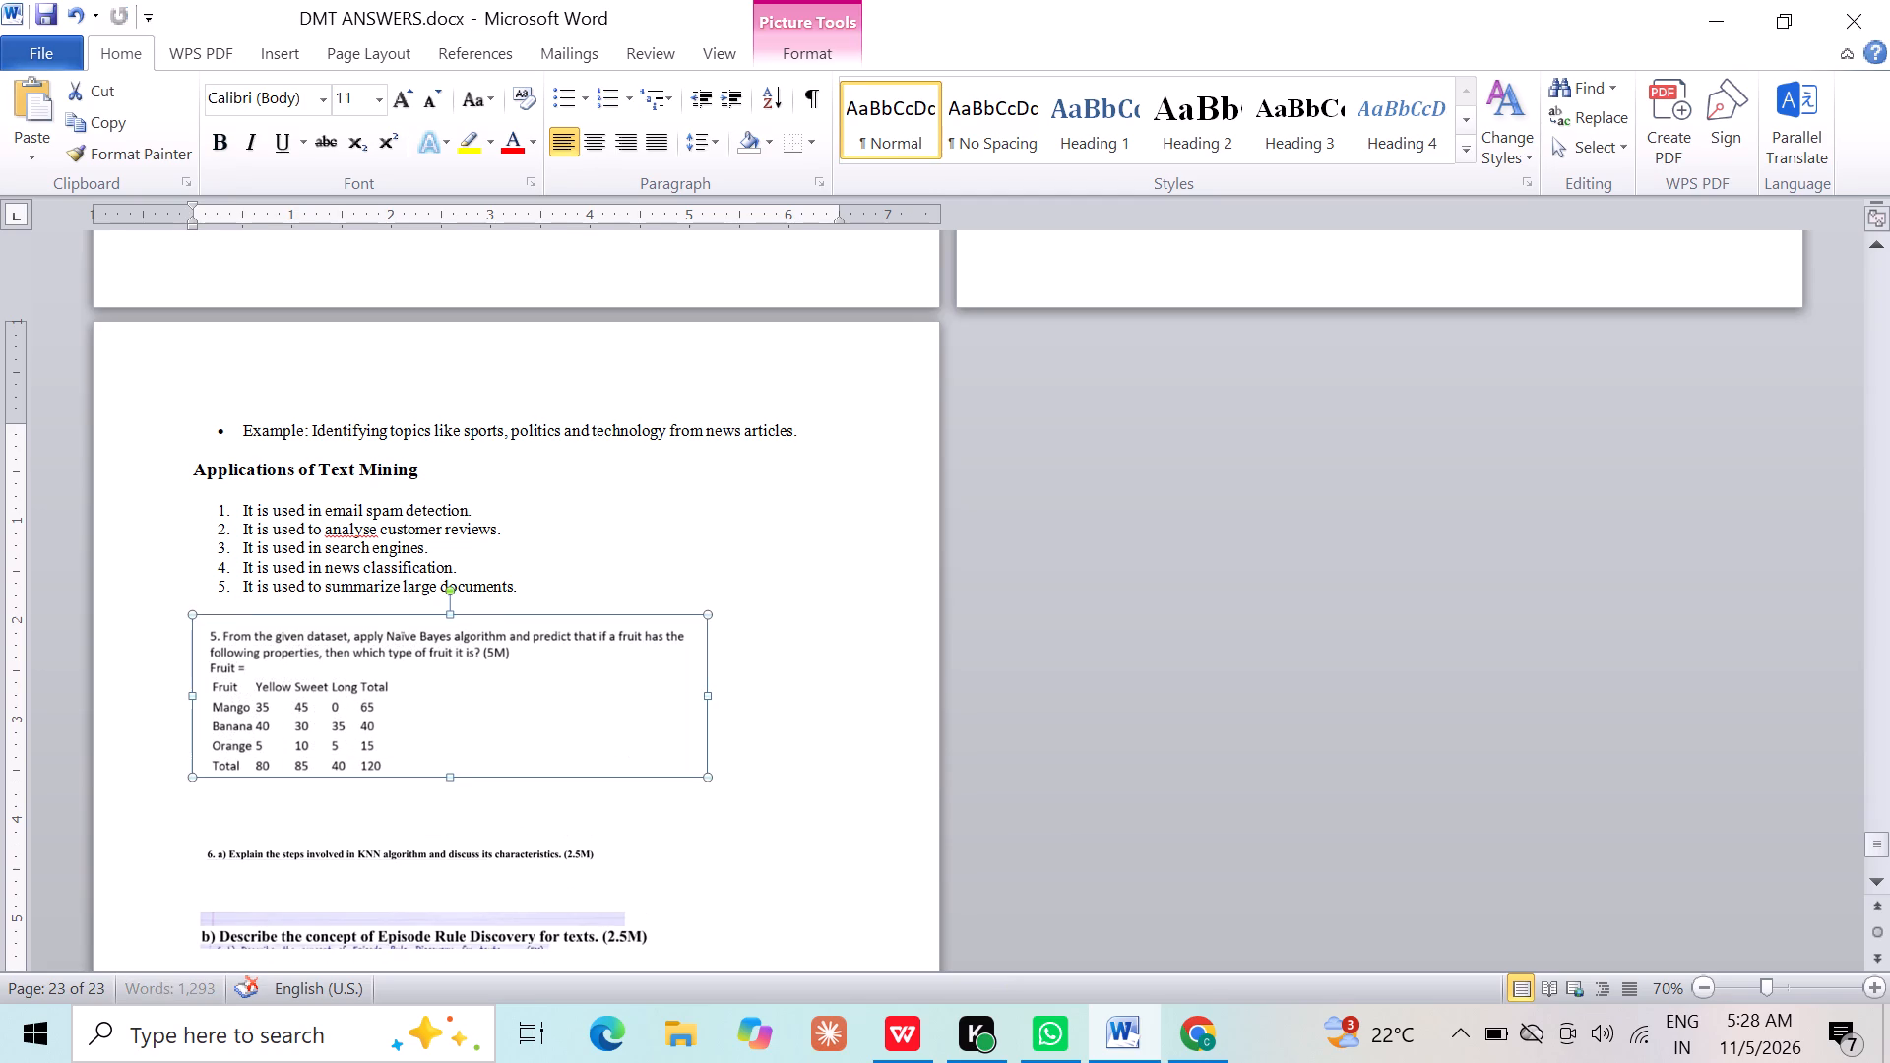
Enlarge the picture of question 6 a) on the KNN algorithm steps so it spans about the text width.
scroll(566, 773, "down", 1)
left_click(566, 773)
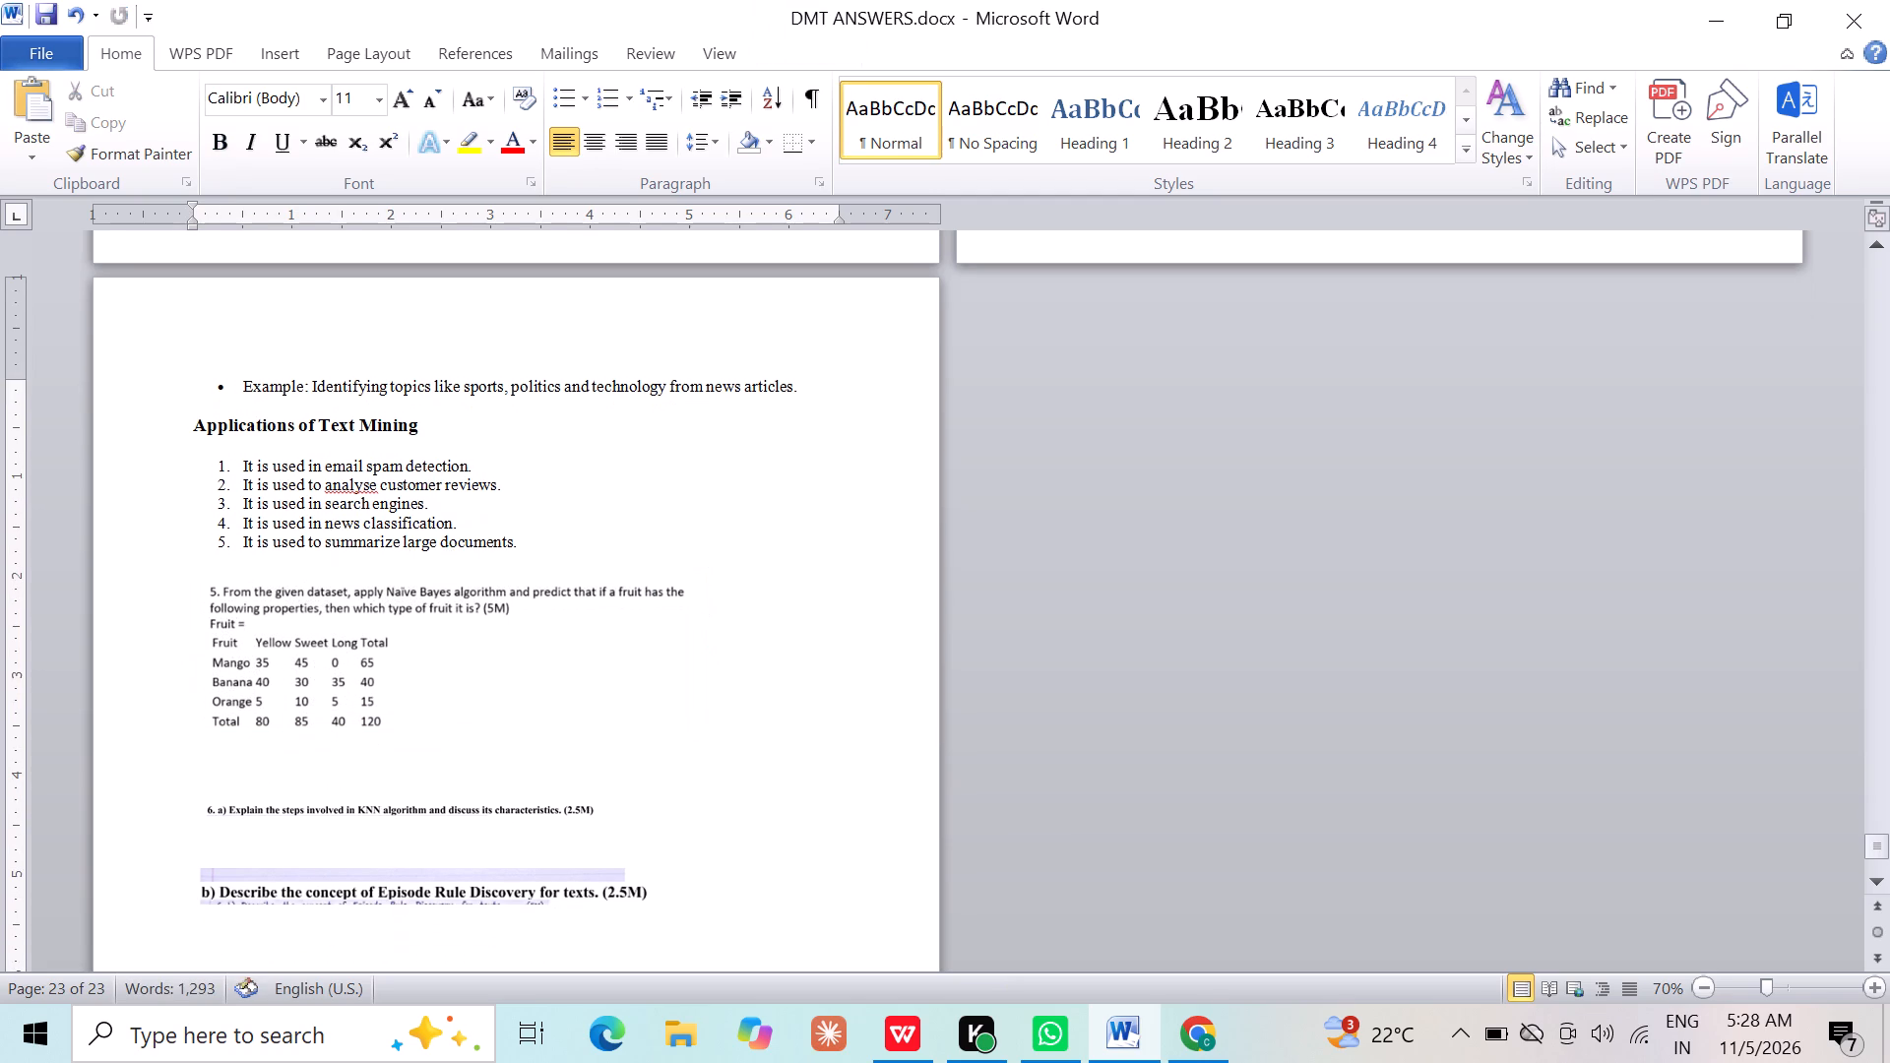
left_click(572, 806)
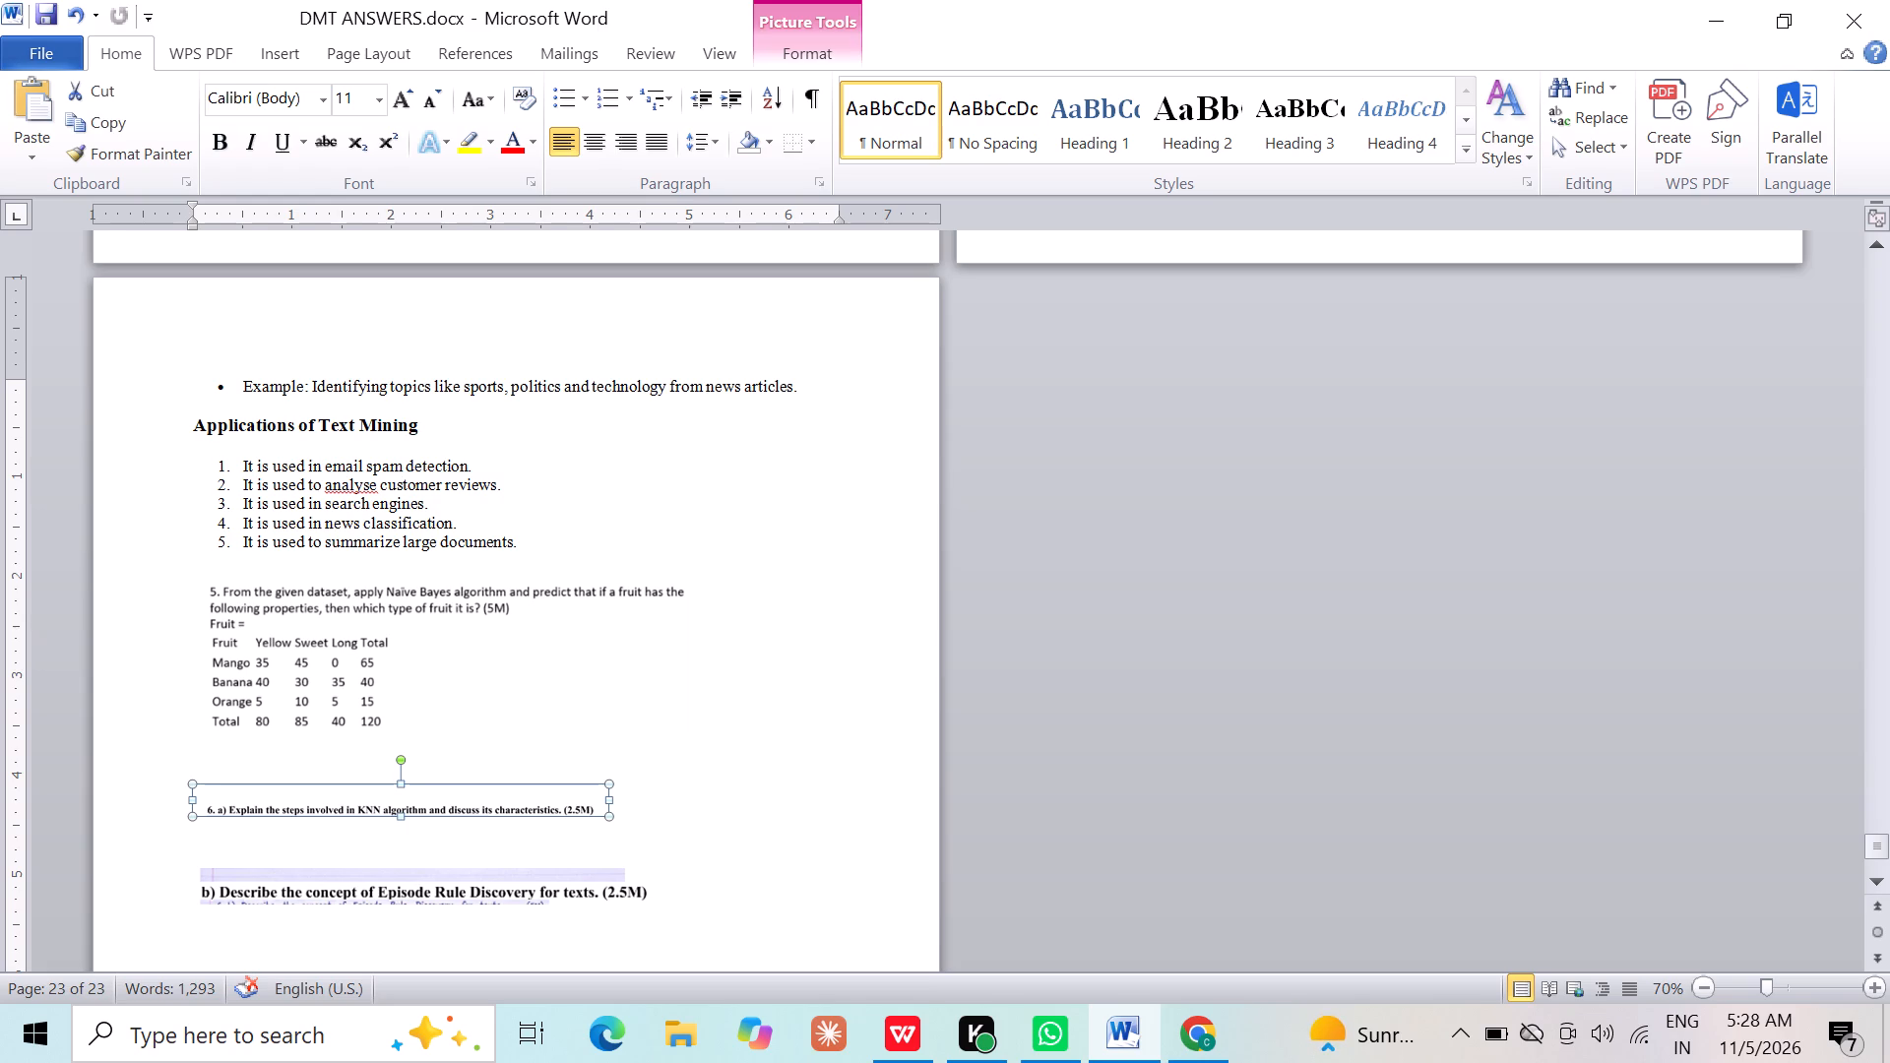
left_click_drag(612, 817, 739, 850)
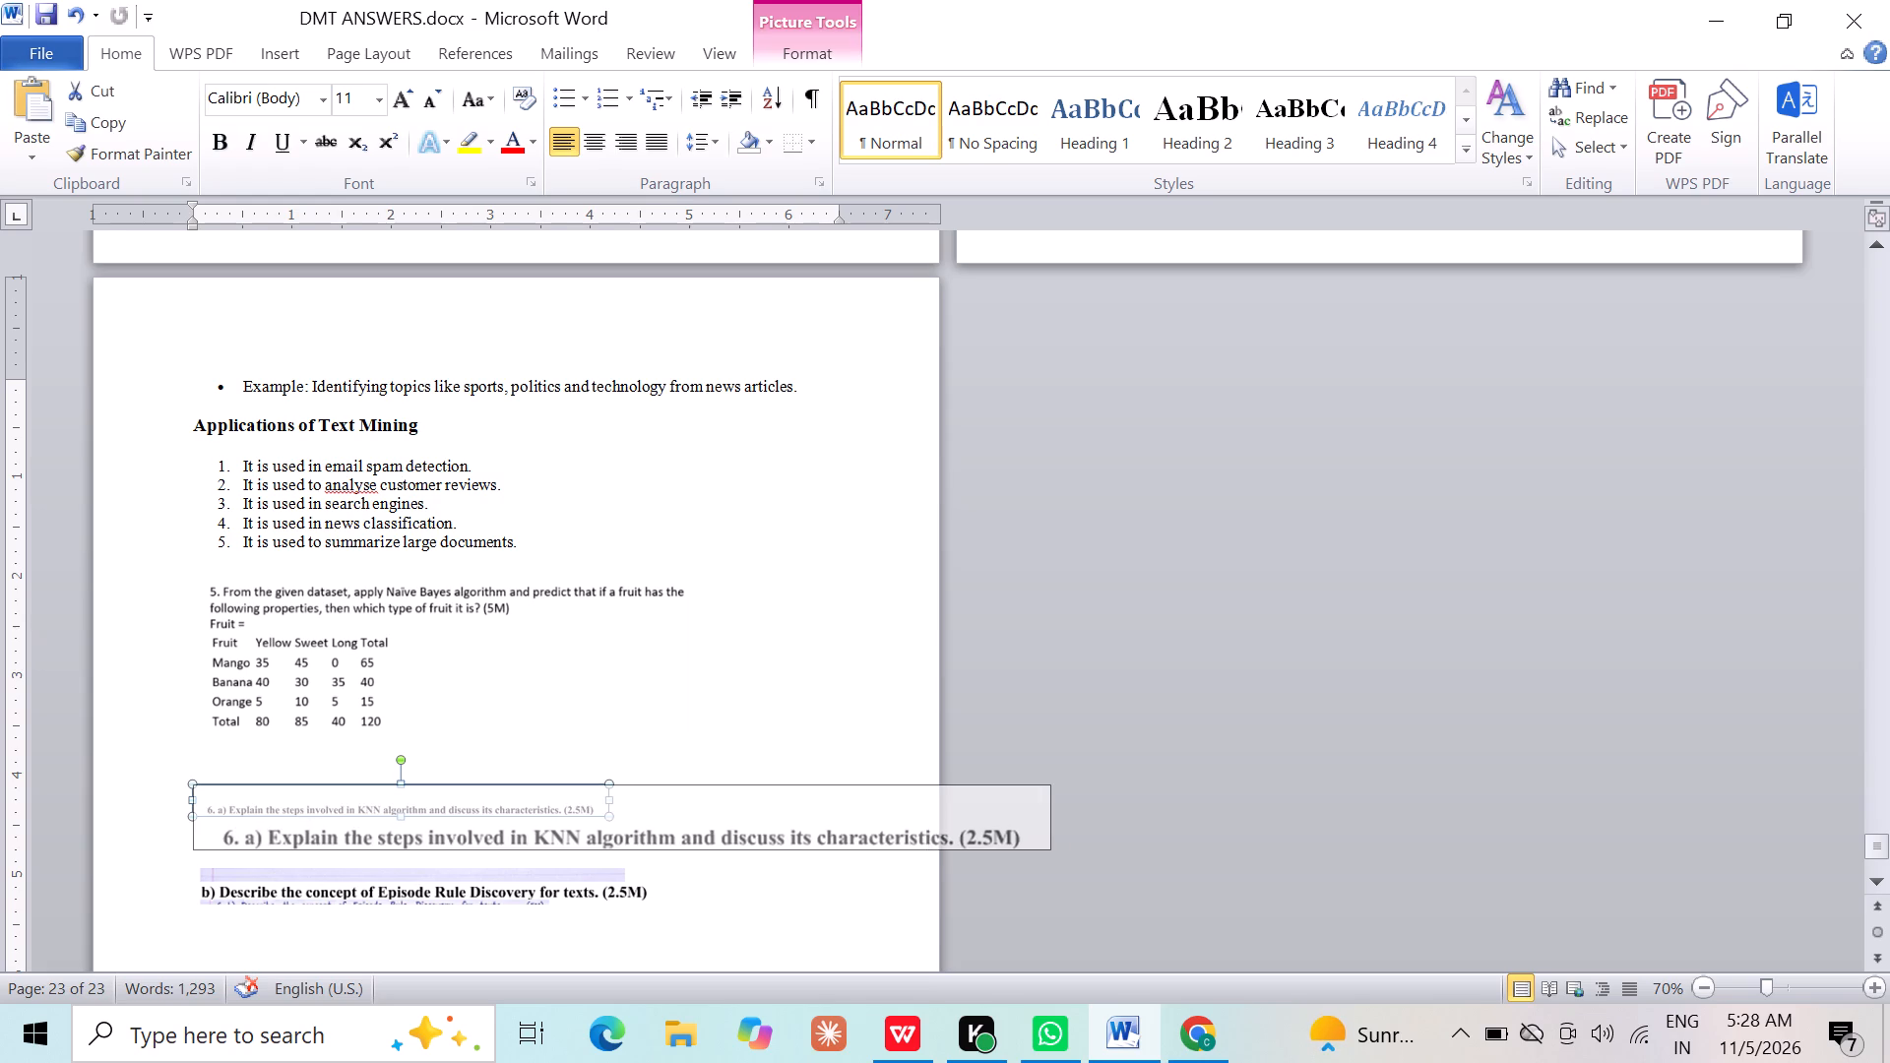
left_click_drag(739, 850, 655, 839)
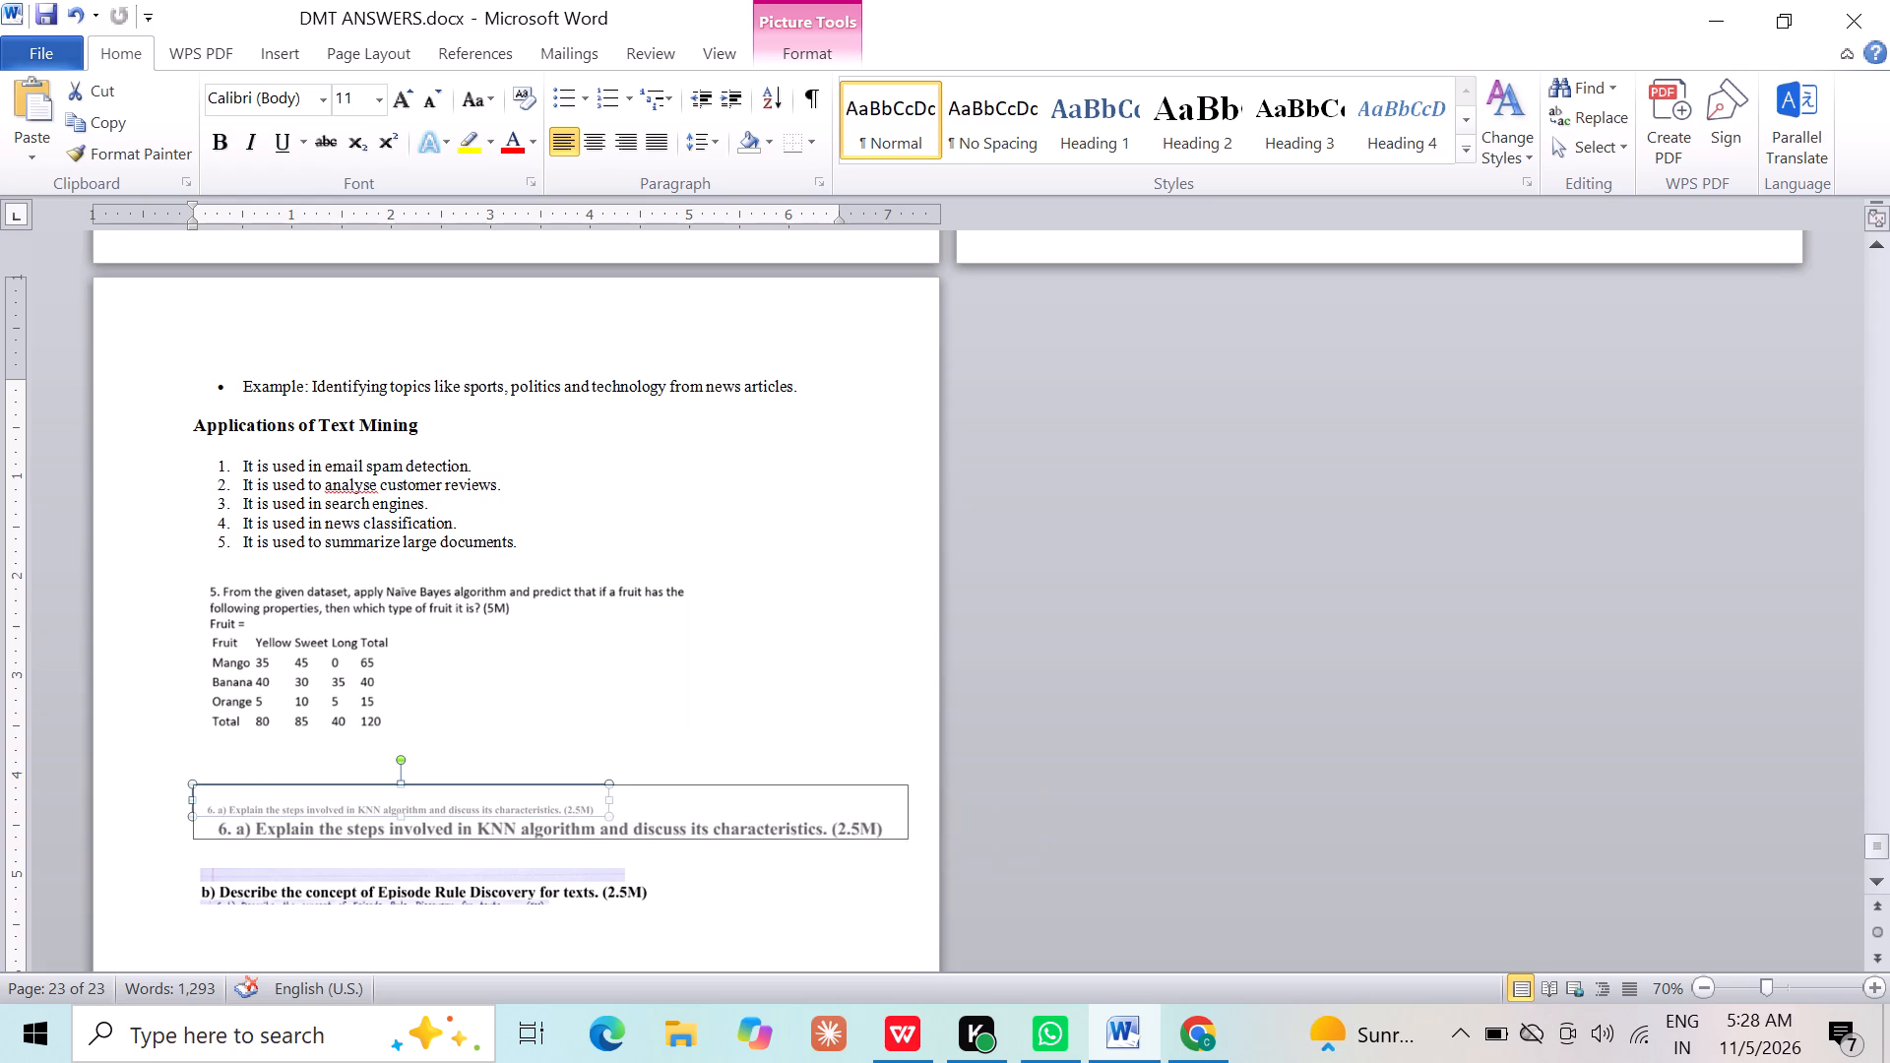
left_click_drag(655, 839, 649, 836)
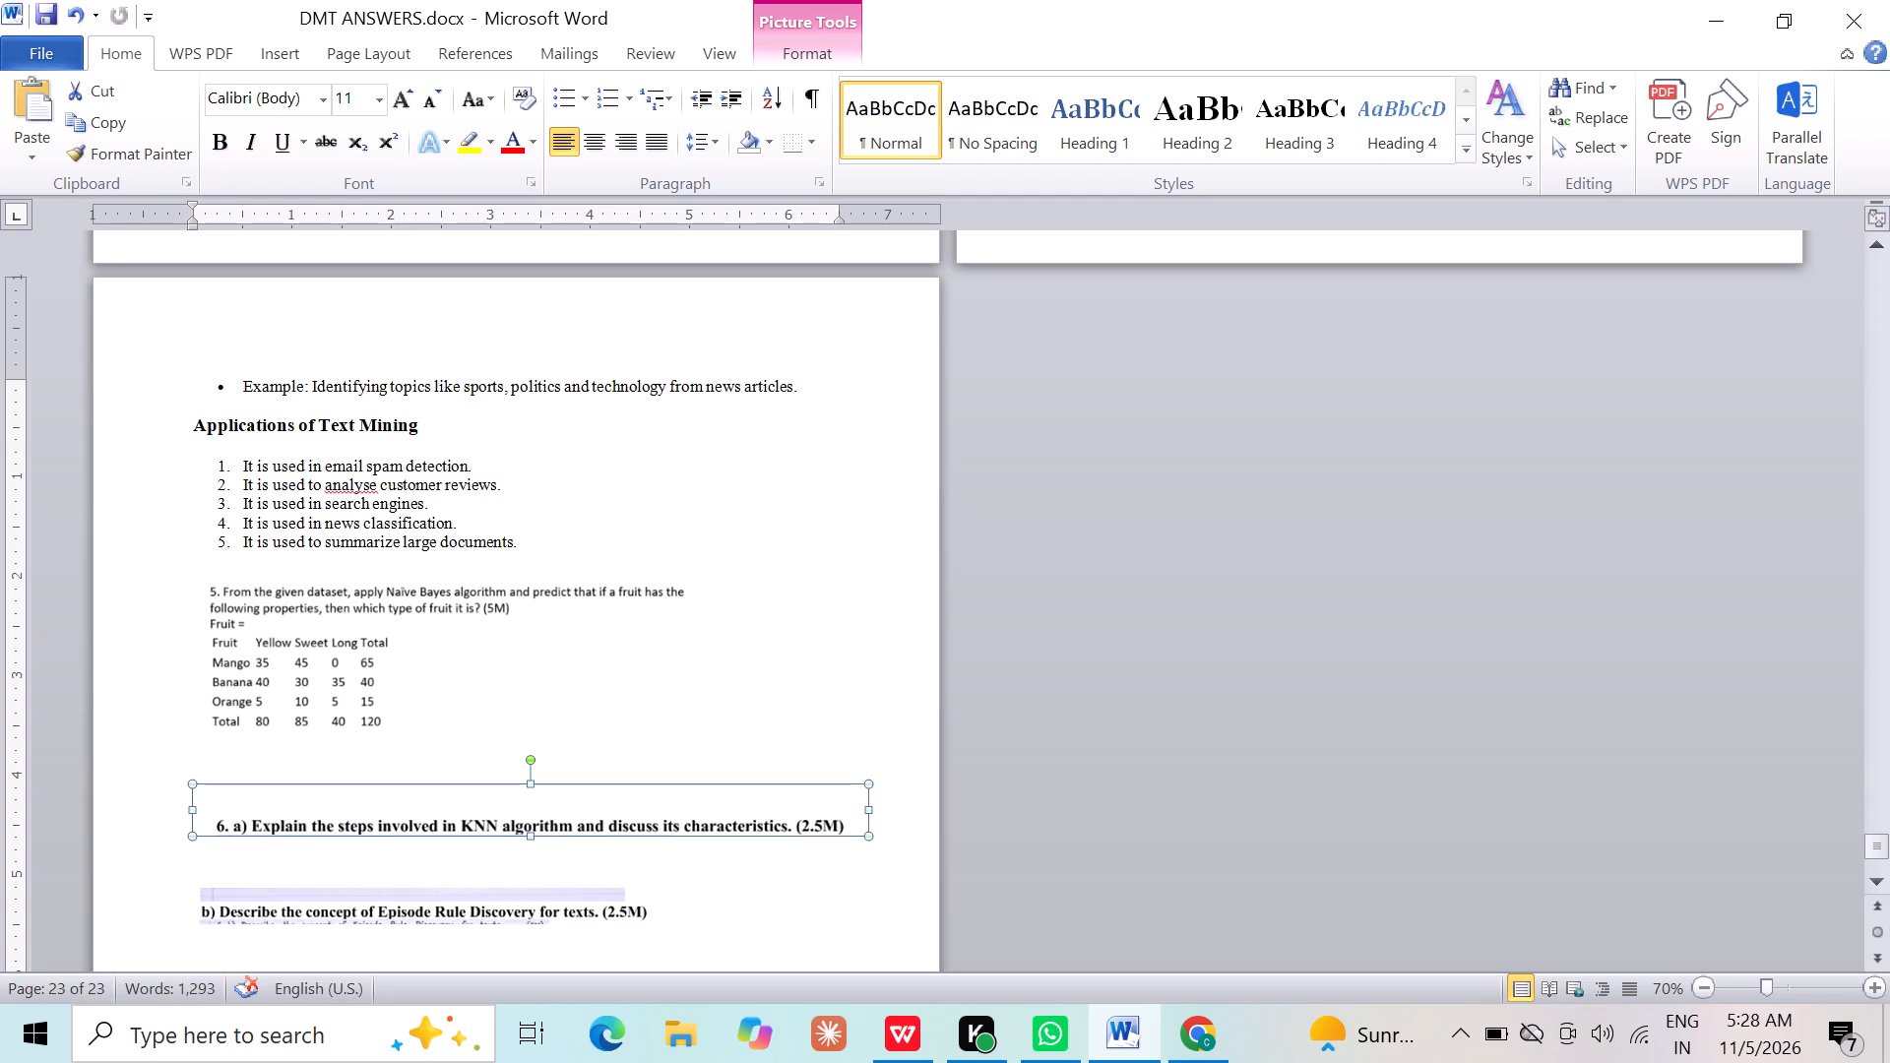
Copy the handwritten answer picture from the earlier Naive Bayes fruit question 5 on page 18, and review that question.
scroll(708, 694, "up", 14)
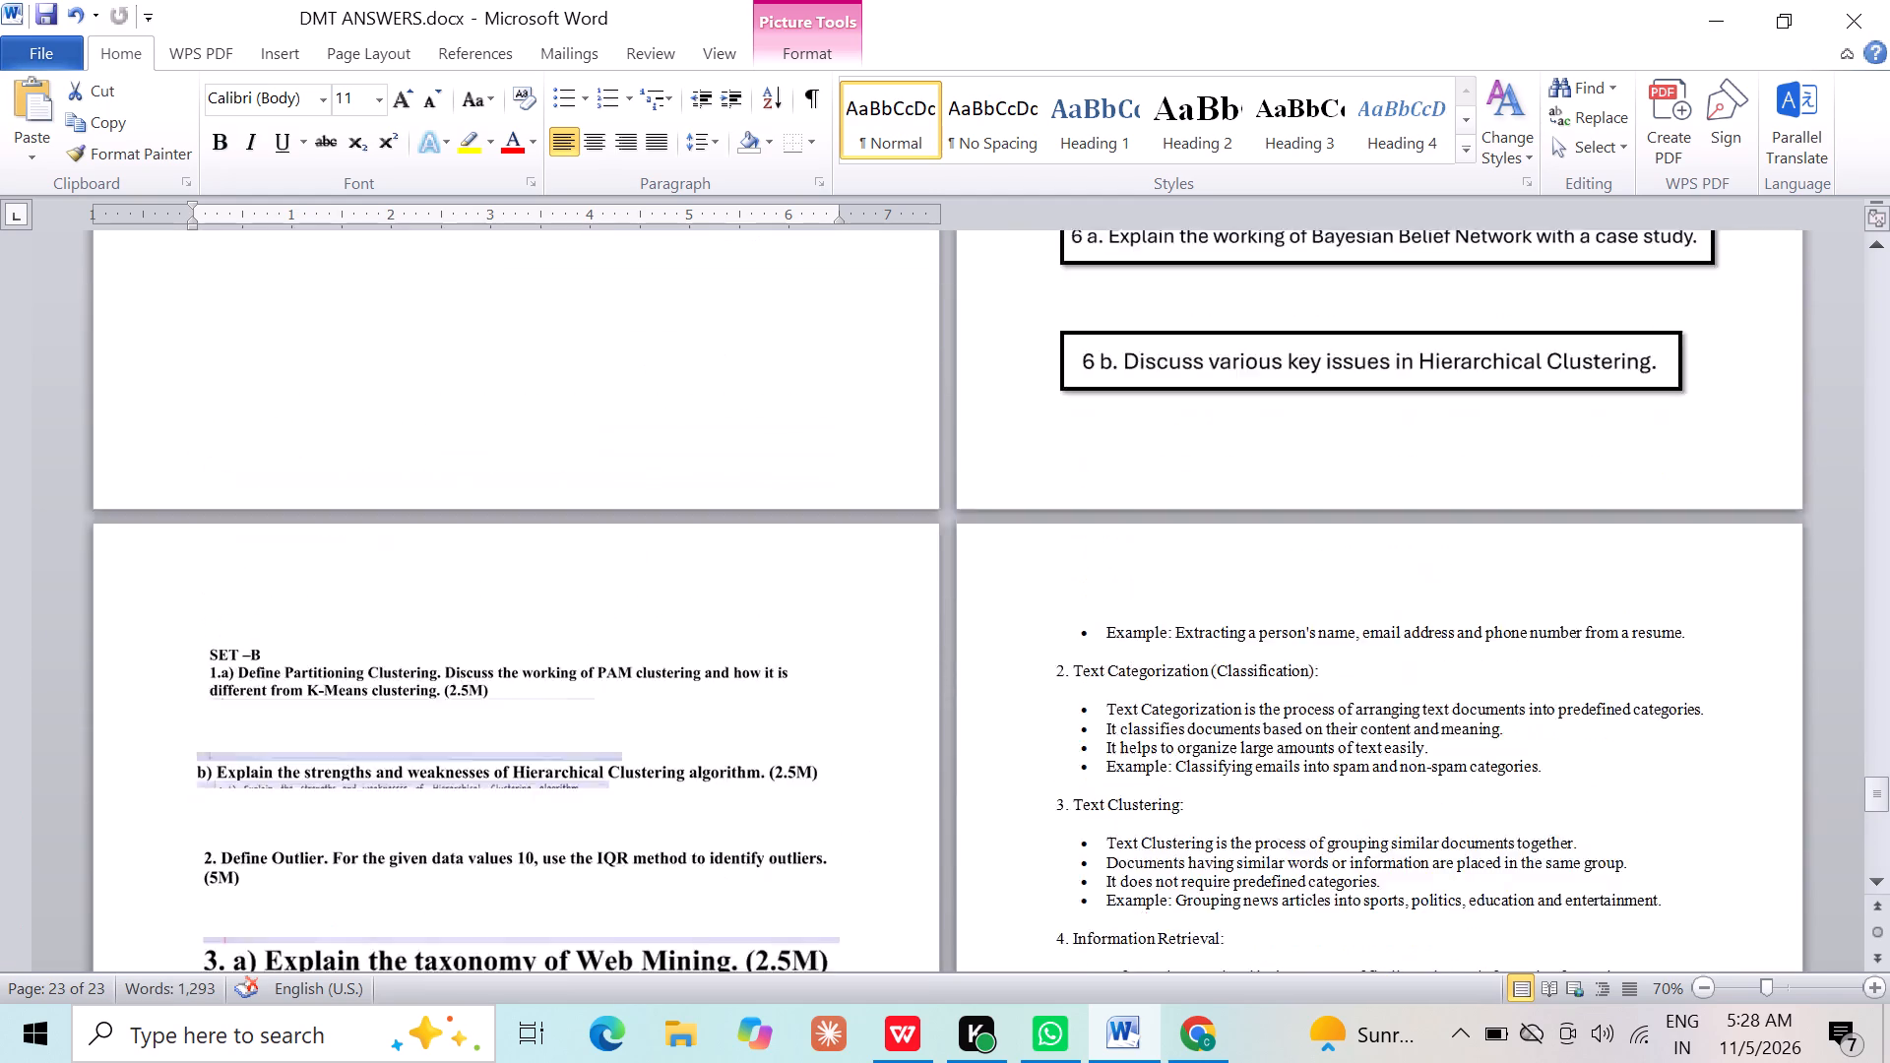
scroll(708, 694, "up", 15)
left_click(1232, 750)
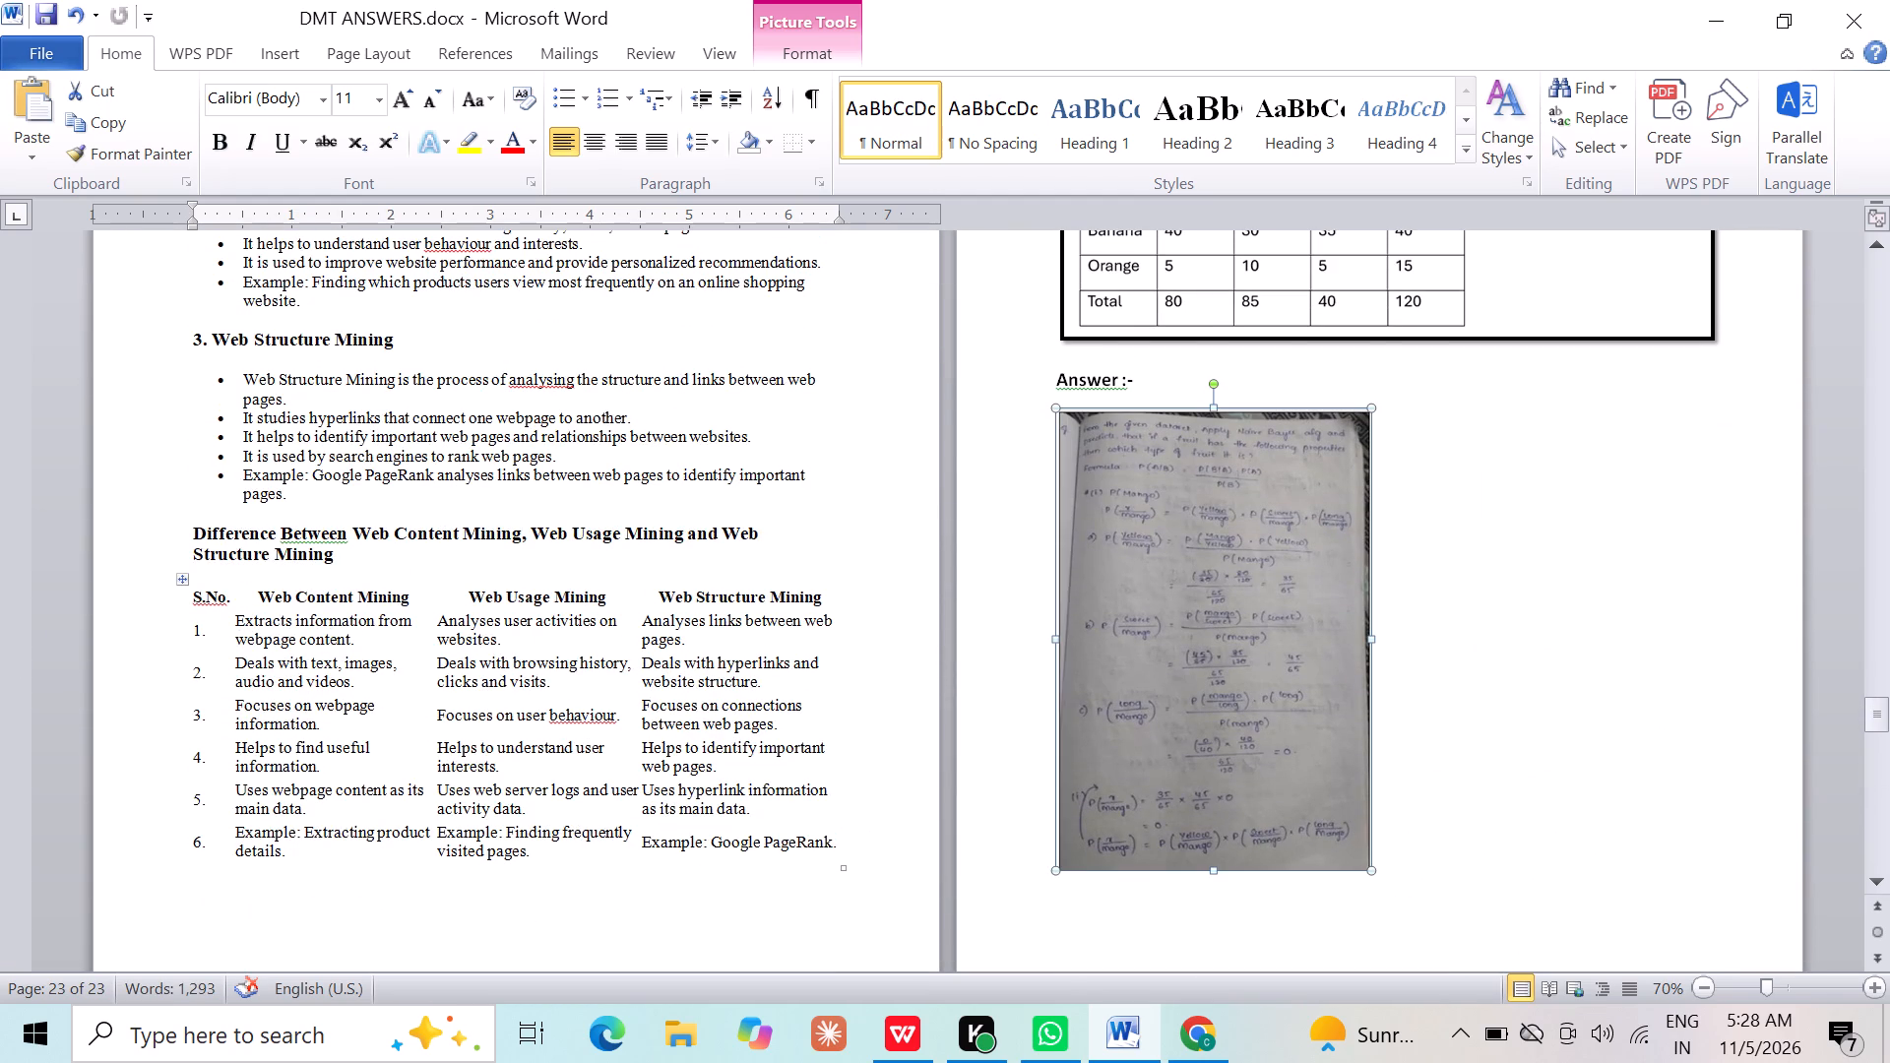
key("ctrl+c")
key("ctrl+c")
key("ctrl+c")
scroll(1232, 750, "right", 1)
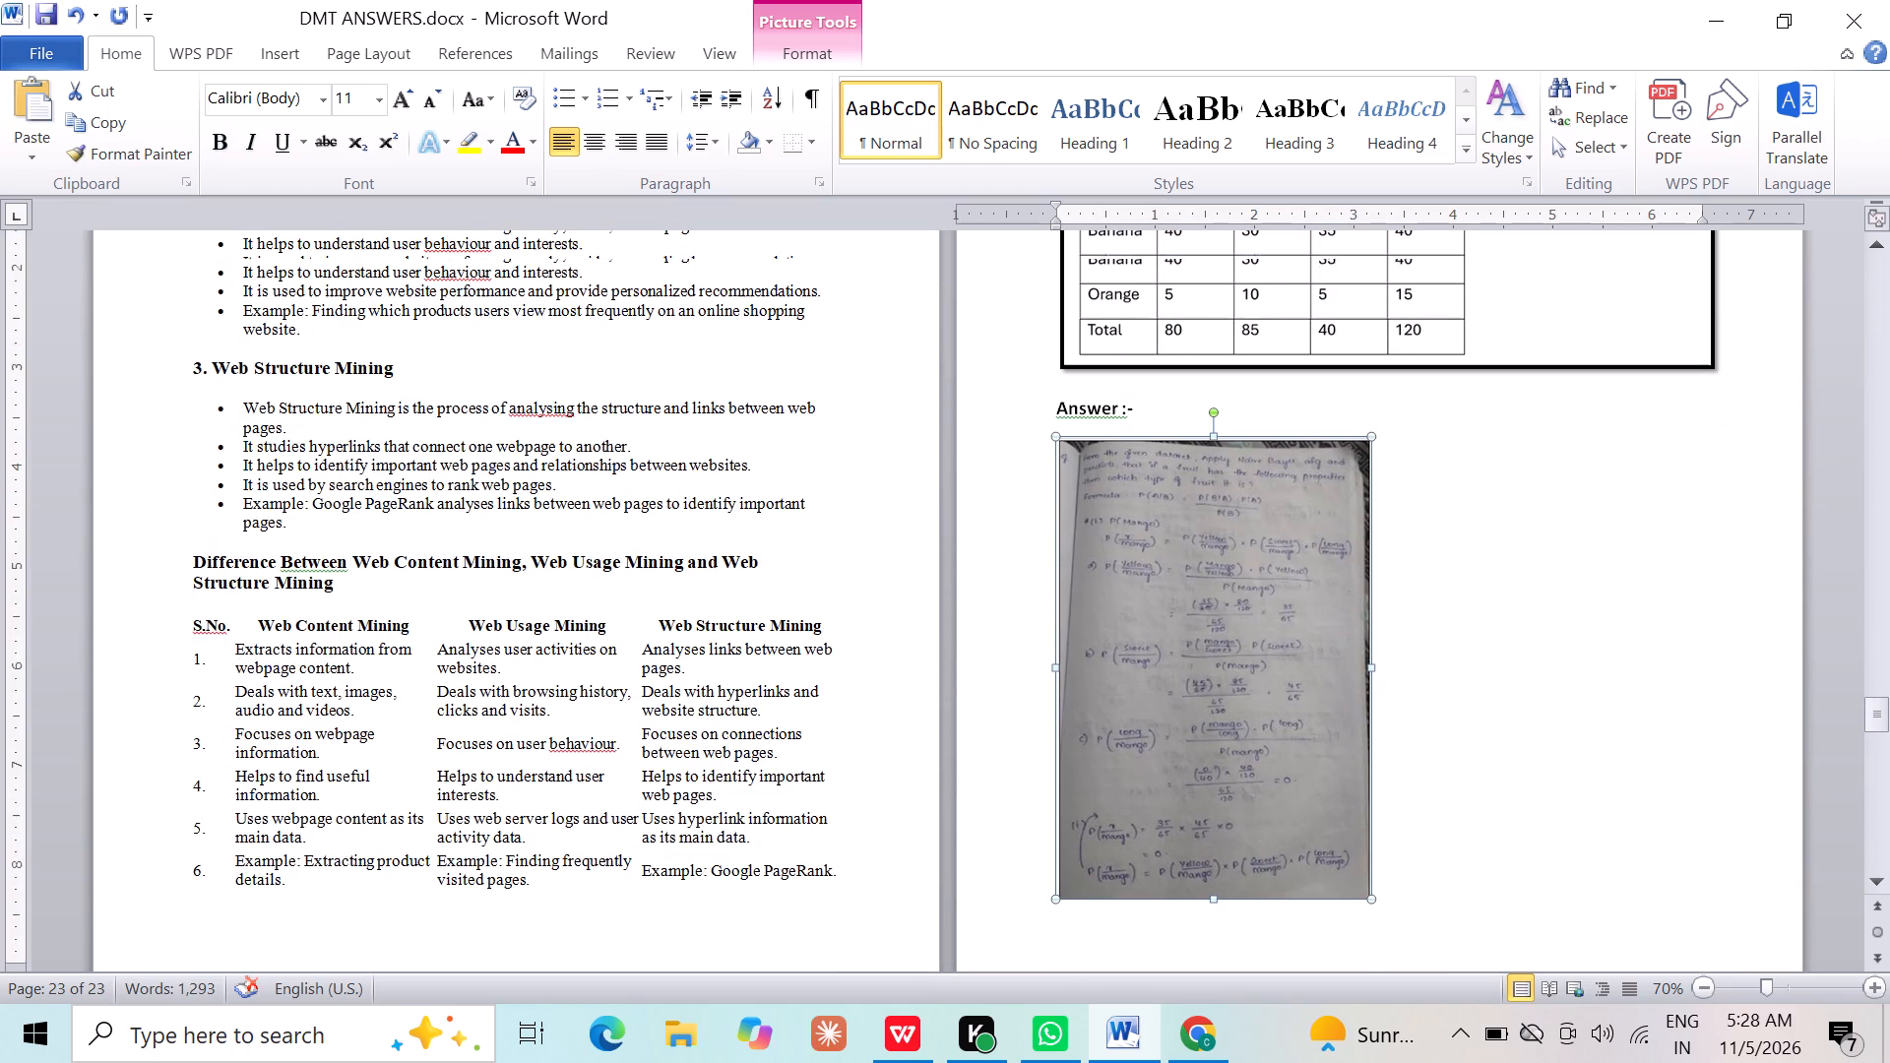
scroll(1232, 750, "up", 2)
scroll(1232, 750, "right", 2)
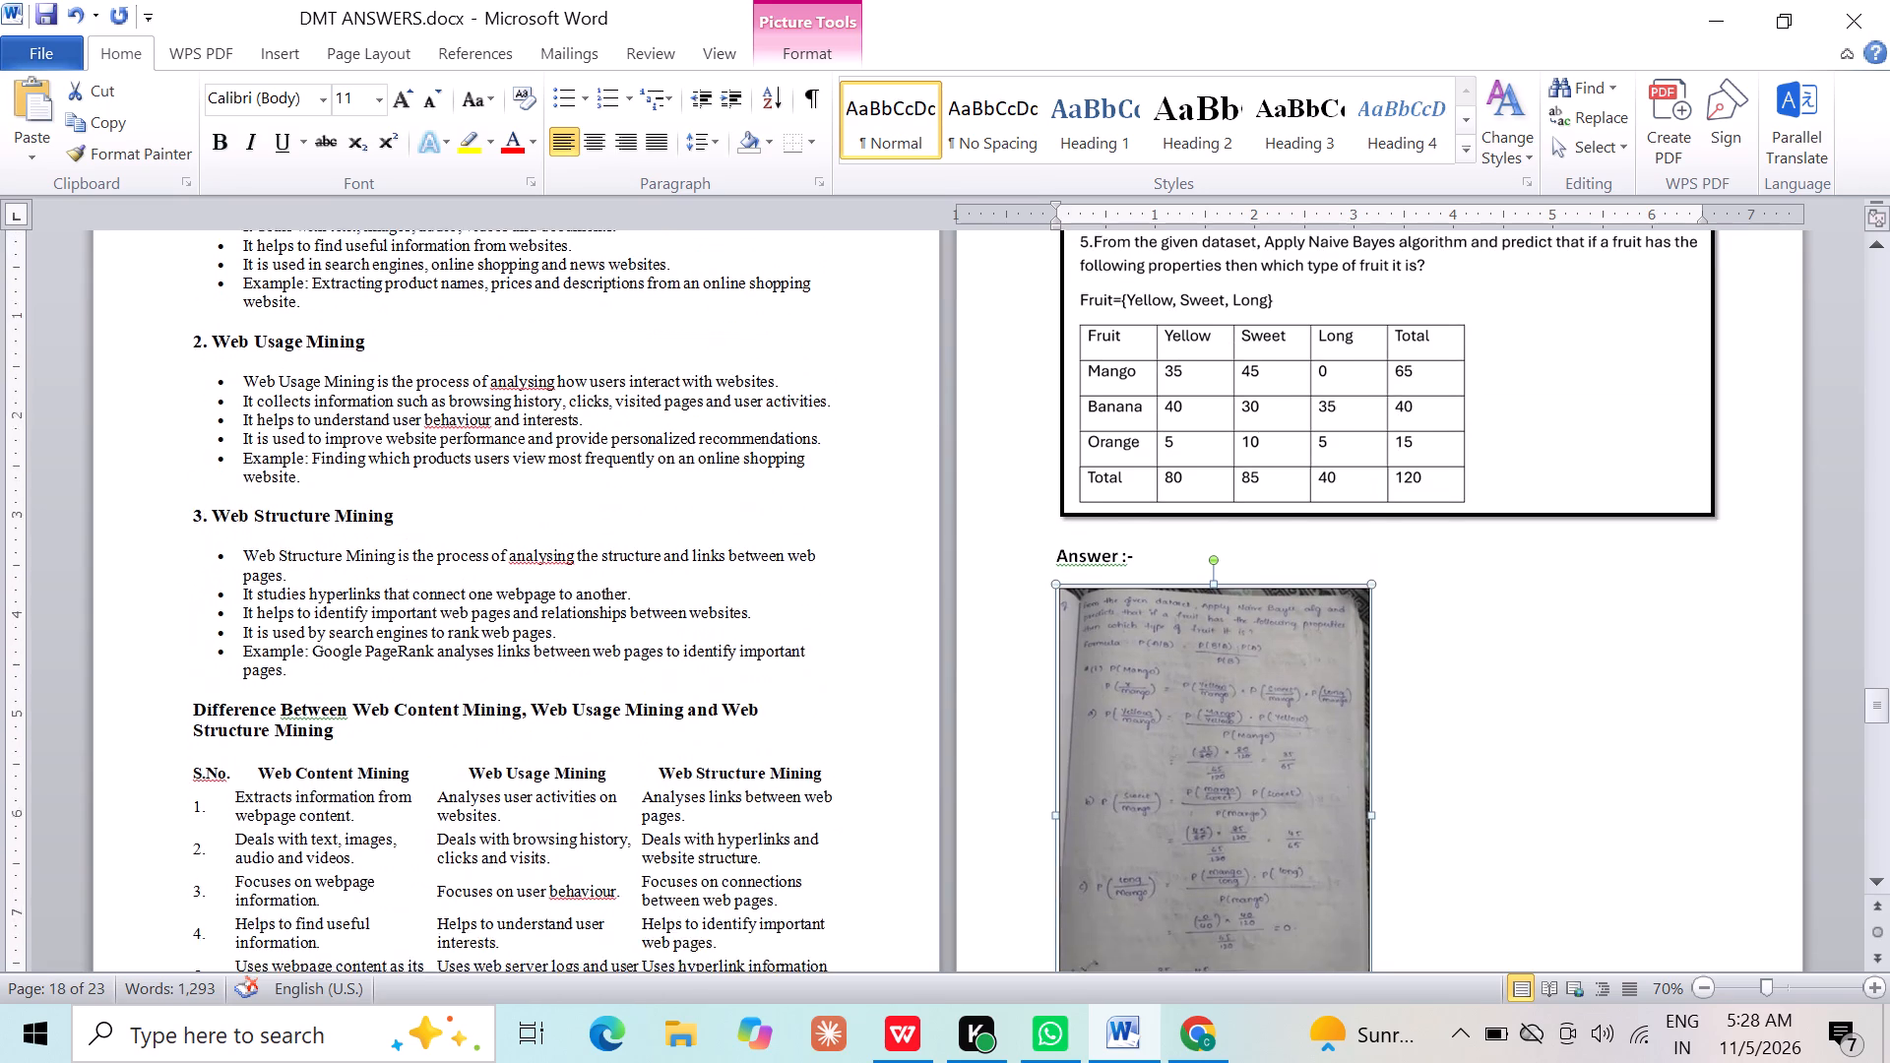
Add an "Answer :-" line below the SET-B question 5 fruit dataset picture and paste the copied handwritten answer picture under it.
scroll(1232, 750, "right", 1)
scroll(1232, 750, "down", 12)
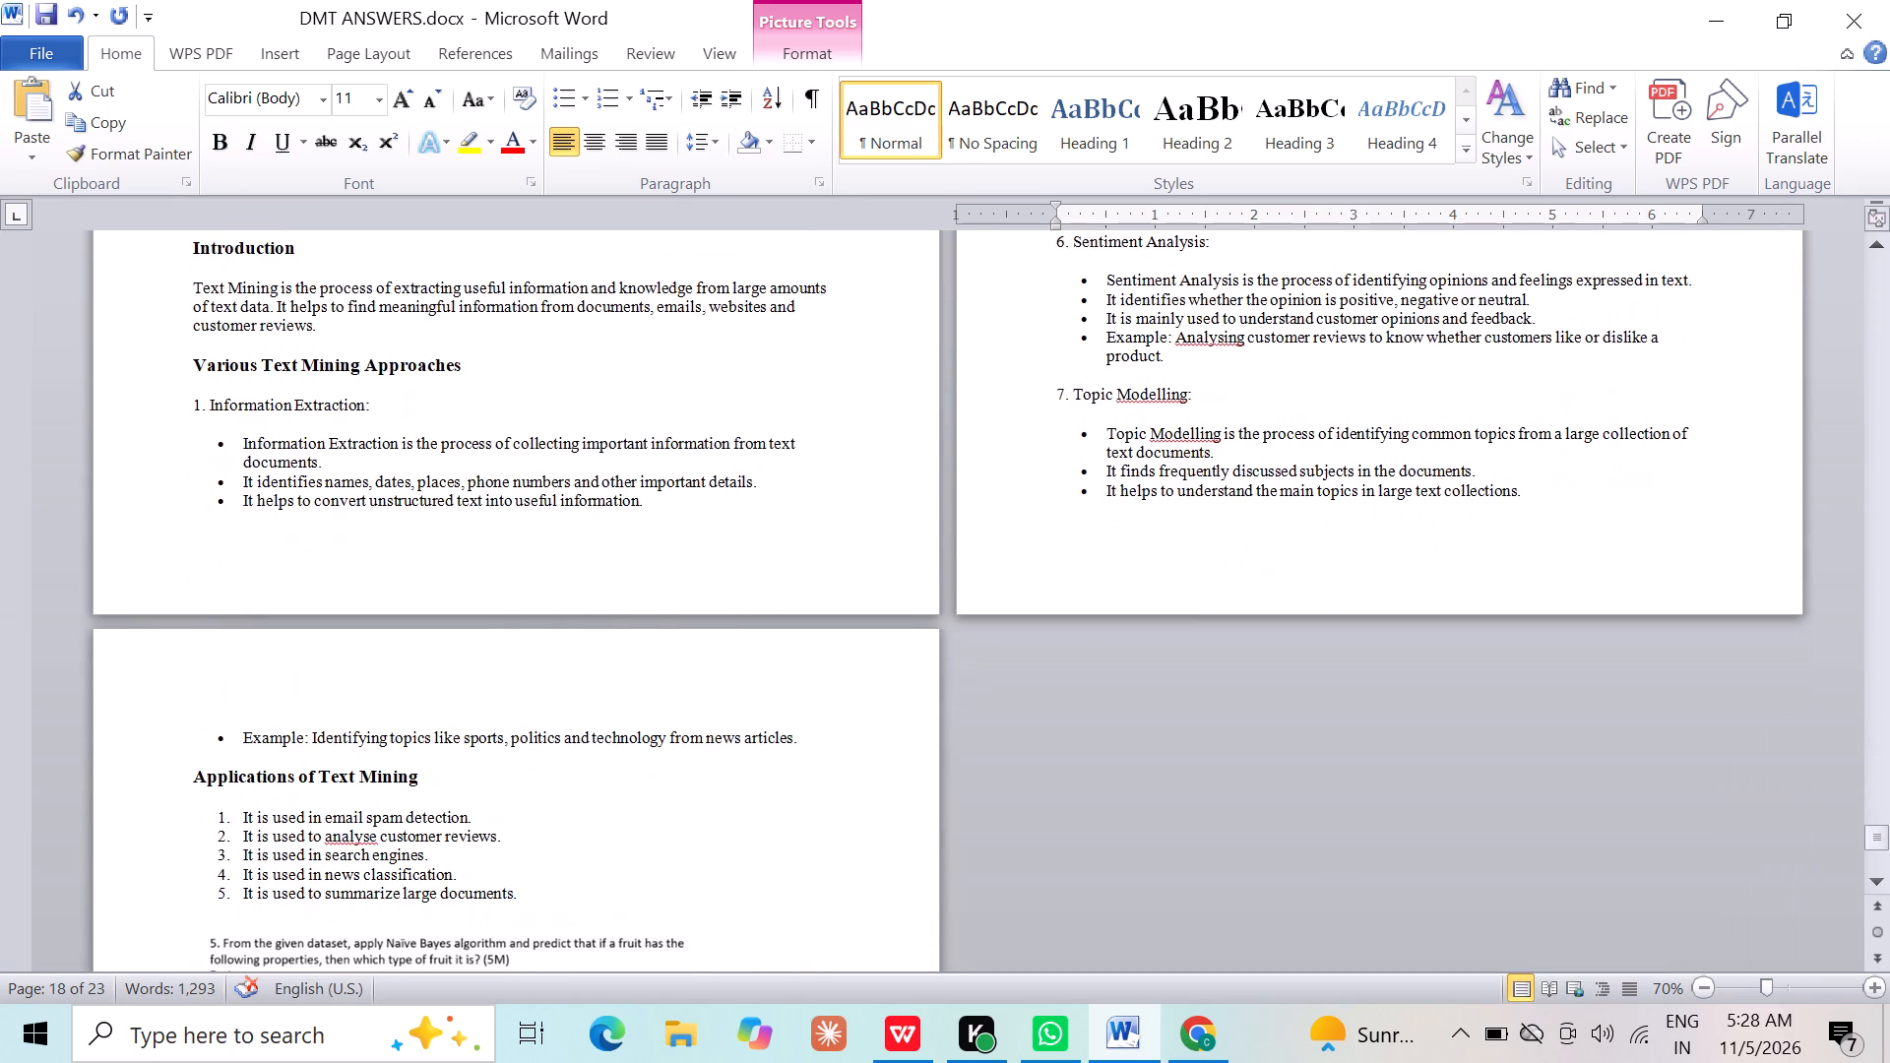
scroll(658, 860, "down", 2)
left_click(646, 712)
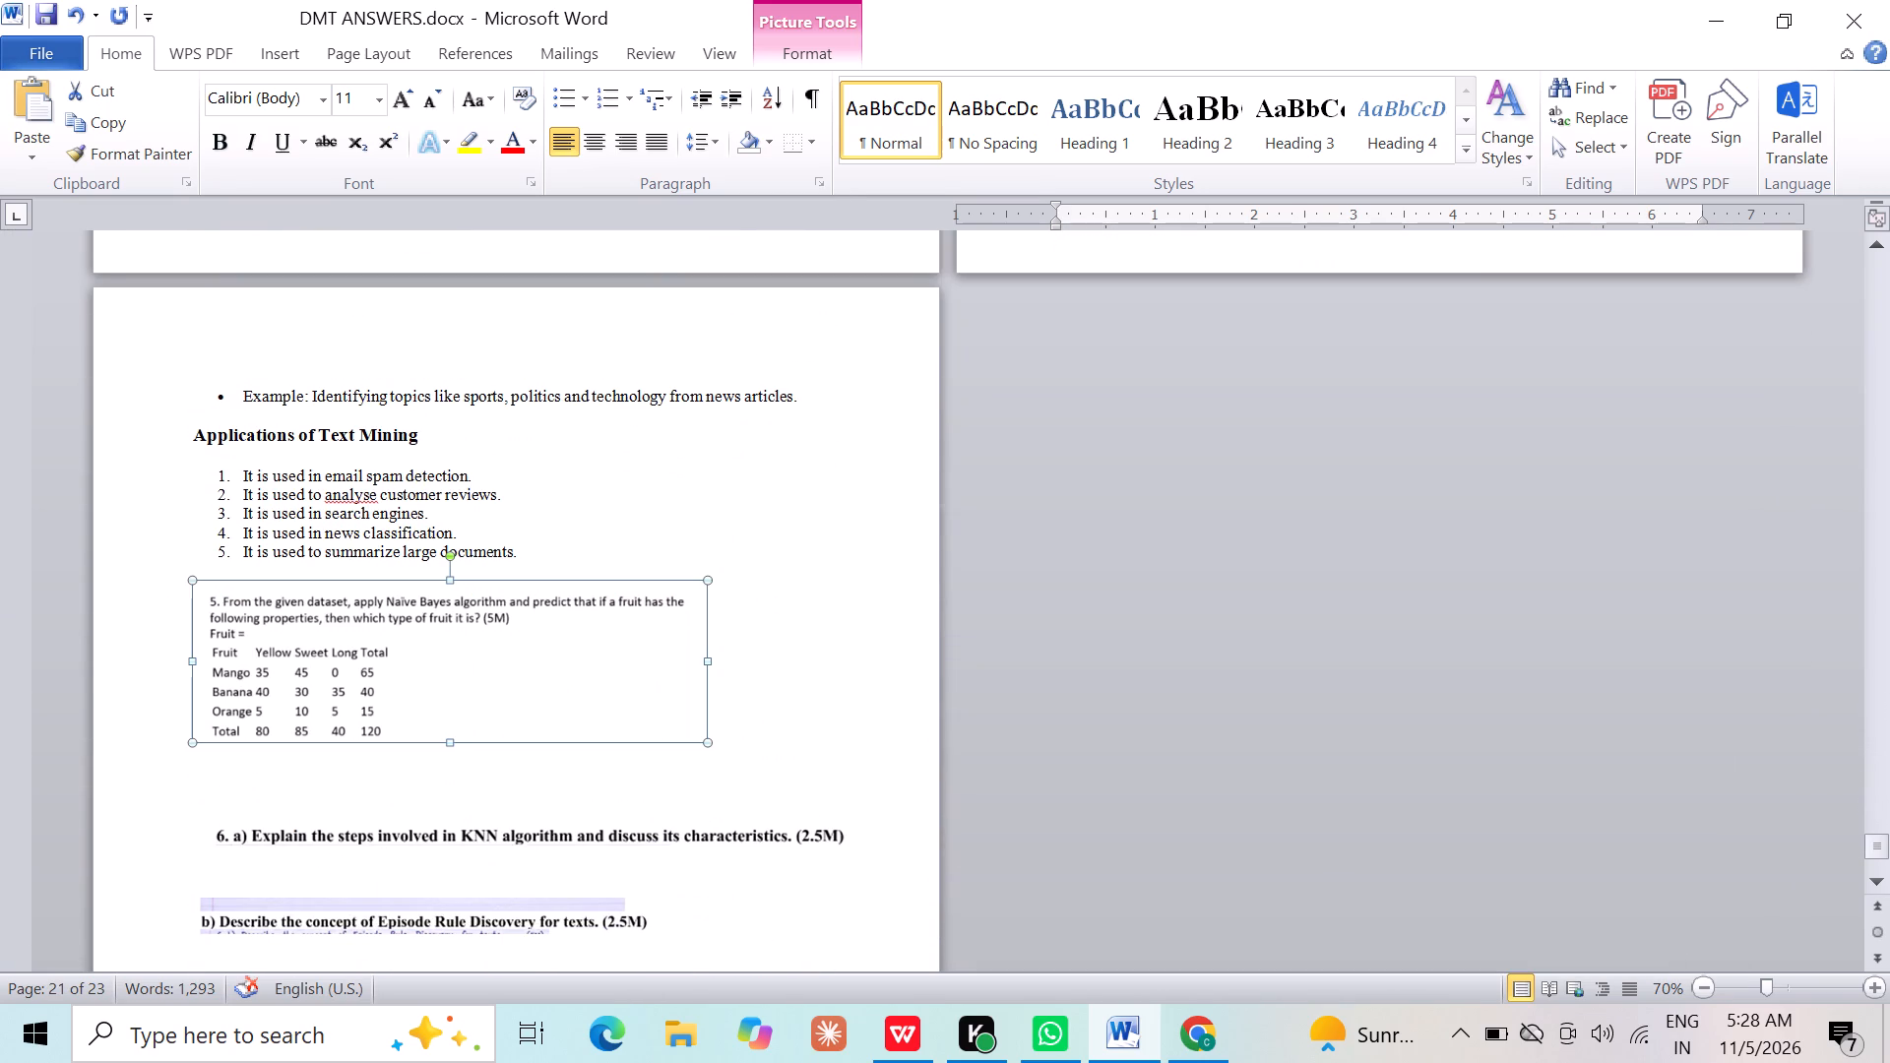
left_click(733, 724)
key("Return")
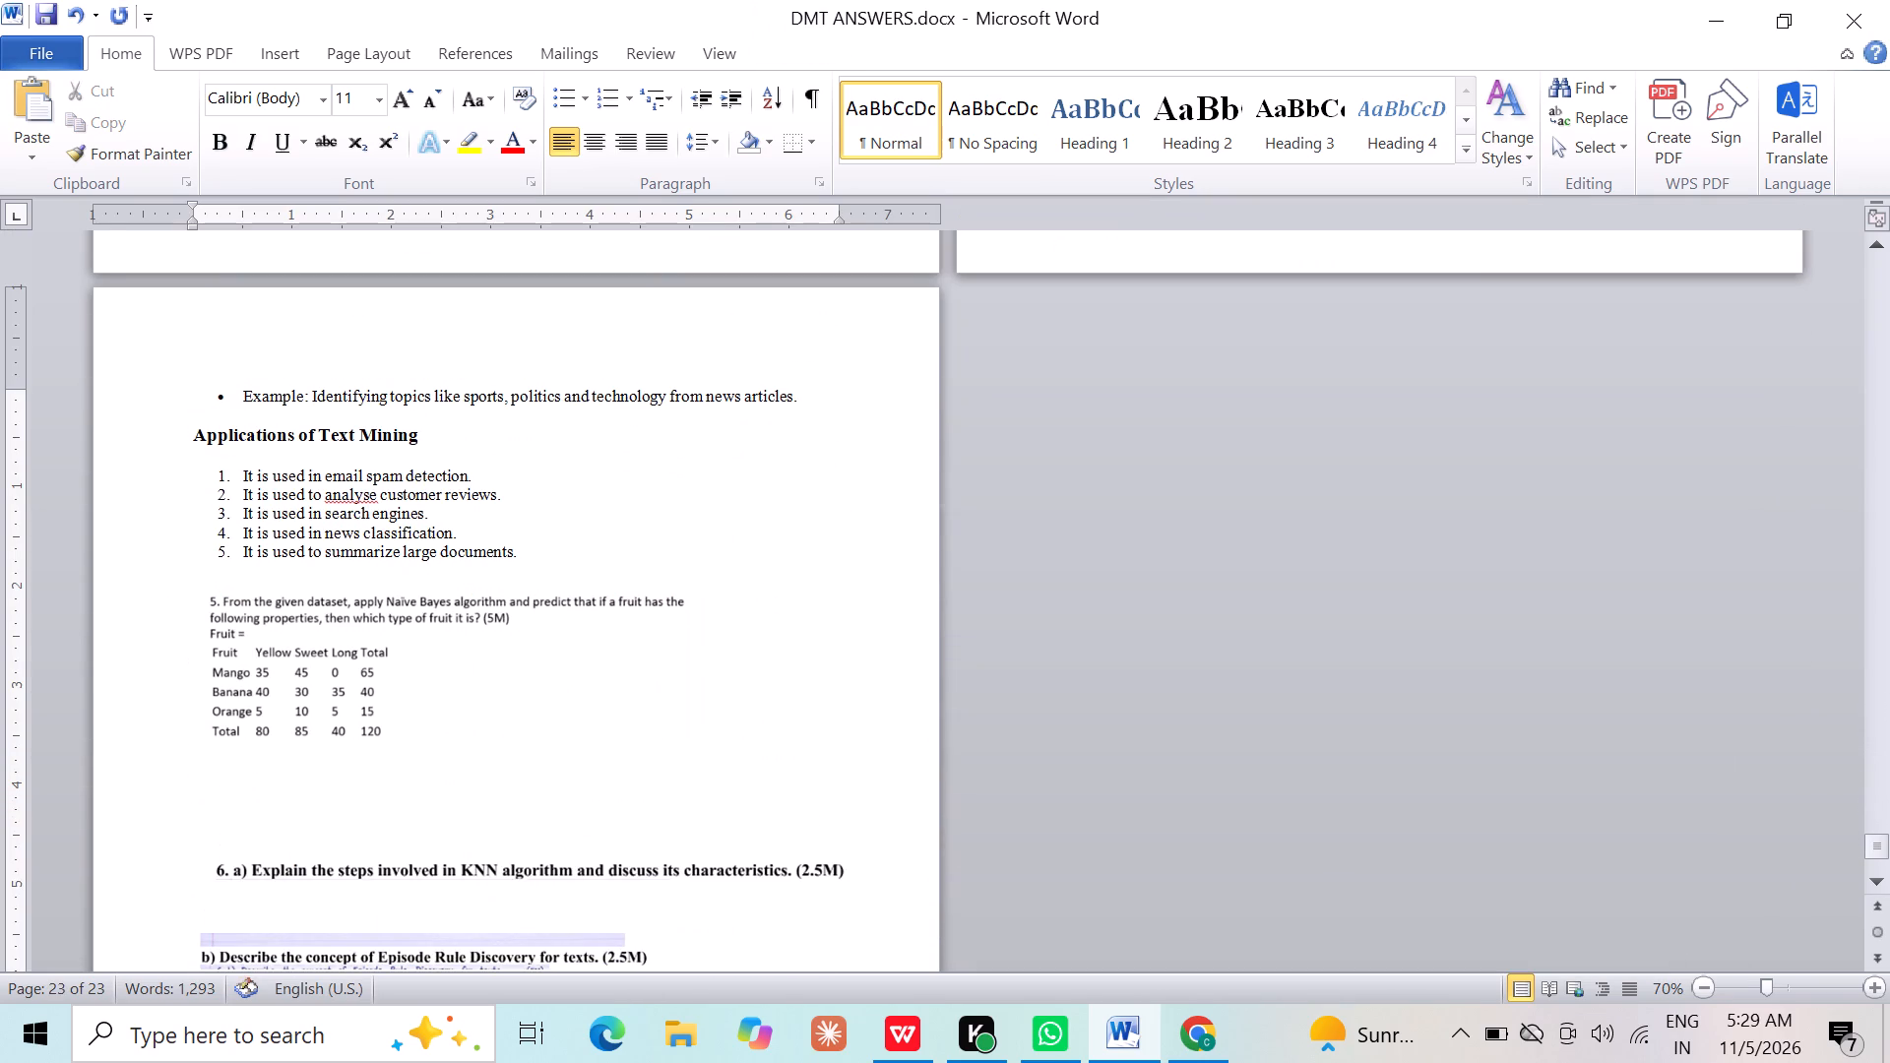
type("nswer :_")
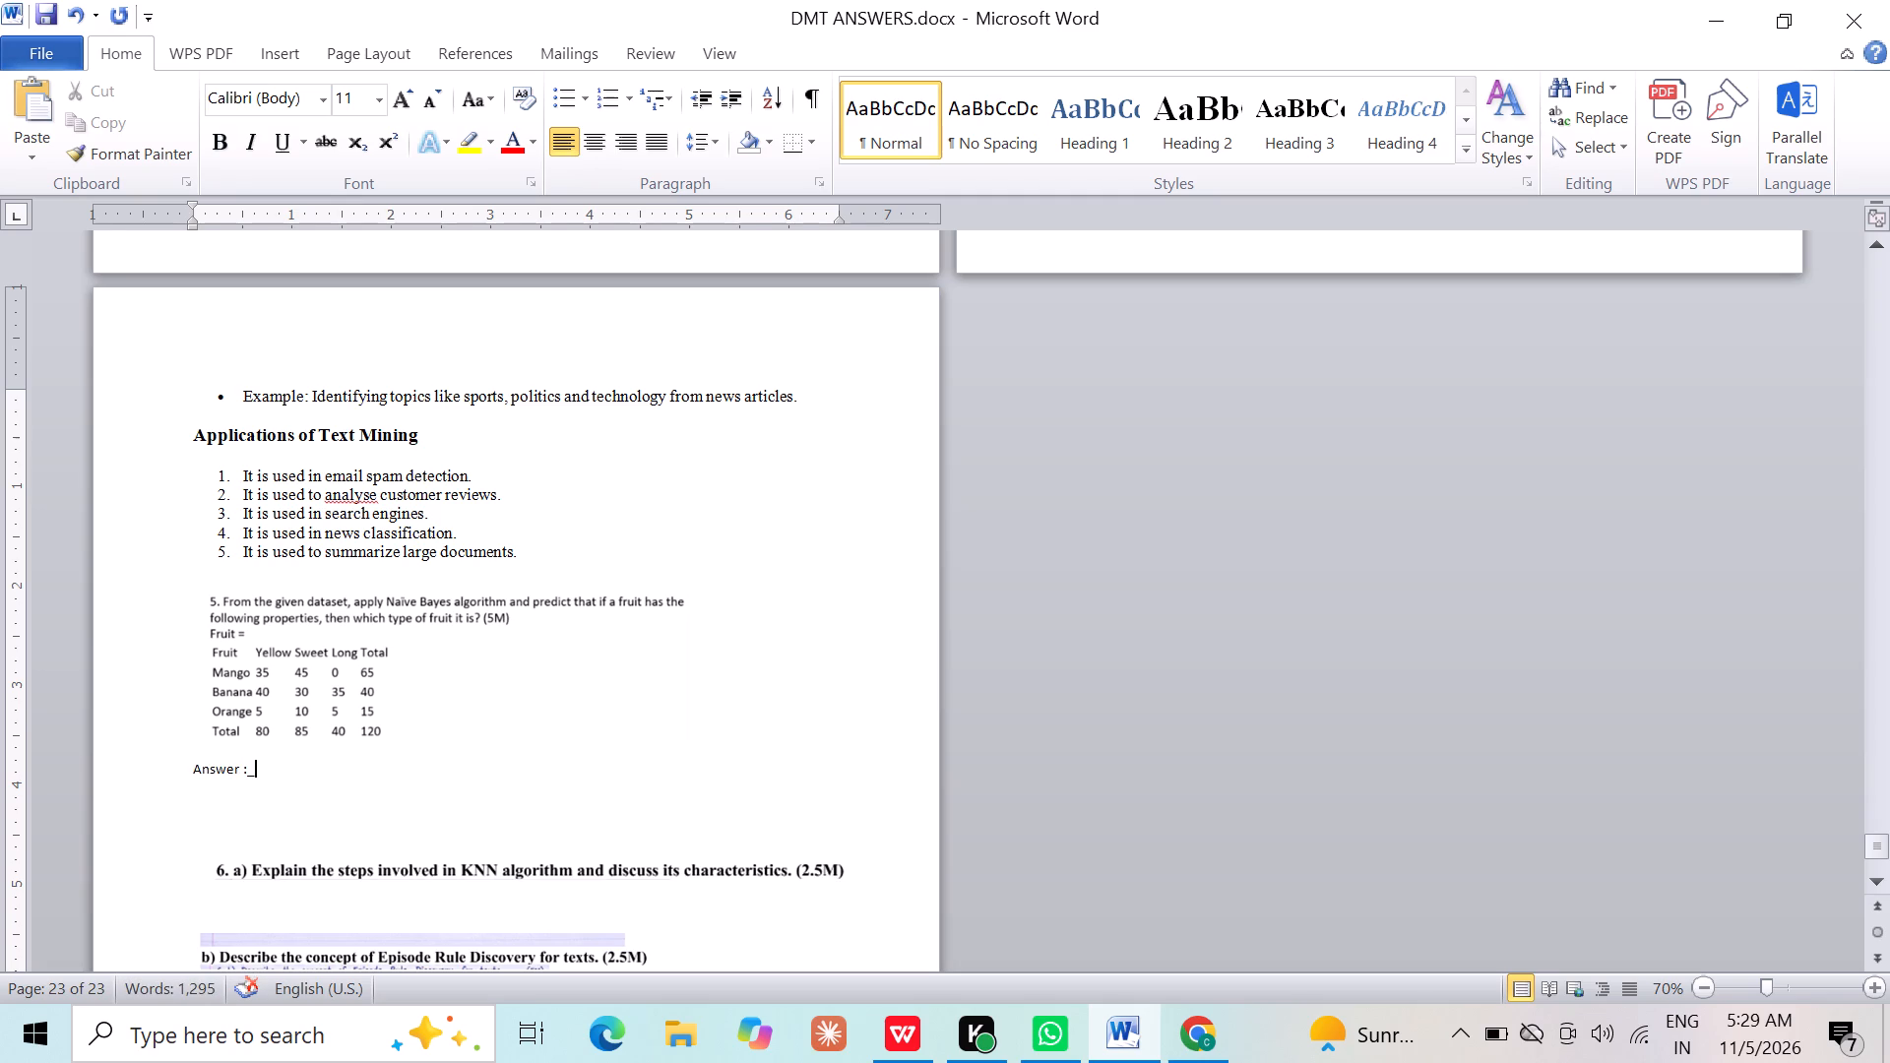
key("BackSpace")
key("minus")
key("Return")
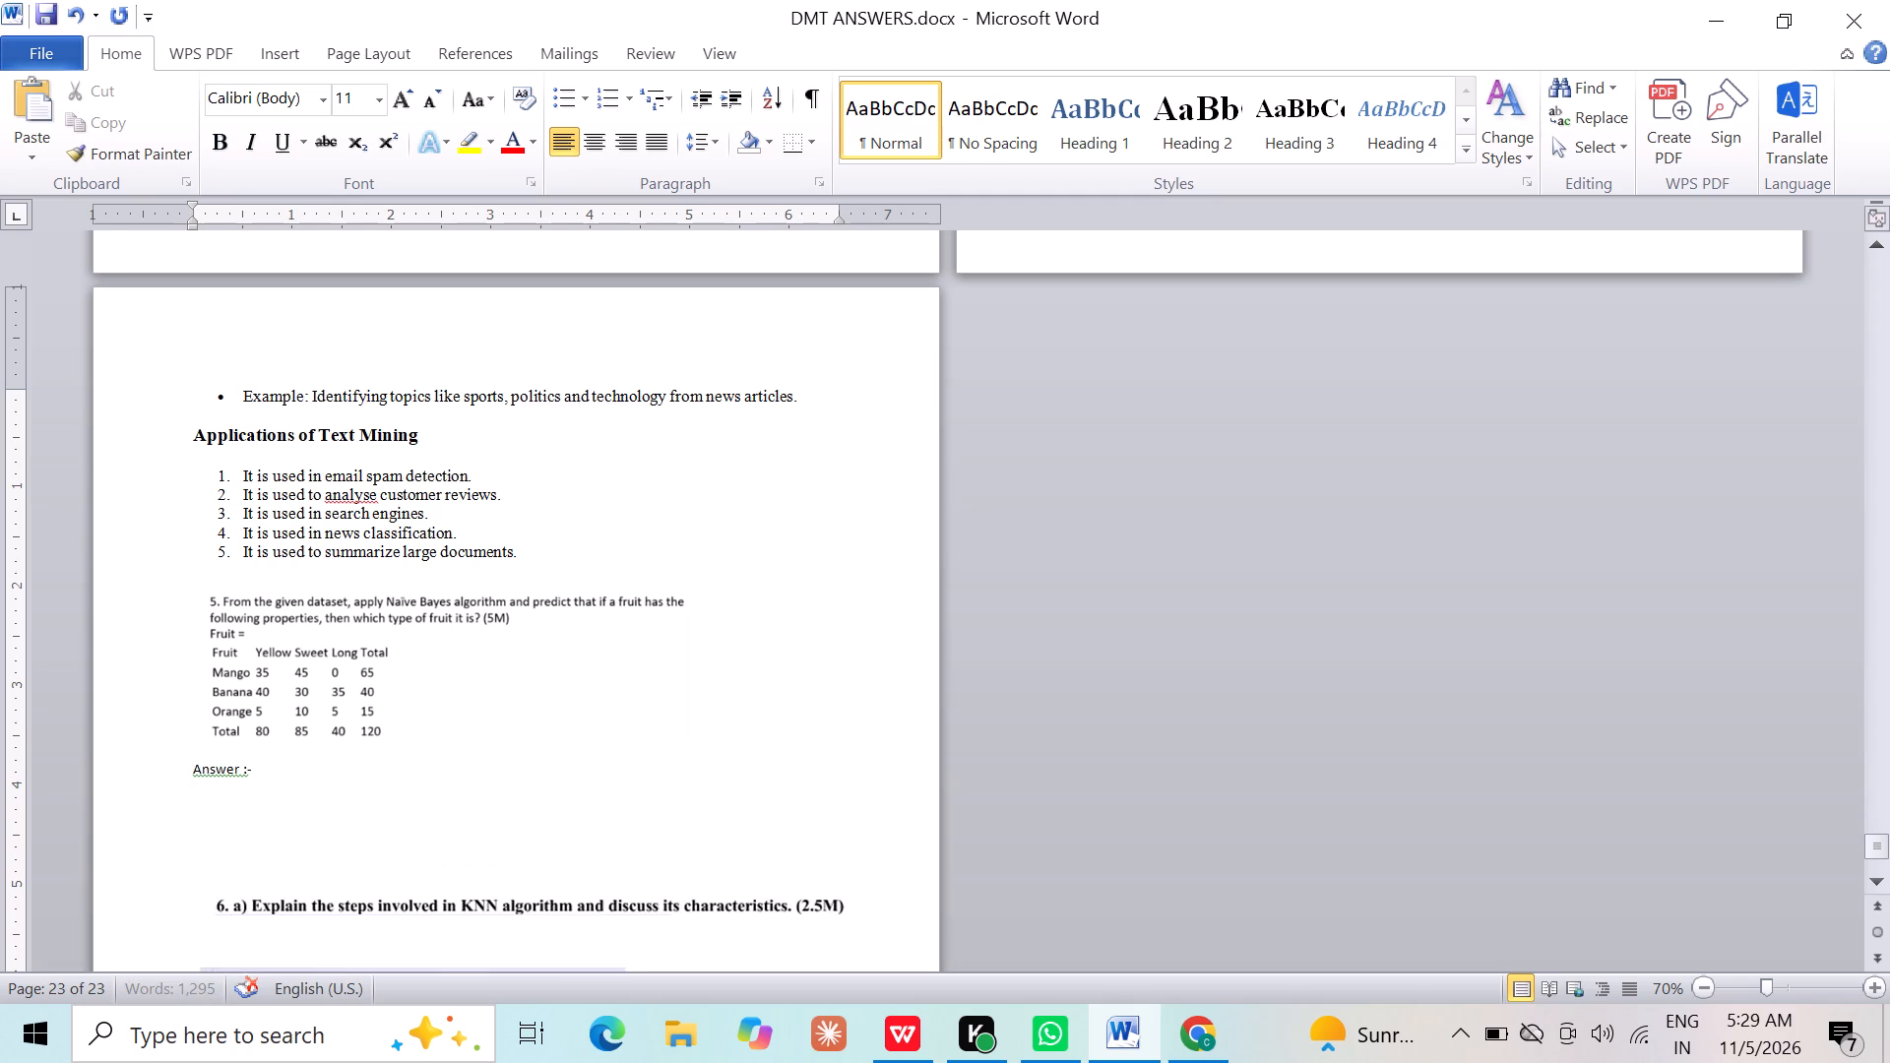
key("ctrl+v")
Format the new "Answer :-" heading under SET-B question 5 as bold, 14 pt.
triple_click(241, 452)
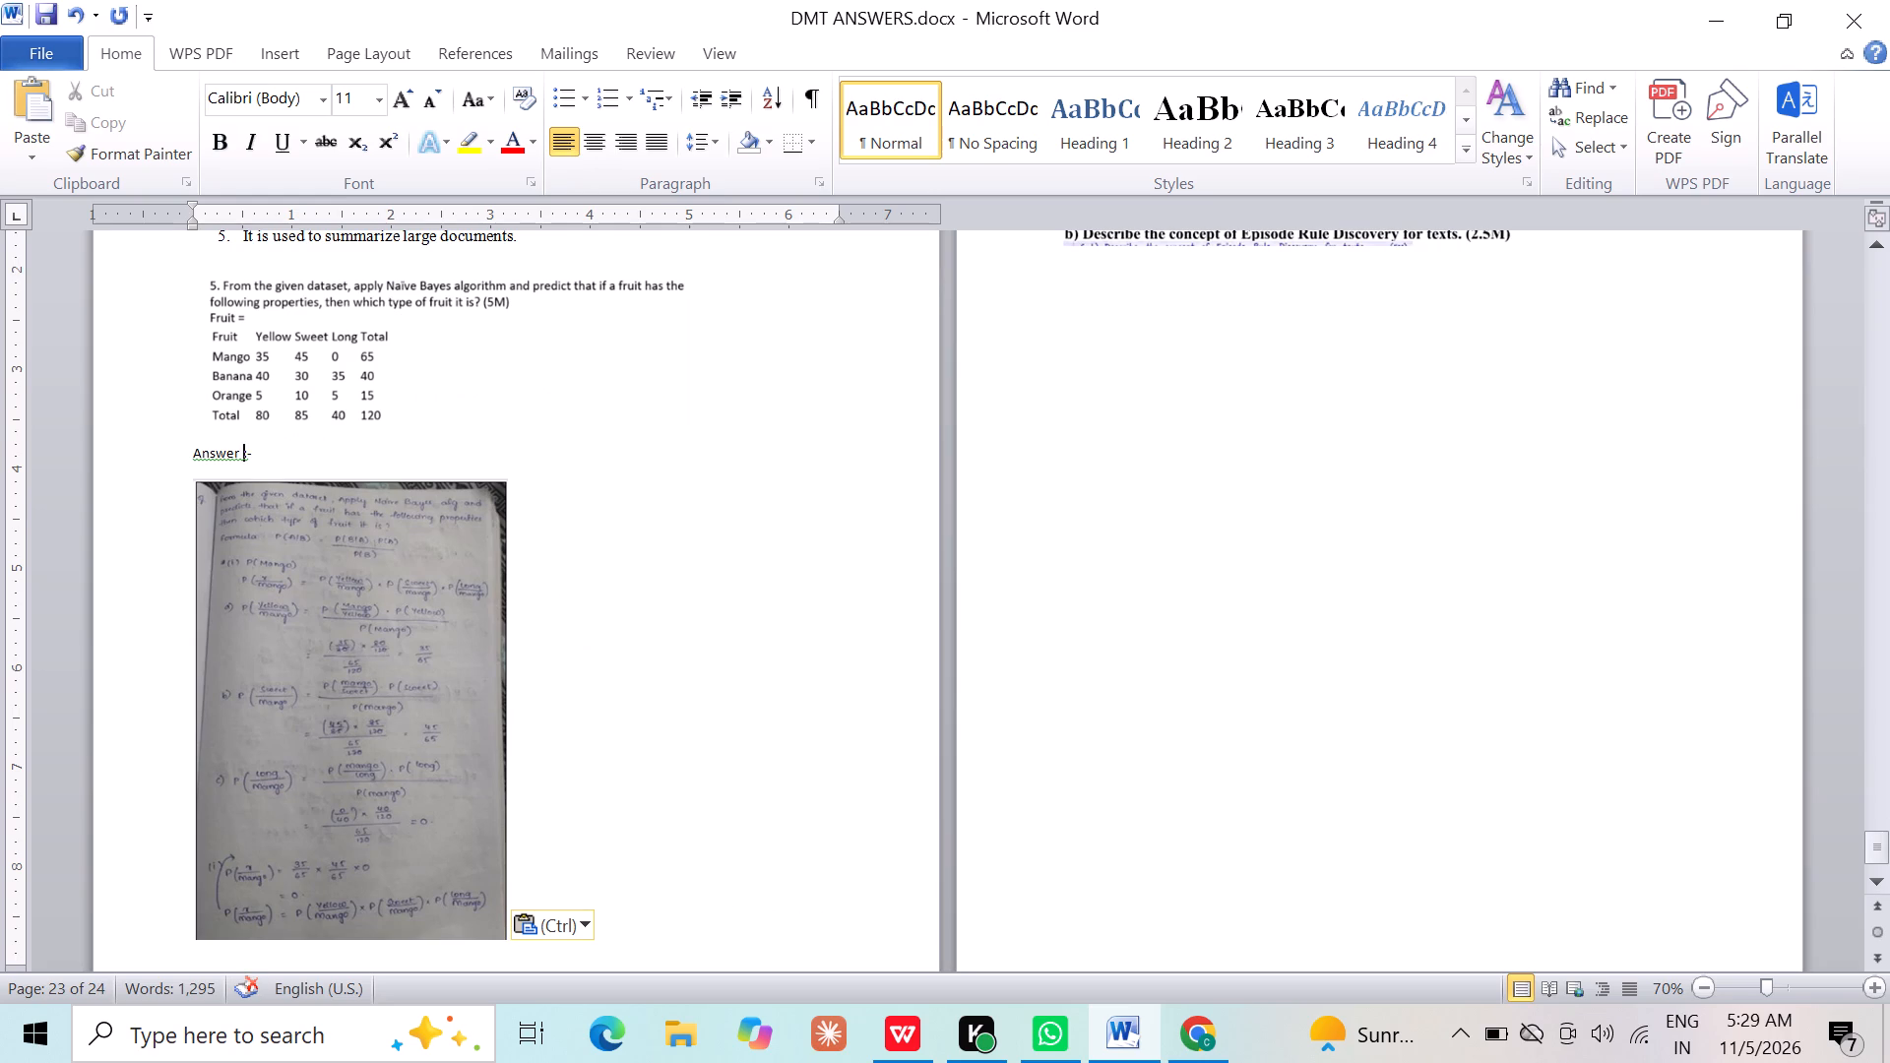
left_click(264, 424)
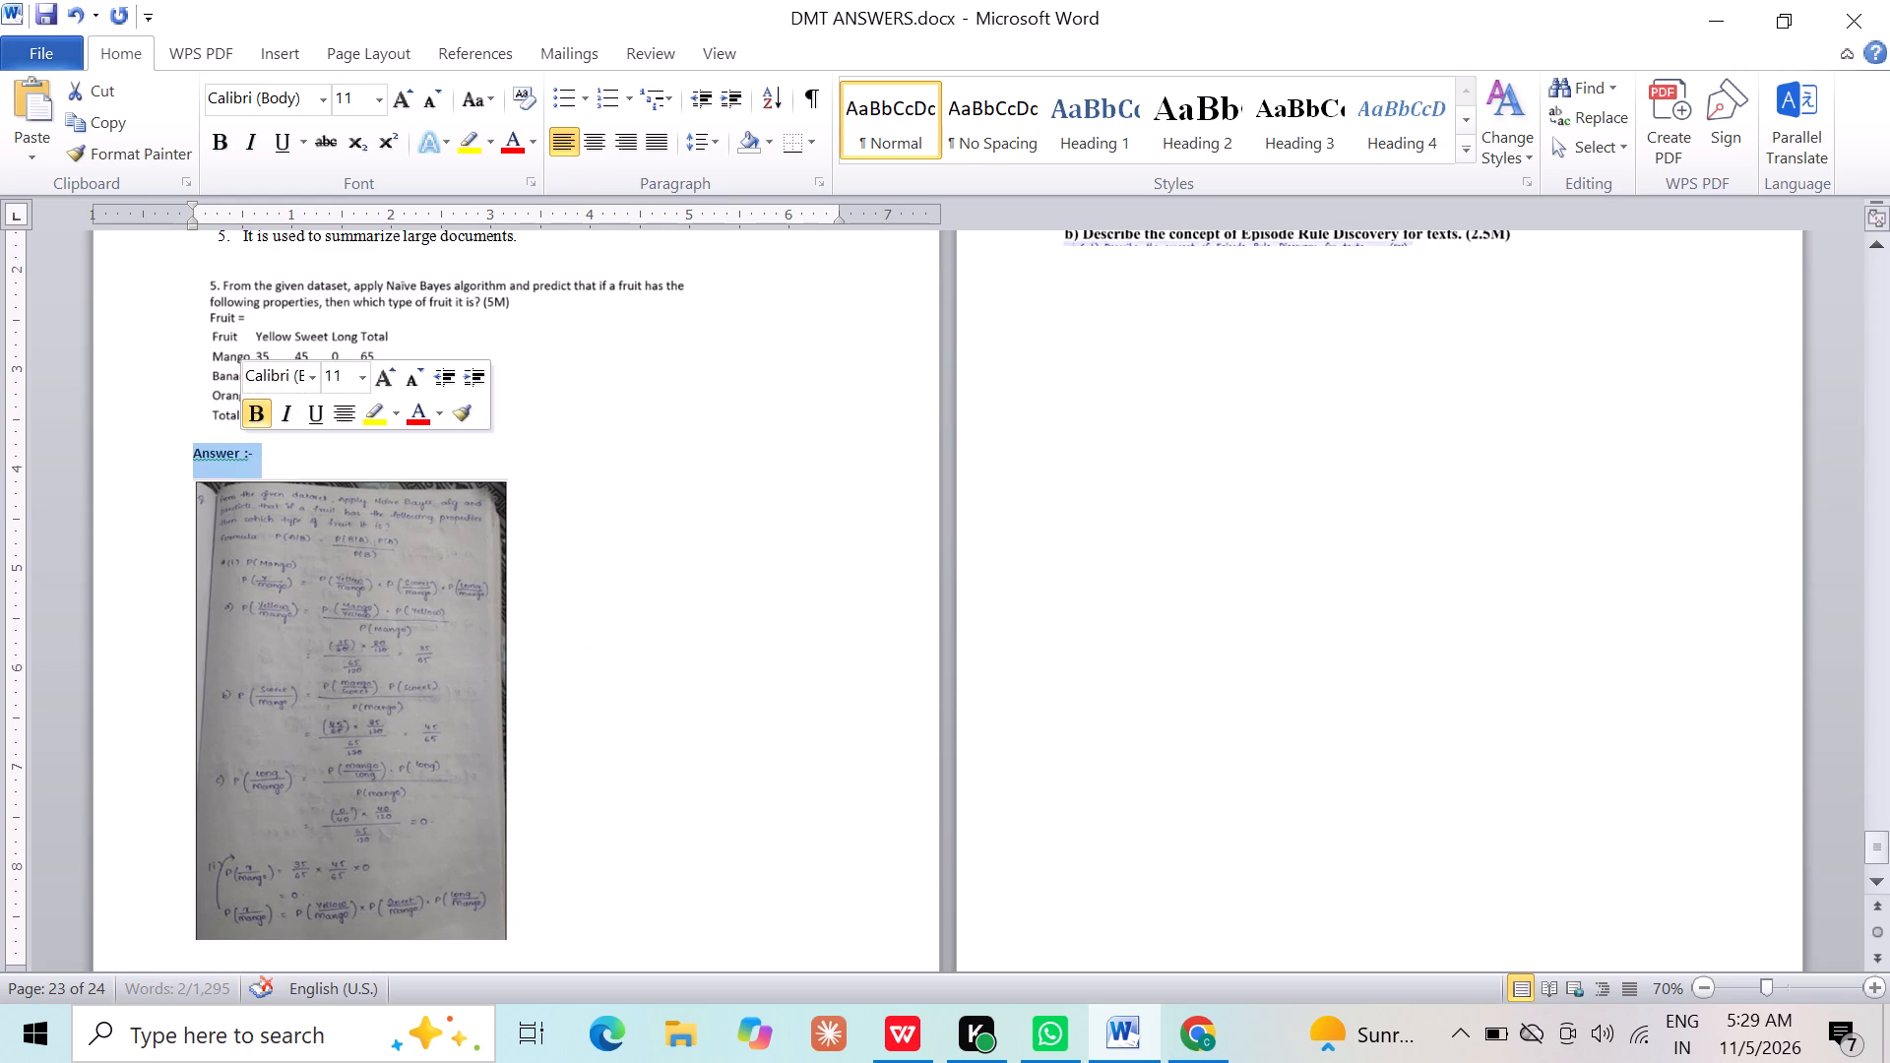
double_click(375, 386)
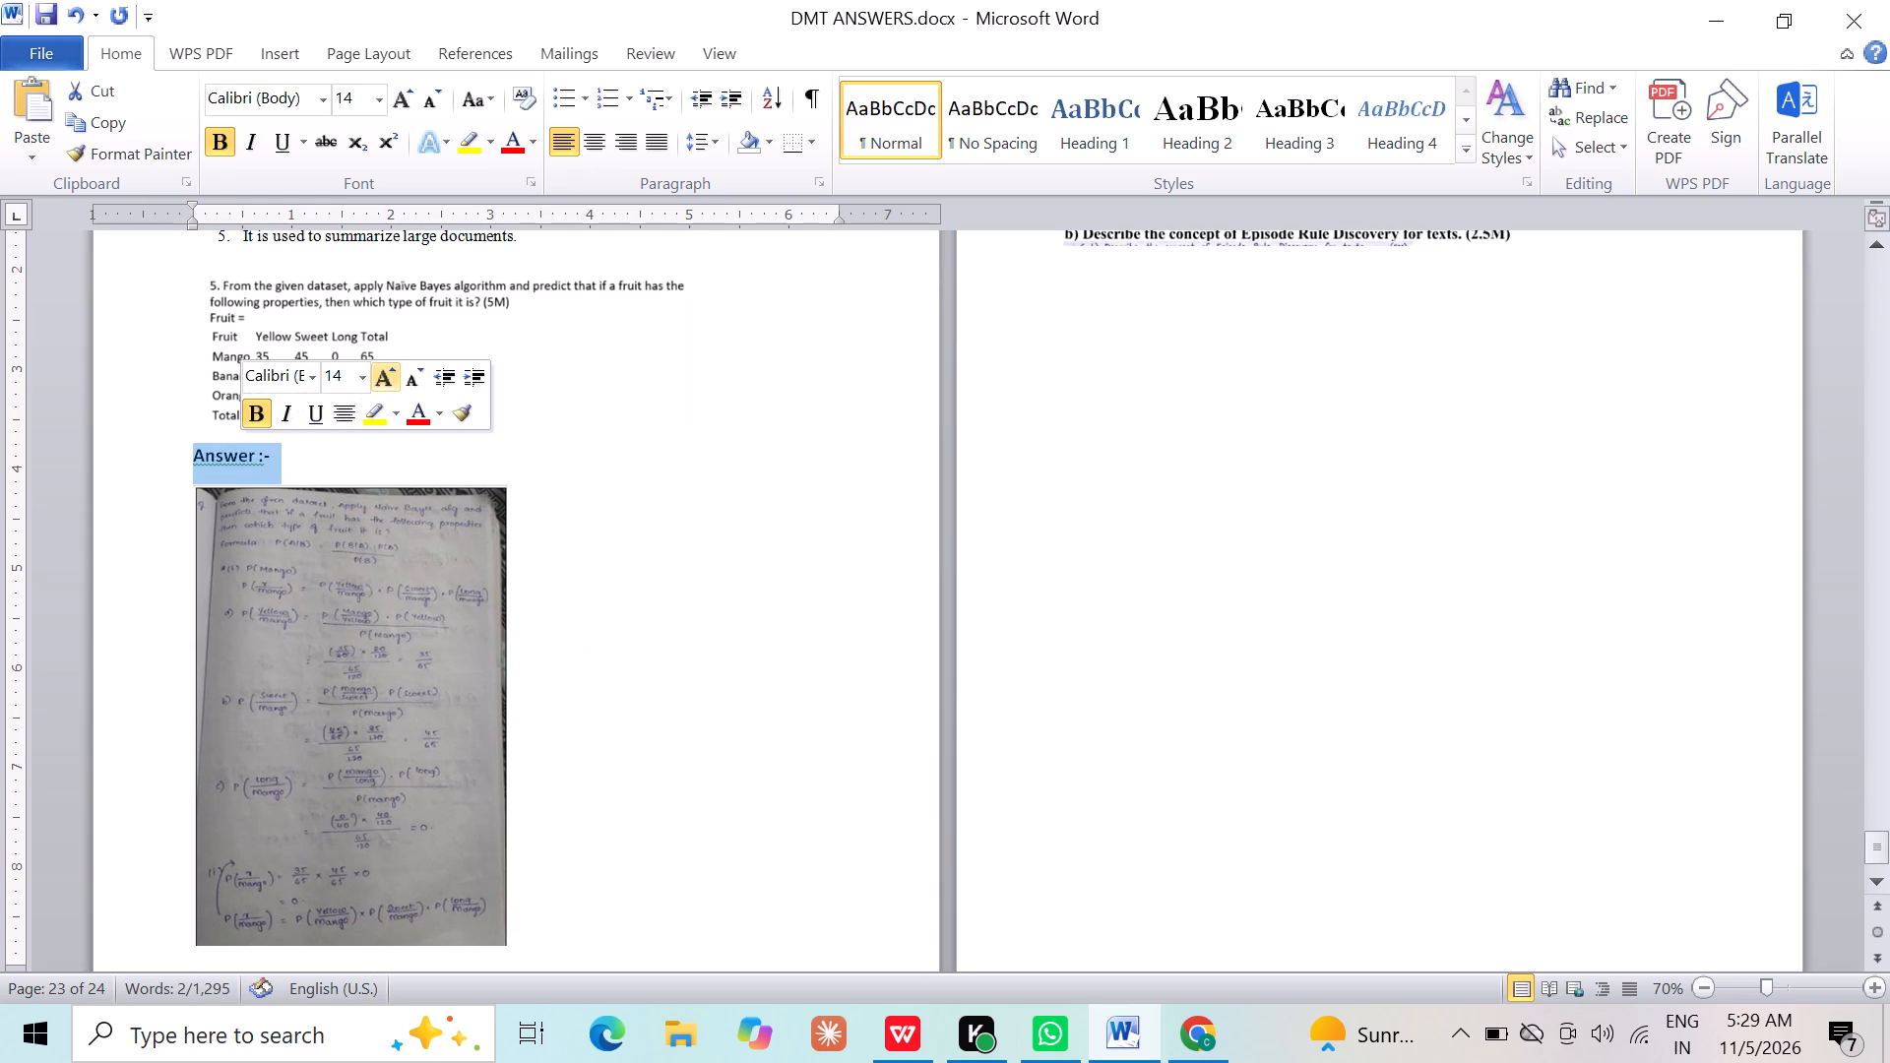
left_click(390, 499)
left_click(608, 601)
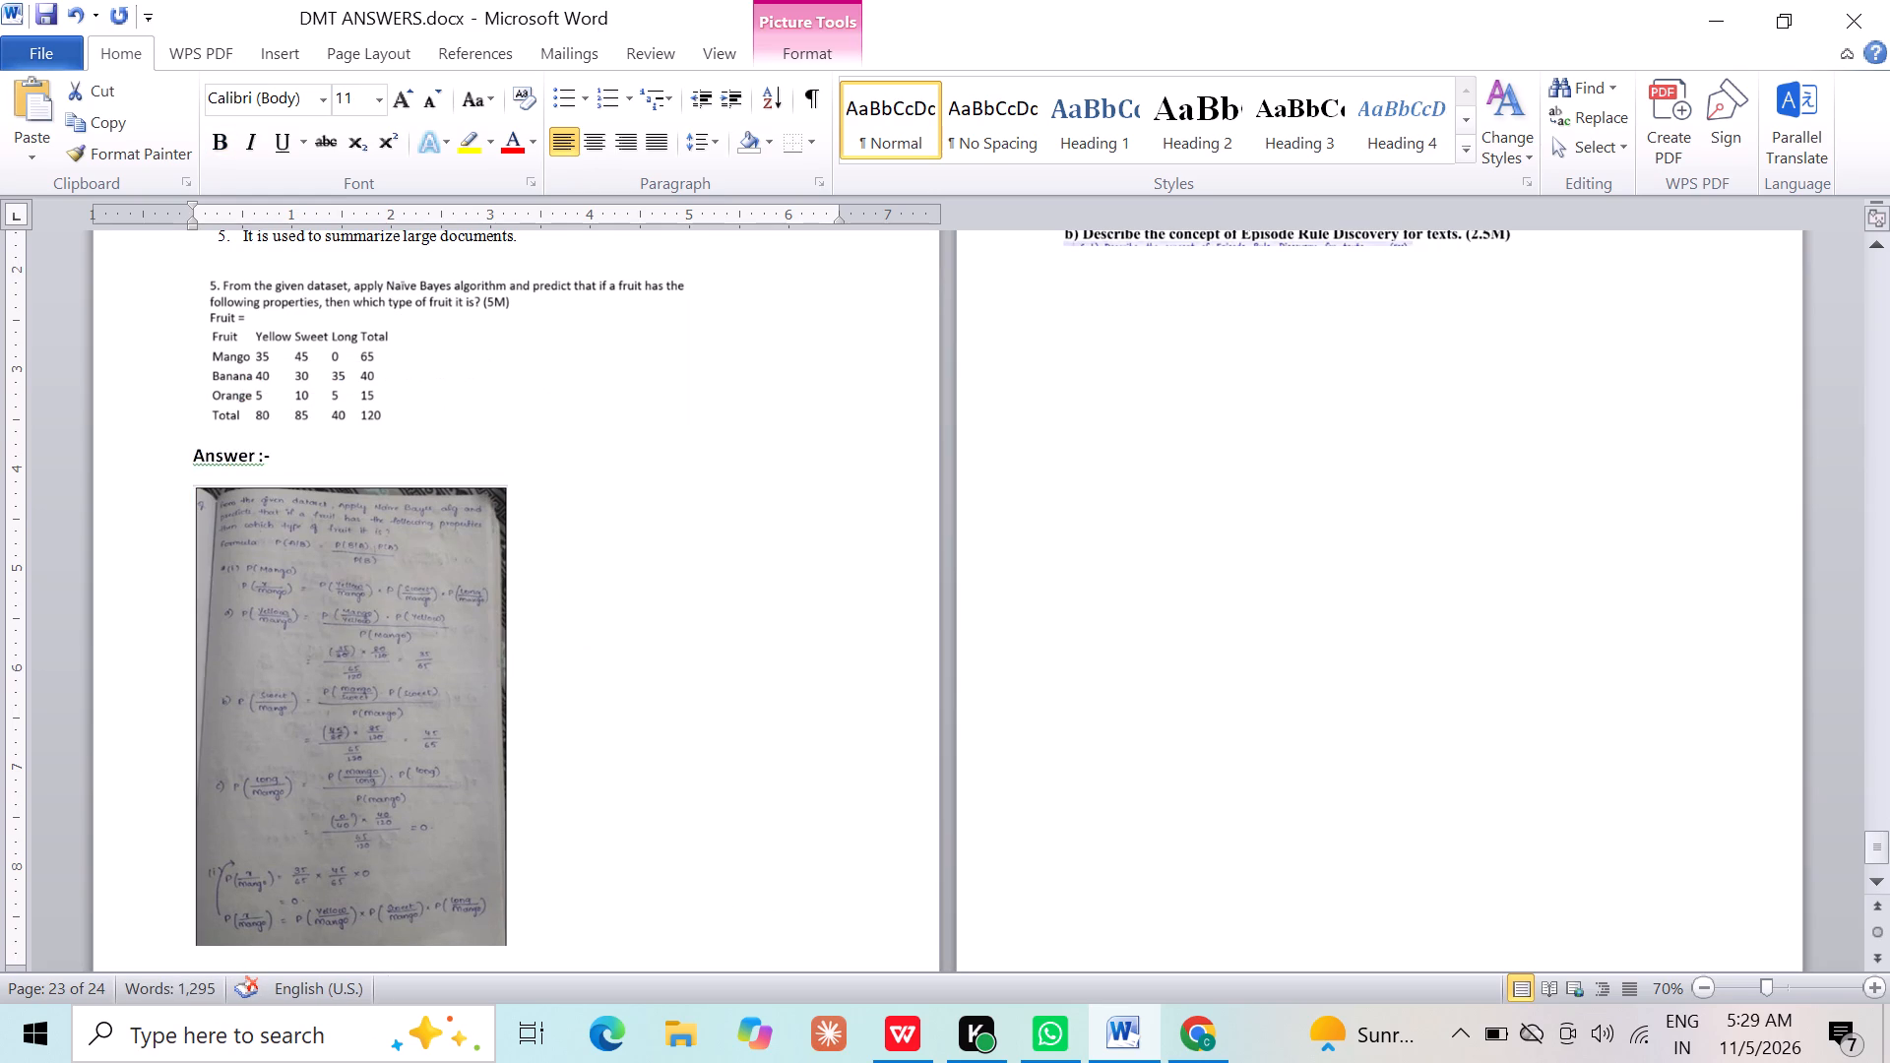
key("Down")
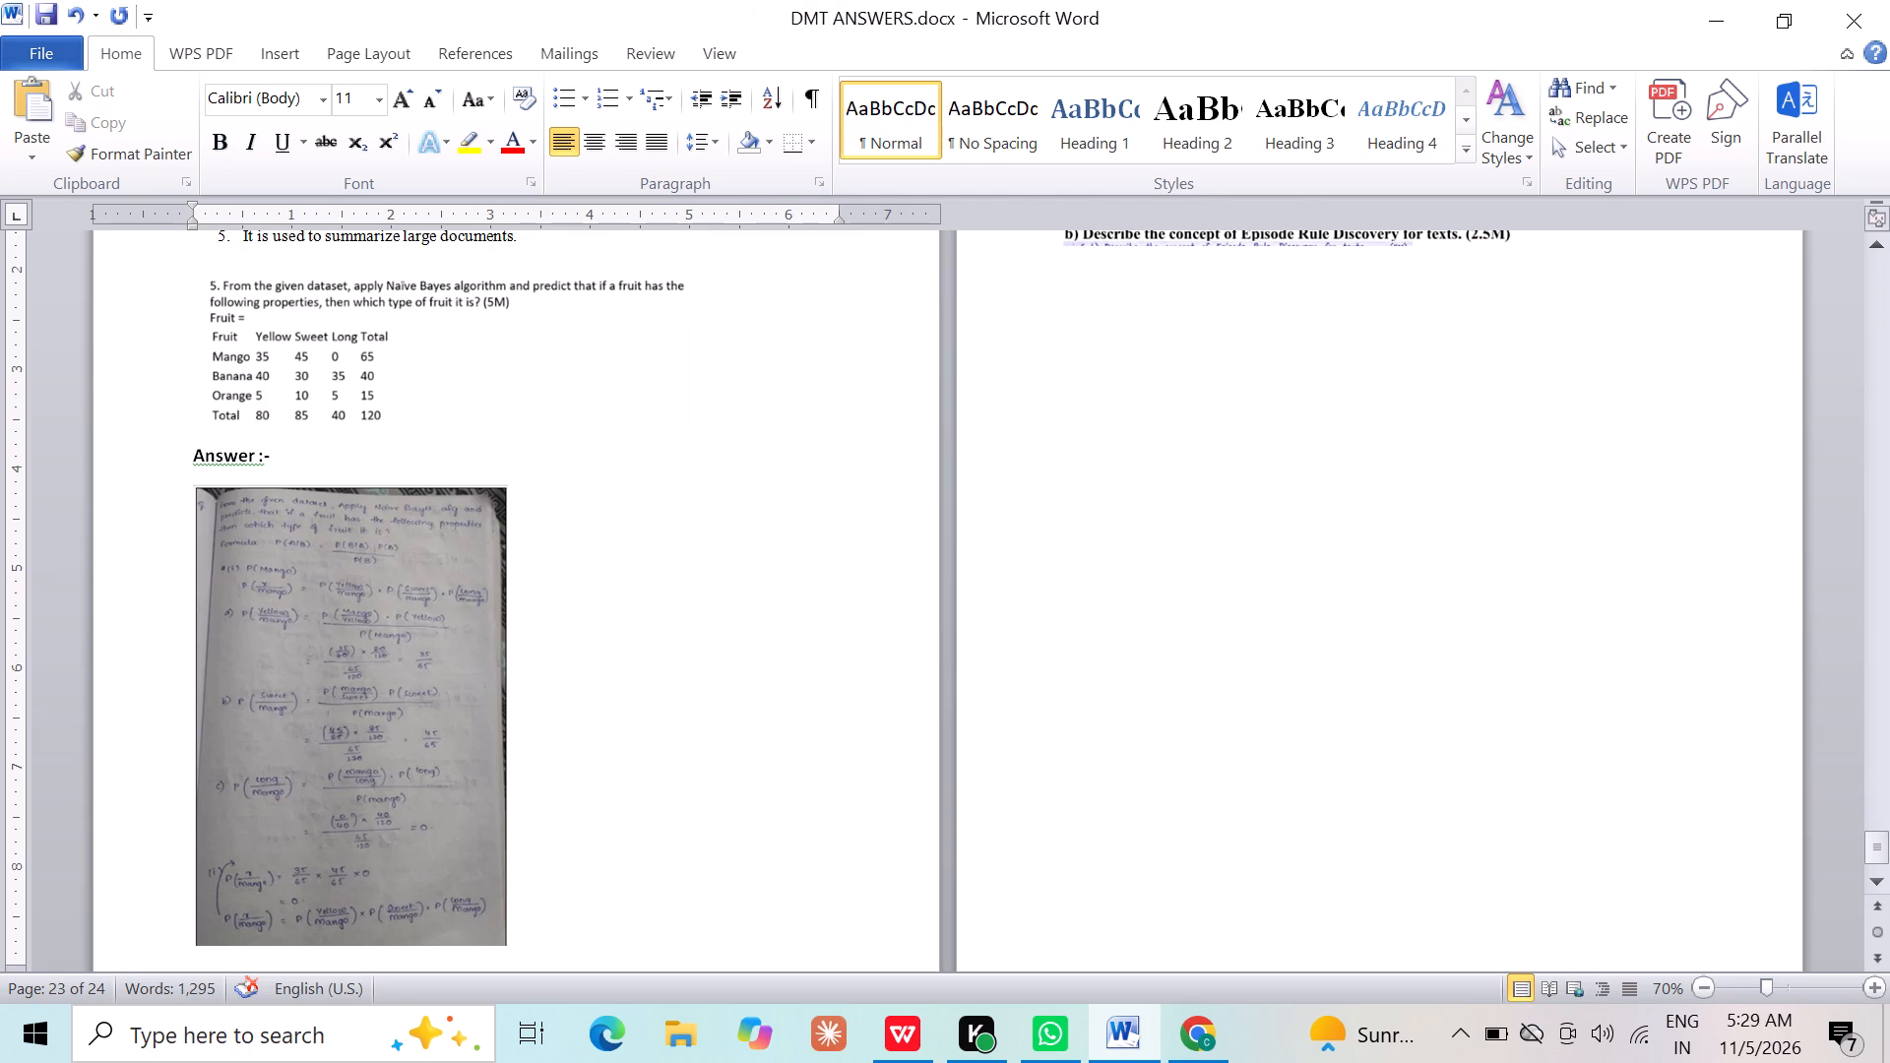
Copy the handwritten P(Banana) picture from the earlier Naive Bayes question 5 answer on page 19.
key("alt+Tab")
key("alt+Tab")
scroll(1022, 452, "up", 8)
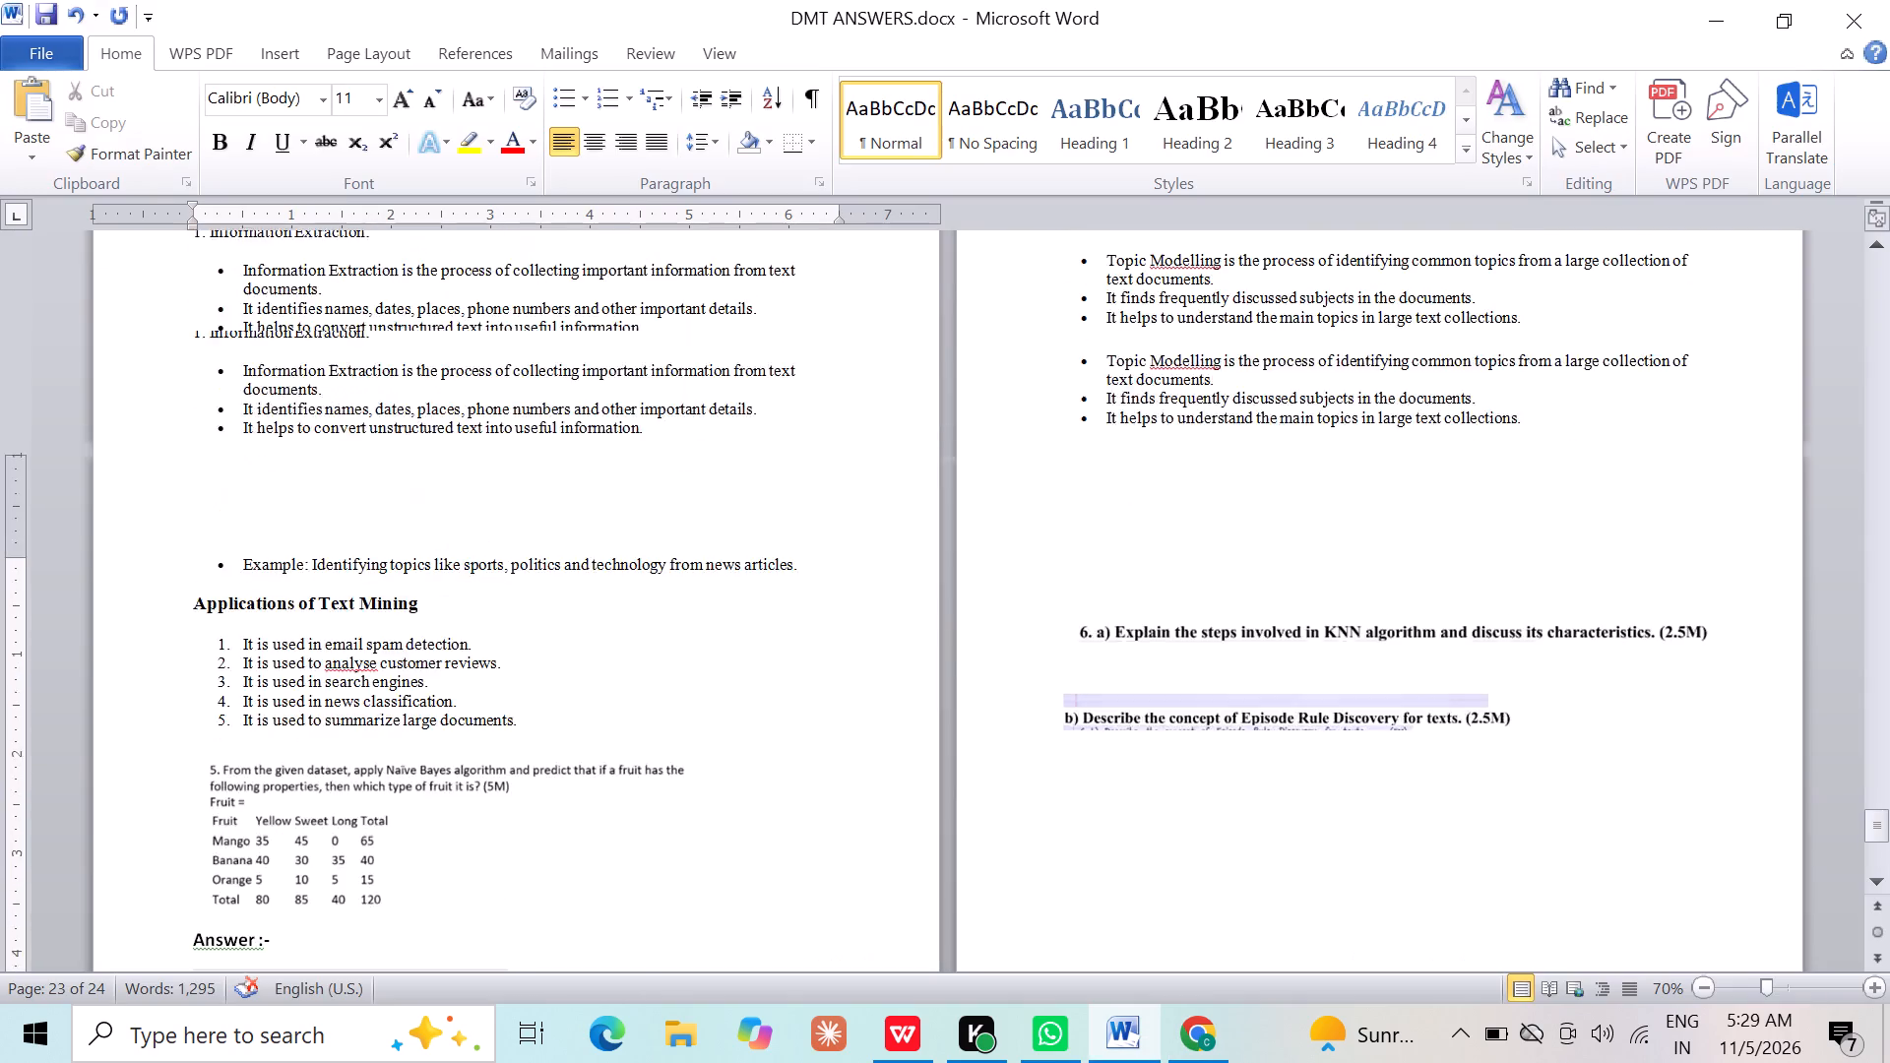
scroll(1022, 452, "up", 18)
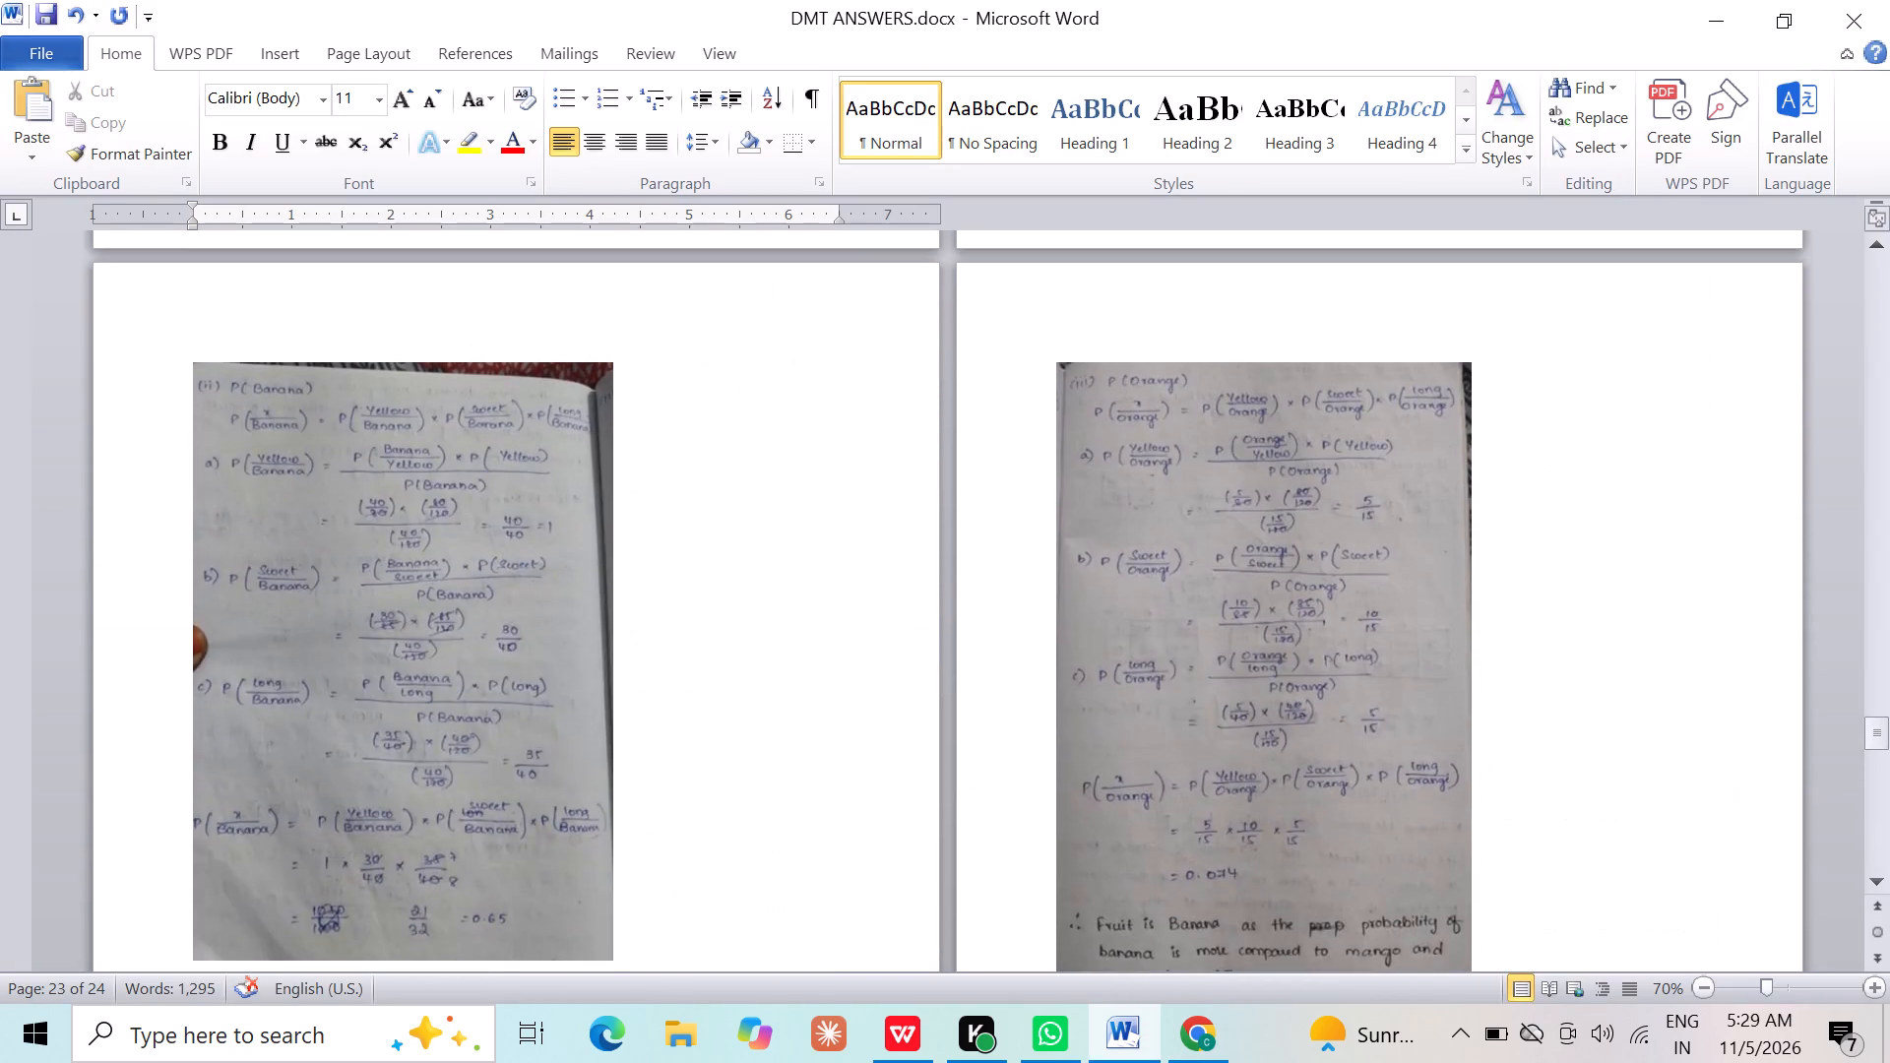
scroll(1010, 528, "up", 5)
left_click(483, 864)
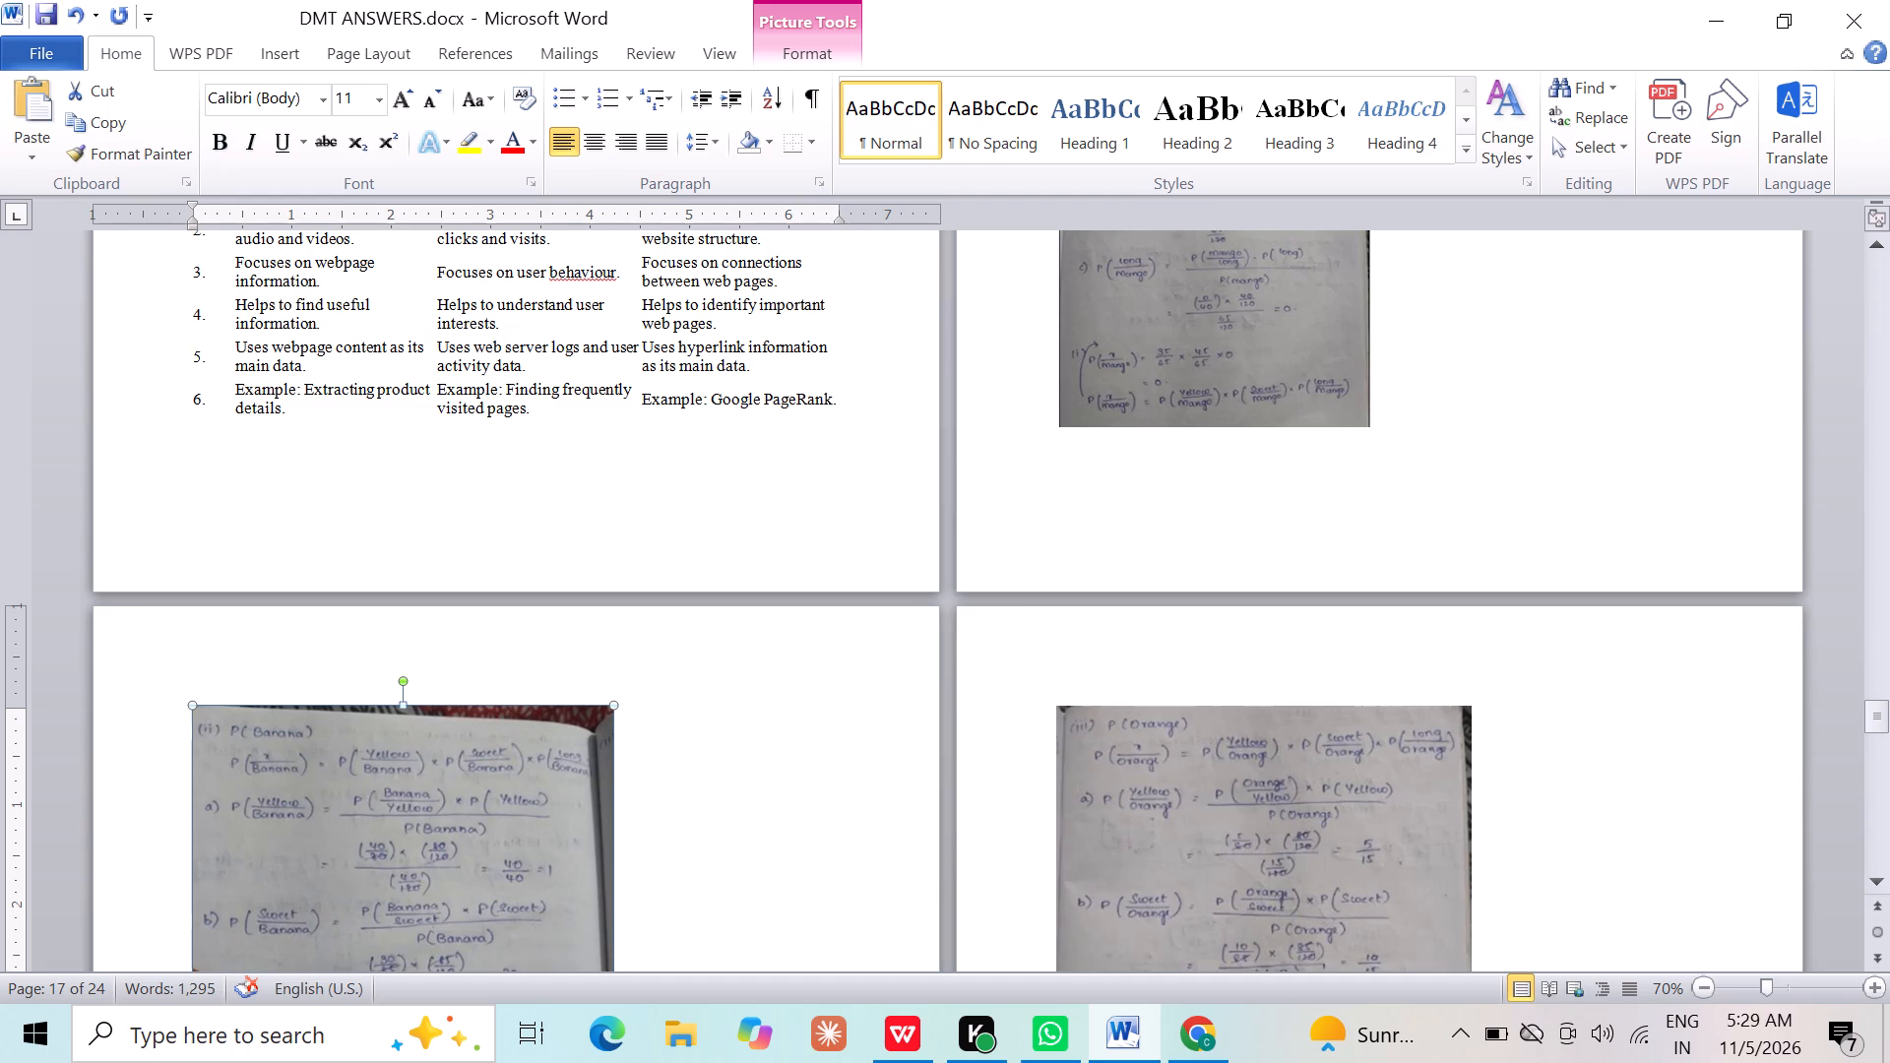
triple_click(539, 793)
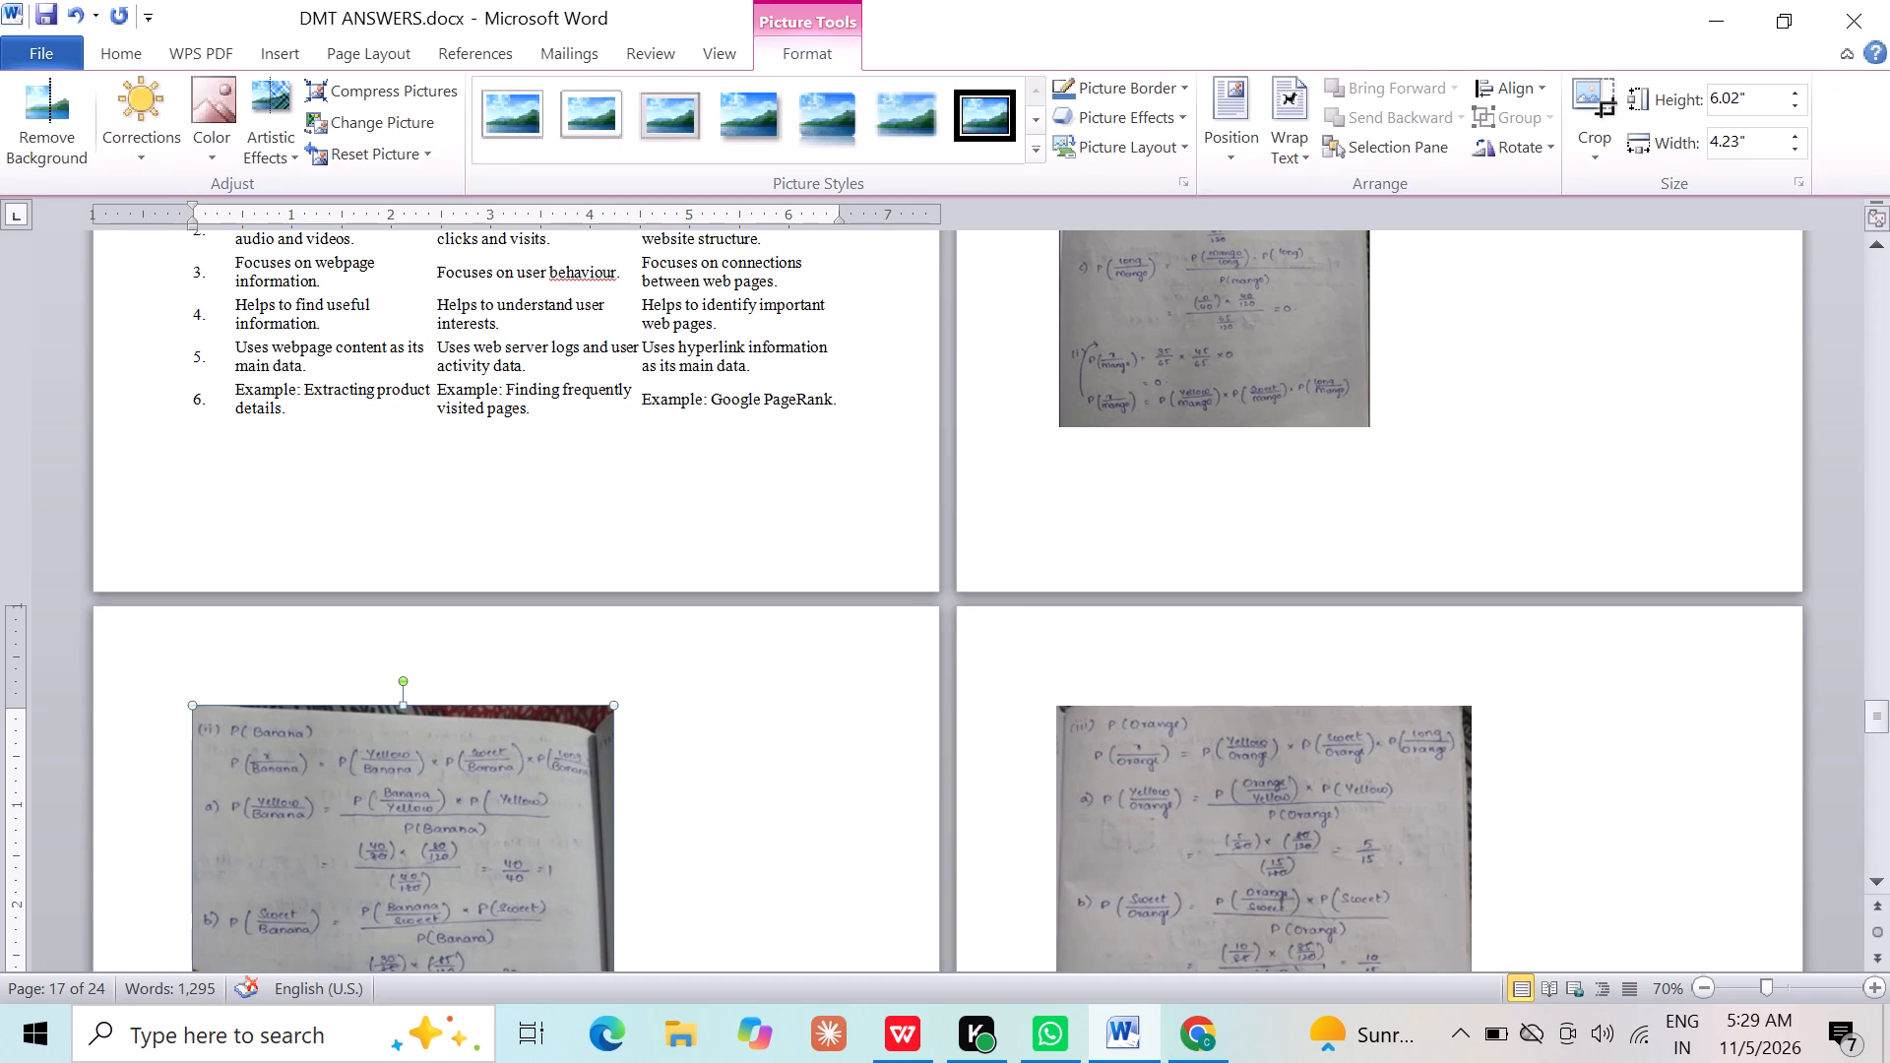
key("ctrl+c")
key("ctrl+c")
key("ctrl+c")
key("ctrl+c")
key("ctrl+c")
key("ctrl+c")
Paste the P(Banana) picture directly after the first handwritten picture in the SET-B question 5 answer.
scroll(539, 793, "down", 2)
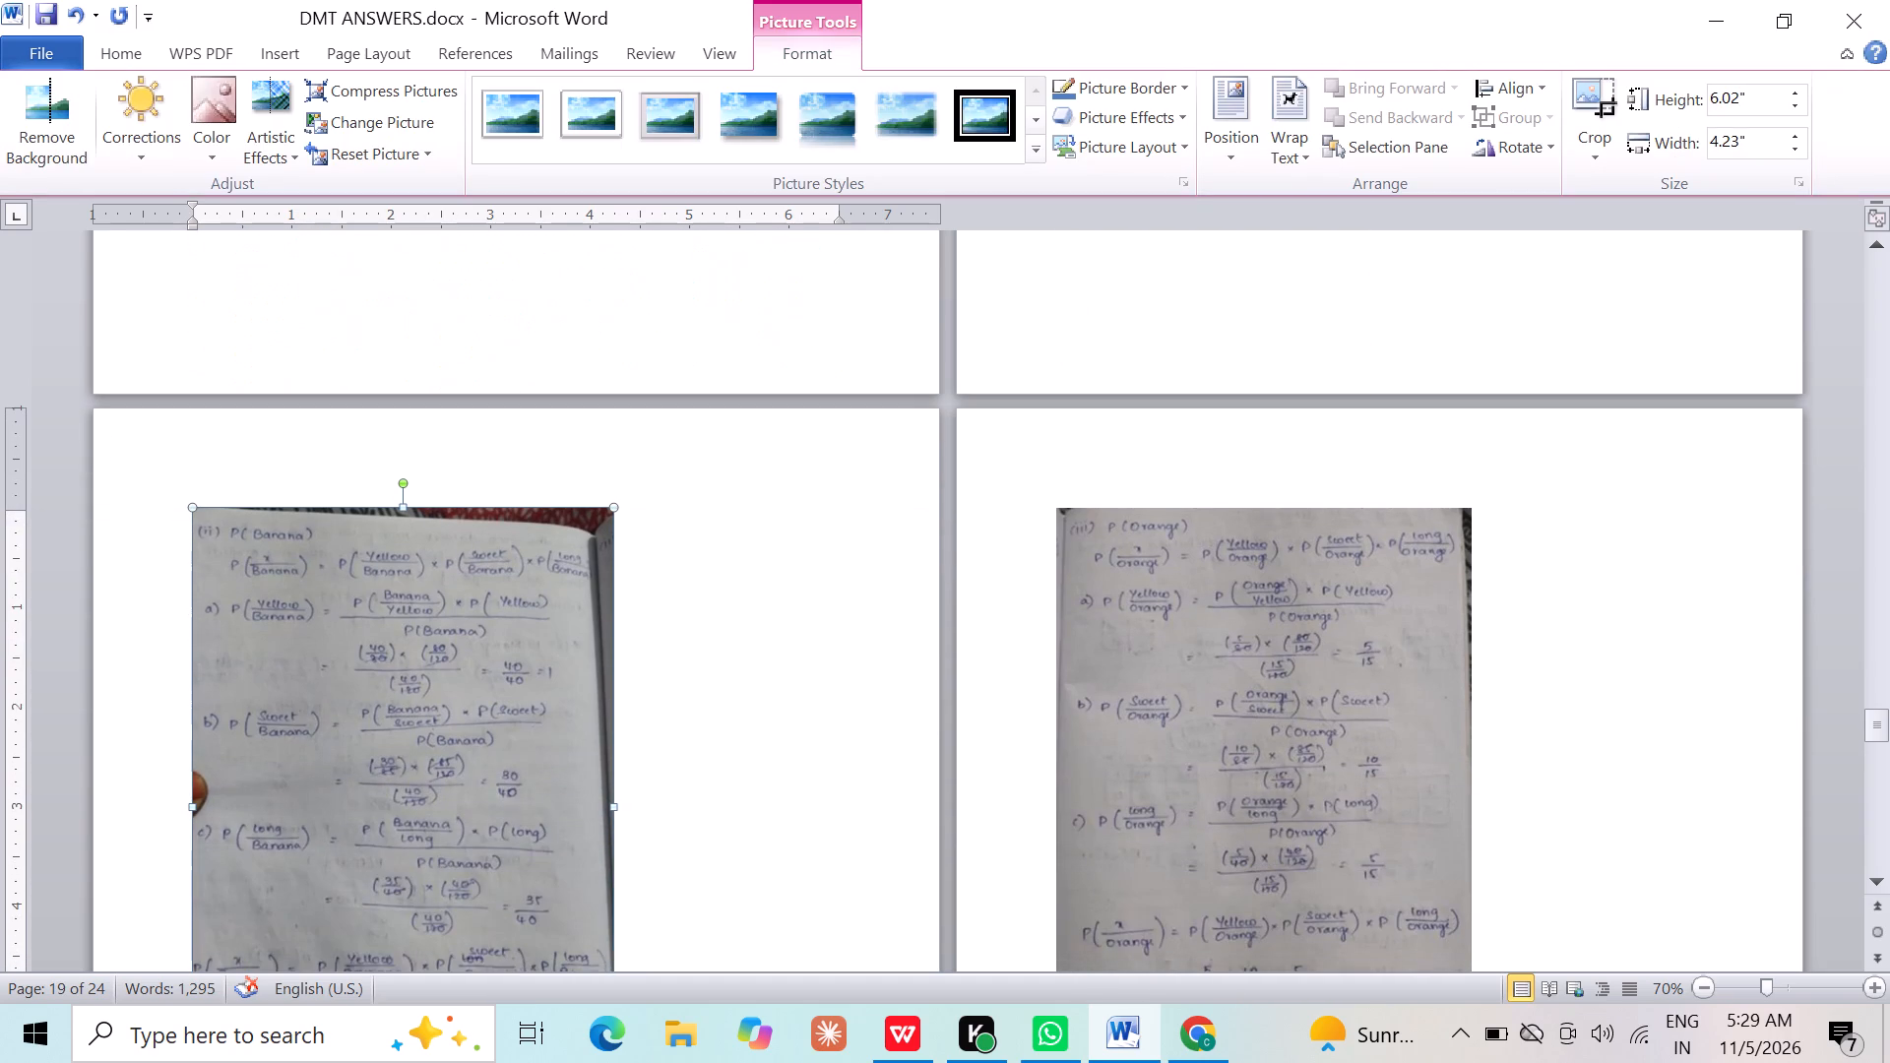
scroll(539, 793, "down", 1)
scroll(696, 784, "up", 2)
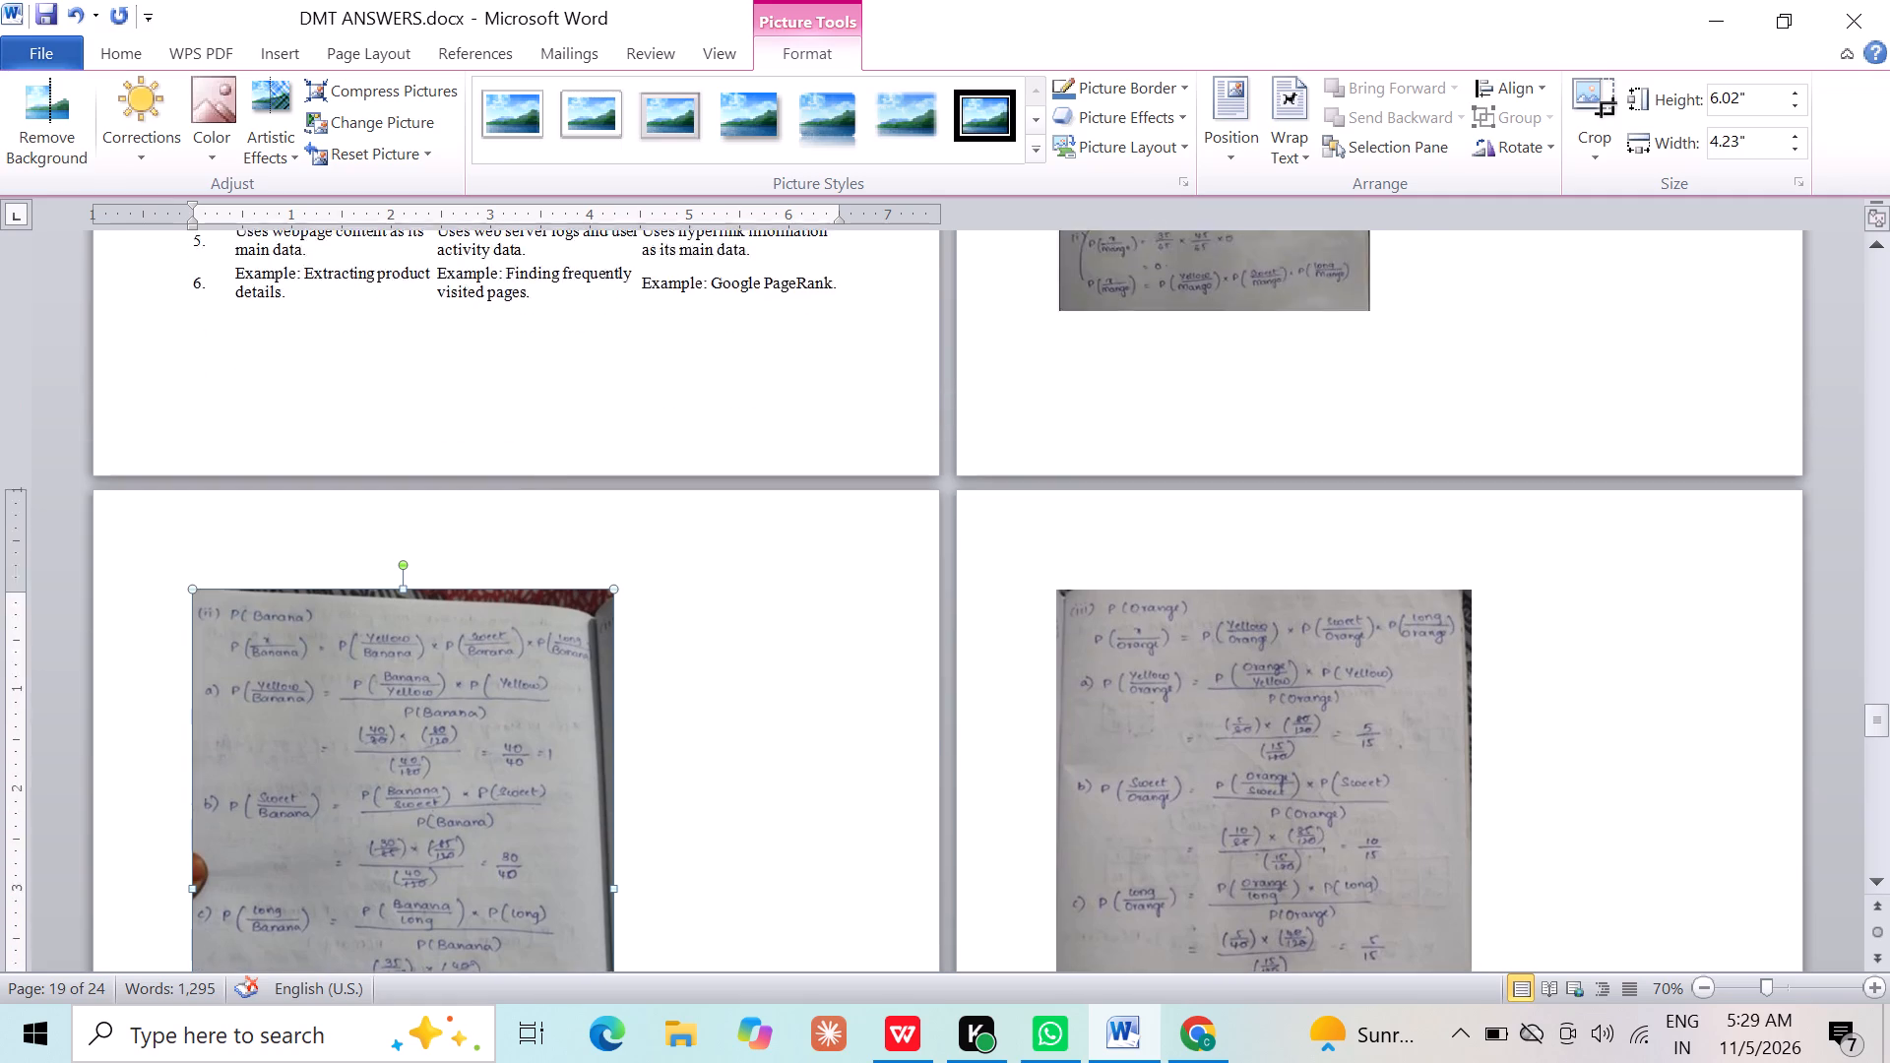
scroll(696, 784, "up", 3)
scroll(696, 784, "down", 5)
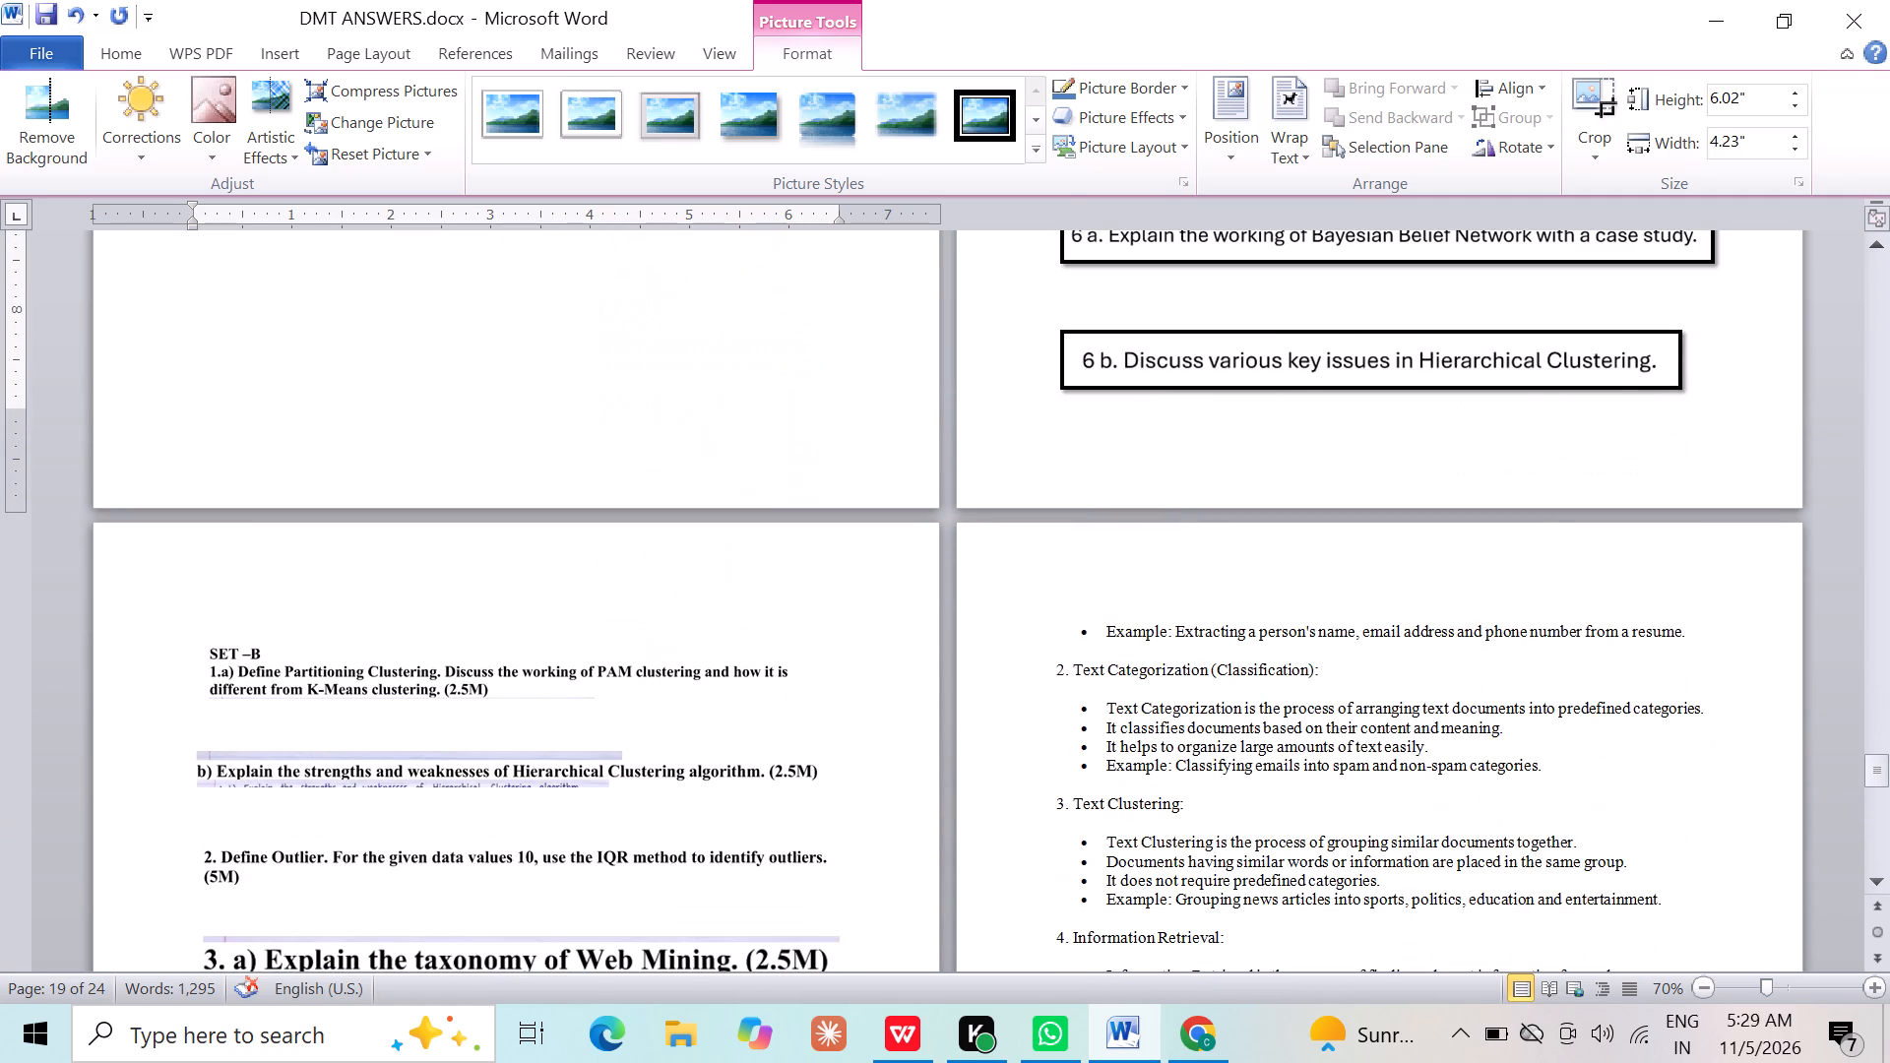
scroll(820, 389, "down", 6)
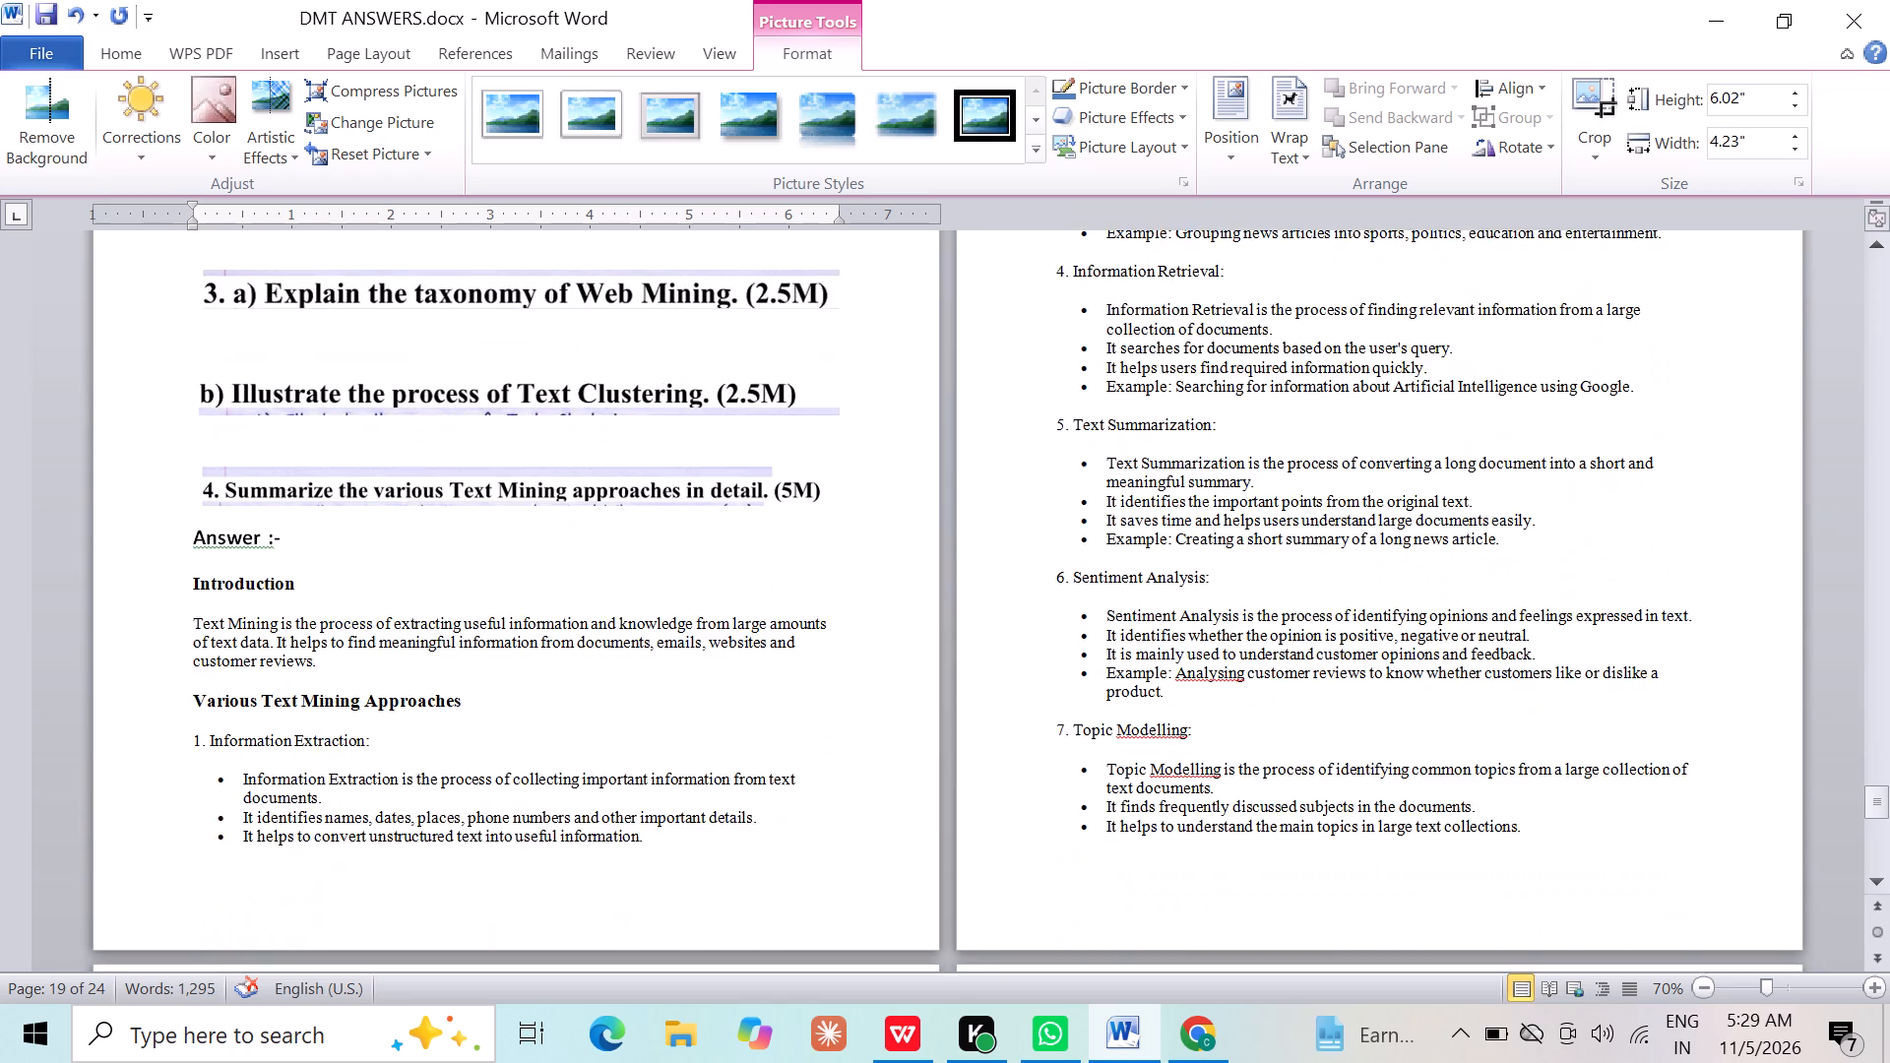
scroll(820, 389, "down", 10)
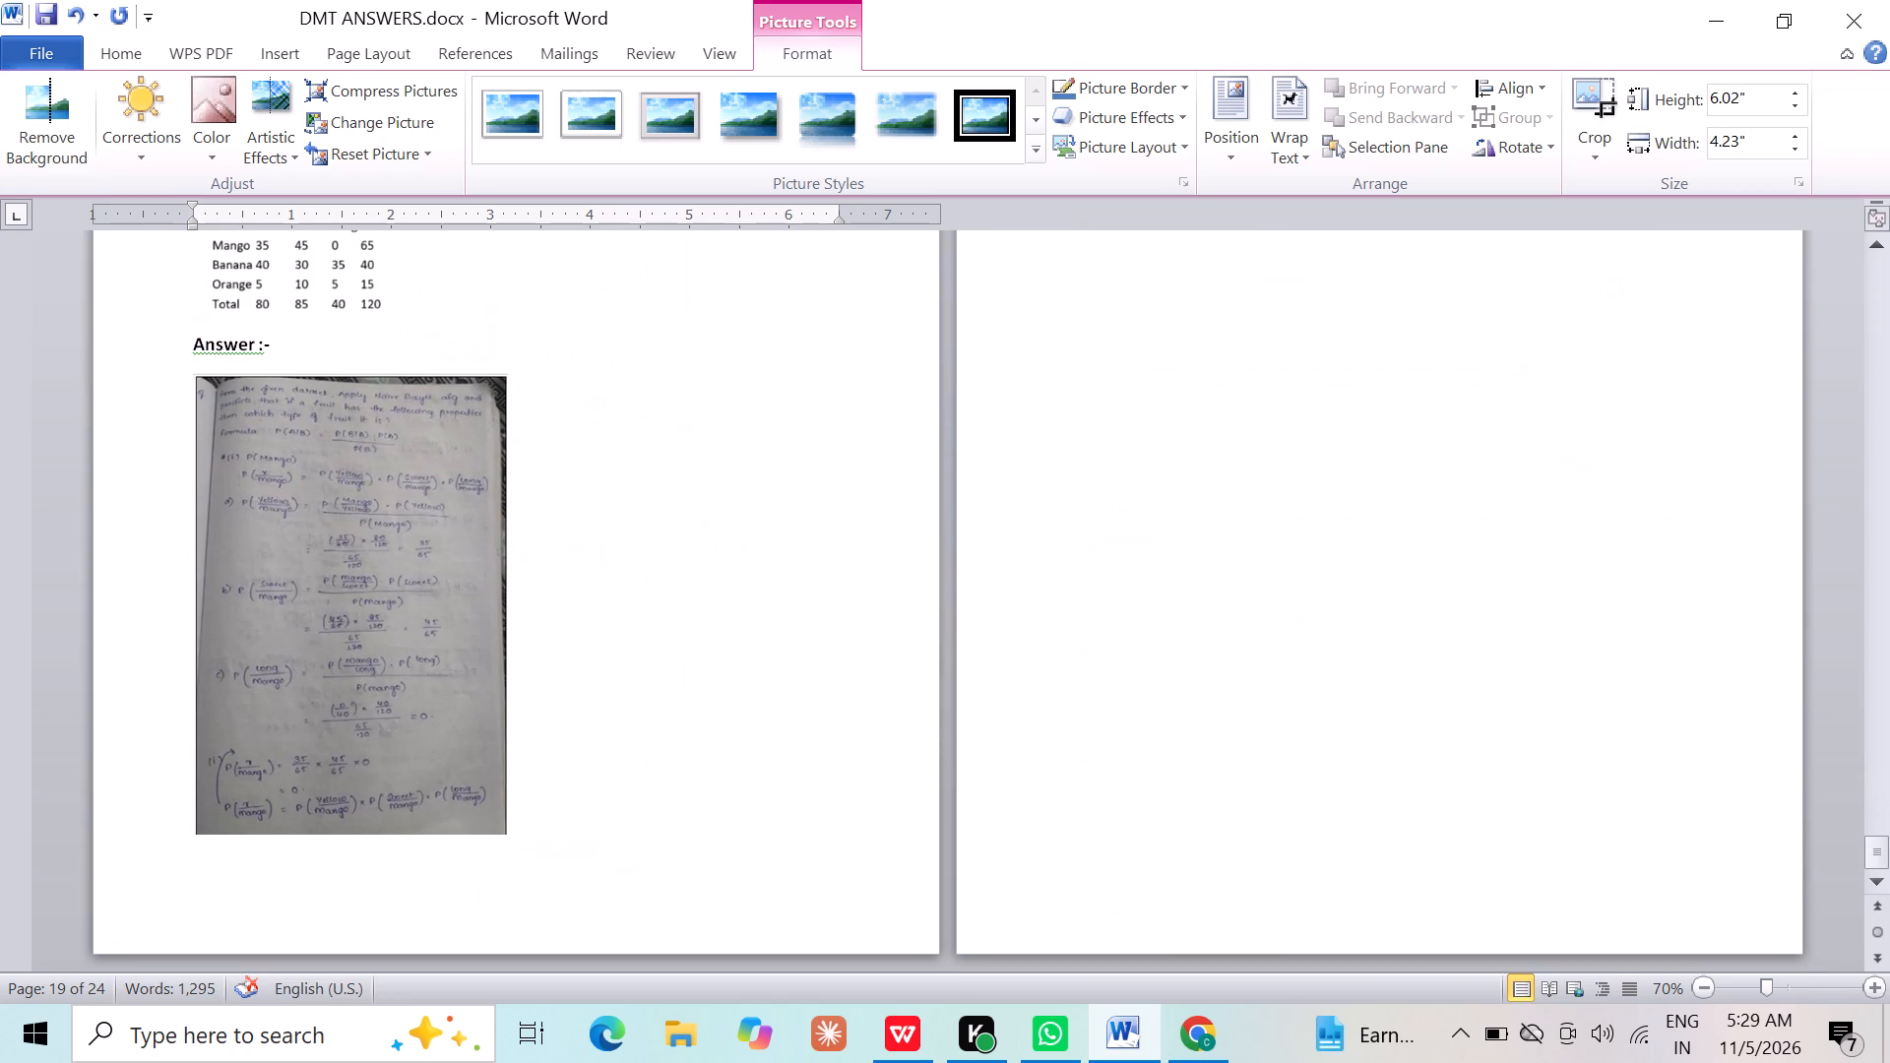
left_click(820, 389)
key("ctrl+v")
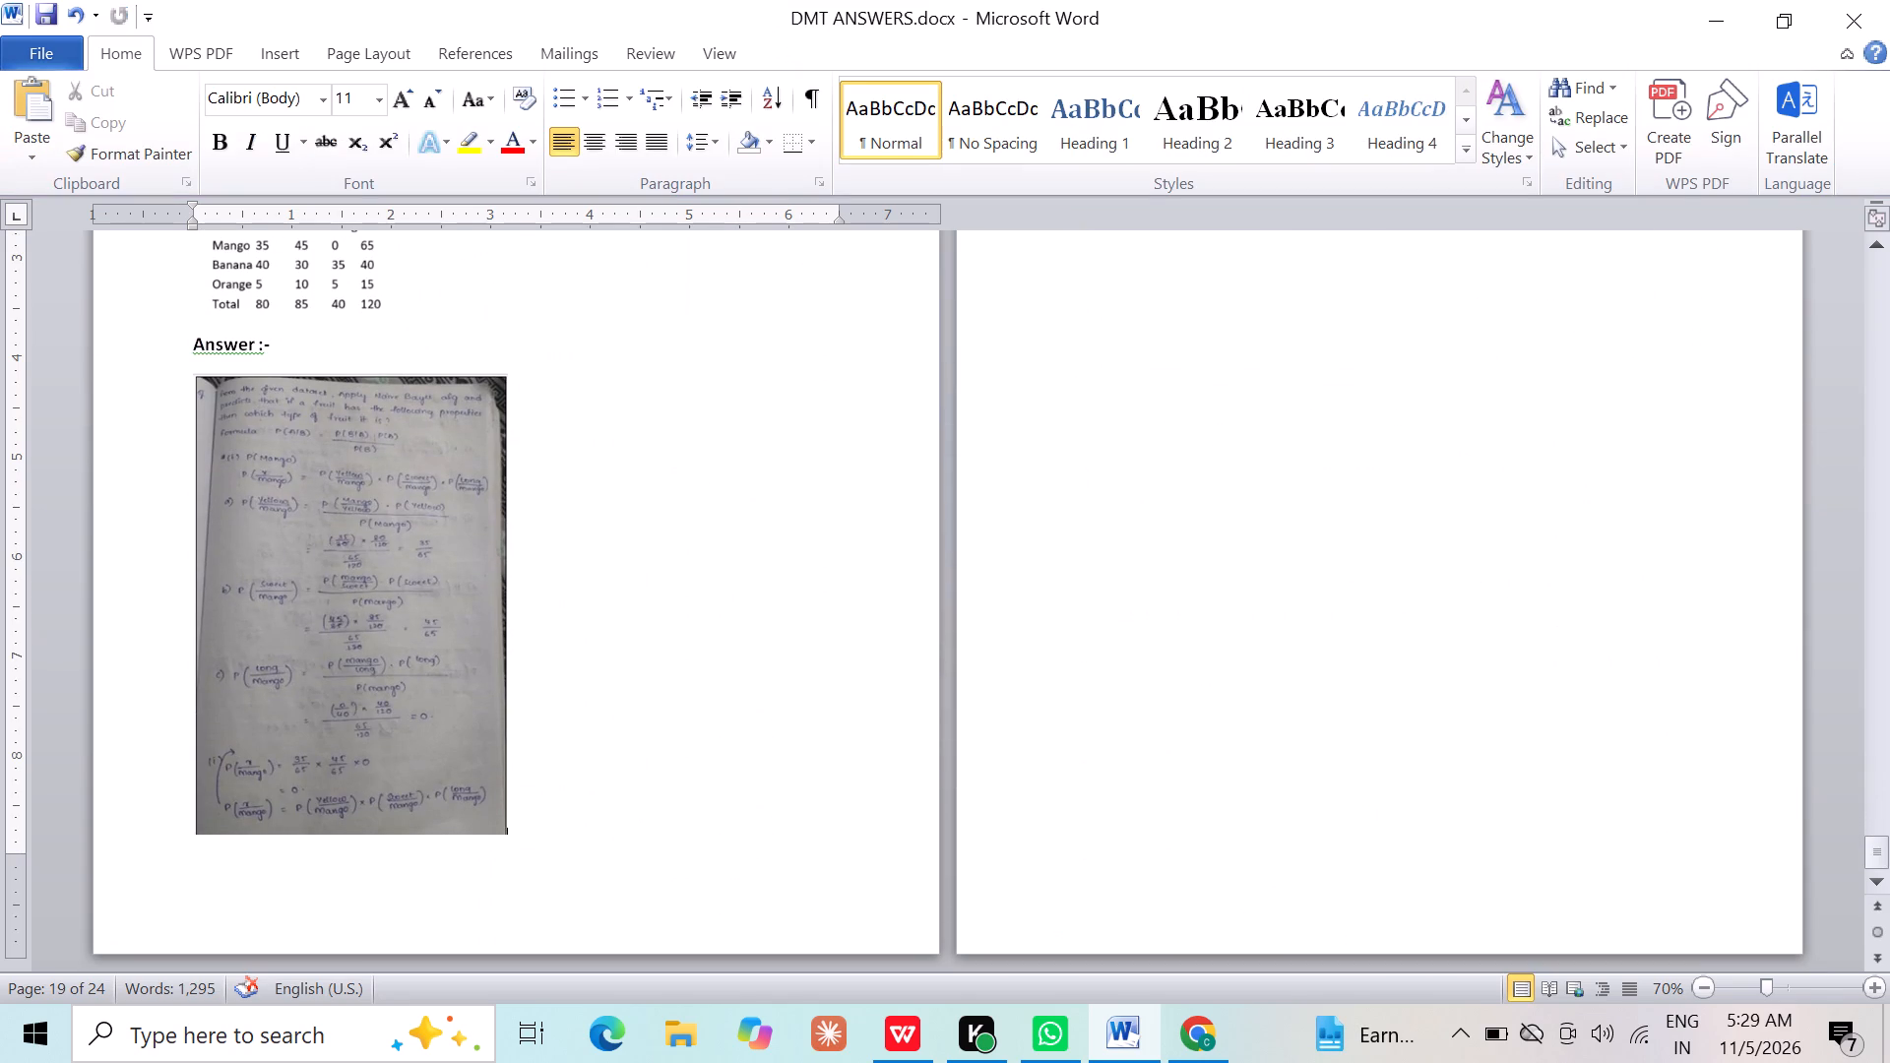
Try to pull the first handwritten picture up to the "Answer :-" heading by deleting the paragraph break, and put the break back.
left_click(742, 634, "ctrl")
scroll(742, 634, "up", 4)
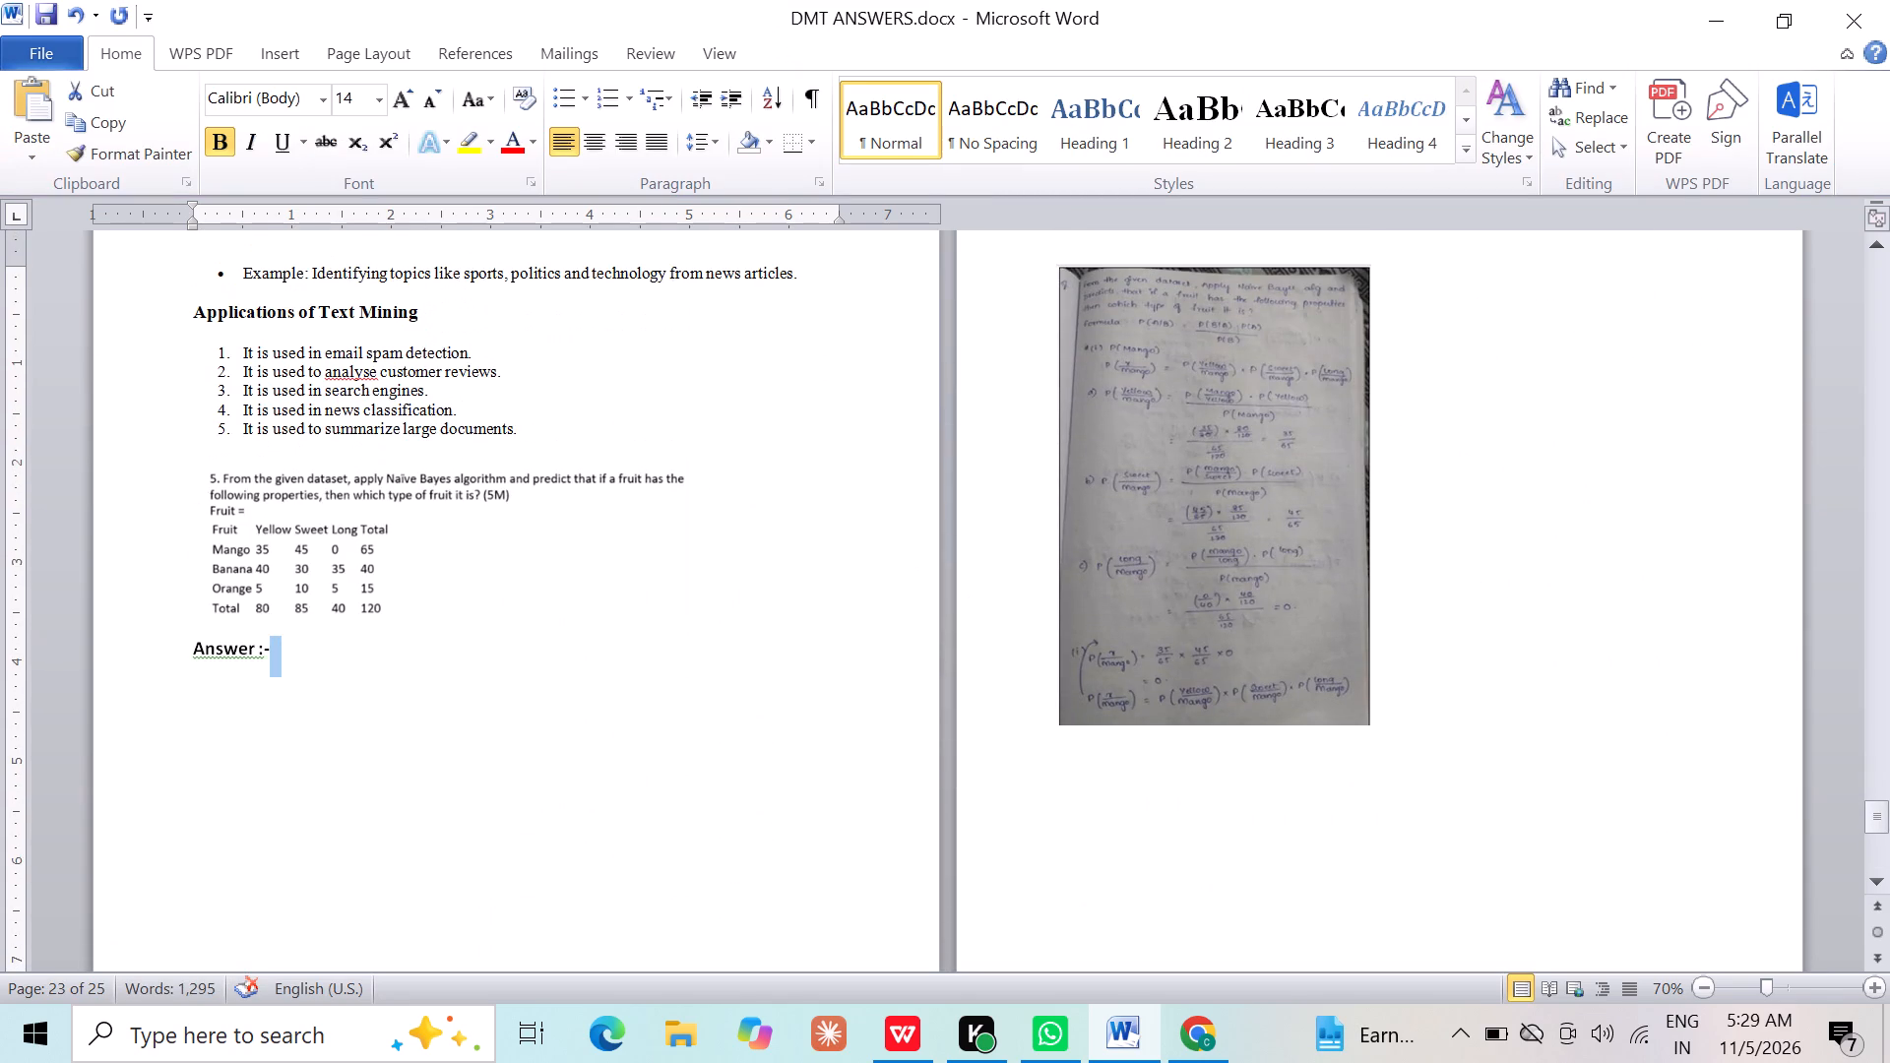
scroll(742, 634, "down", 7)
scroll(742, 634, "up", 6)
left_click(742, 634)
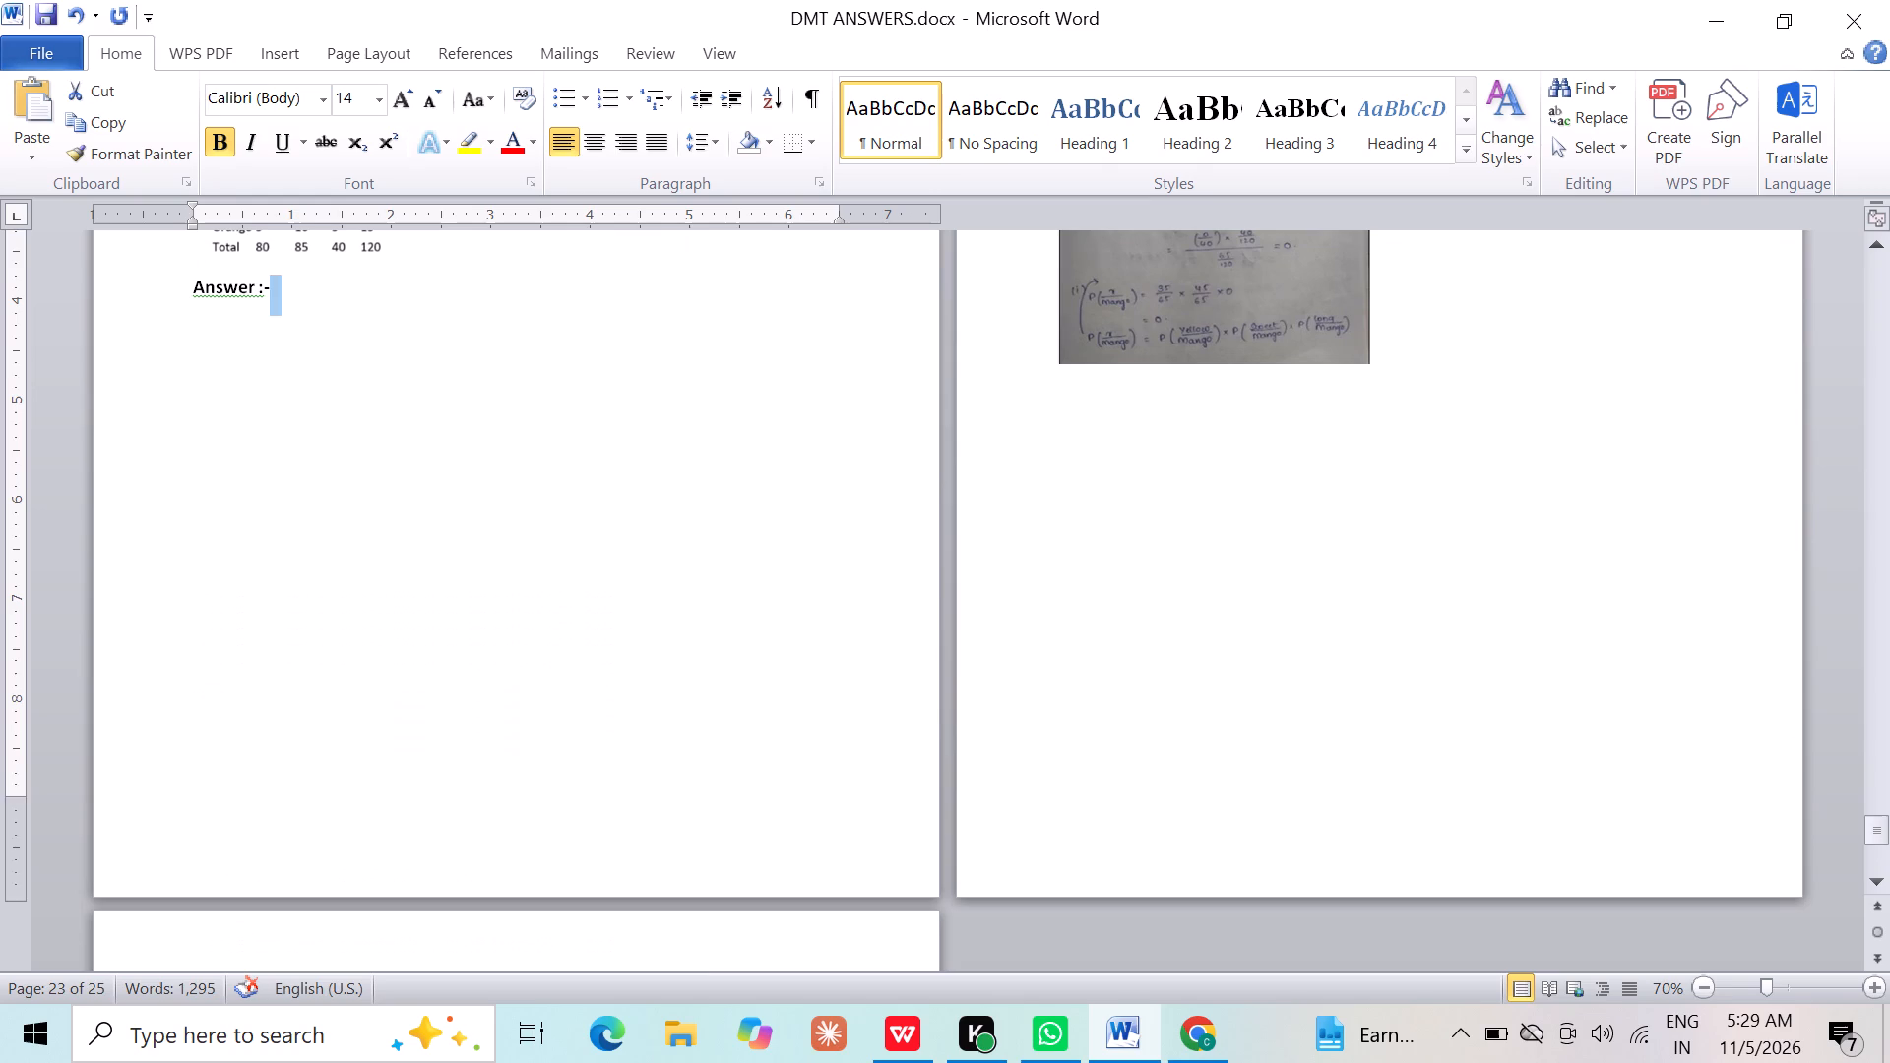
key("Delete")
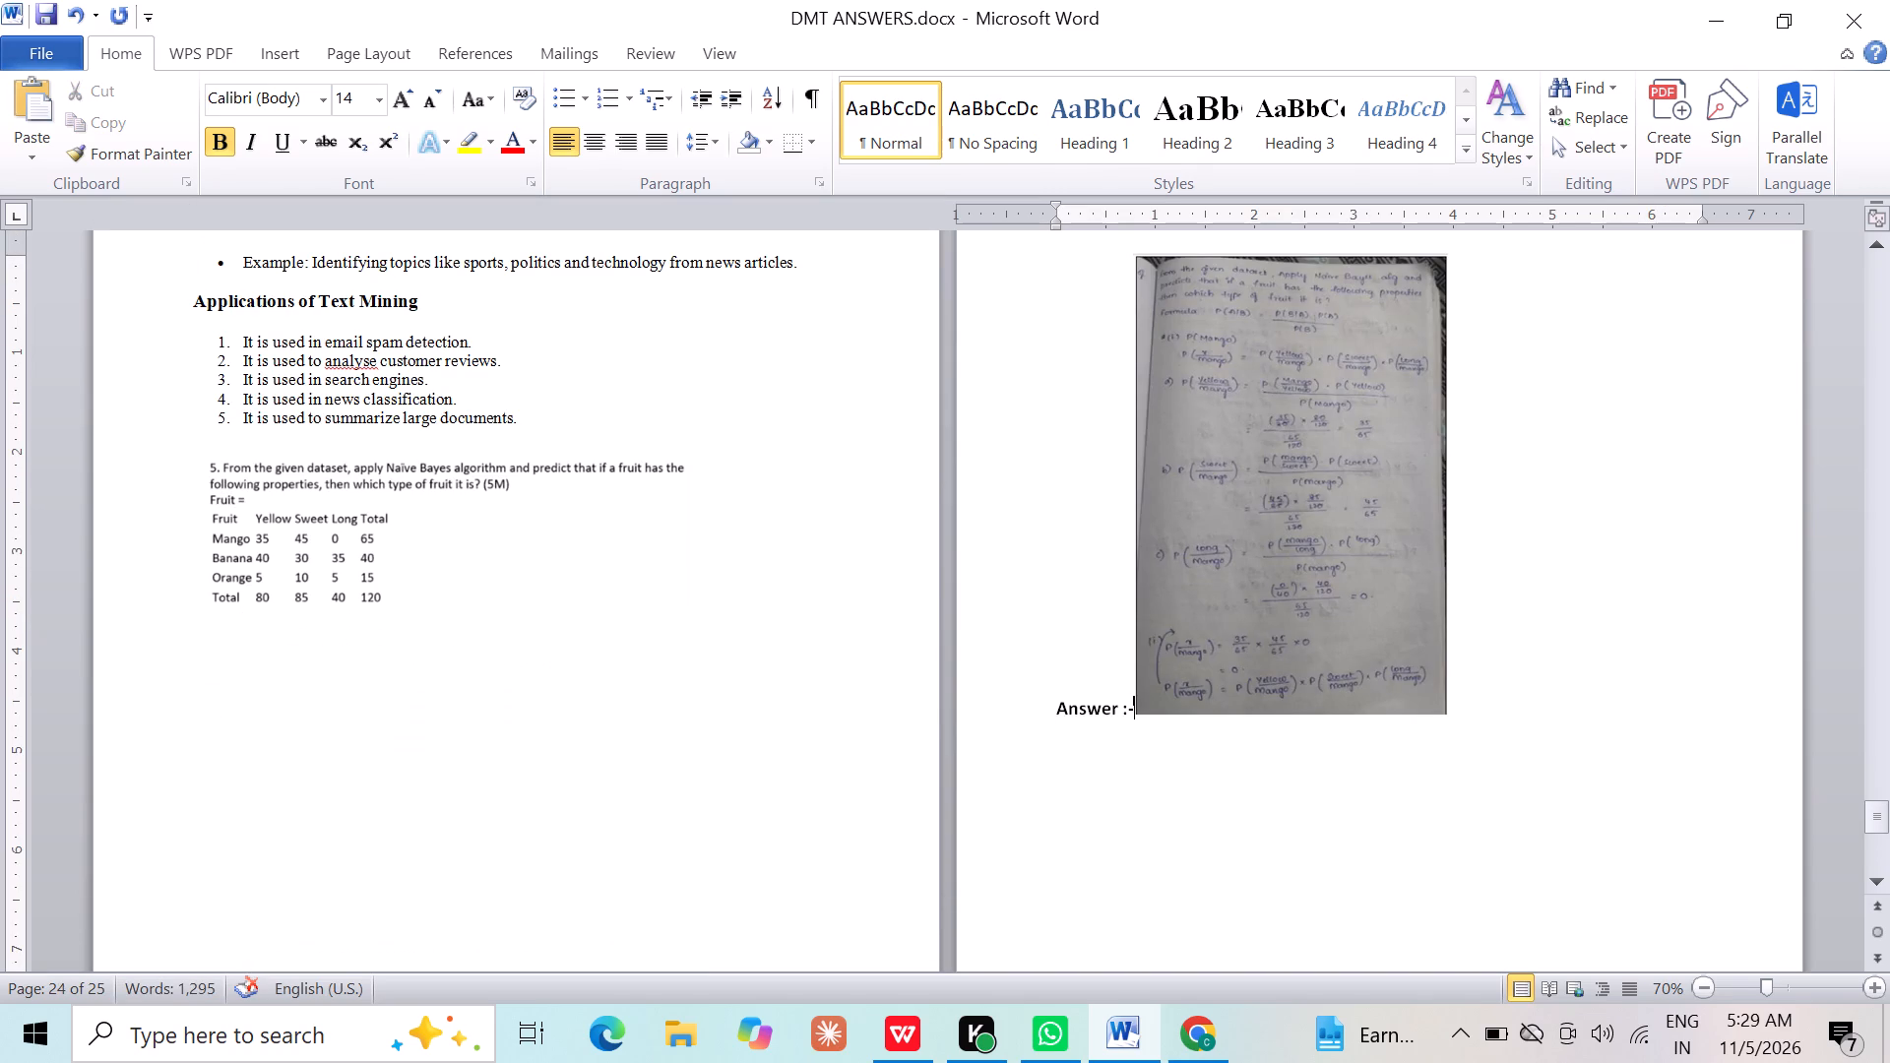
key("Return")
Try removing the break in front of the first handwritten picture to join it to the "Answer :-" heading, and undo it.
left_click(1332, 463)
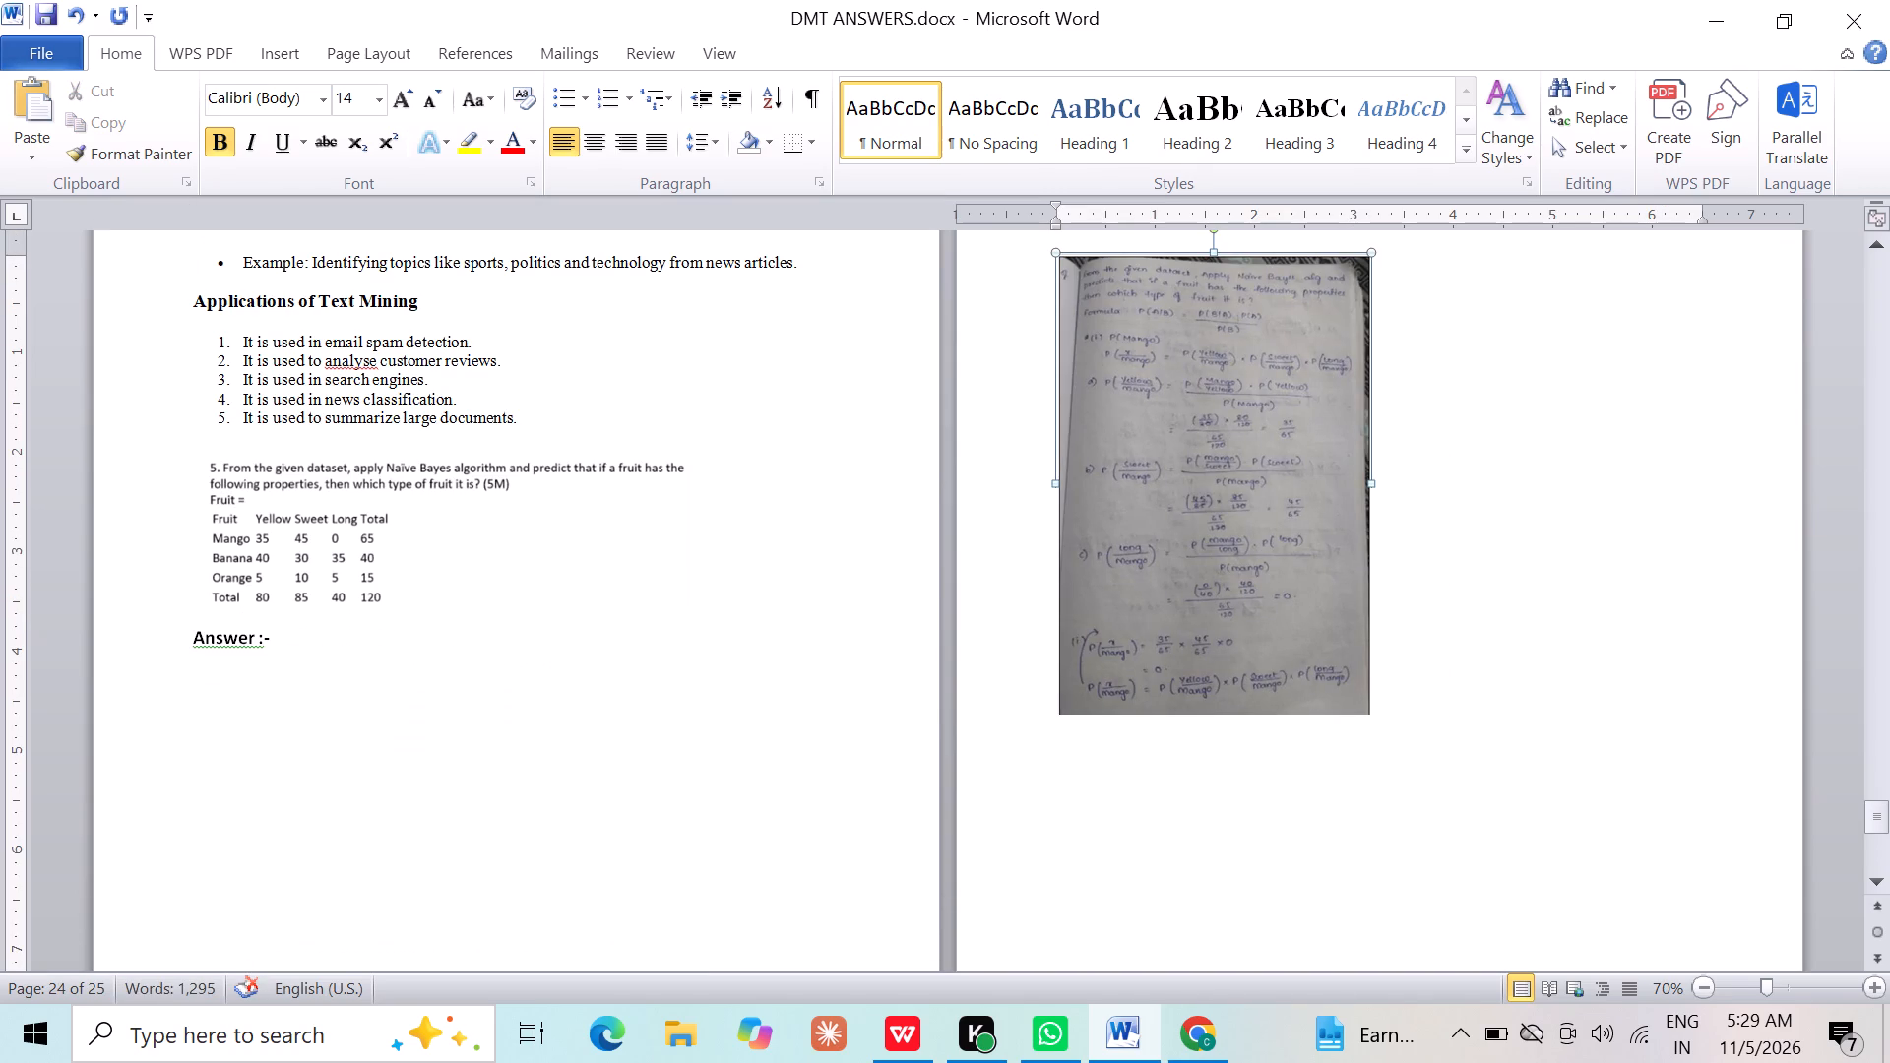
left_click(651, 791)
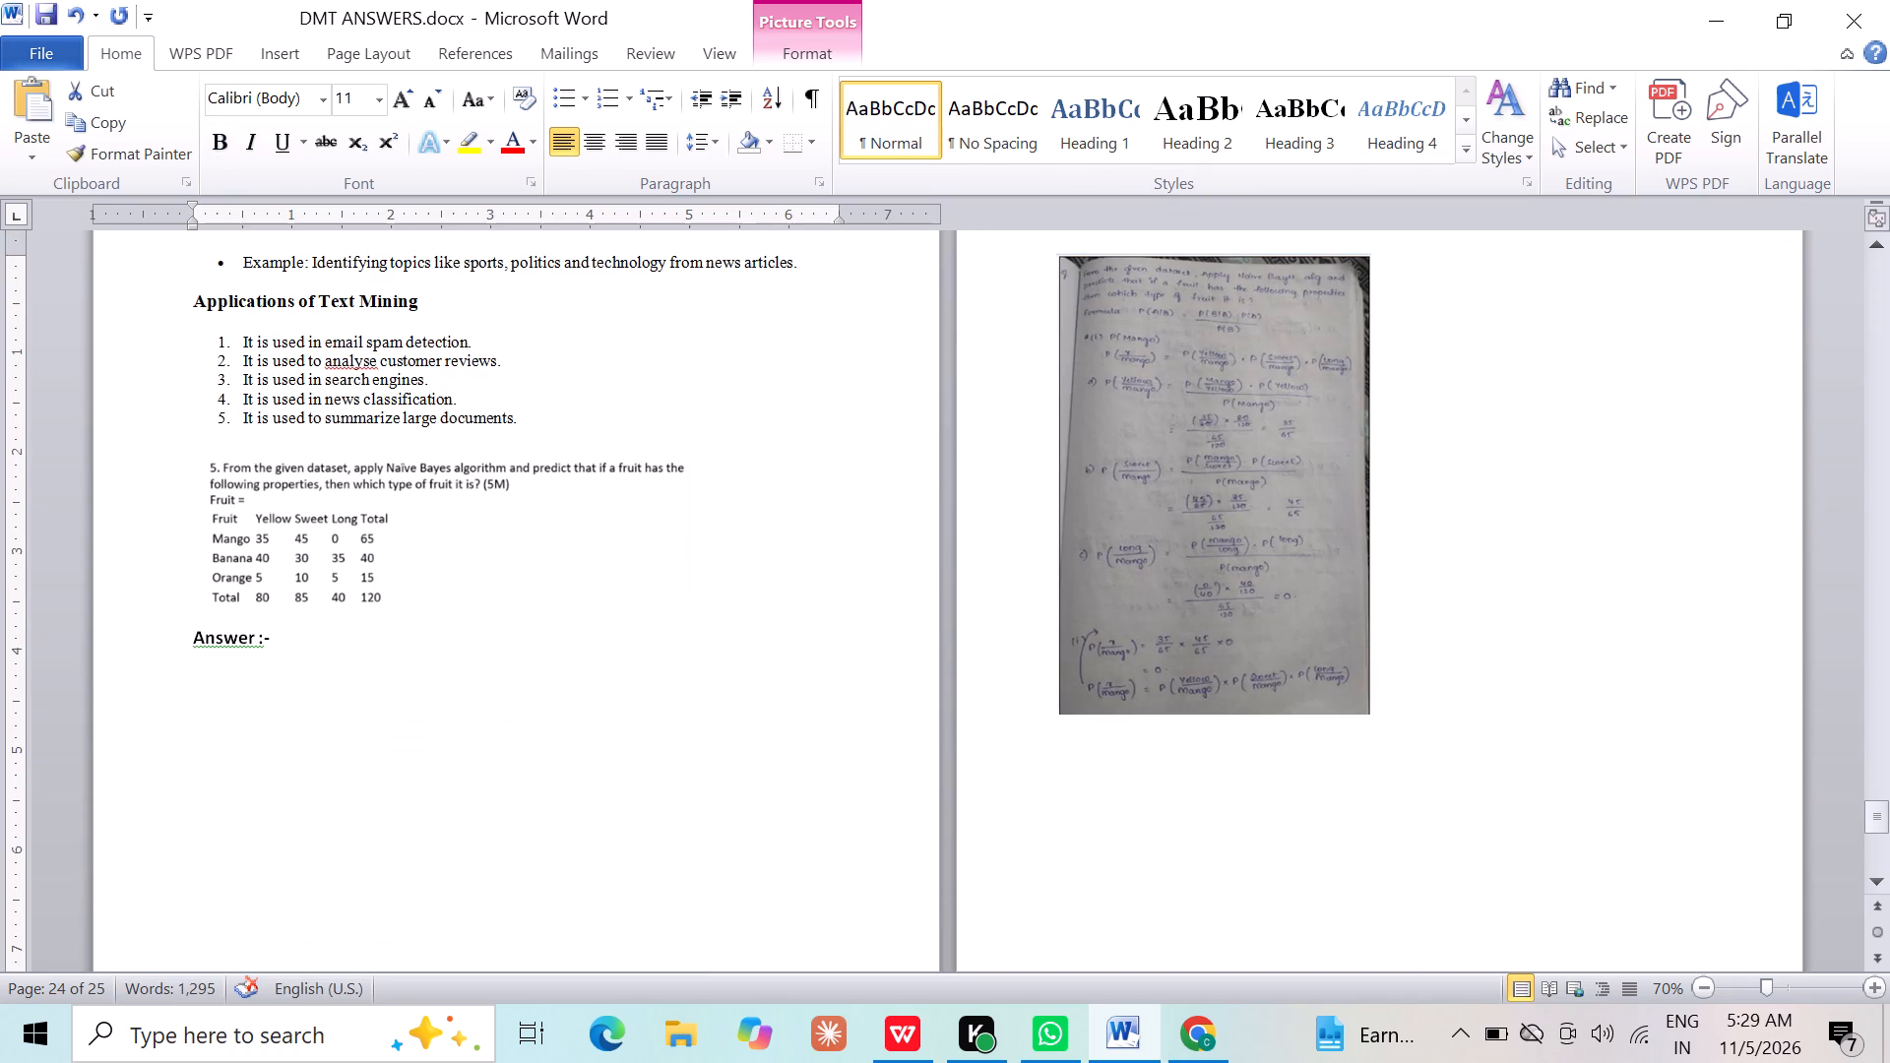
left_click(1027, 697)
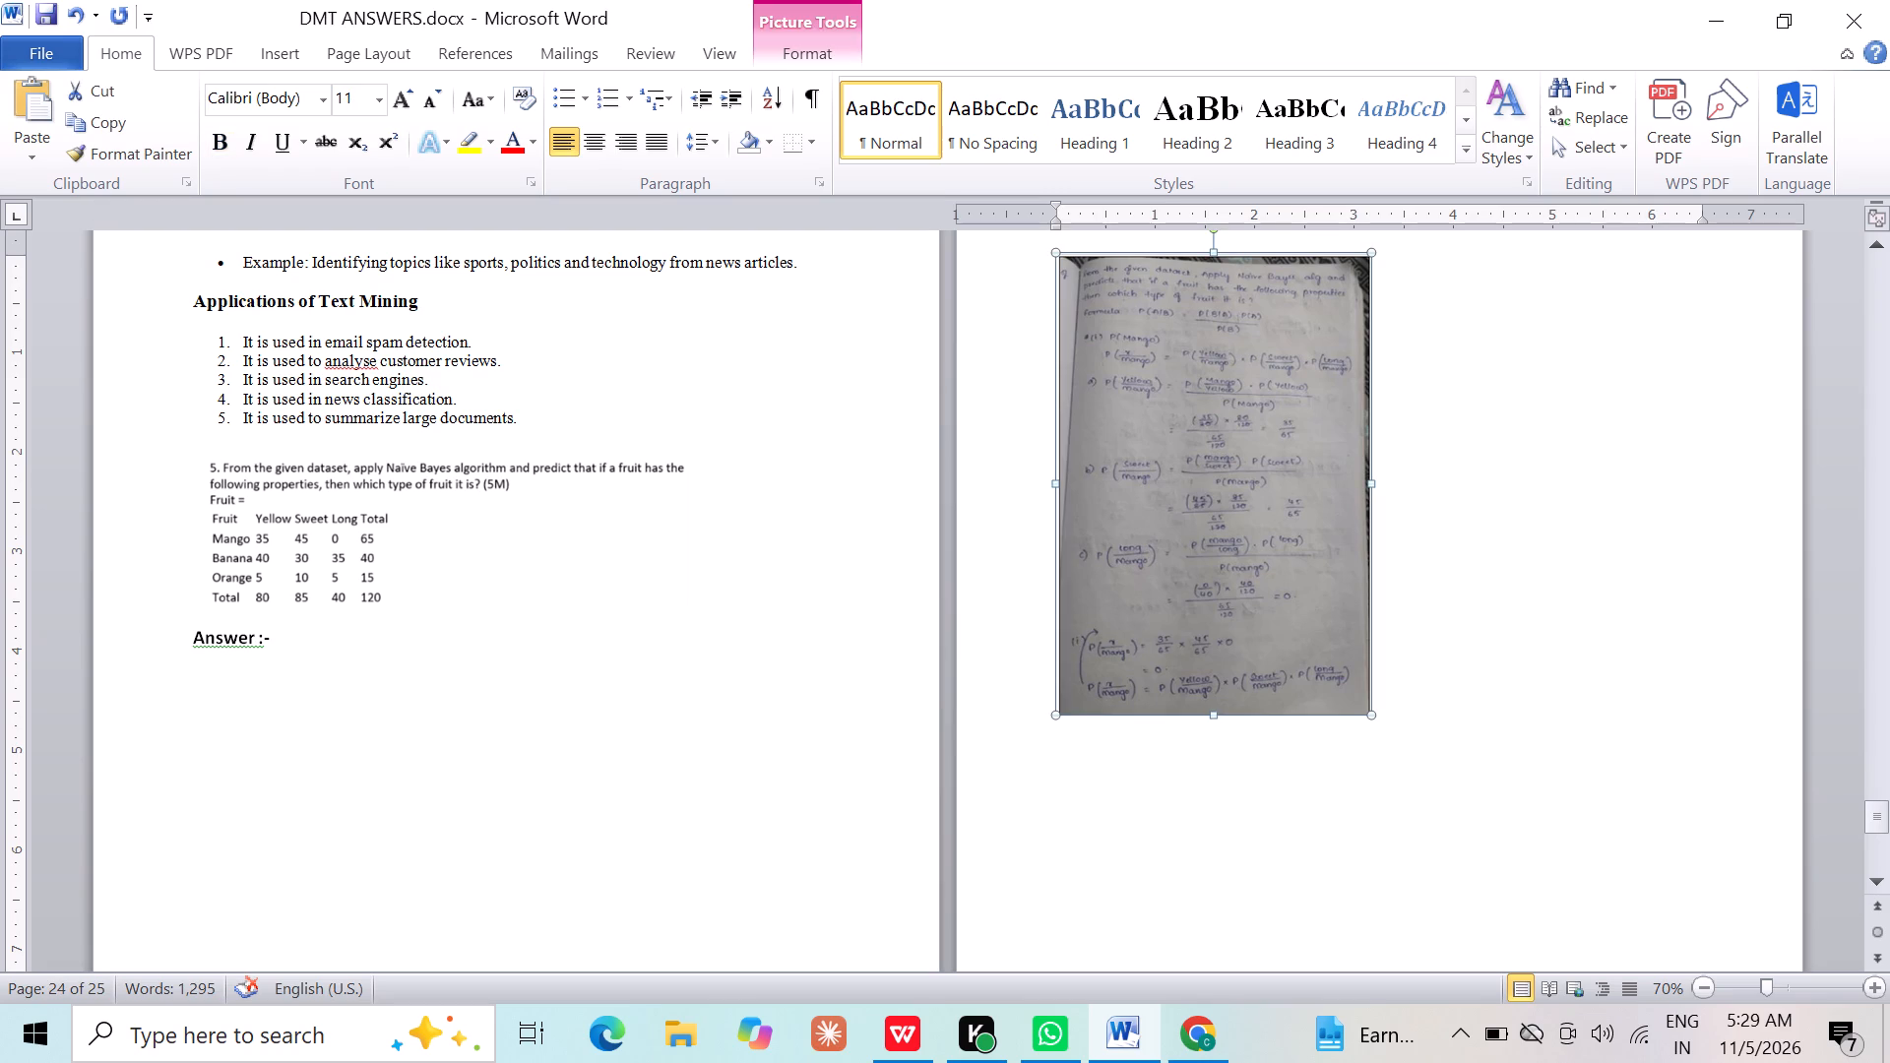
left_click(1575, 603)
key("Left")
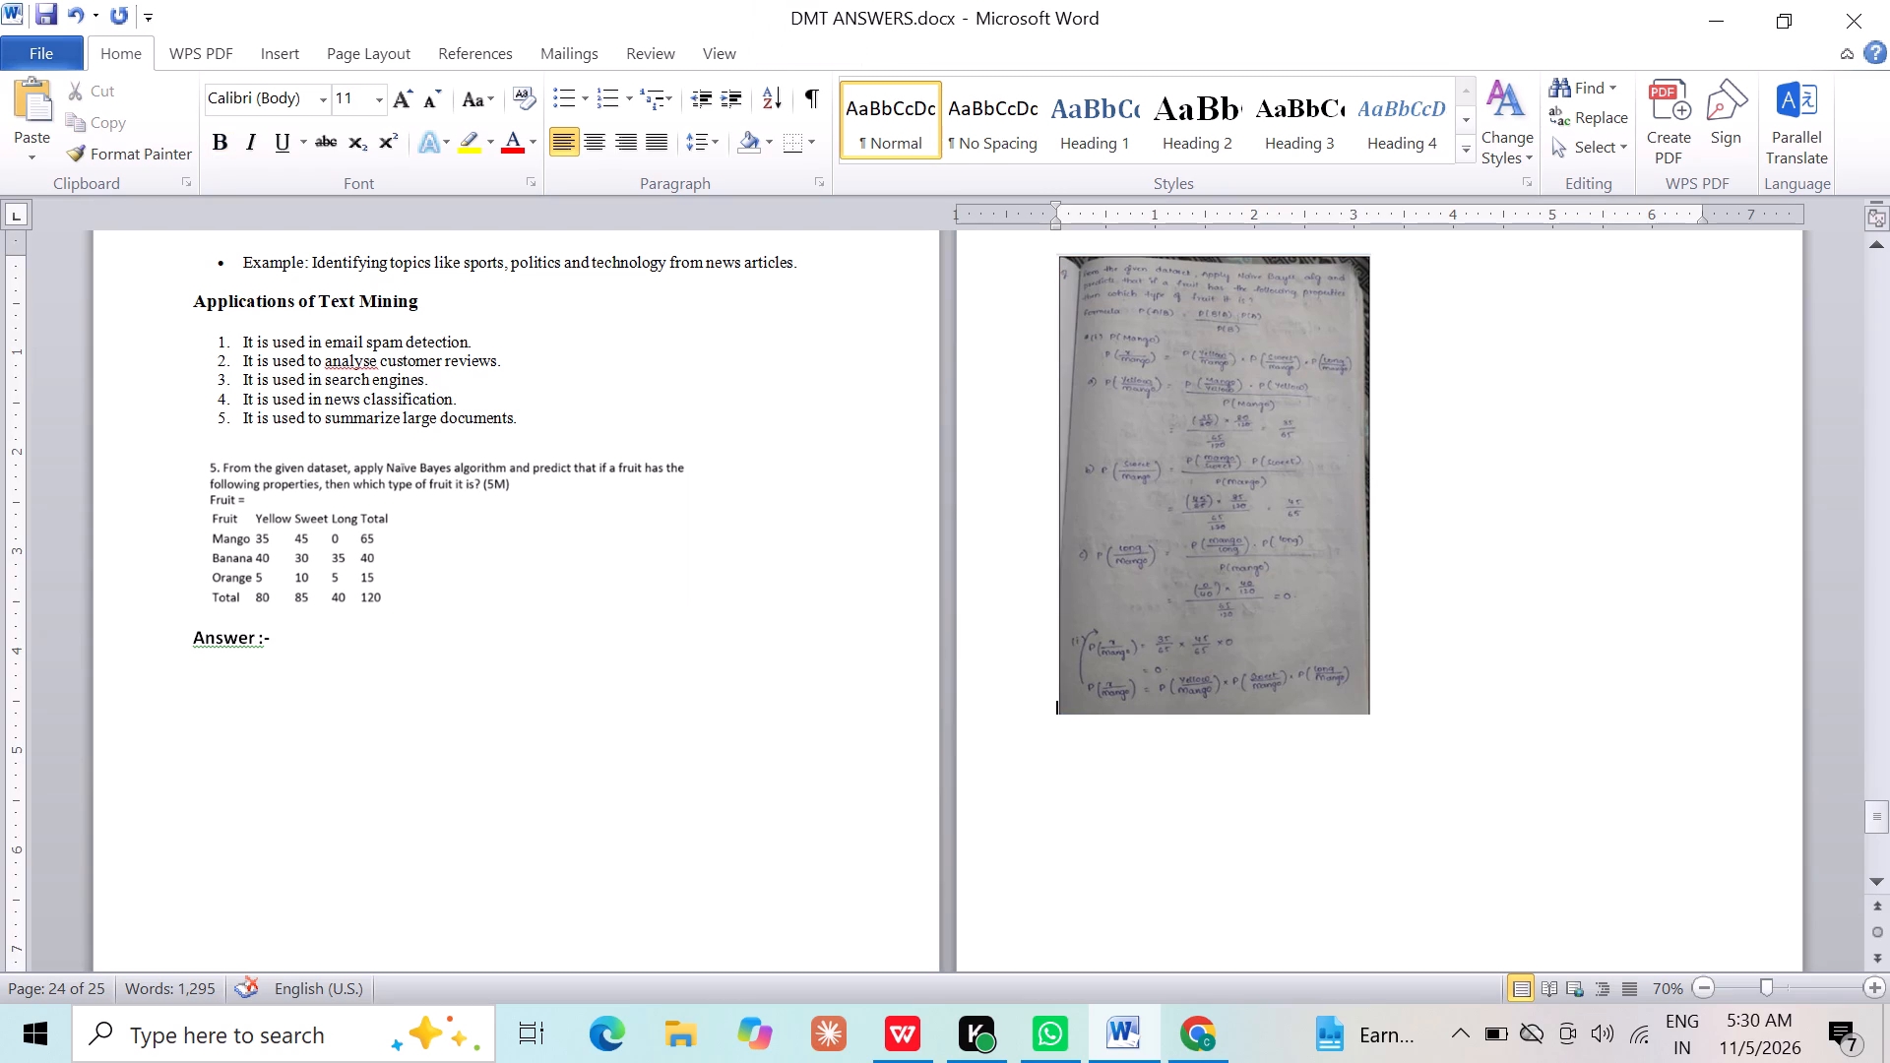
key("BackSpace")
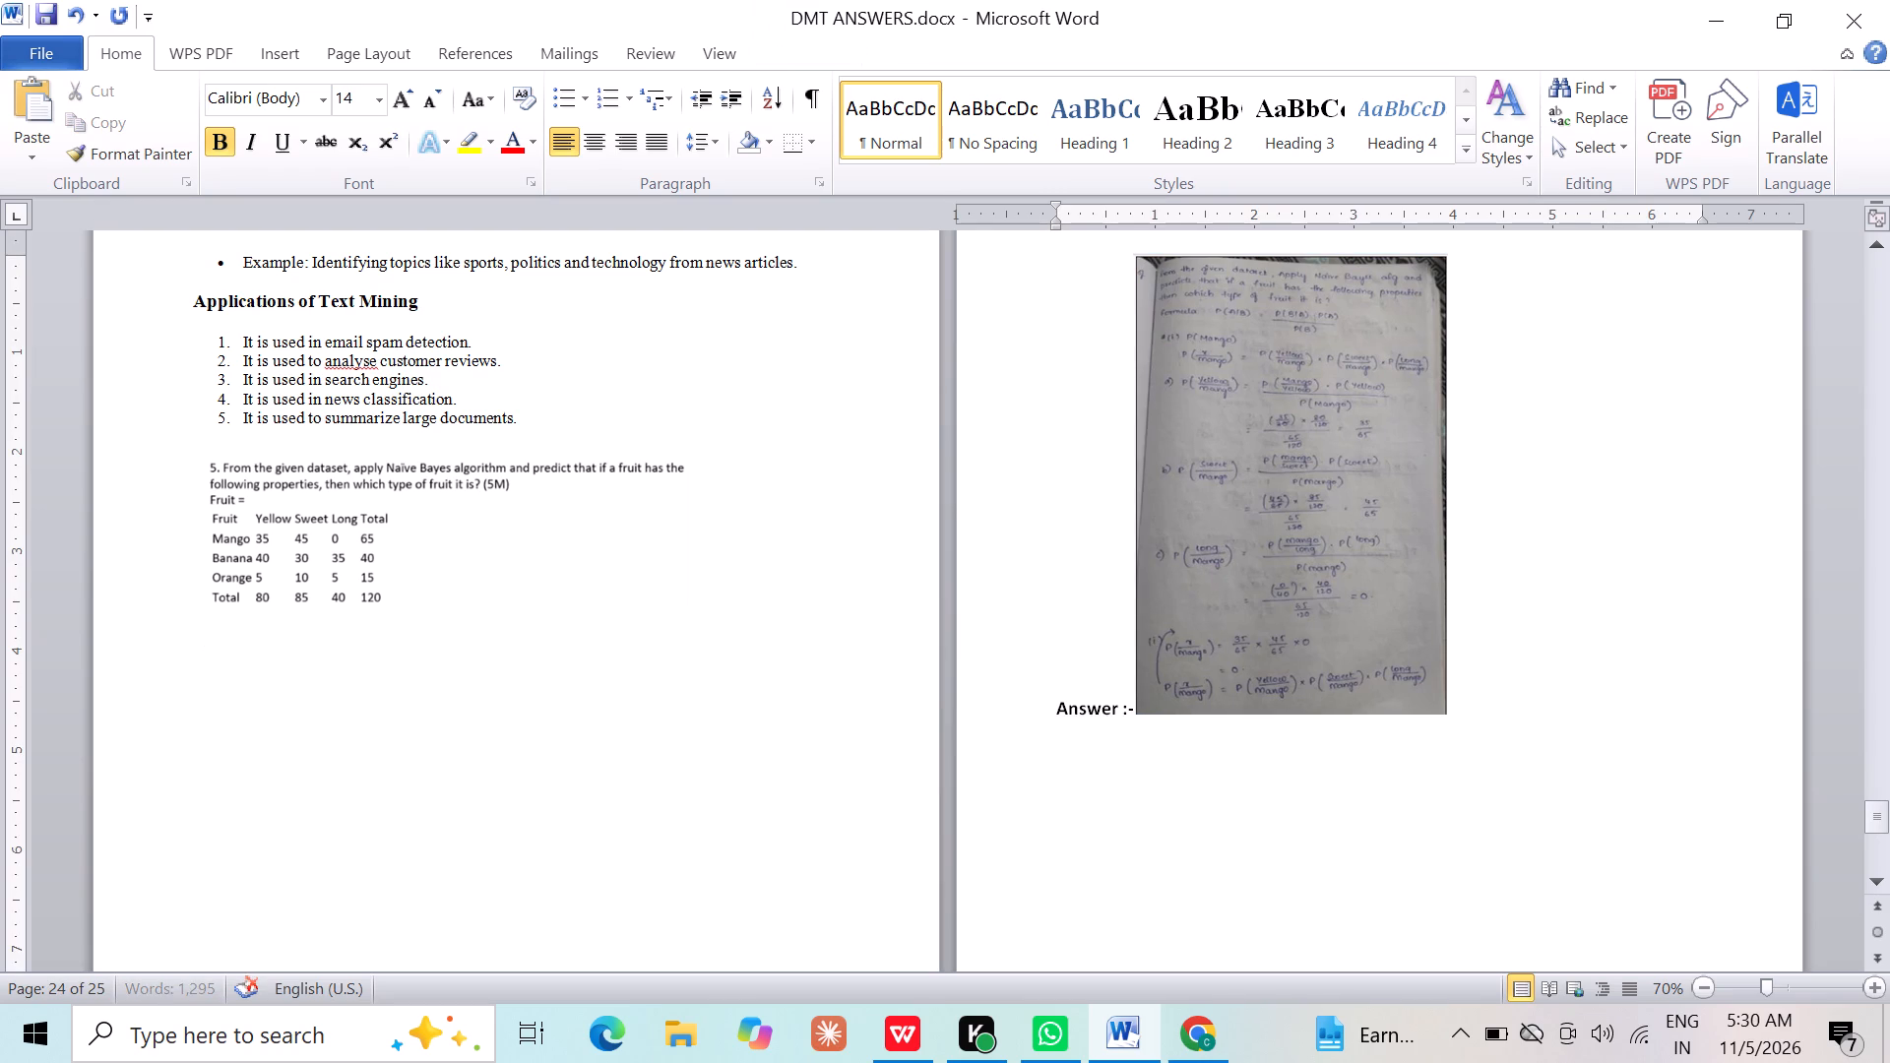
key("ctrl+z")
Shrink the first handwritten SET-B question 5 answer picture slightly to about 3 inches wide, keeping its proportions.
left_click(1317, 600)
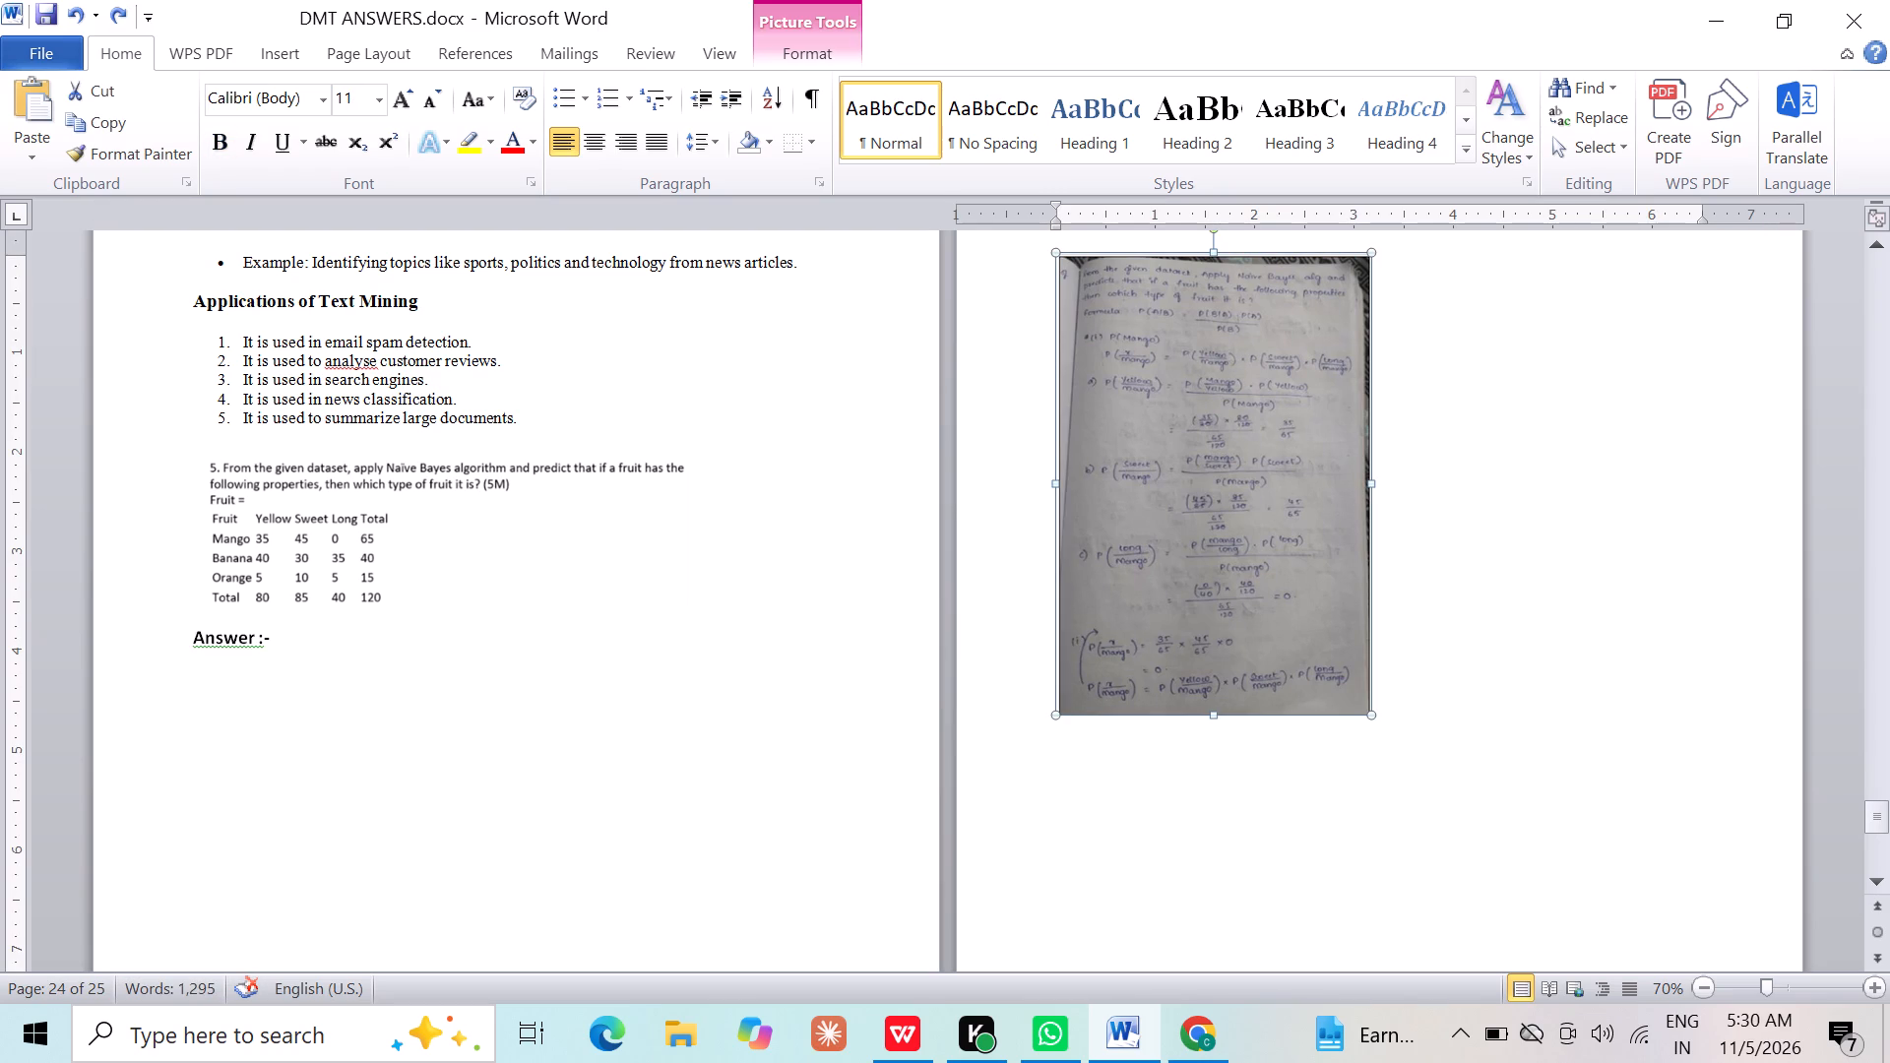
left_click_drag(1372, 711, 1348, 691)
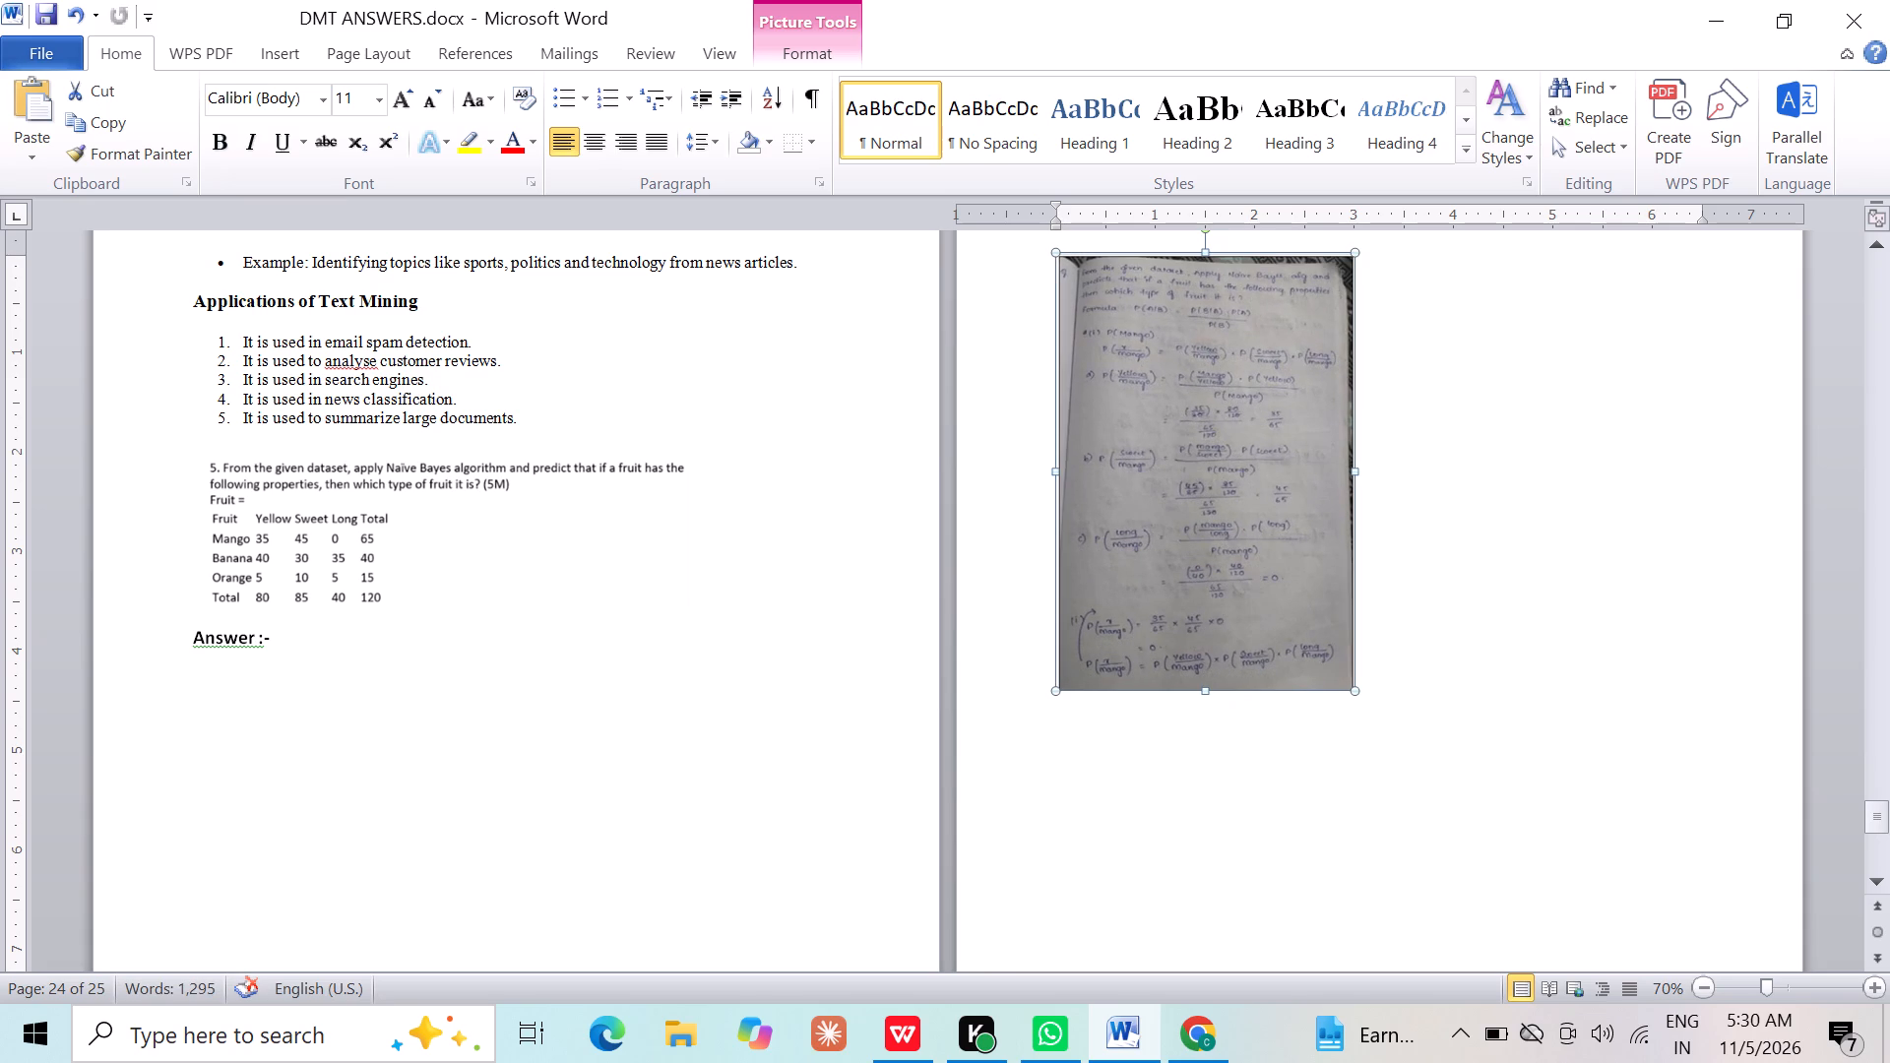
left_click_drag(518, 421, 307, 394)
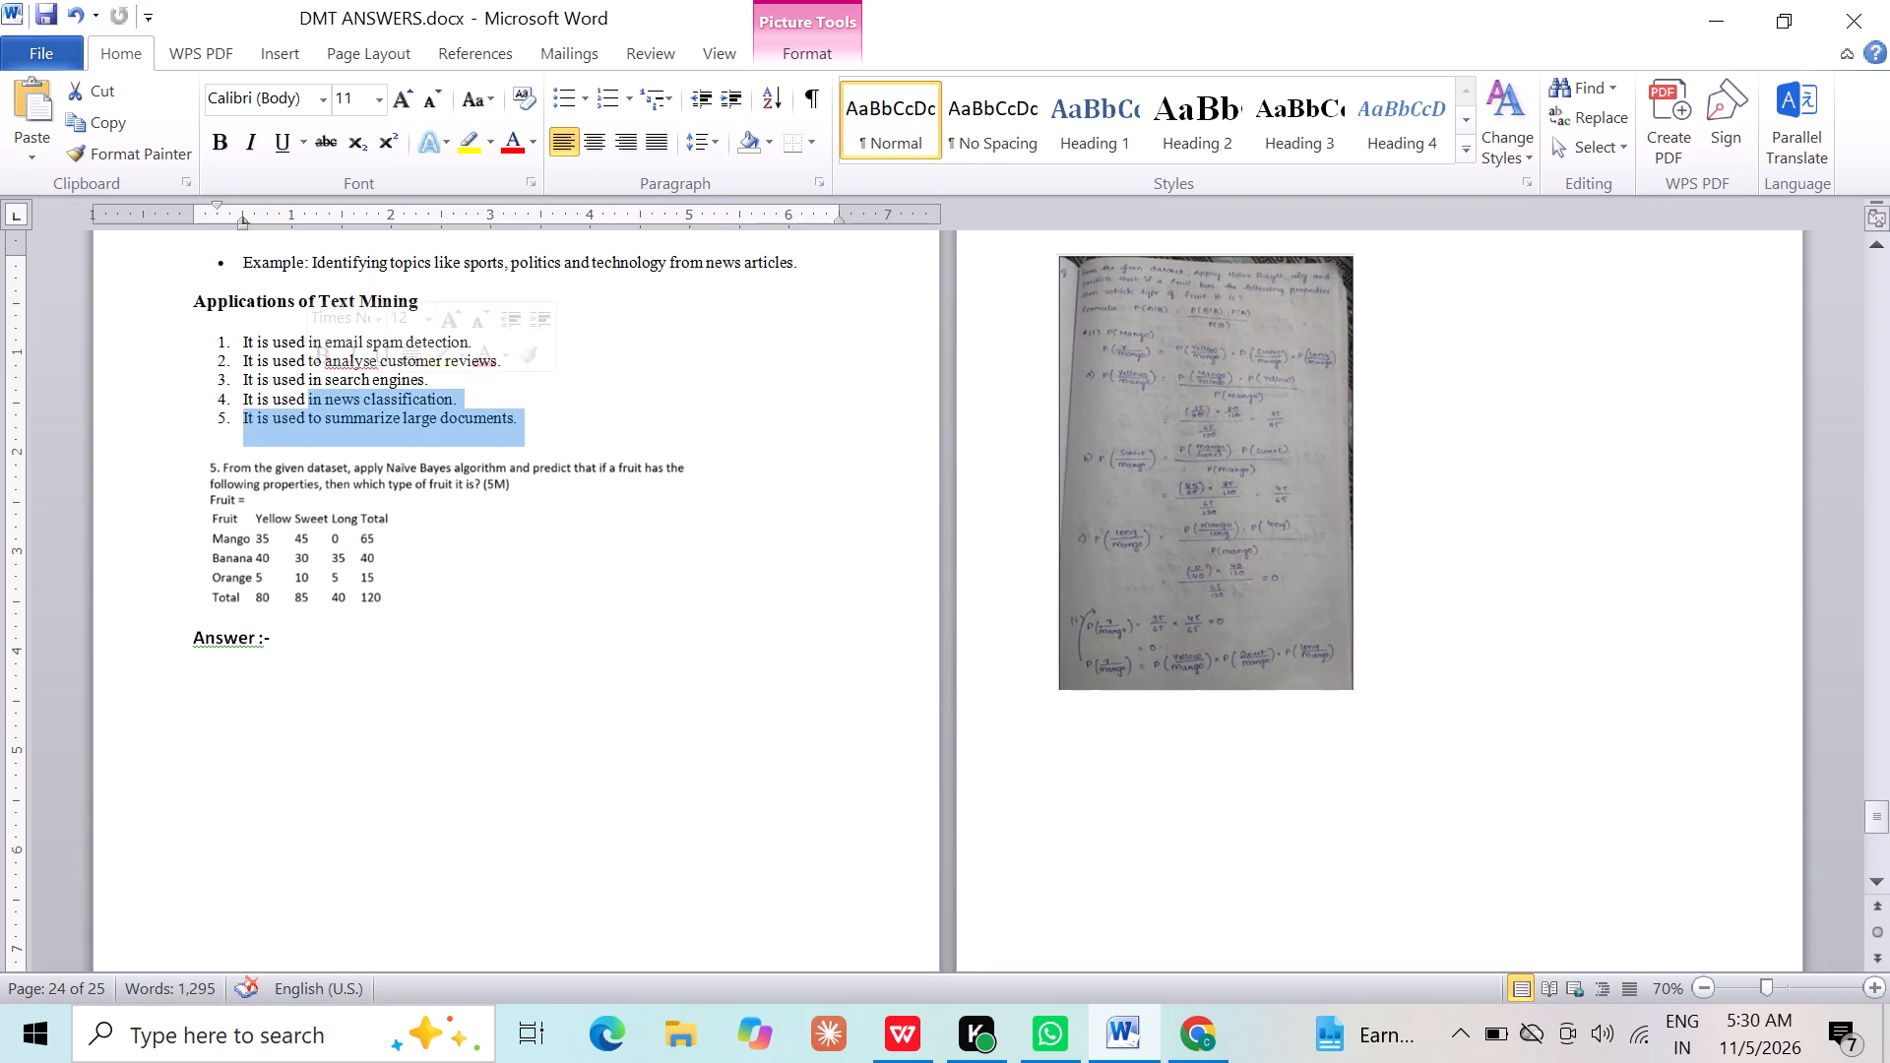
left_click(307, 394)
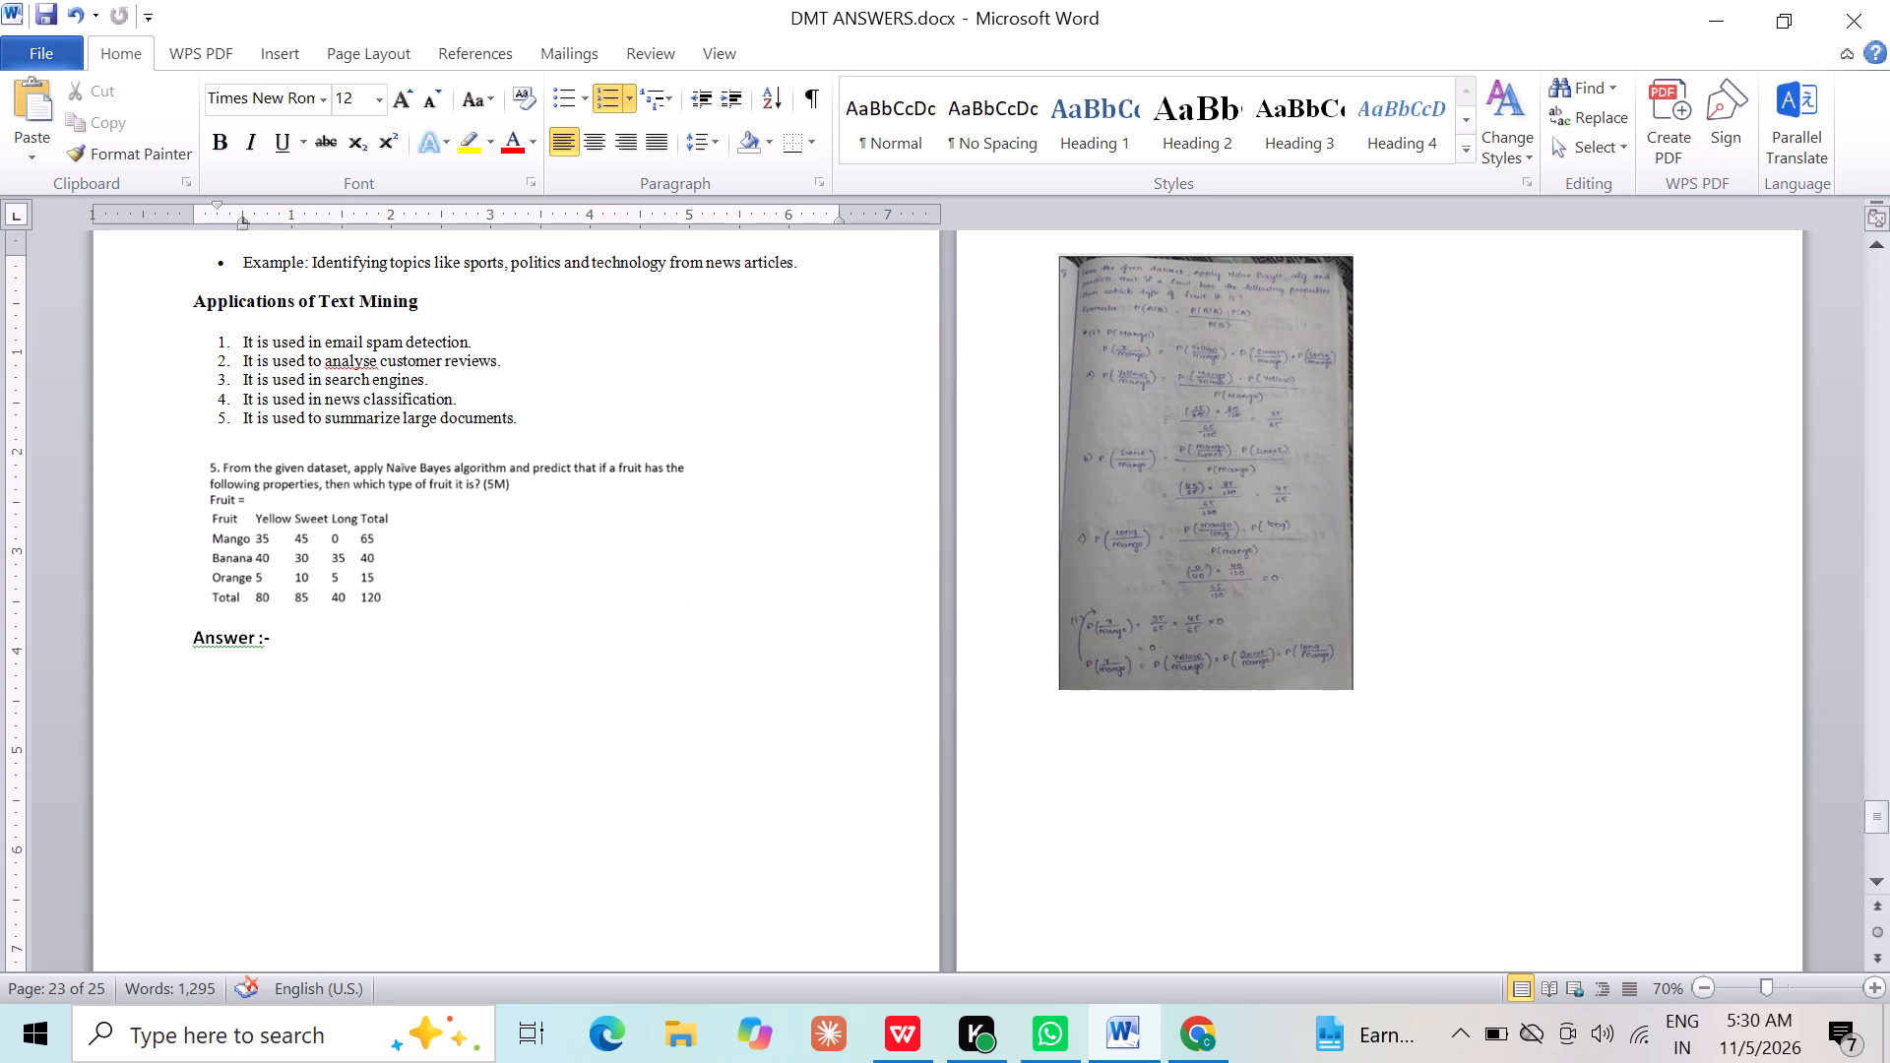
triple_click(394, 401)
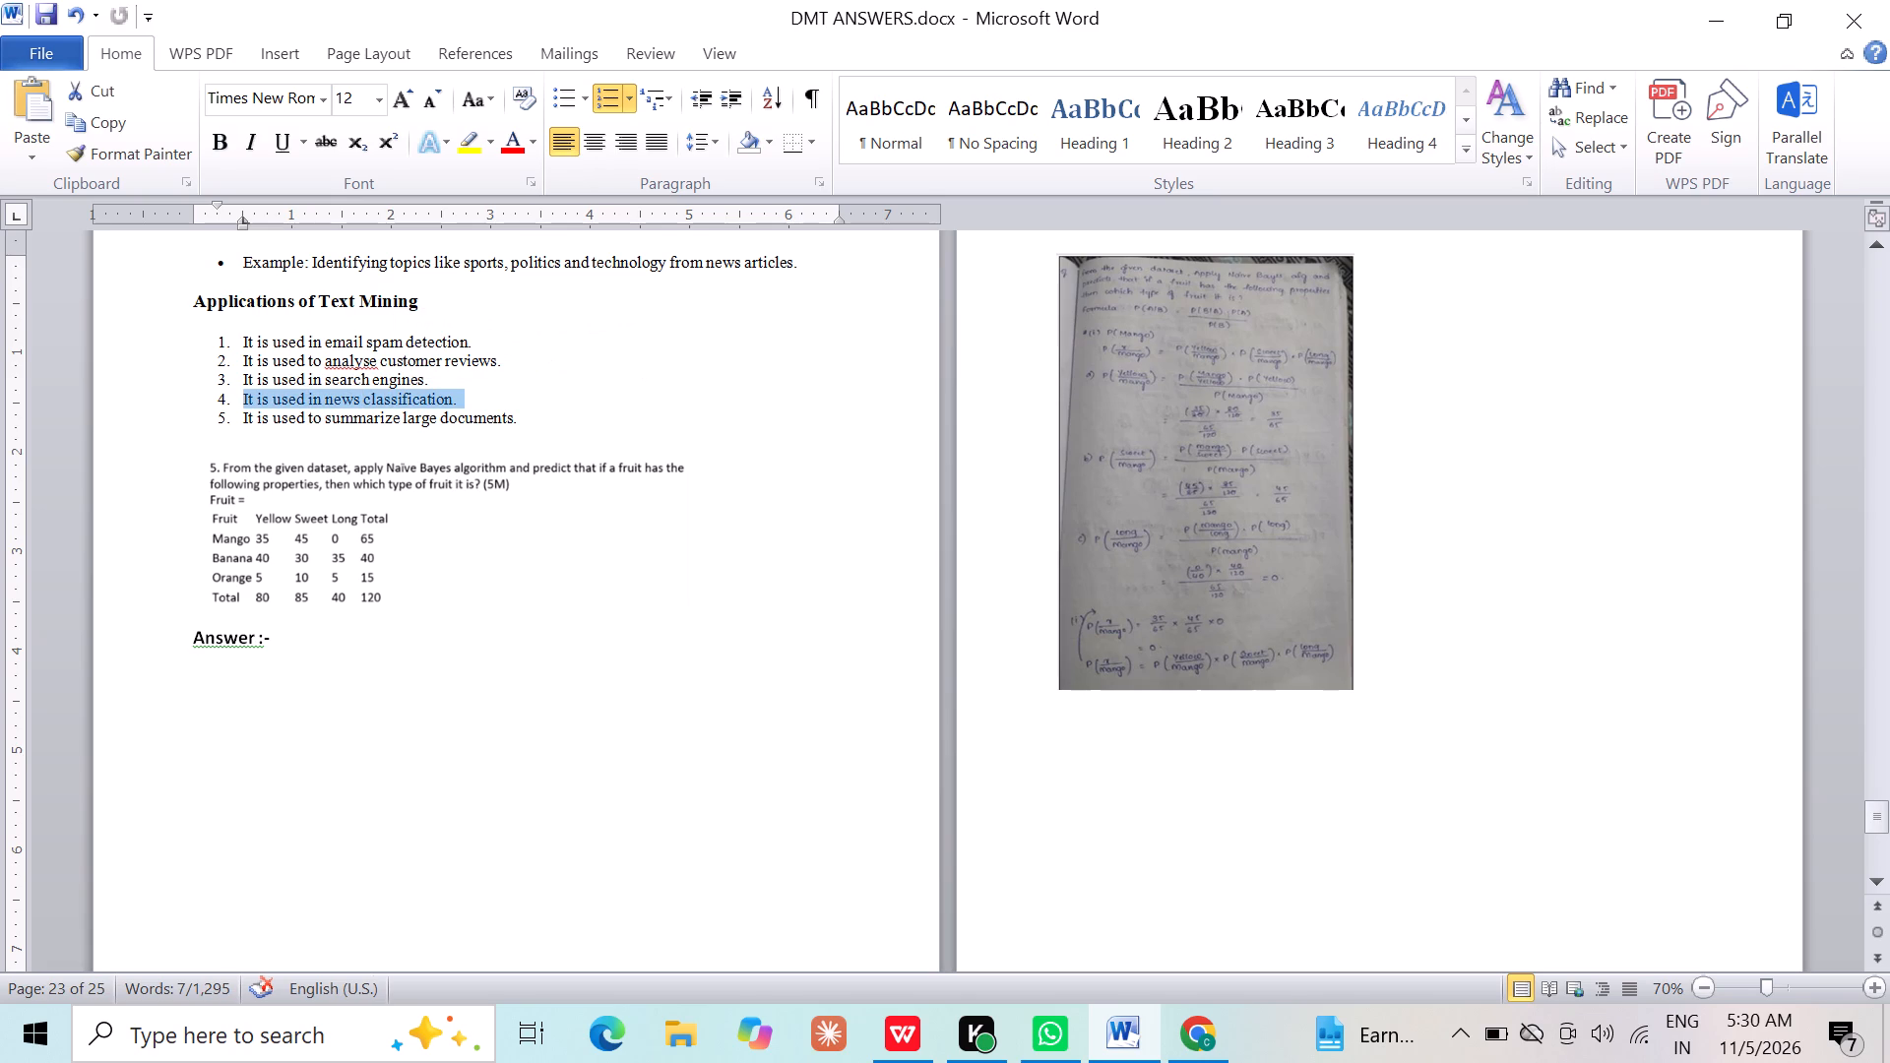
Delete the selected item "It is used in news classification." from the Applications of Text Mining list.
key("BackSpace")
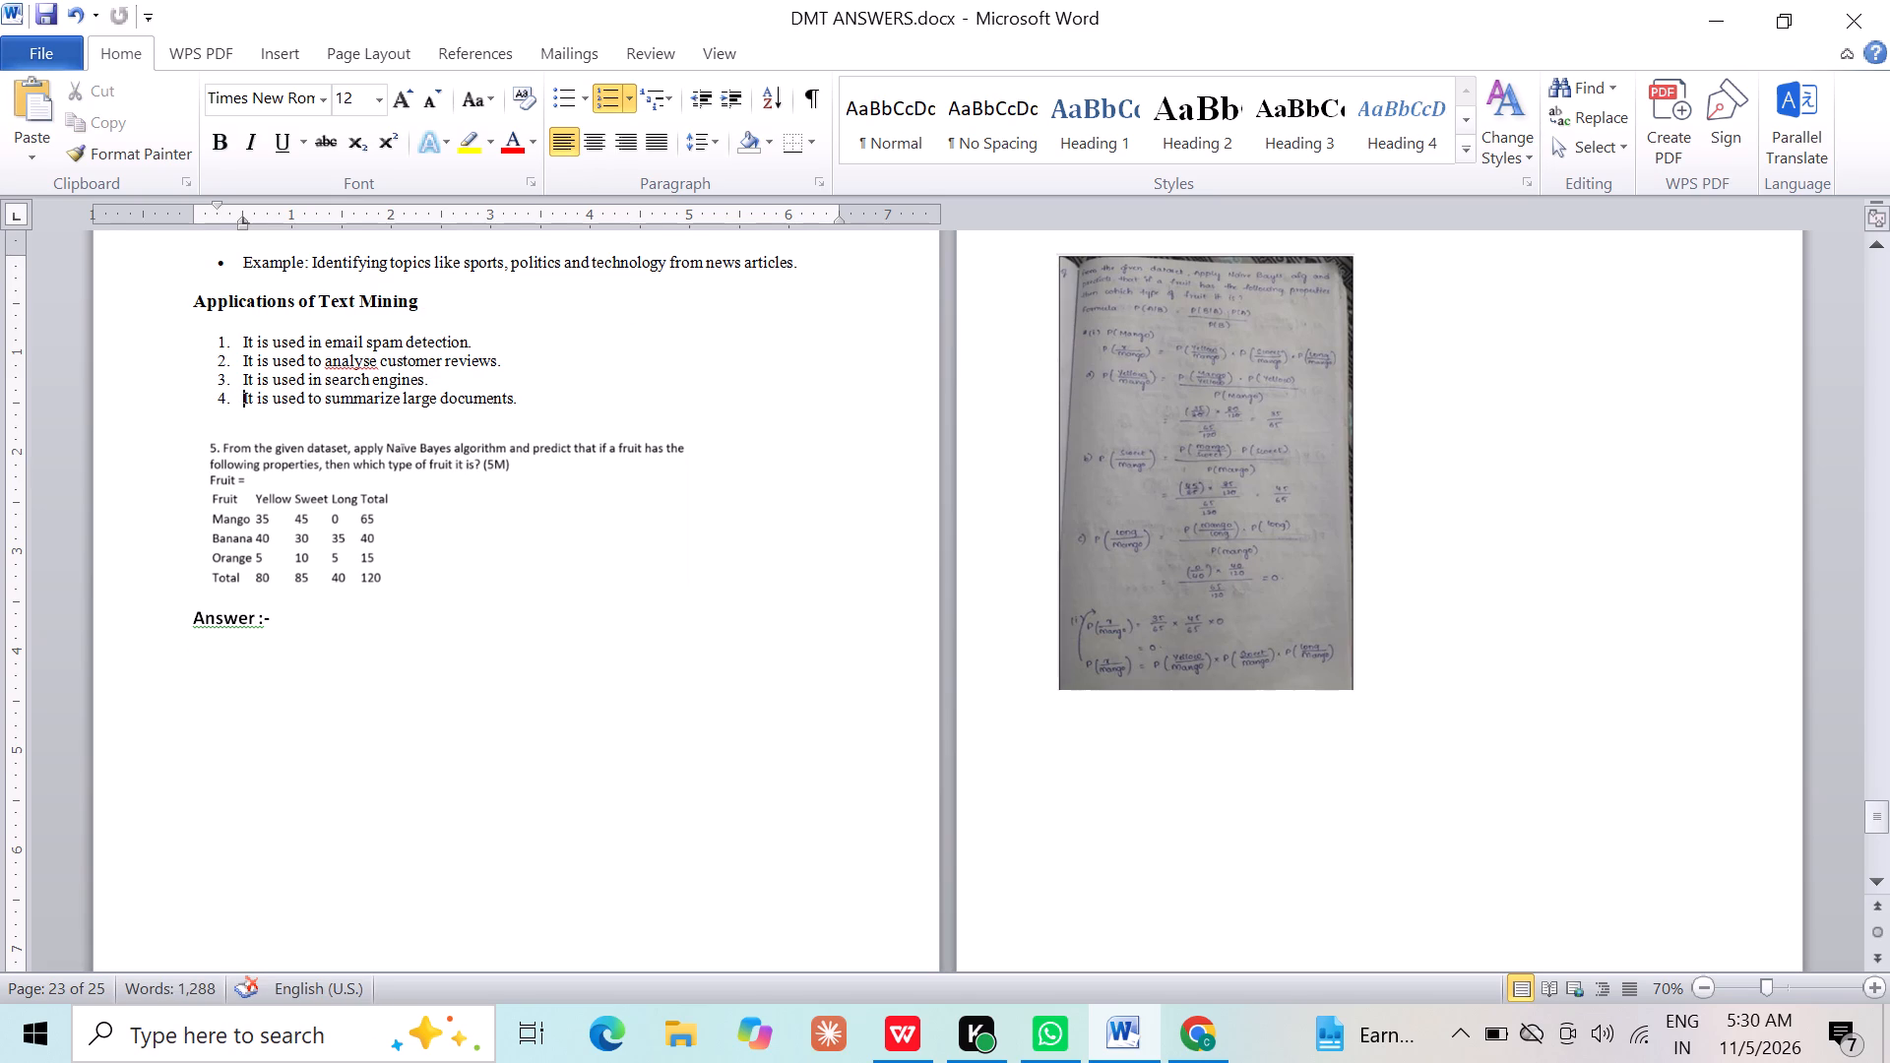
Check the SET-B question 4 Text Mining answer against the one in DMT SET-A & B Answers.pdf.
scroll(503, 401, "up", 4)
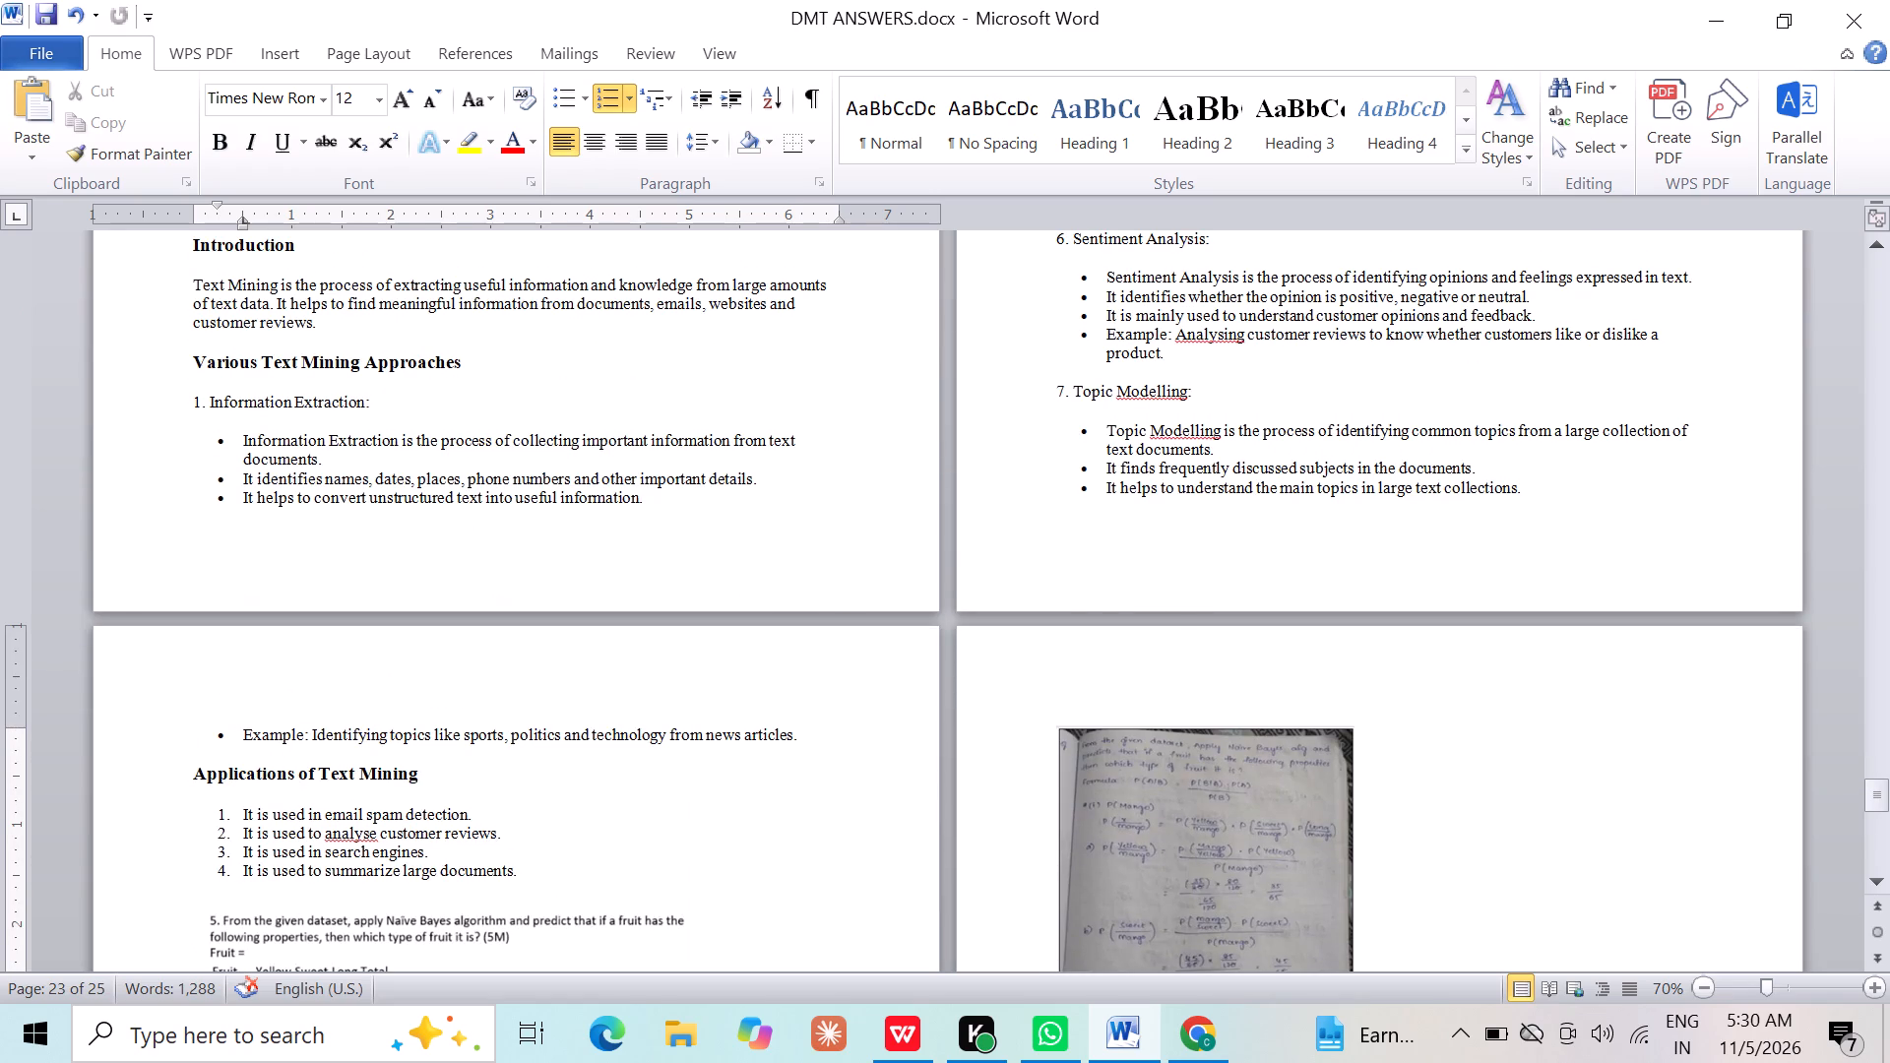
key("alt+Tab")
key("alt+Tab")
key("alt+Tab")
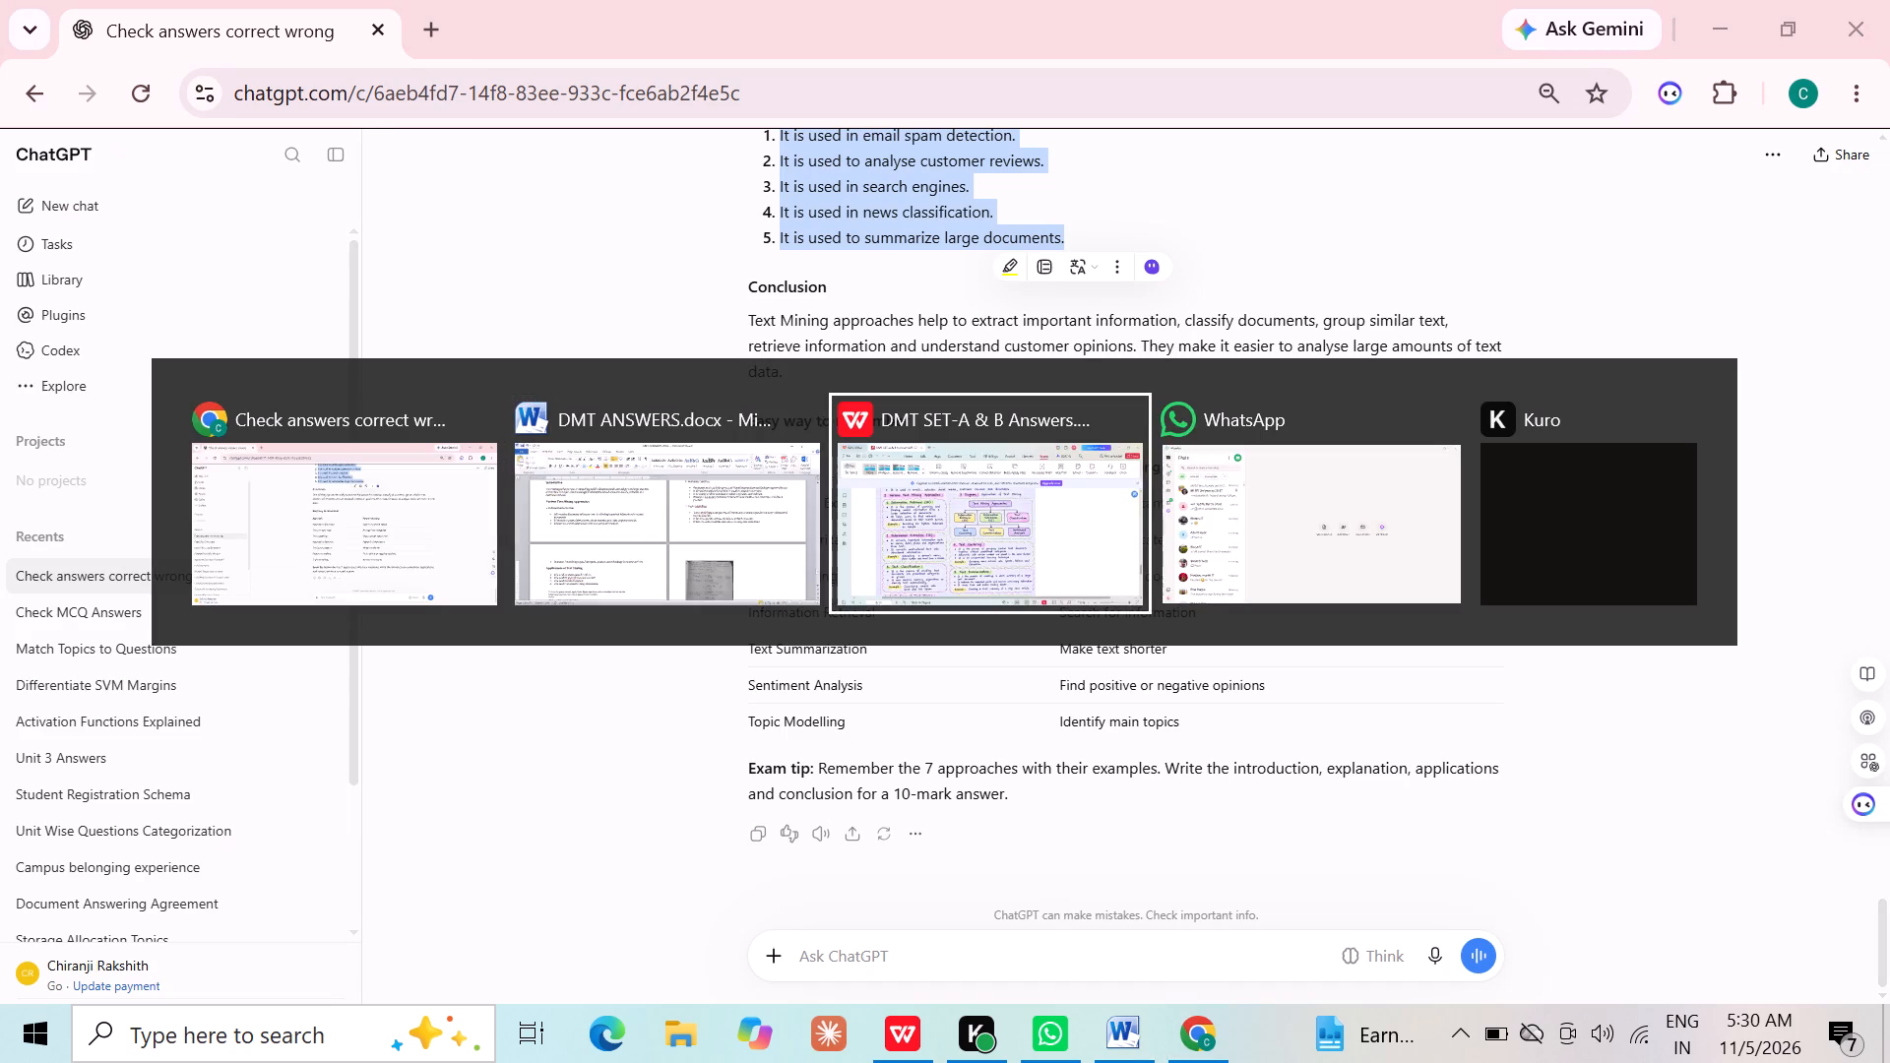
scroll(542, 434, "up", 6)
scroll(542, 434, "down", 2)
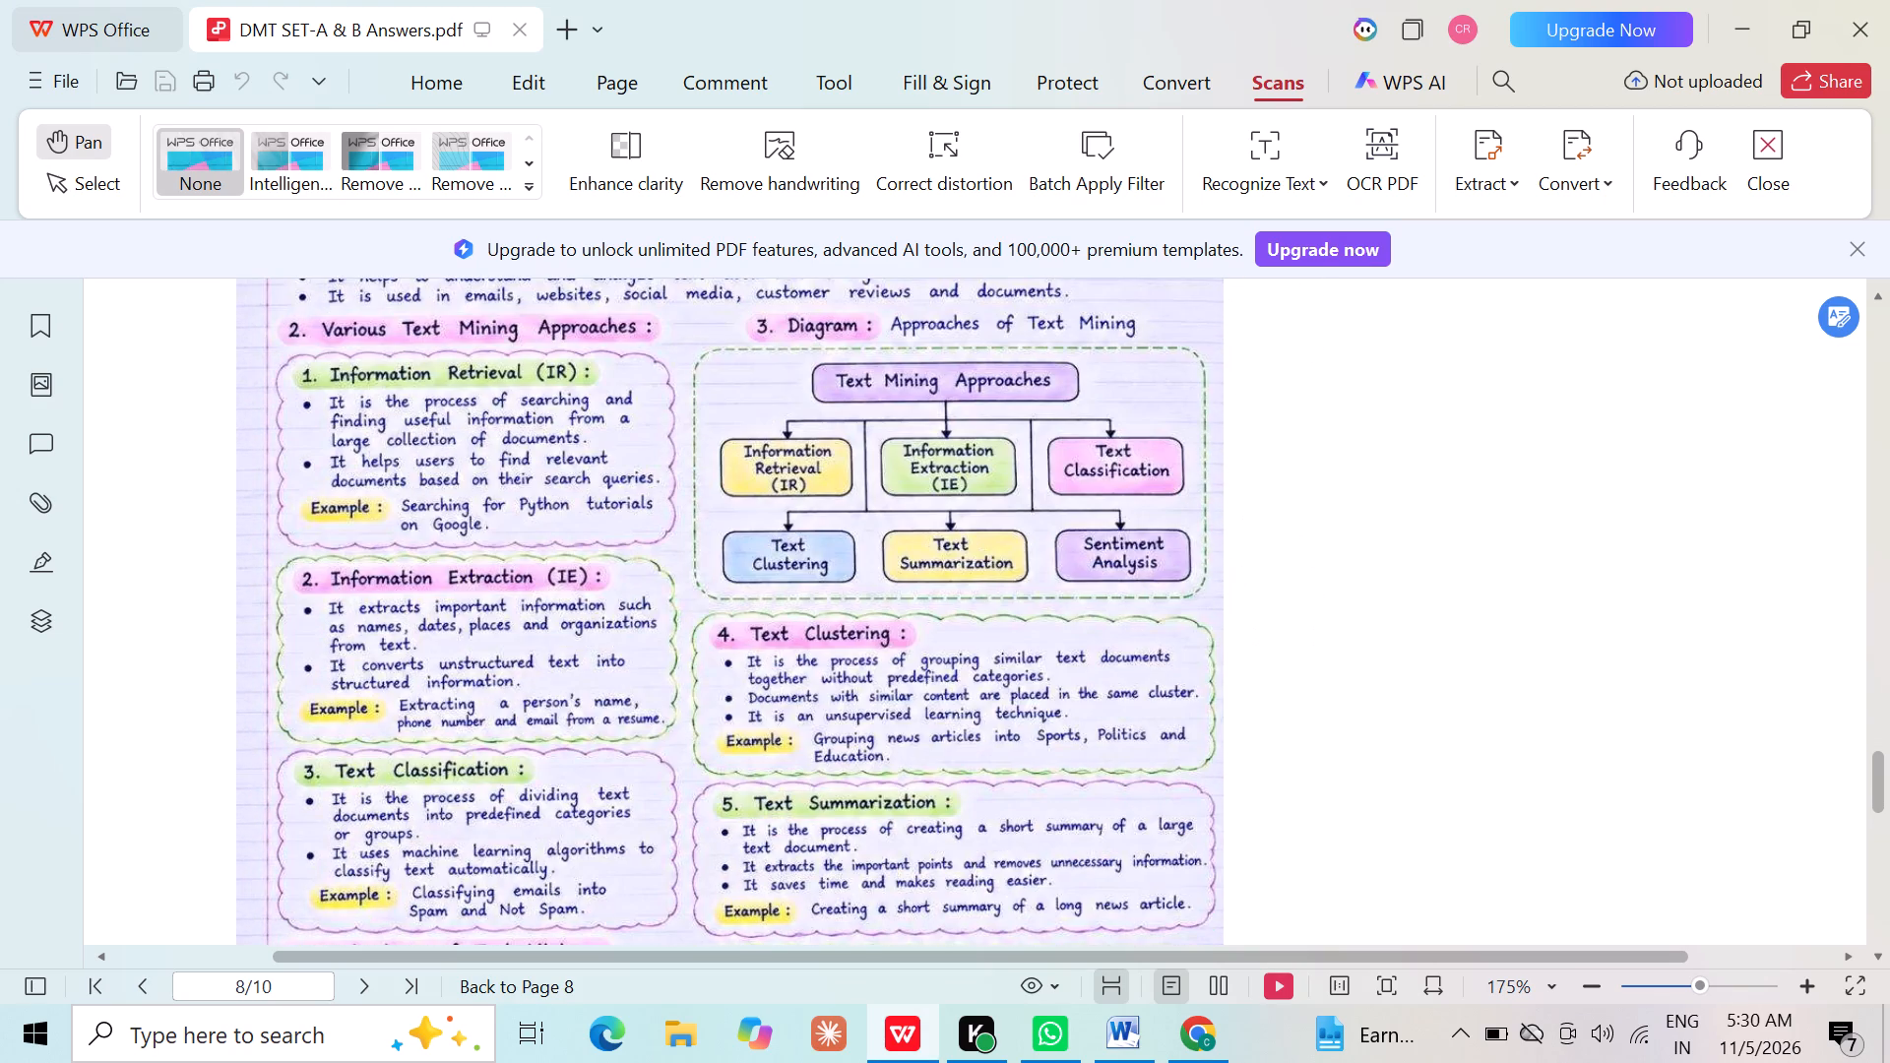
scroll(542, 434, "up", 1)
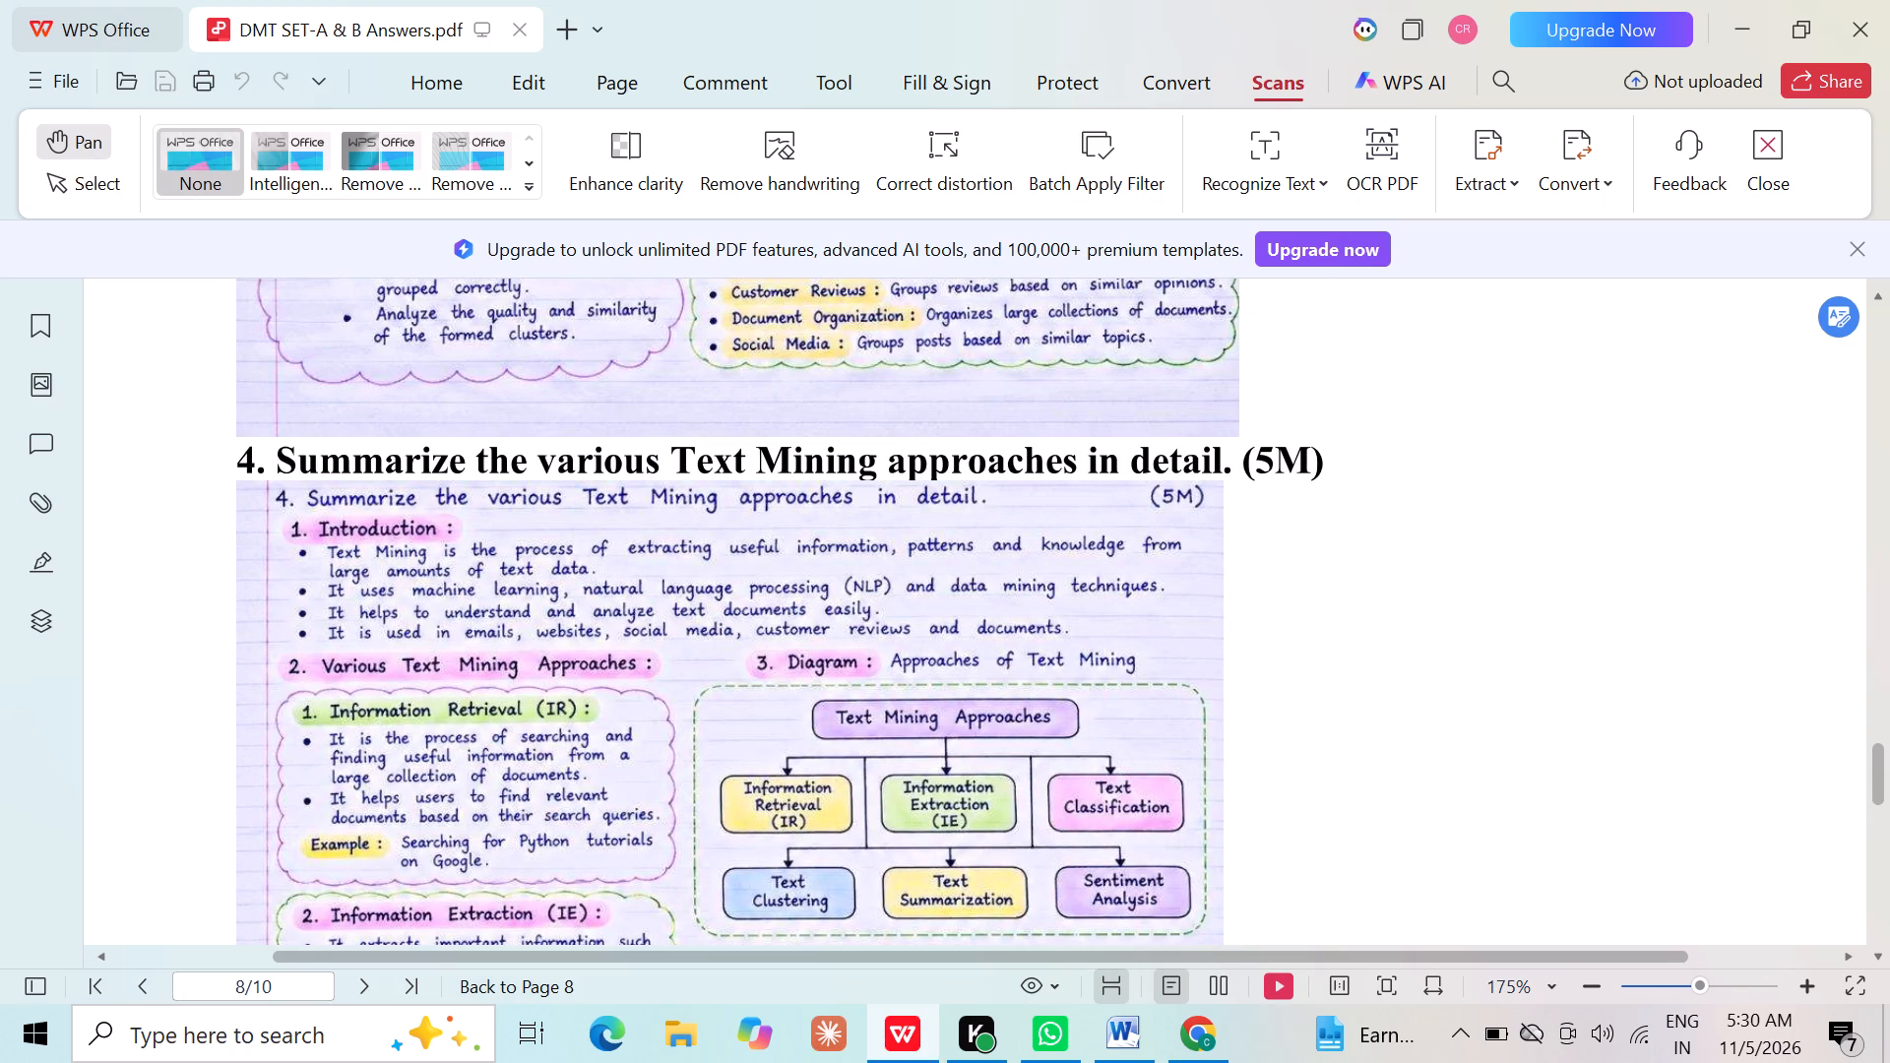
key("alt+Tab")
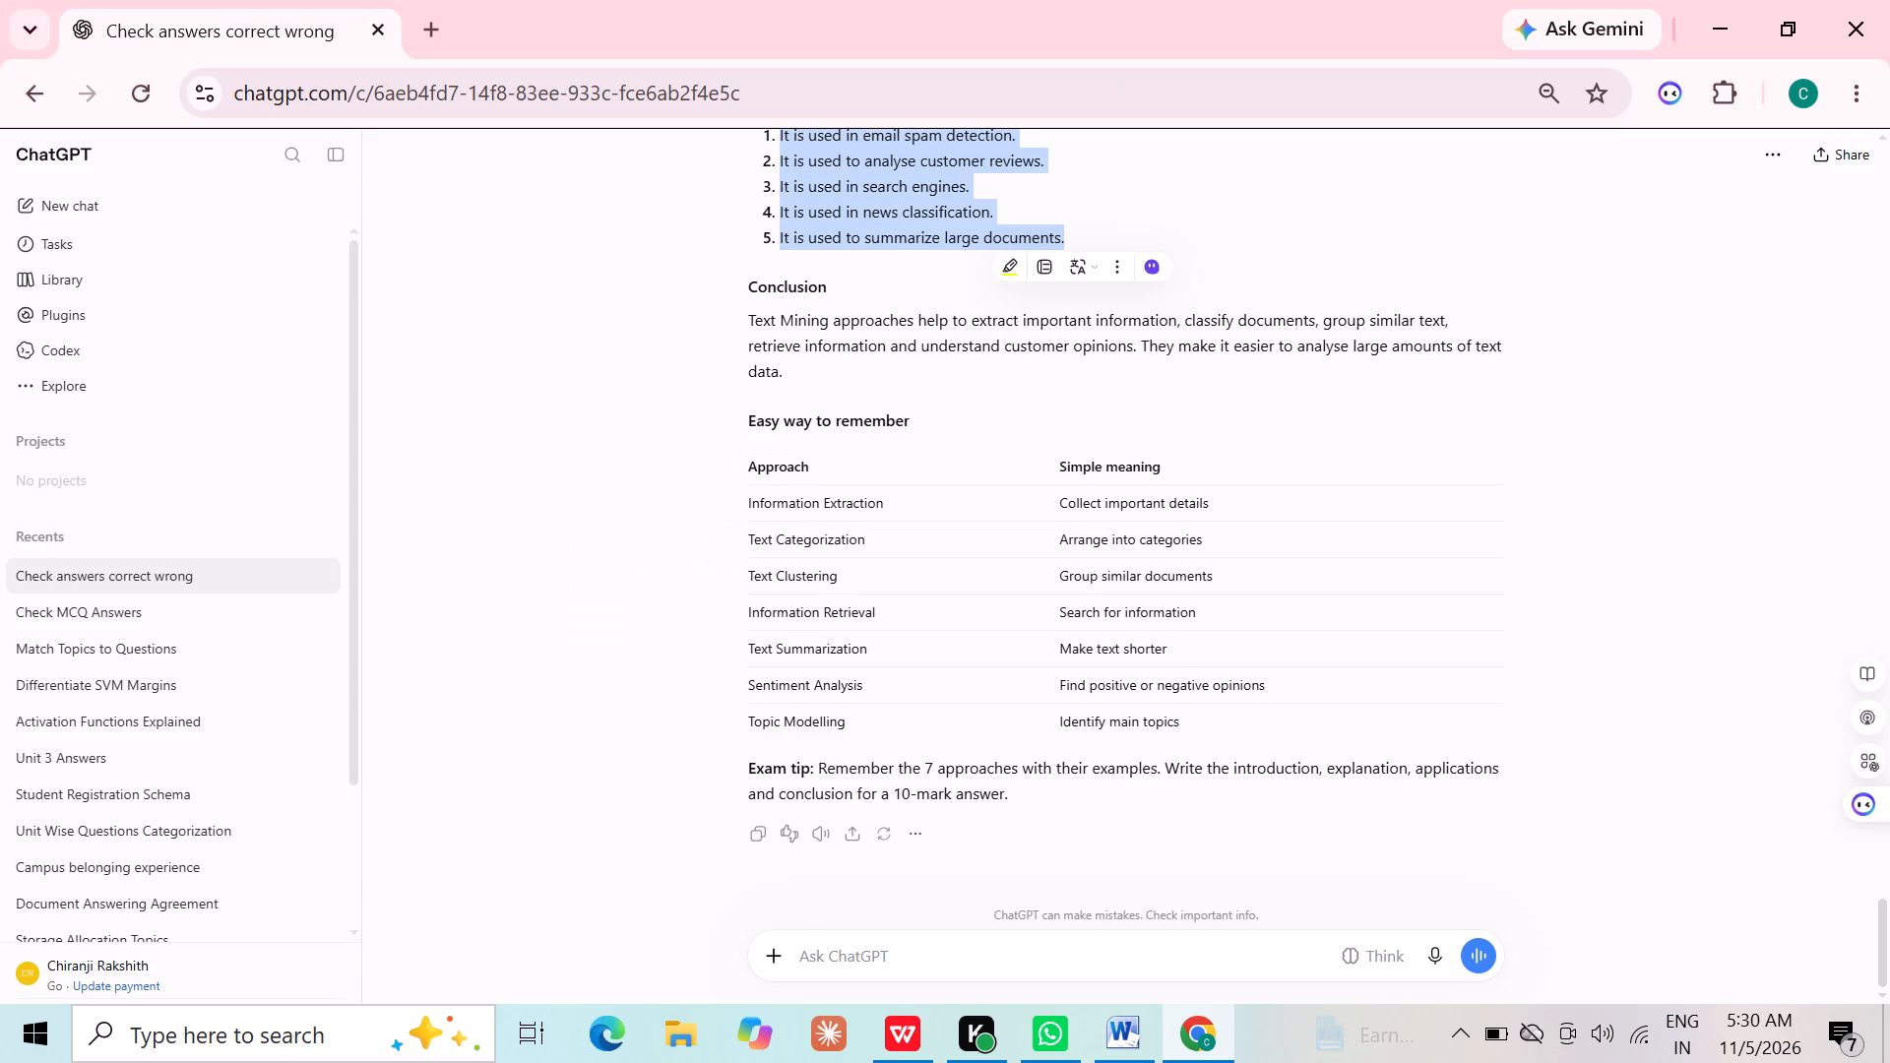
key("alt+Tab")
key("alt+Tab")
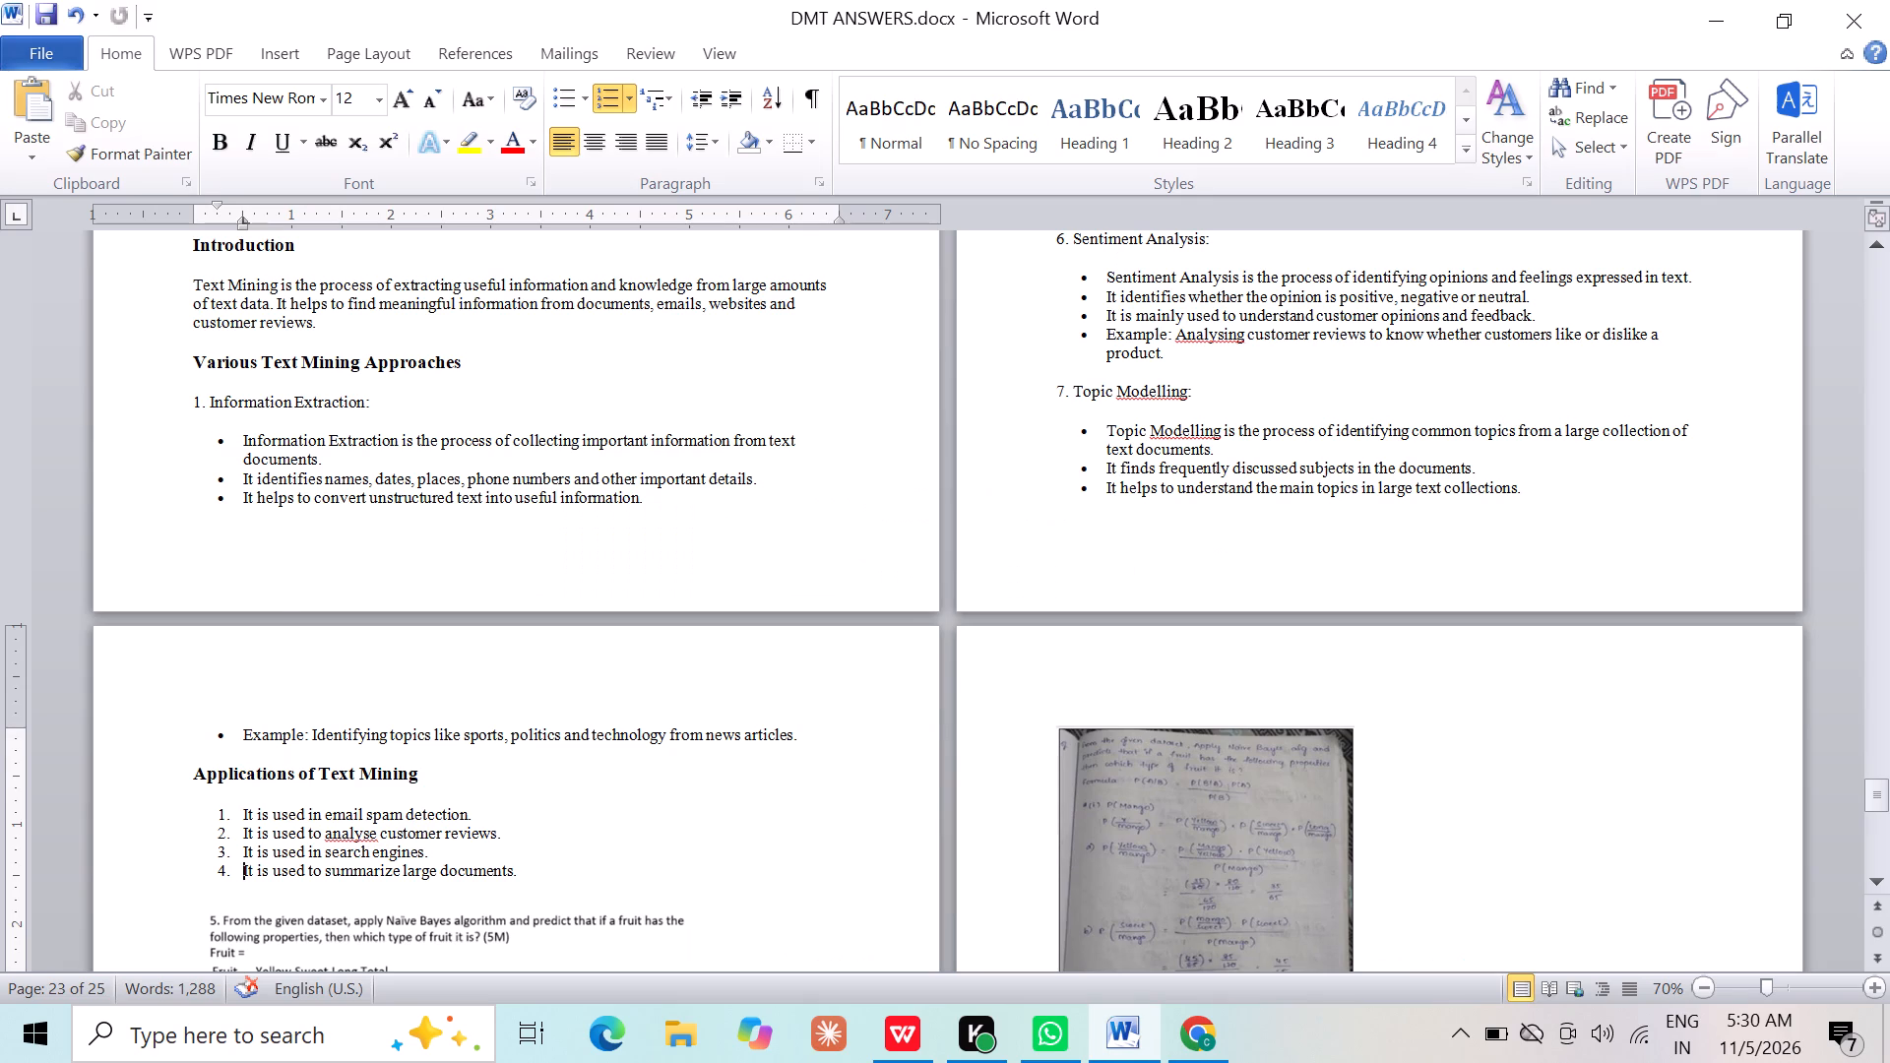
scroll(878, 722, "up", 7)
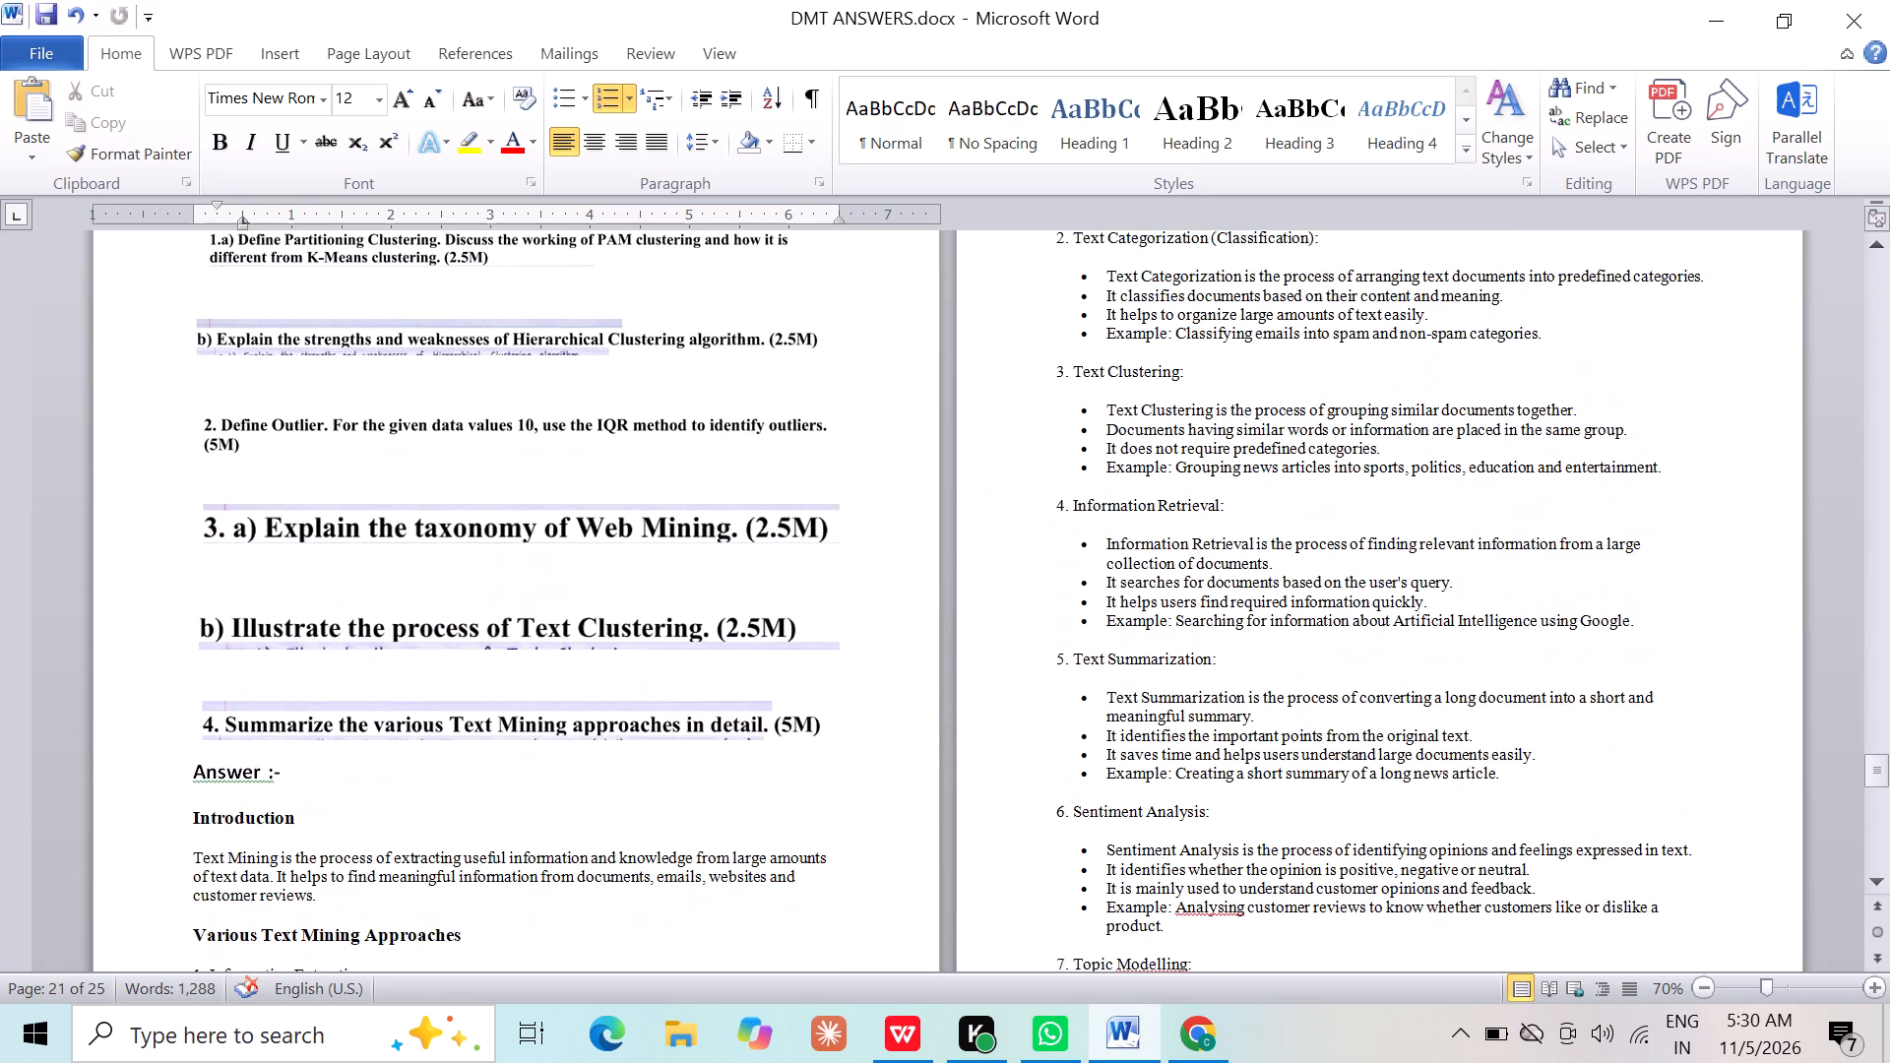
scroll(1524, 561, "up", 4)
scroll(1524, 561, "down", 5)
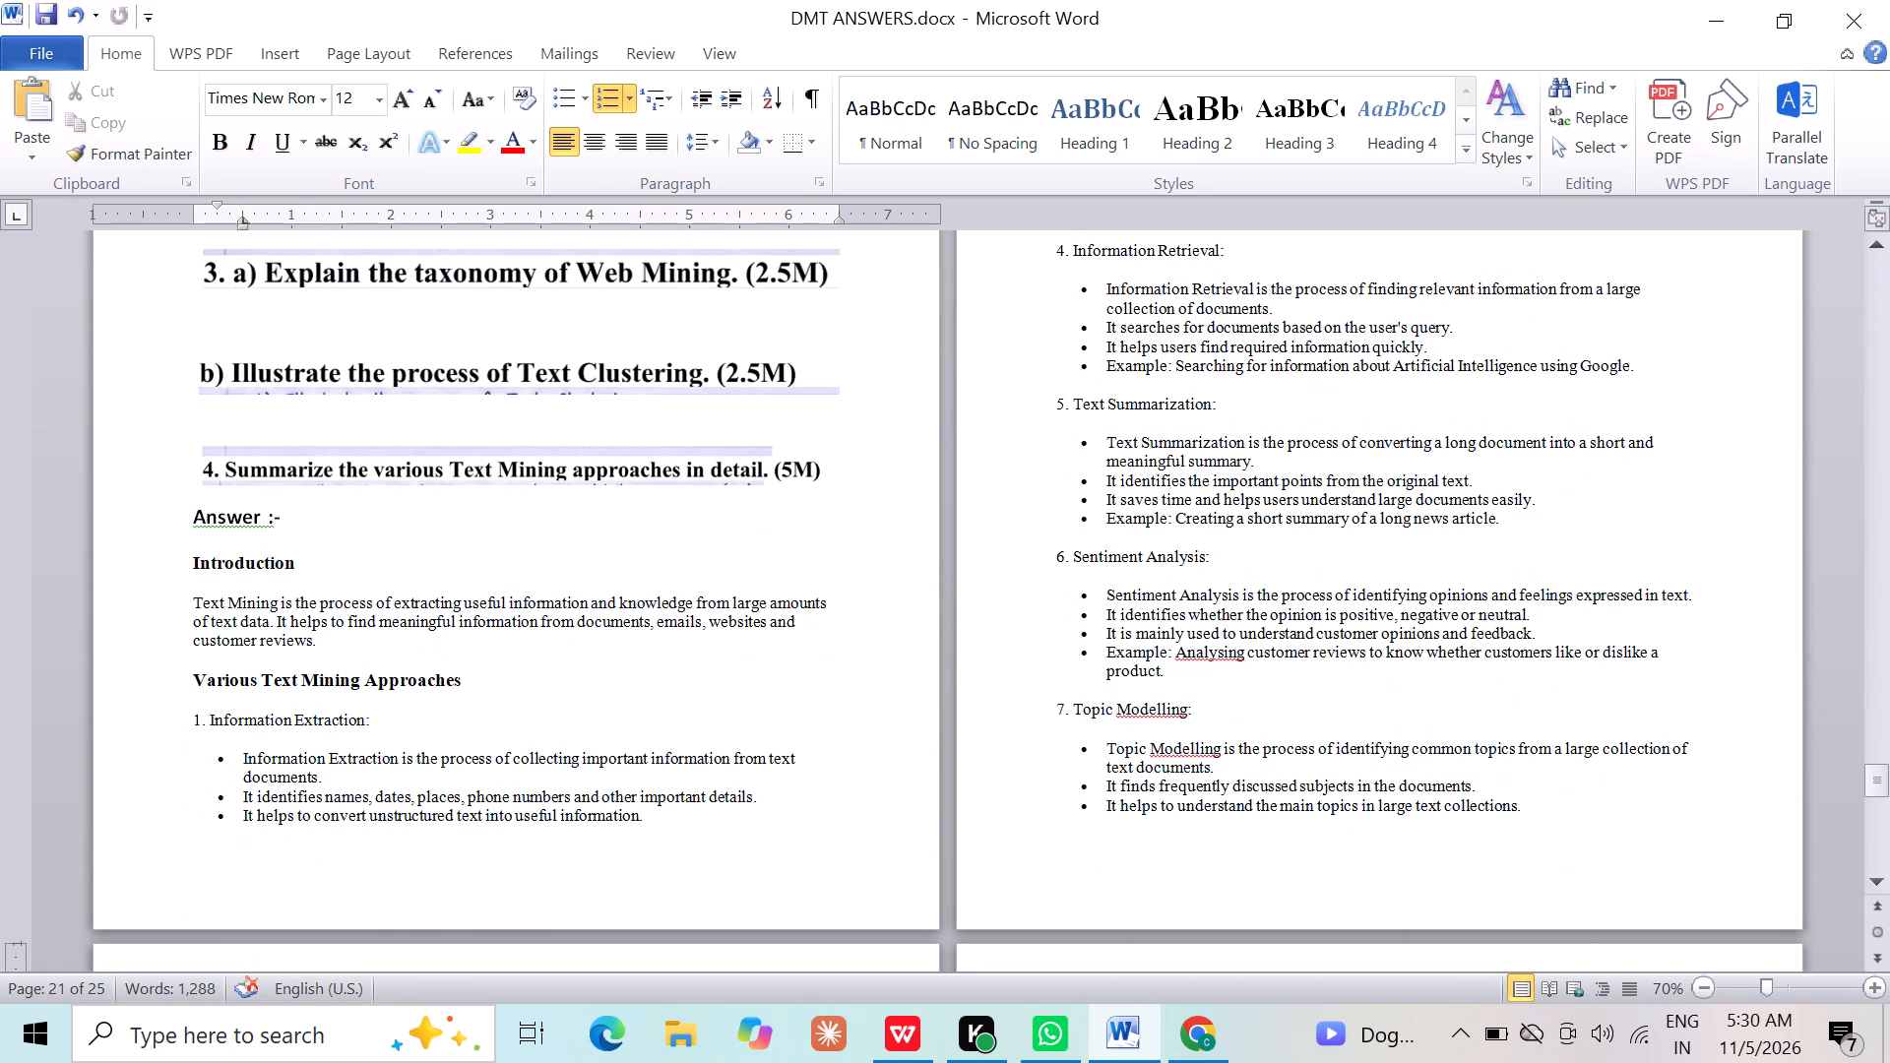
scroll(517, 648, "down", 2)
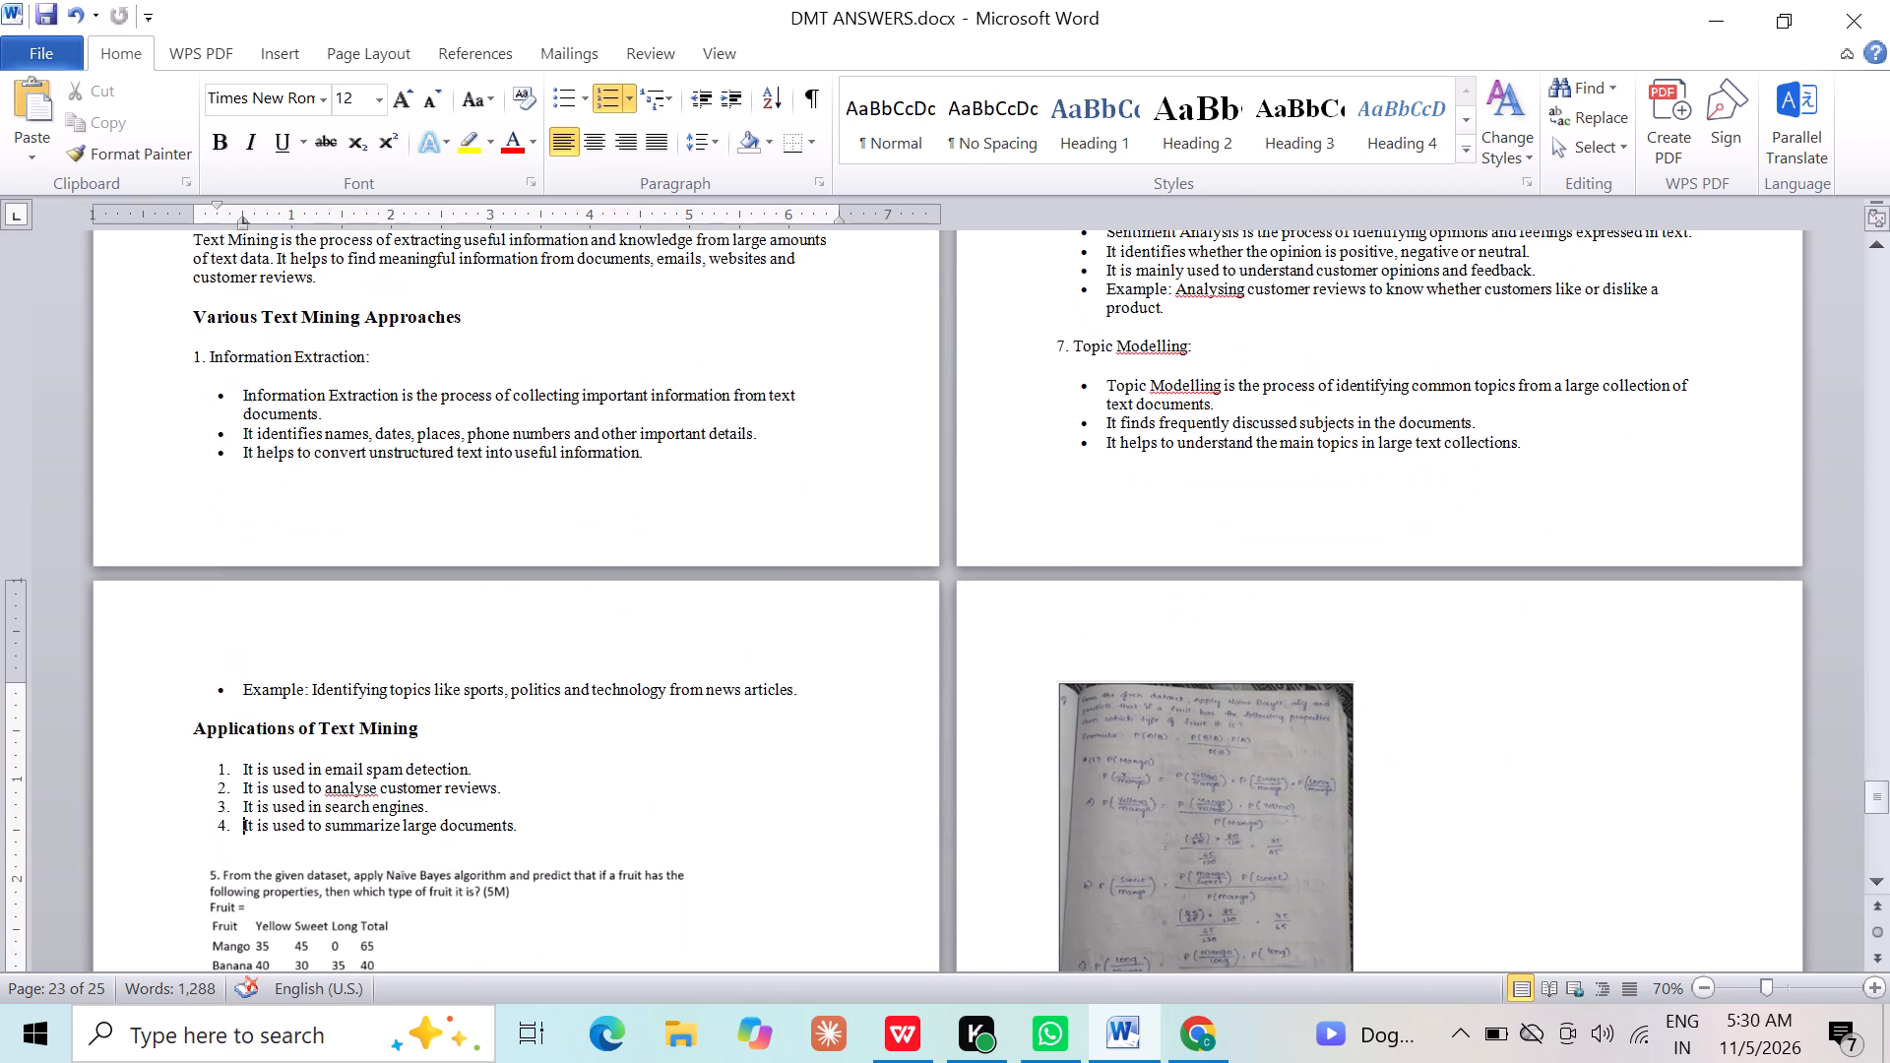
scroll(517, 648, "down", 4)
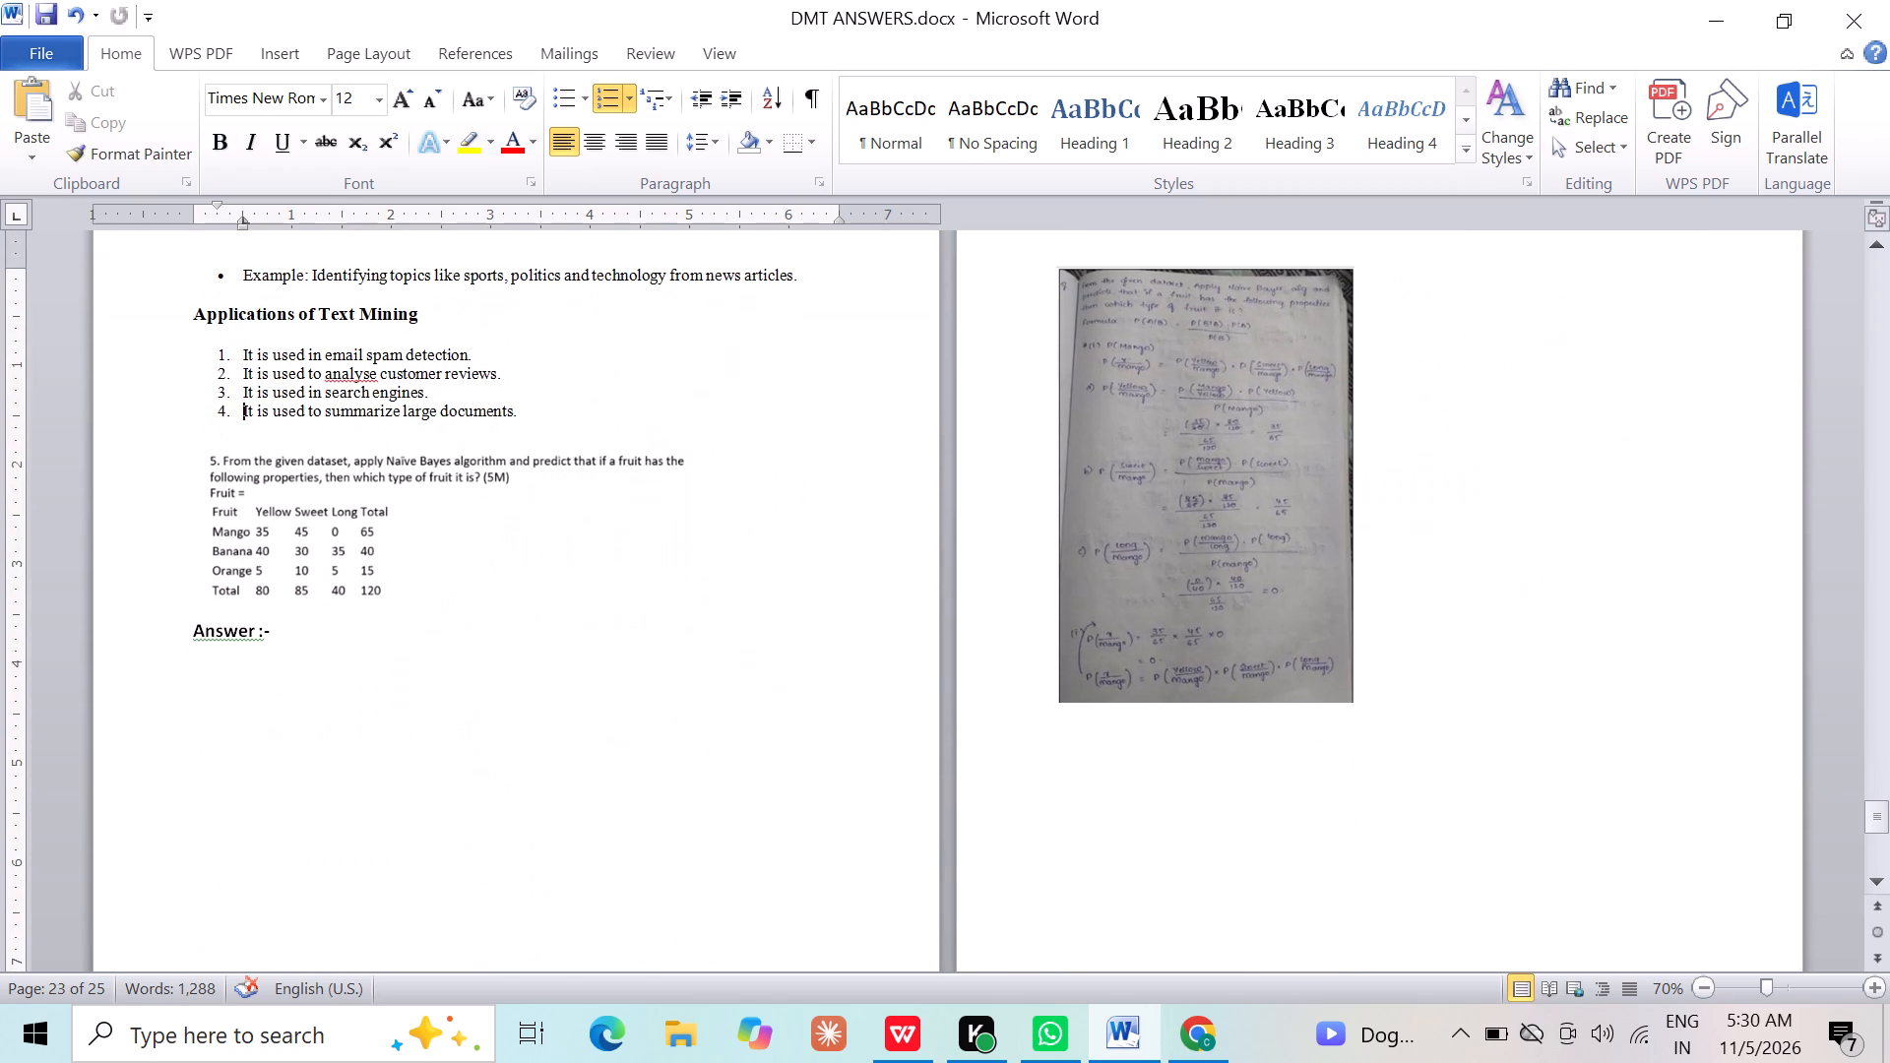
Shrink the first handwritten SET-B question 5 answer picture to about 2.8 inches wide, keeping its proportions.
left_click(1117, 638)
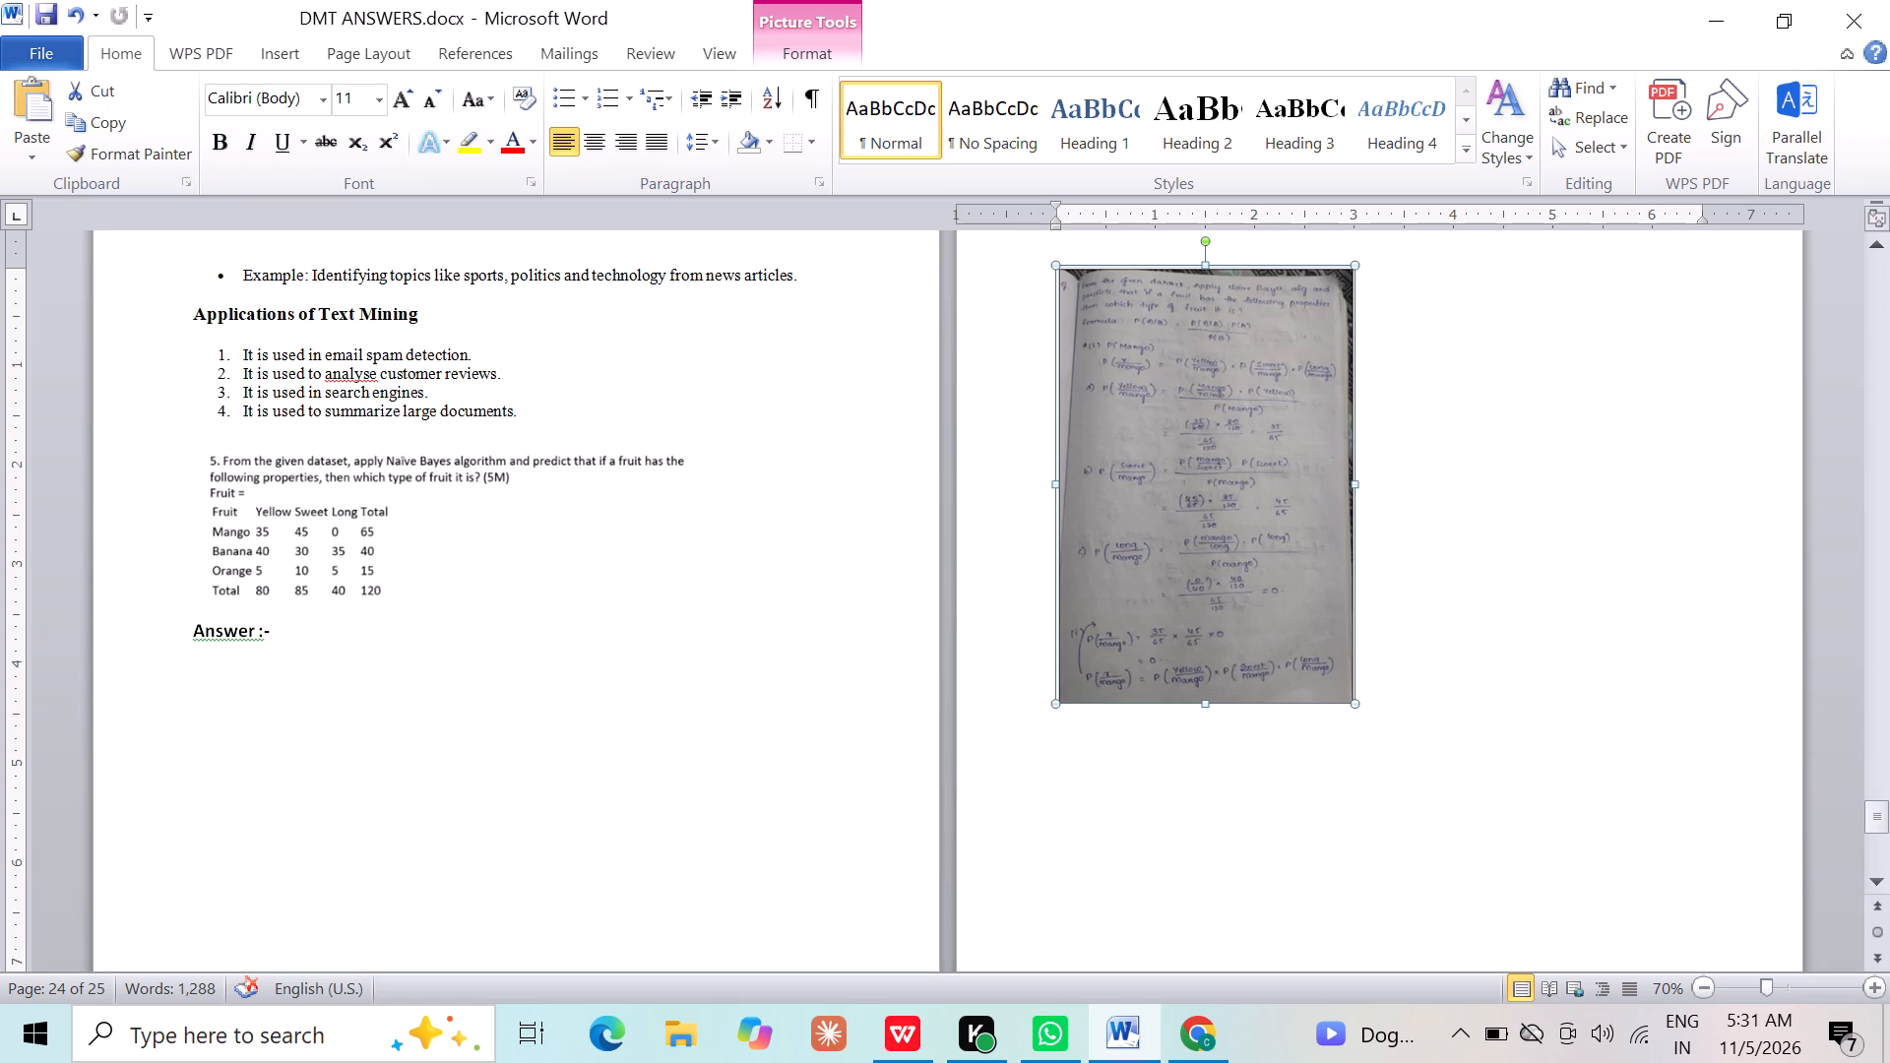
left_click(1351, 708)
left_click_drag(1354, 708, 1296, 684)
Shrink the SET-B question 5 text and fruit table picture to about 4.8 inches wide, keeping its proportions.
left_click(619, 493)
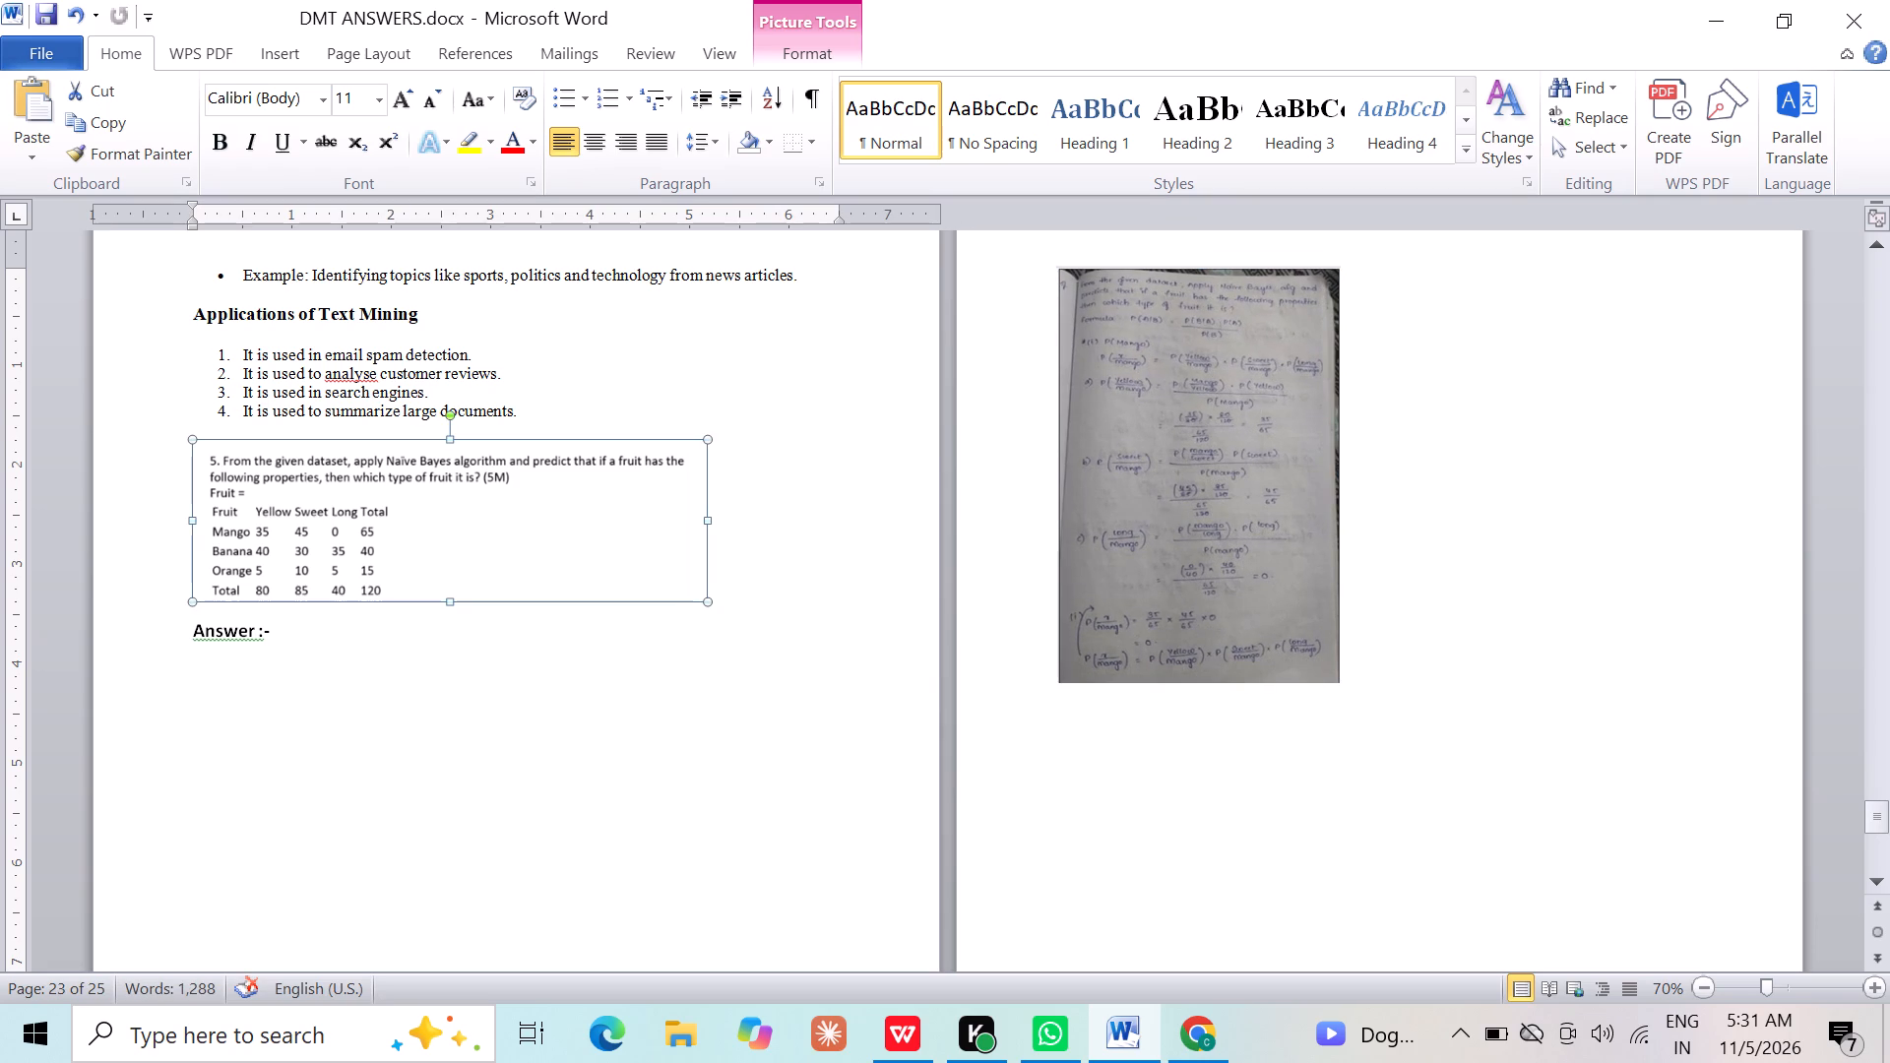
left_click_drag(704, 603, 668, 589)
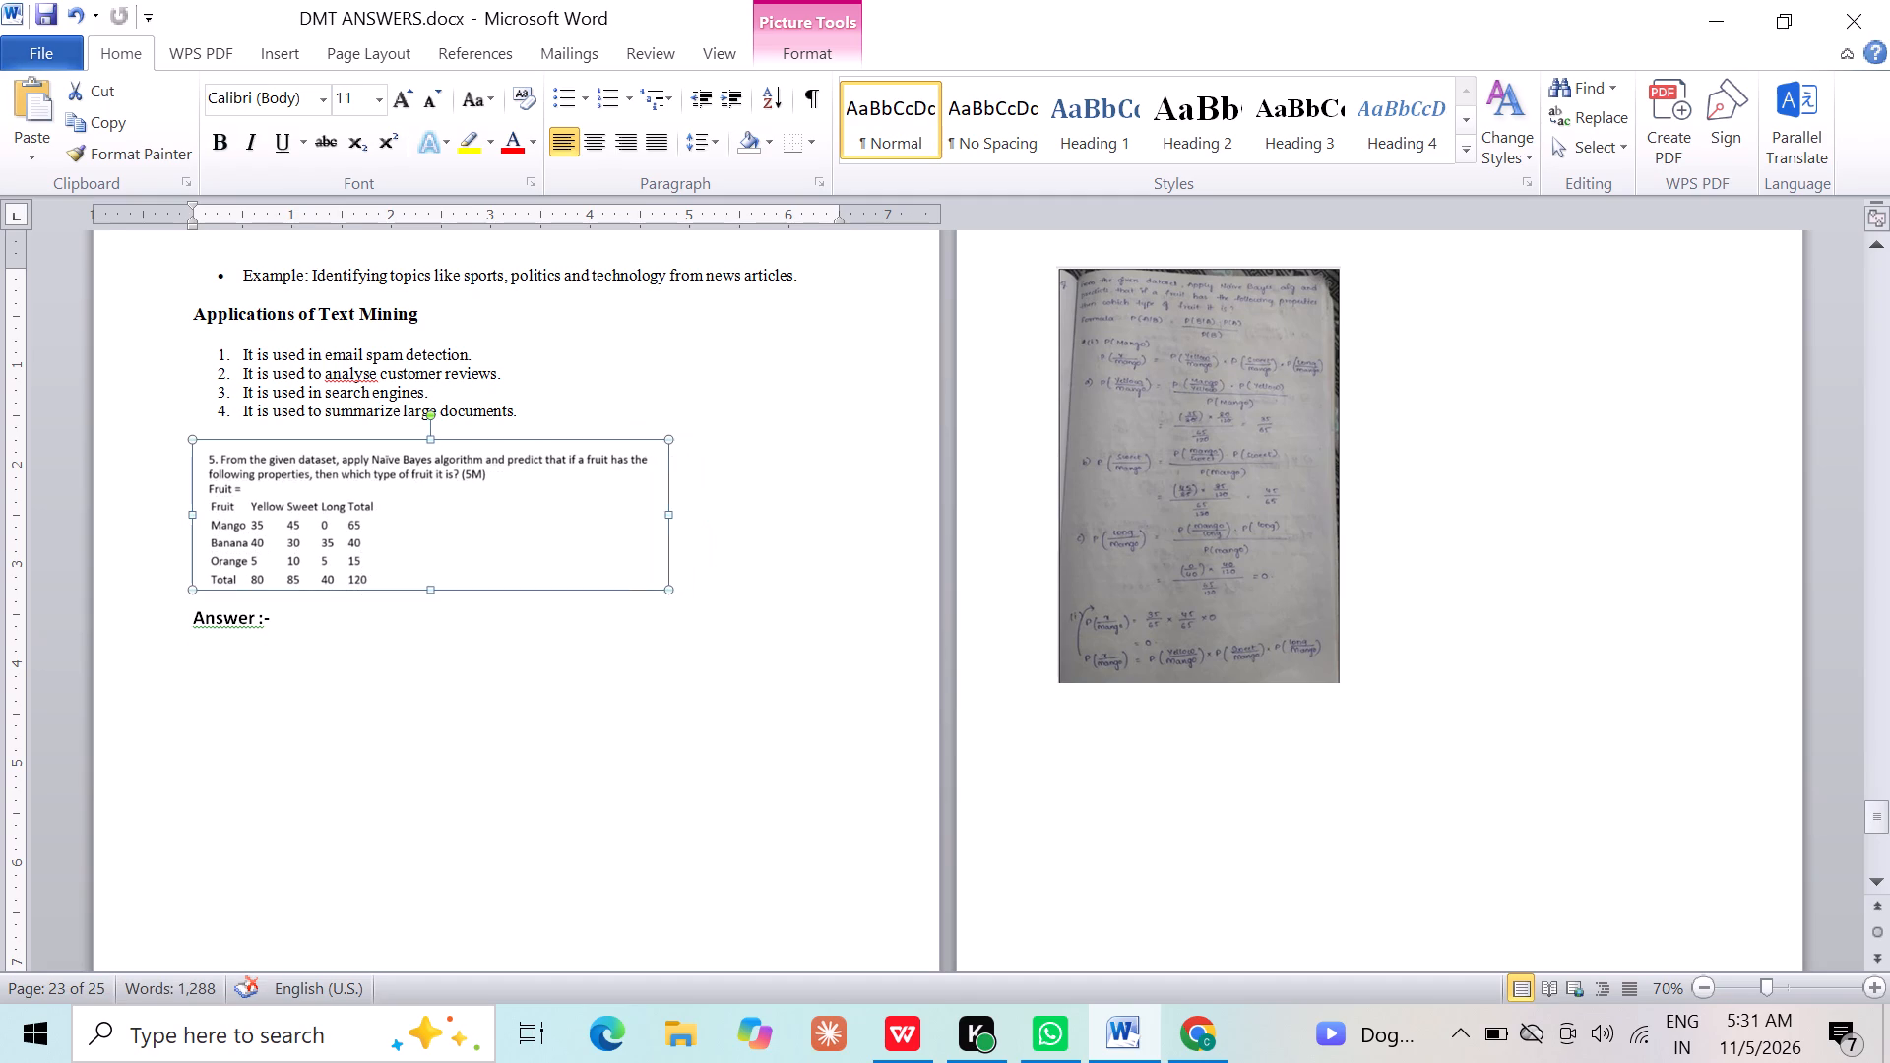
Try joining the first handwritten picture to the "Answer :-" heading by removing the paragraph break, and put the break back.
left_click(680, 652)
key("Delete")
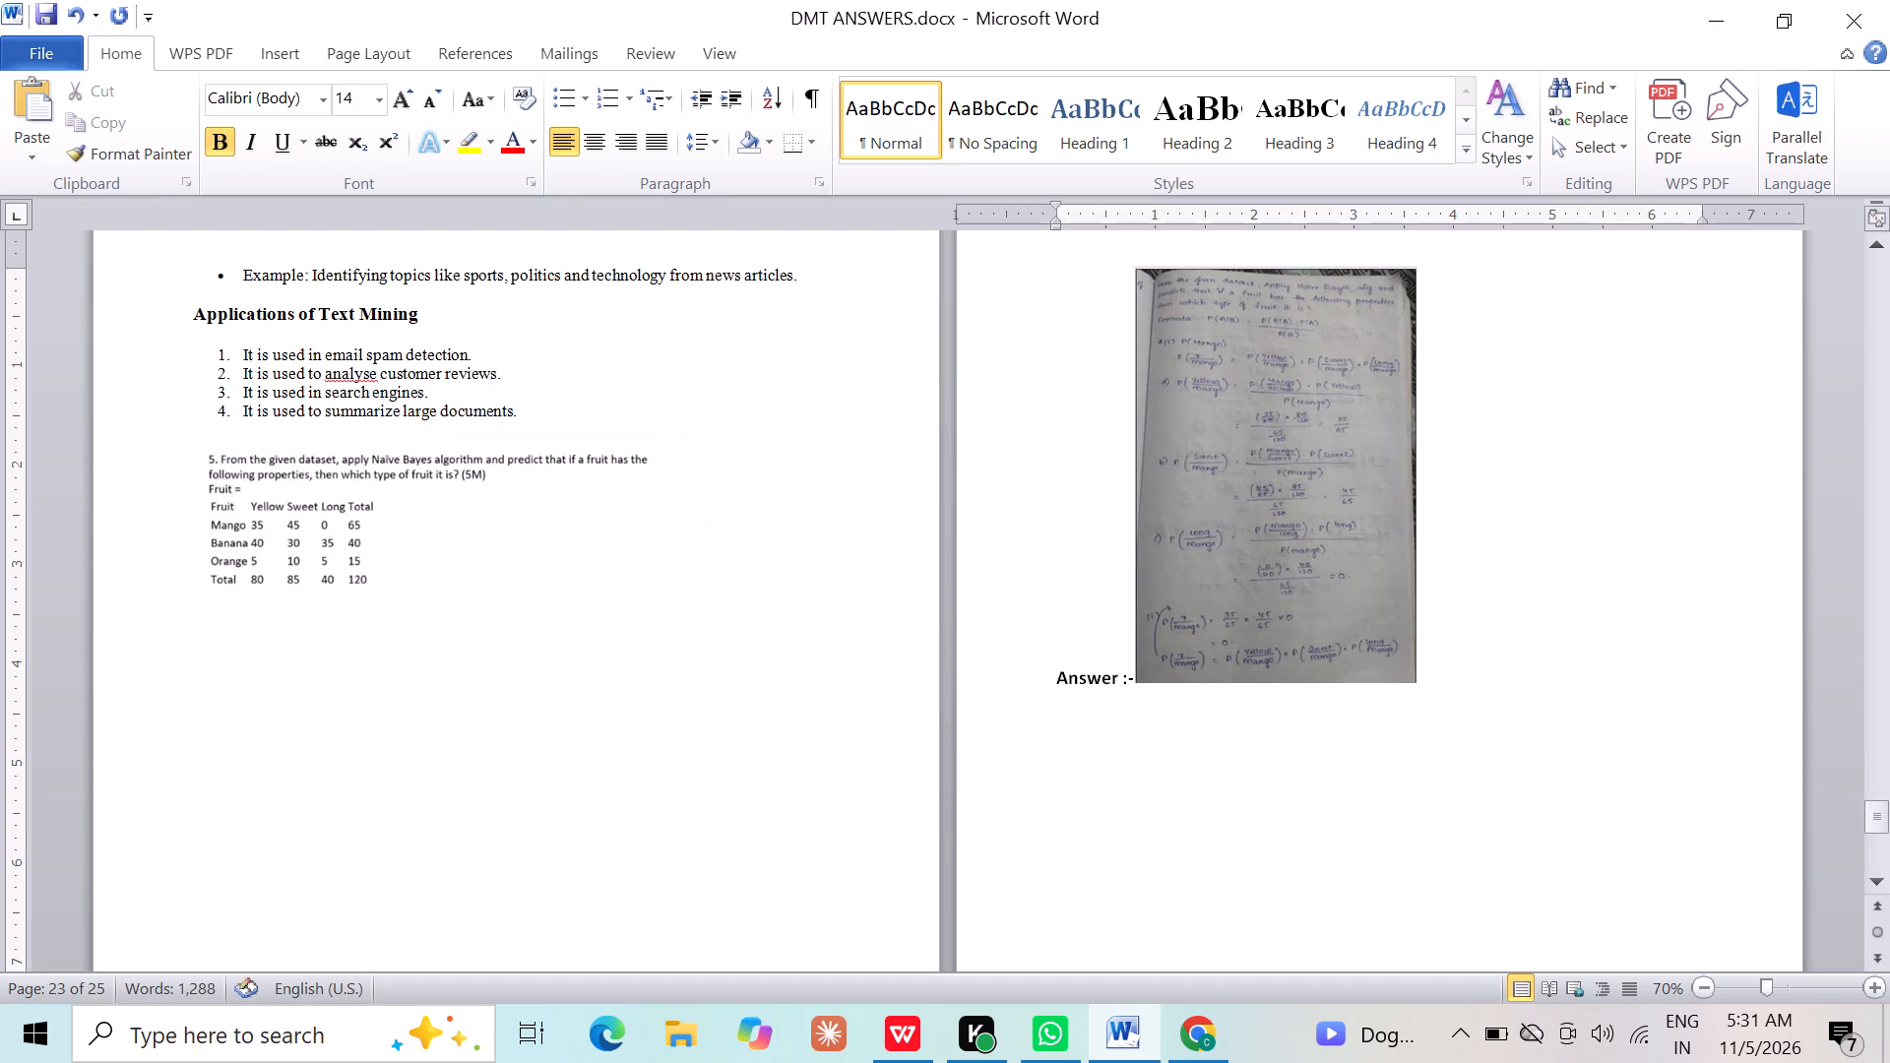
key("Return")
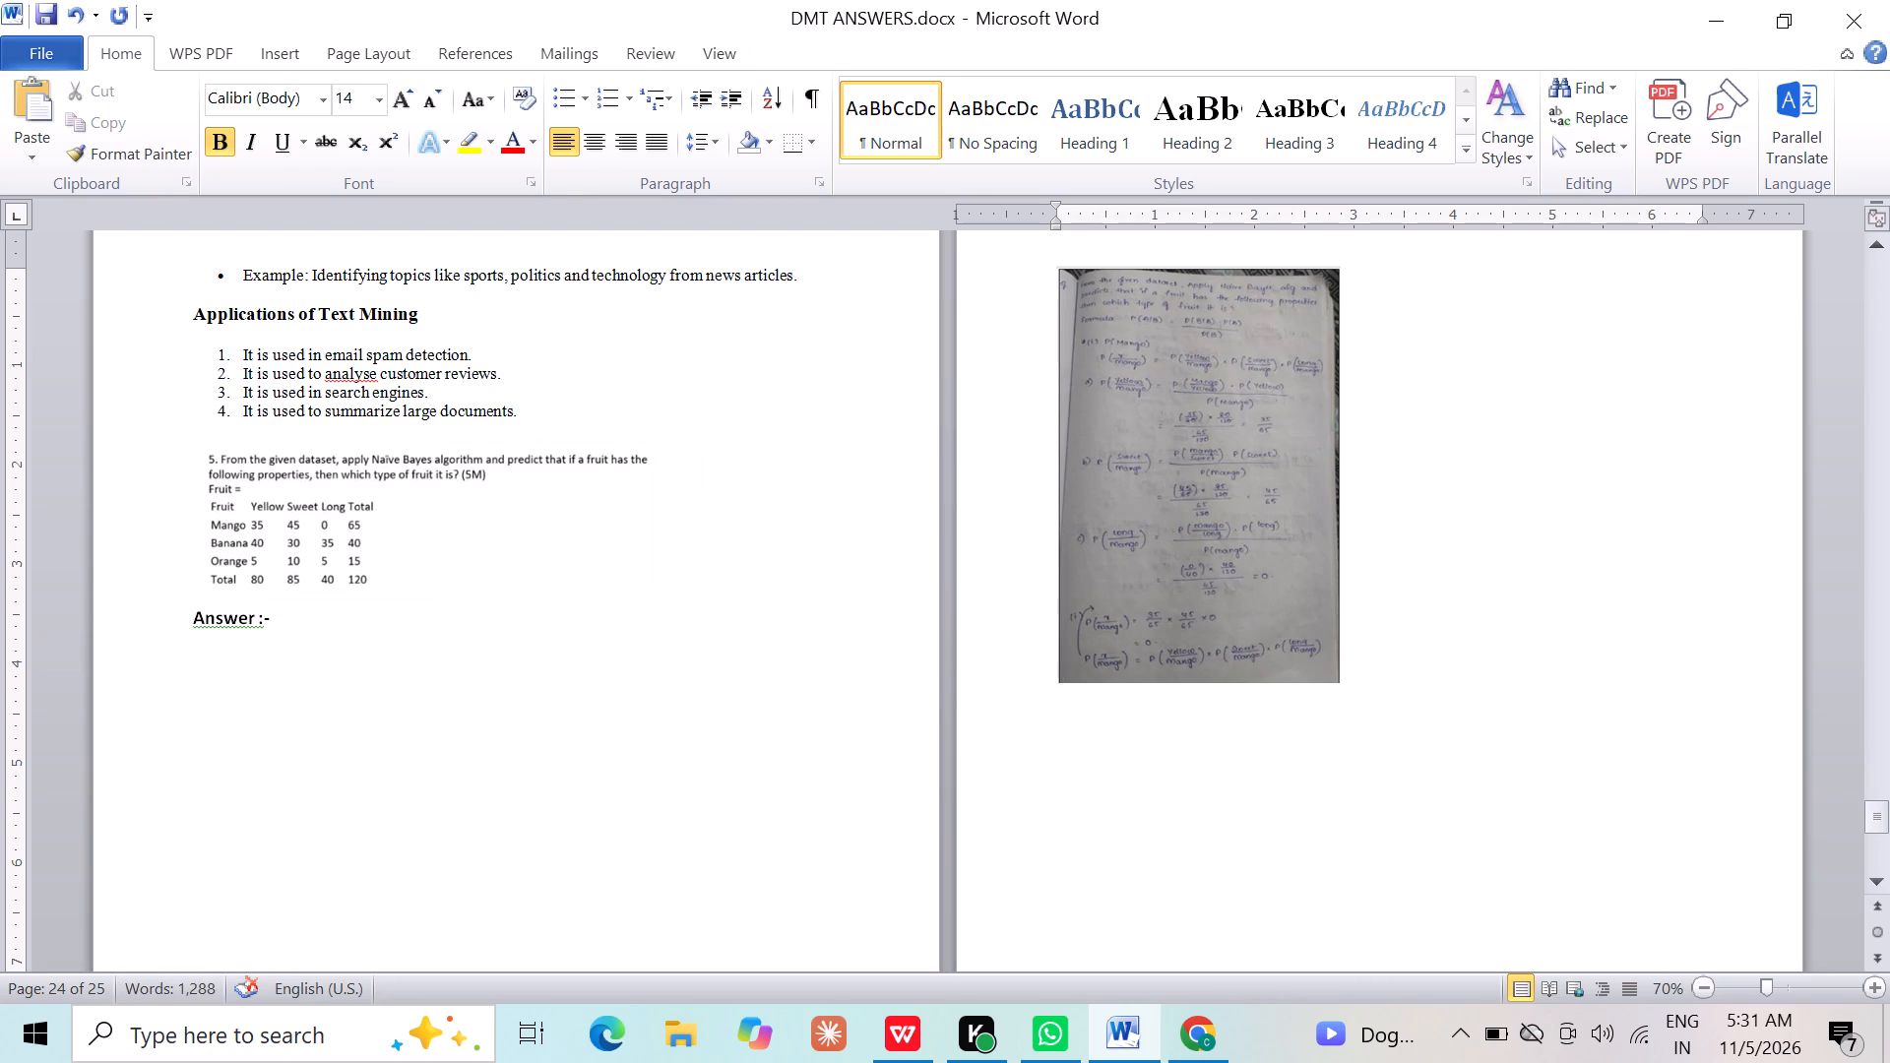
Copy the first handwritten picture and paste it on a new line directly below the question 5 "Answer :-" heading.
left_click(1320, 469)
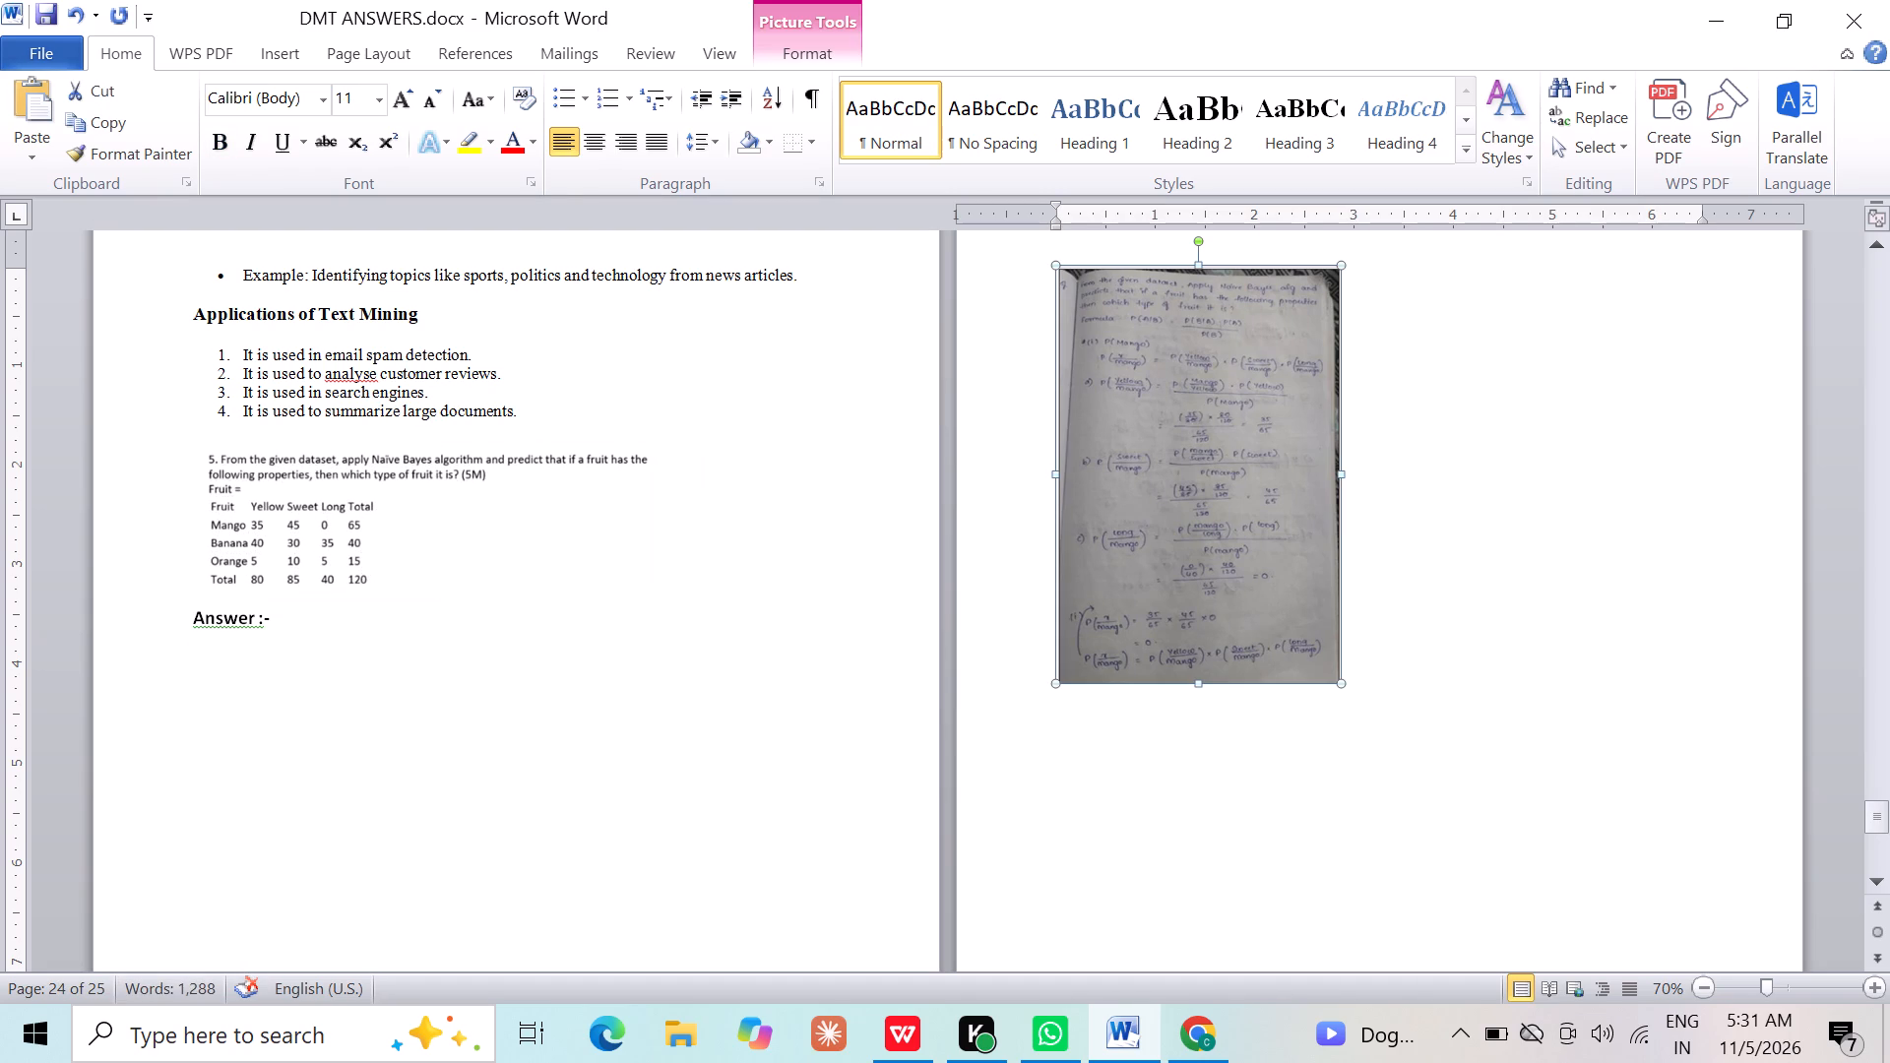
key("ctrl+c")
key("ctrl+c")
key("ctrl+c")
key("ctrl+c")
left_click(292, 727)
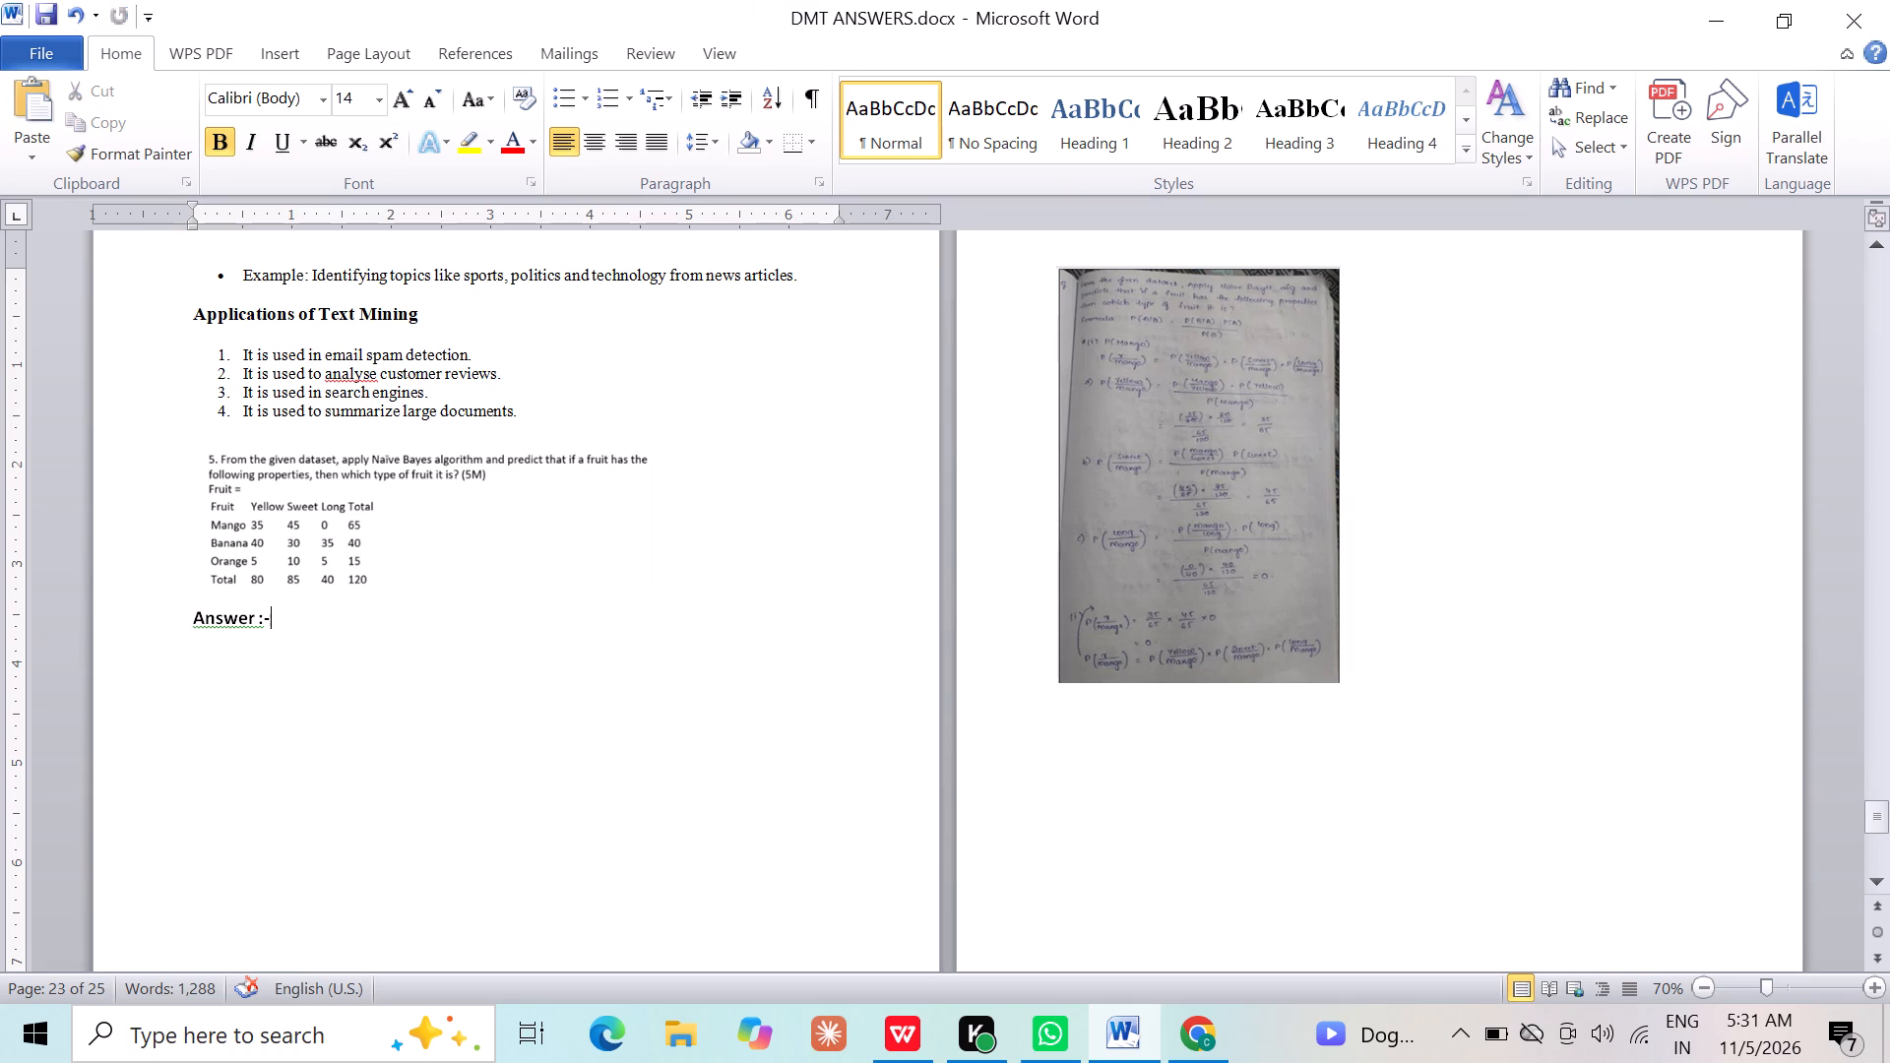
key("Return")
key("ctrl+v")
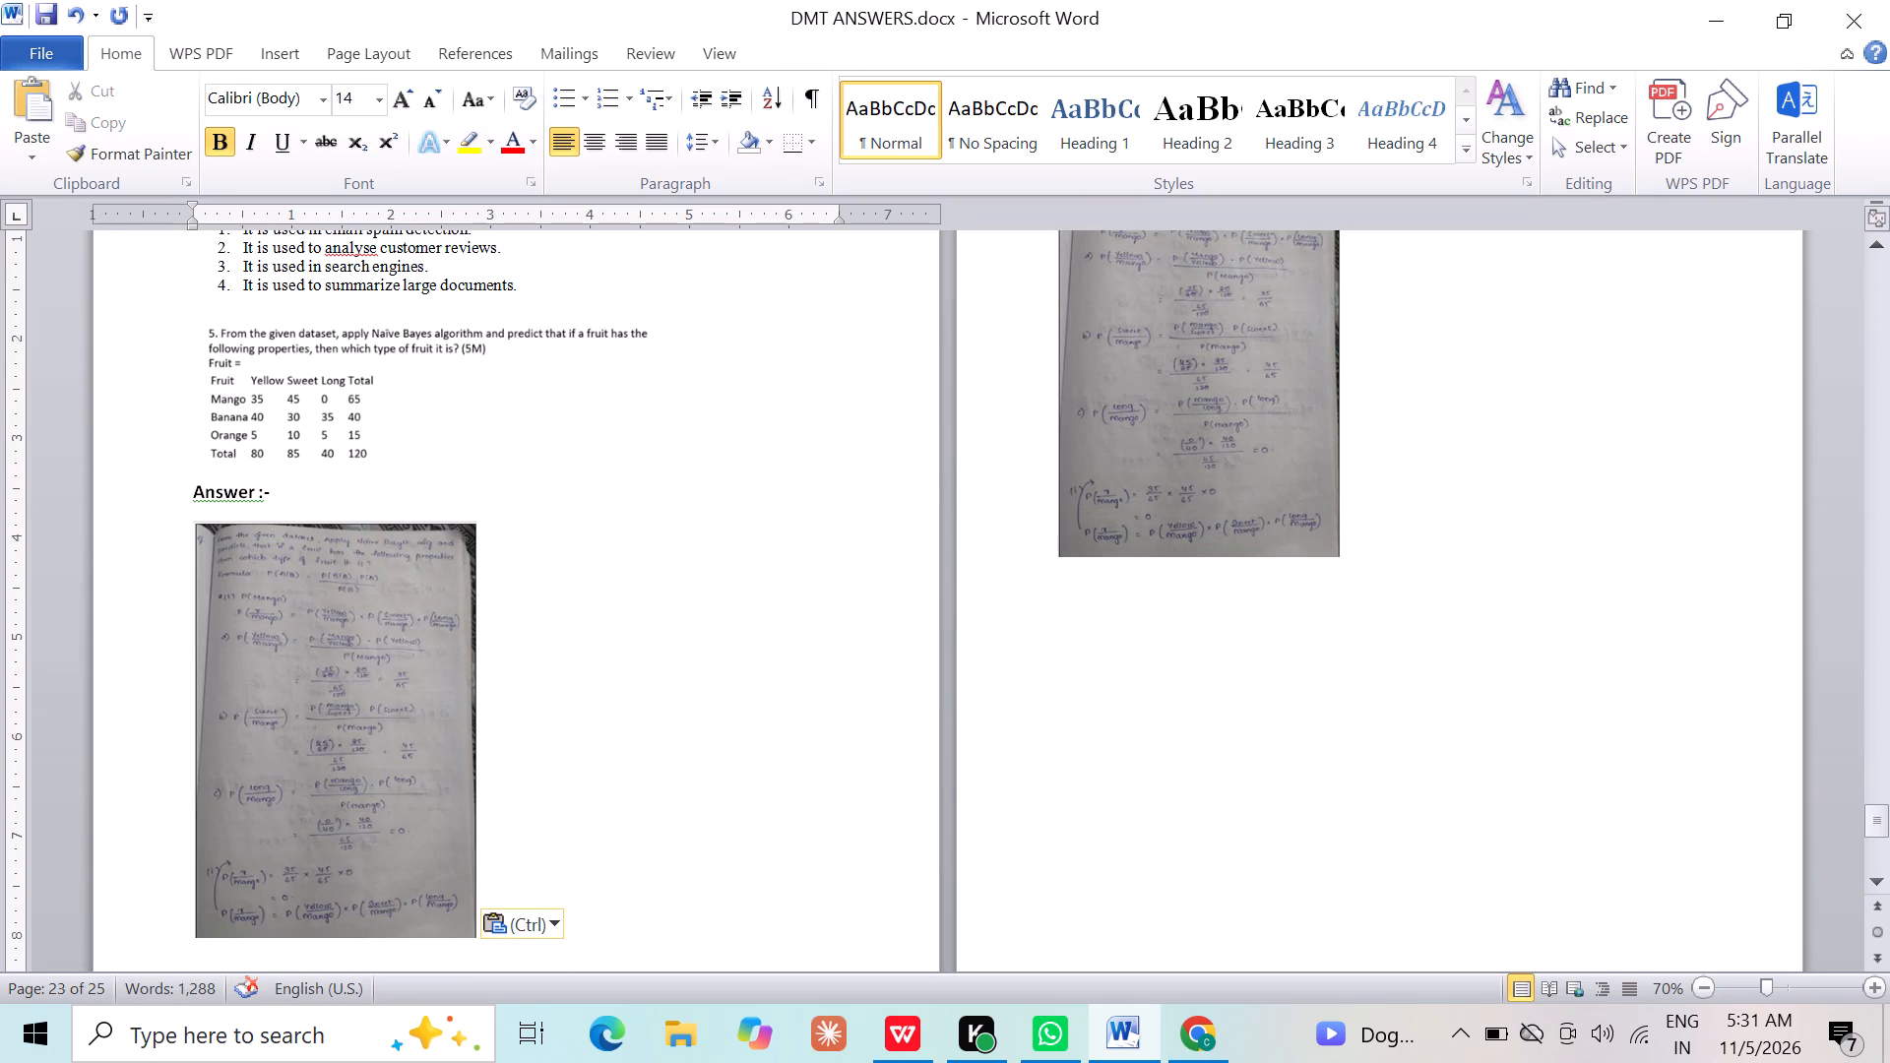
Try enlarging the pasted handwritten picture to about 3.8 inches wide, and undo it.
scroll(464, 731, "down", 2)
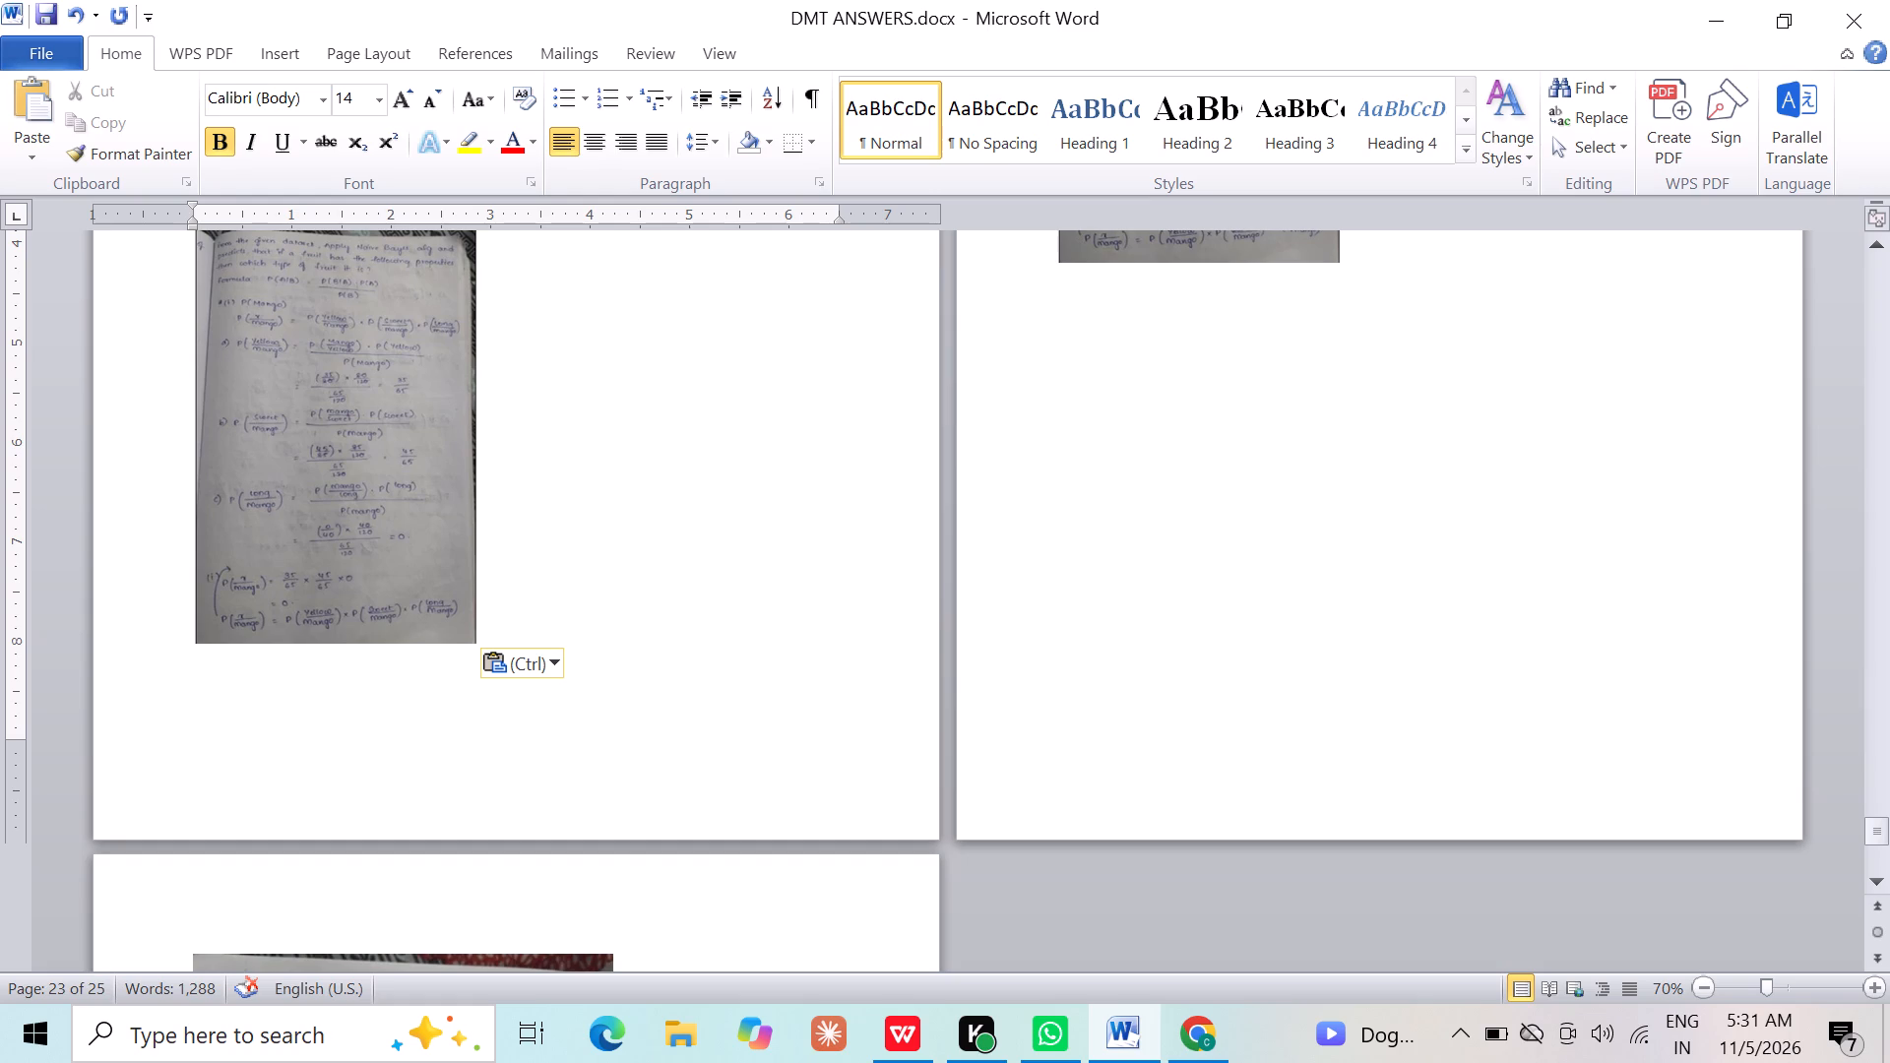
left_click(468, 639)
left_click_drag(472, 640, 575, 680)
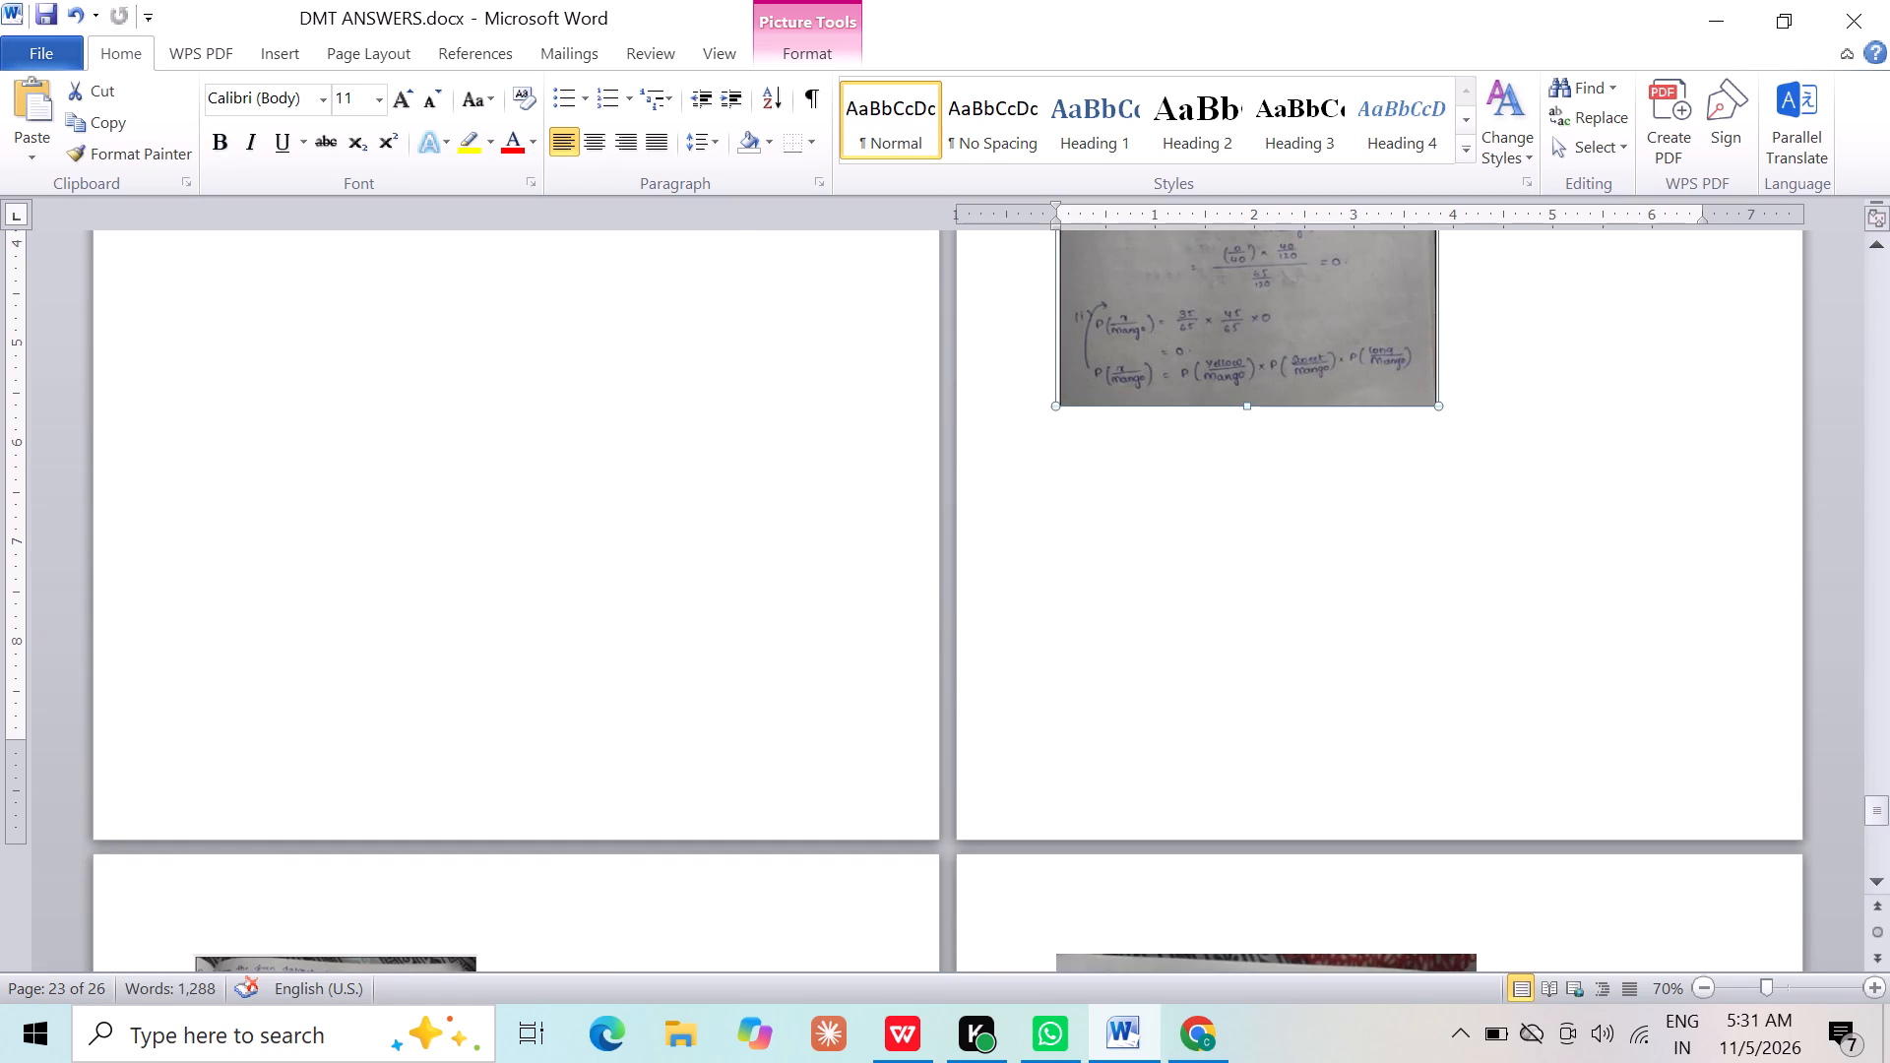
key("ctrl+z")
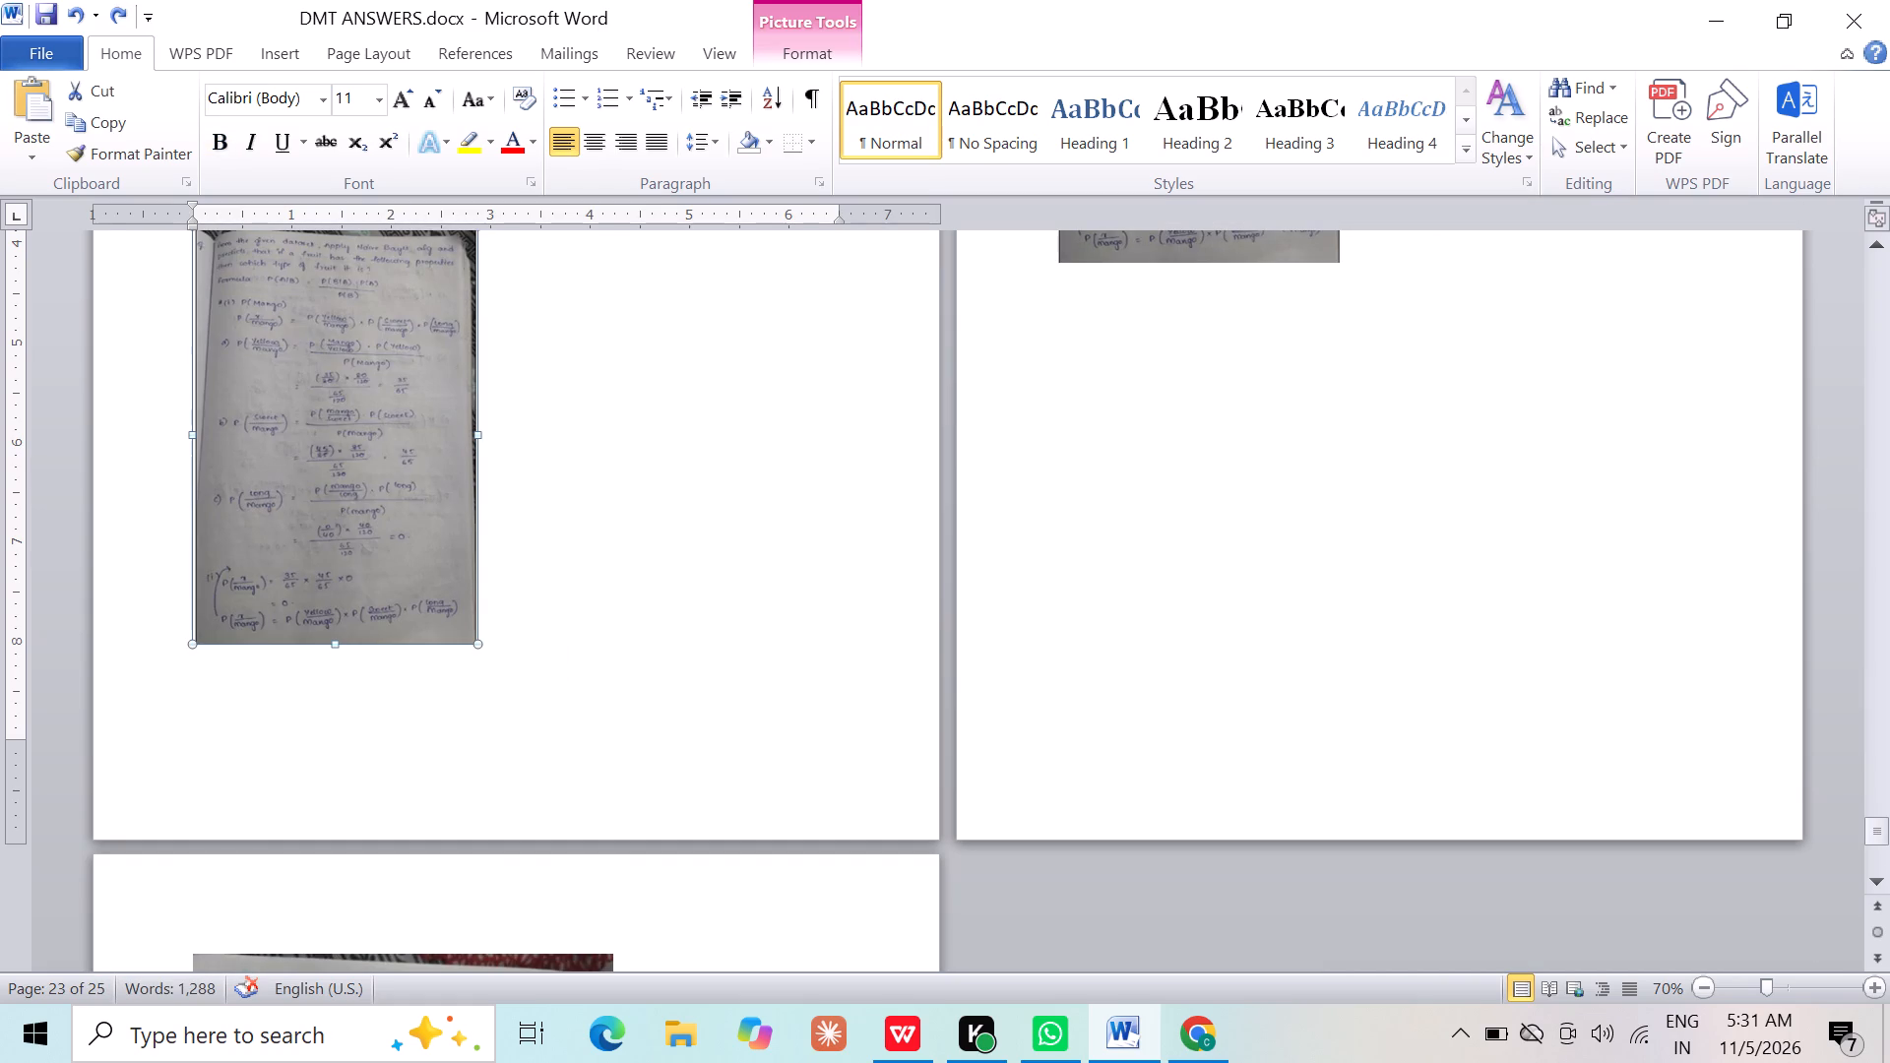
Enlarge the pasted handwritten picture below "Answer :-" to about 3.1 inches wide, keeping its proportions.
left_click_drag(478, 647, 504, 669)
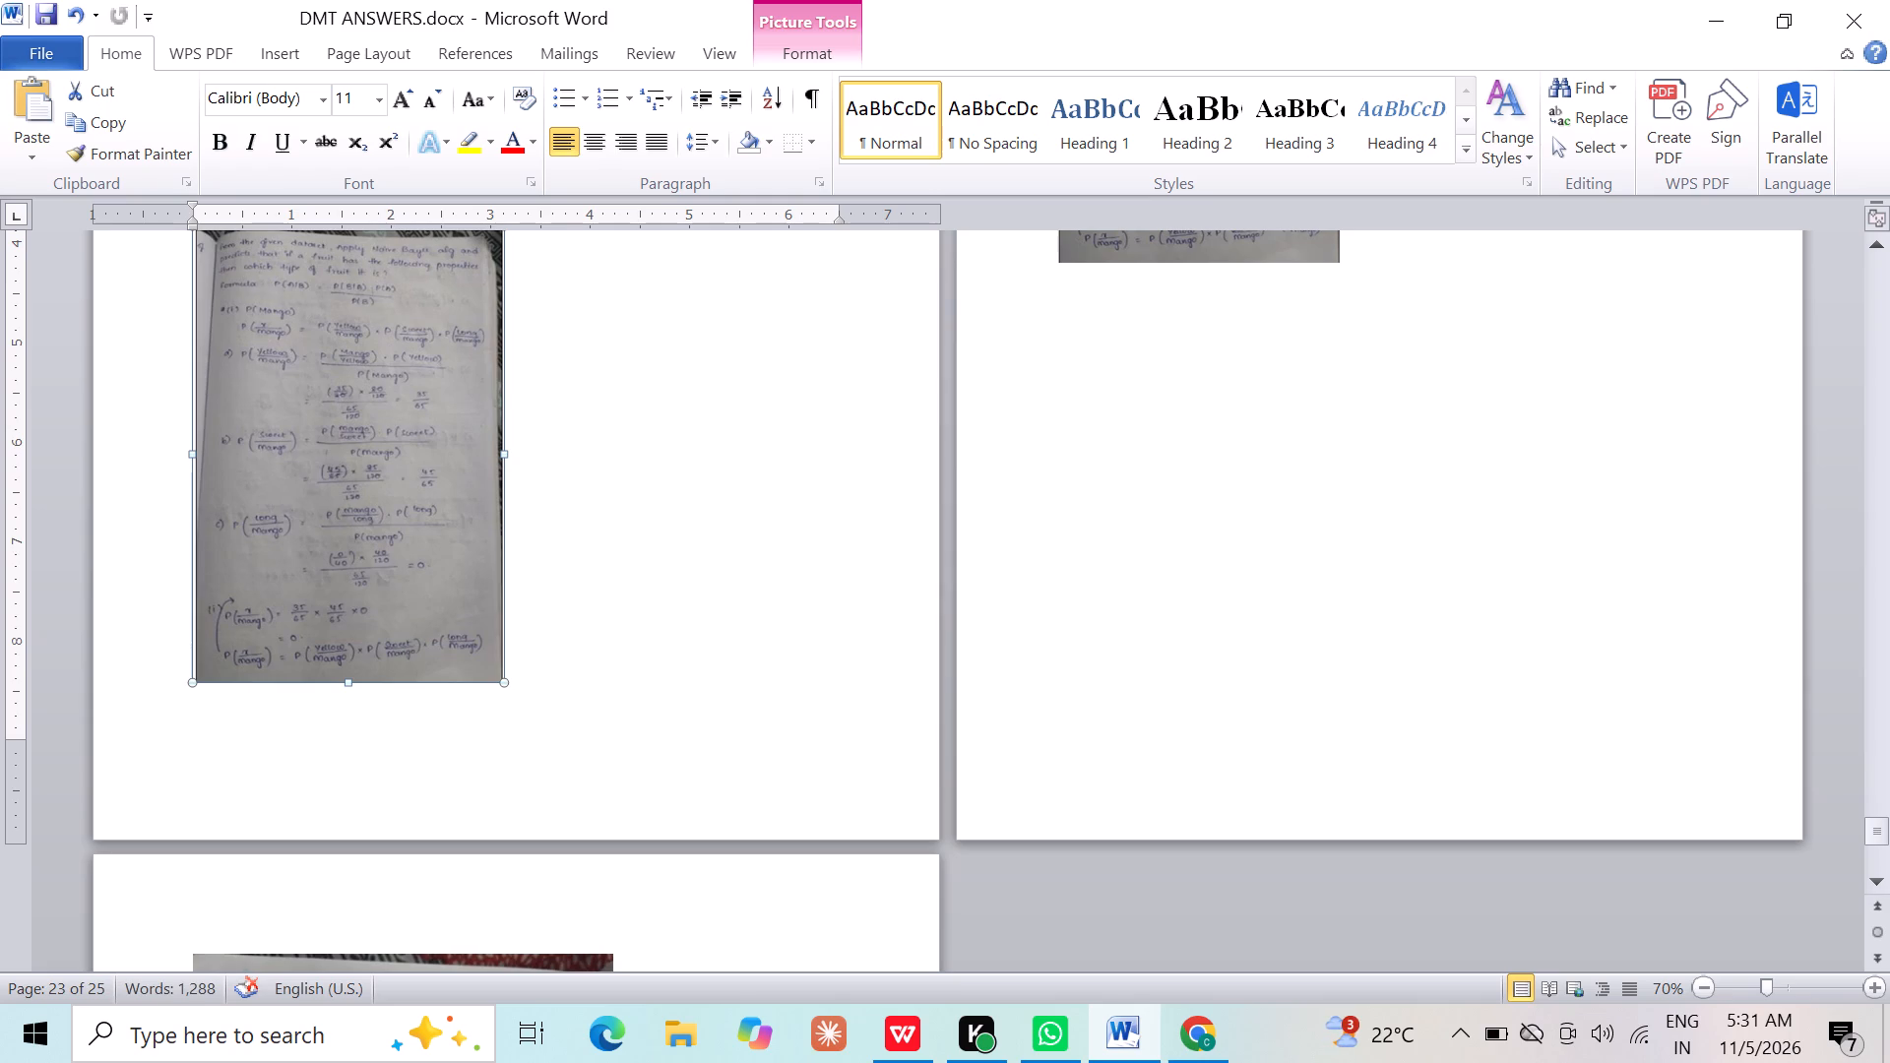
Delete the original duplicate of the first handwritten picture from the page following the question 5 heading.
scroll(1267, 317, "up", 1)
left_click(1267, 317)
key("BackSpace")
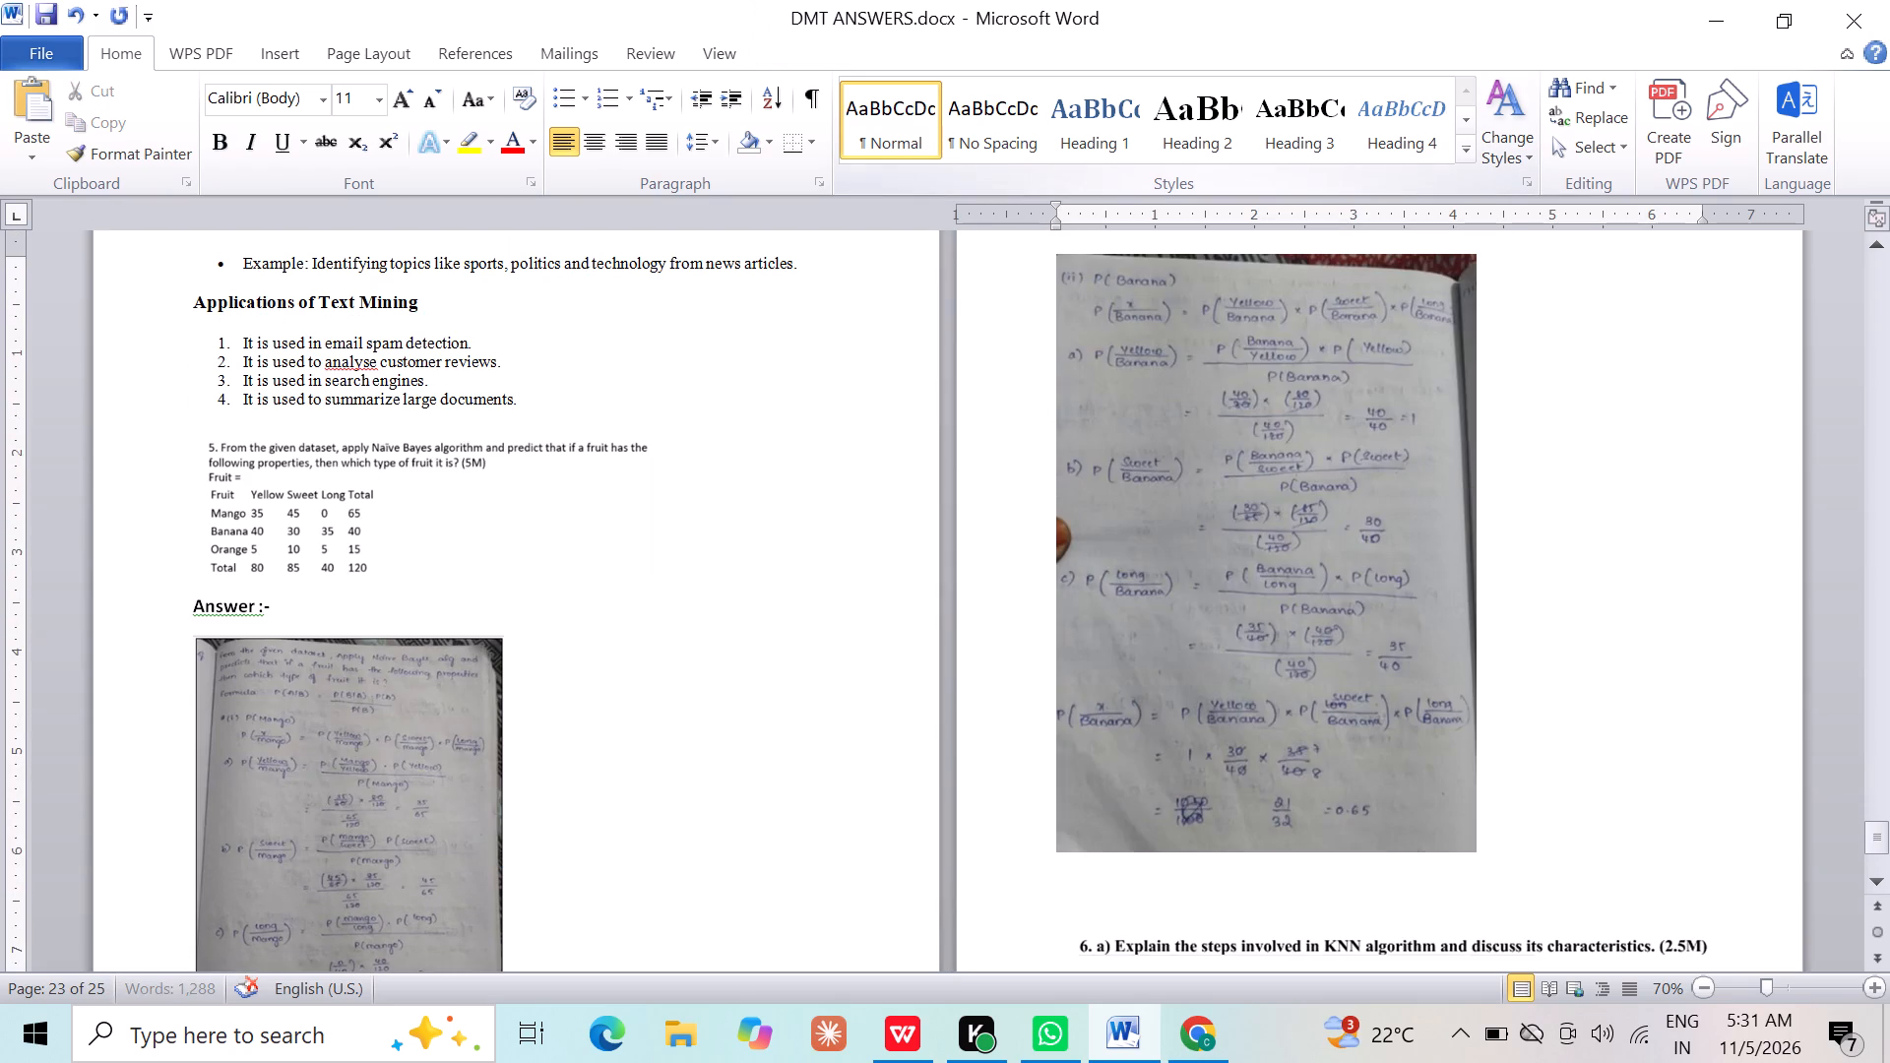
Start a new empty line after the P(Banana) picture in the SET-B question 5 answer.
scroll(1450, 162, "down", 3)
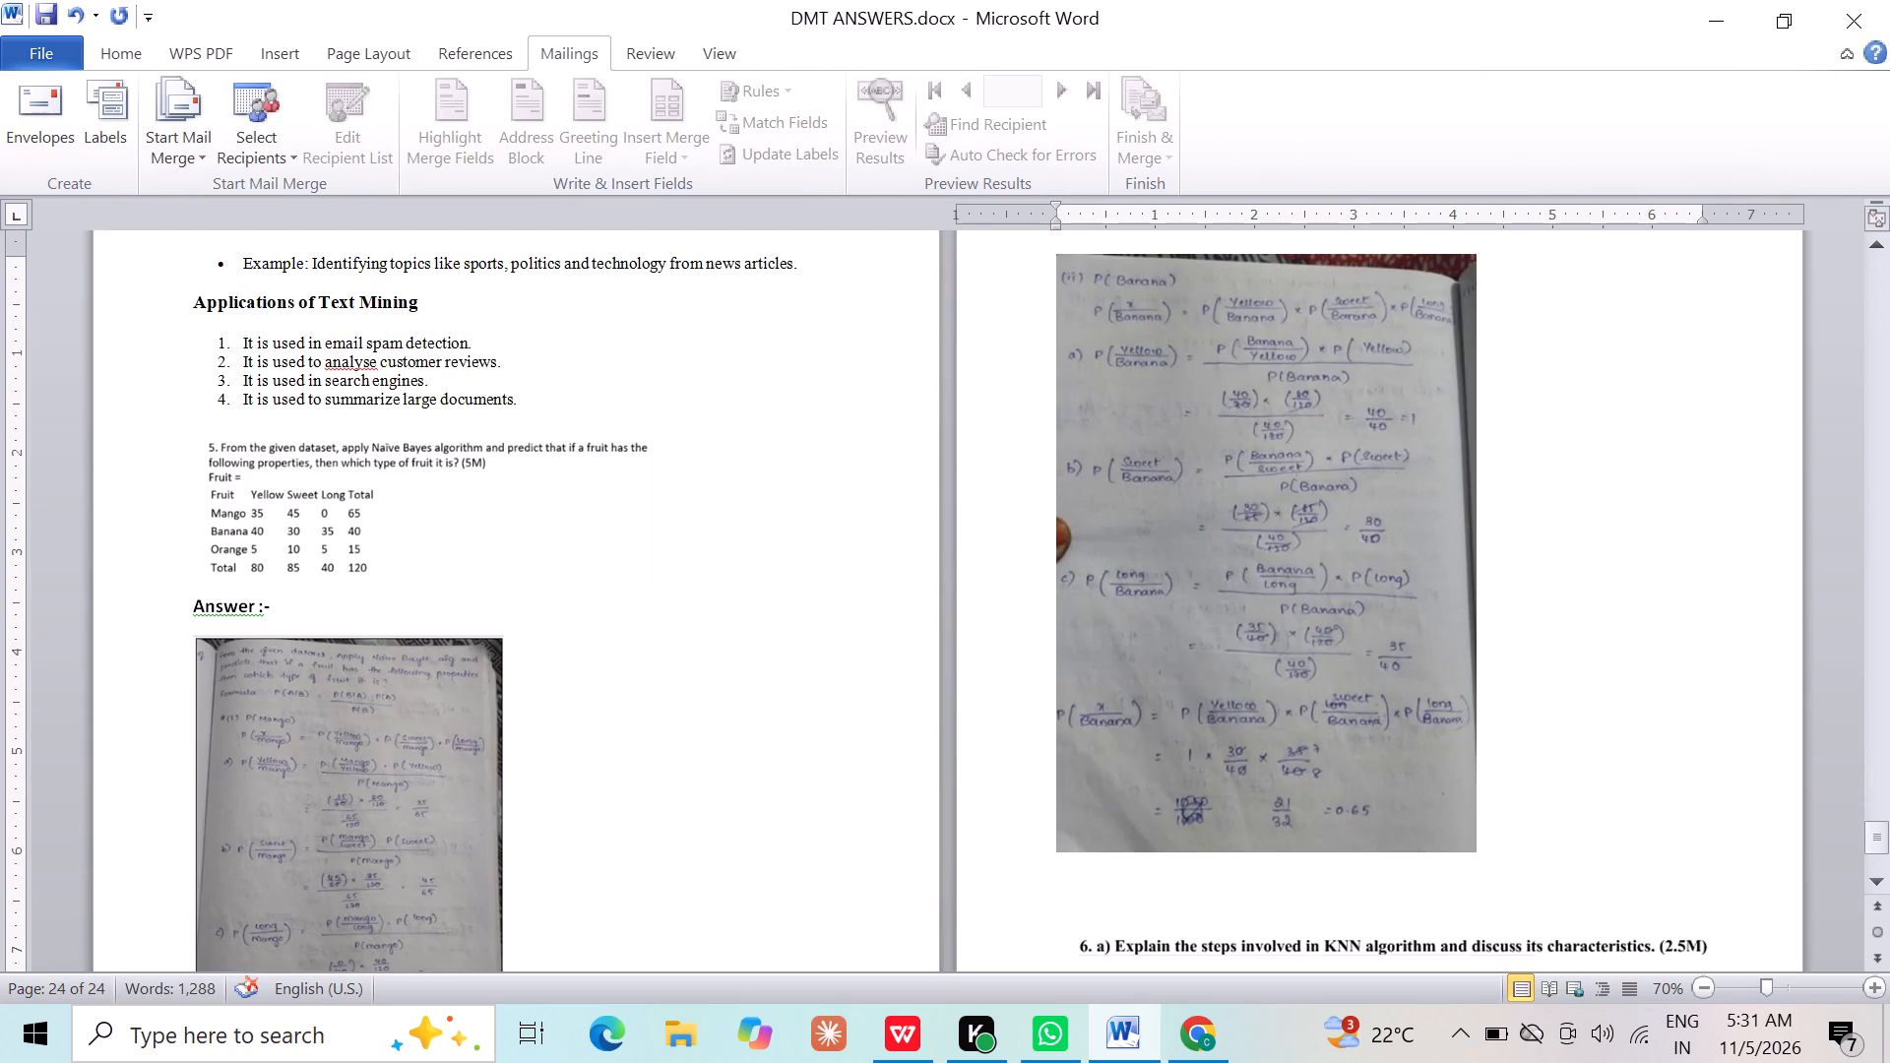
left_click(1599, 808)
key("Return")
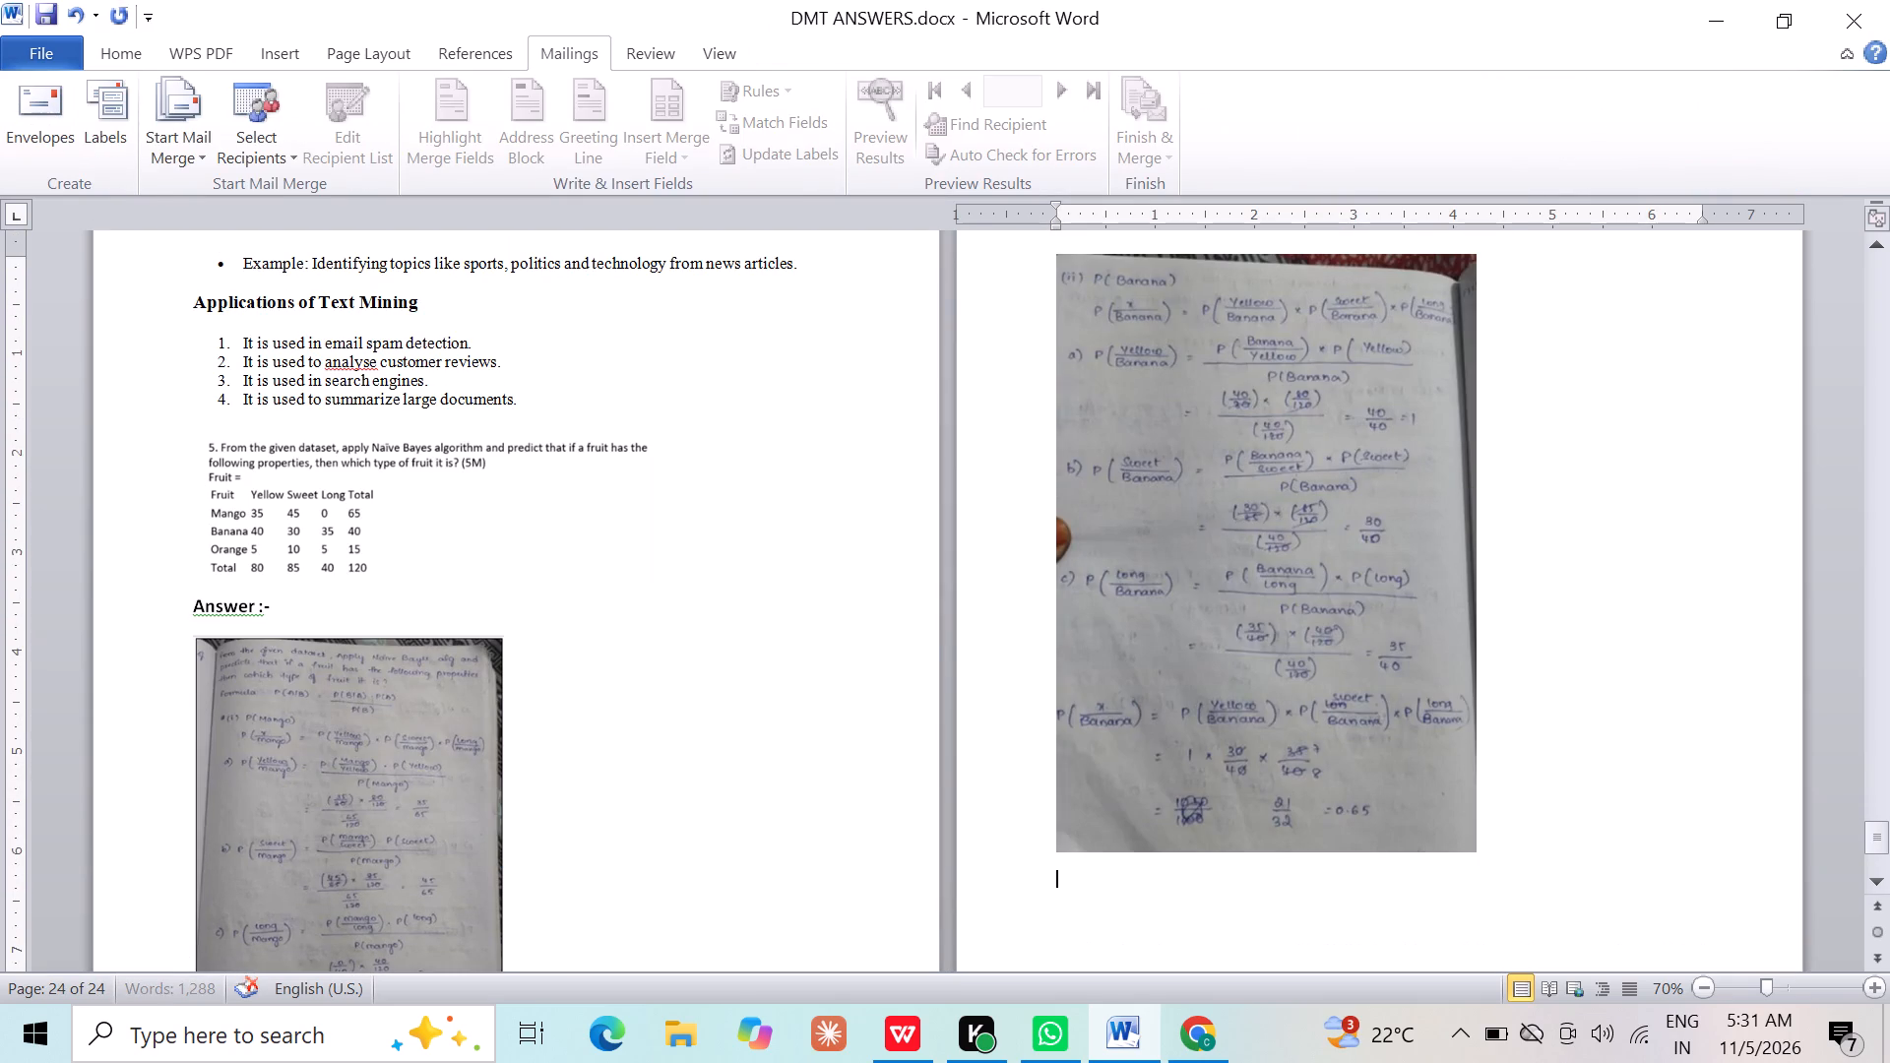
Copy the P(Orange) handwritten picture from the earlier Naive Bayes answer and paste it below the P(Banana) picture in SET-B question 5.
key("alt+Tab")
key("alt+Tab")
scroll(1599, 808, "up", 14)
scroll(1599, 808, "up", 8)
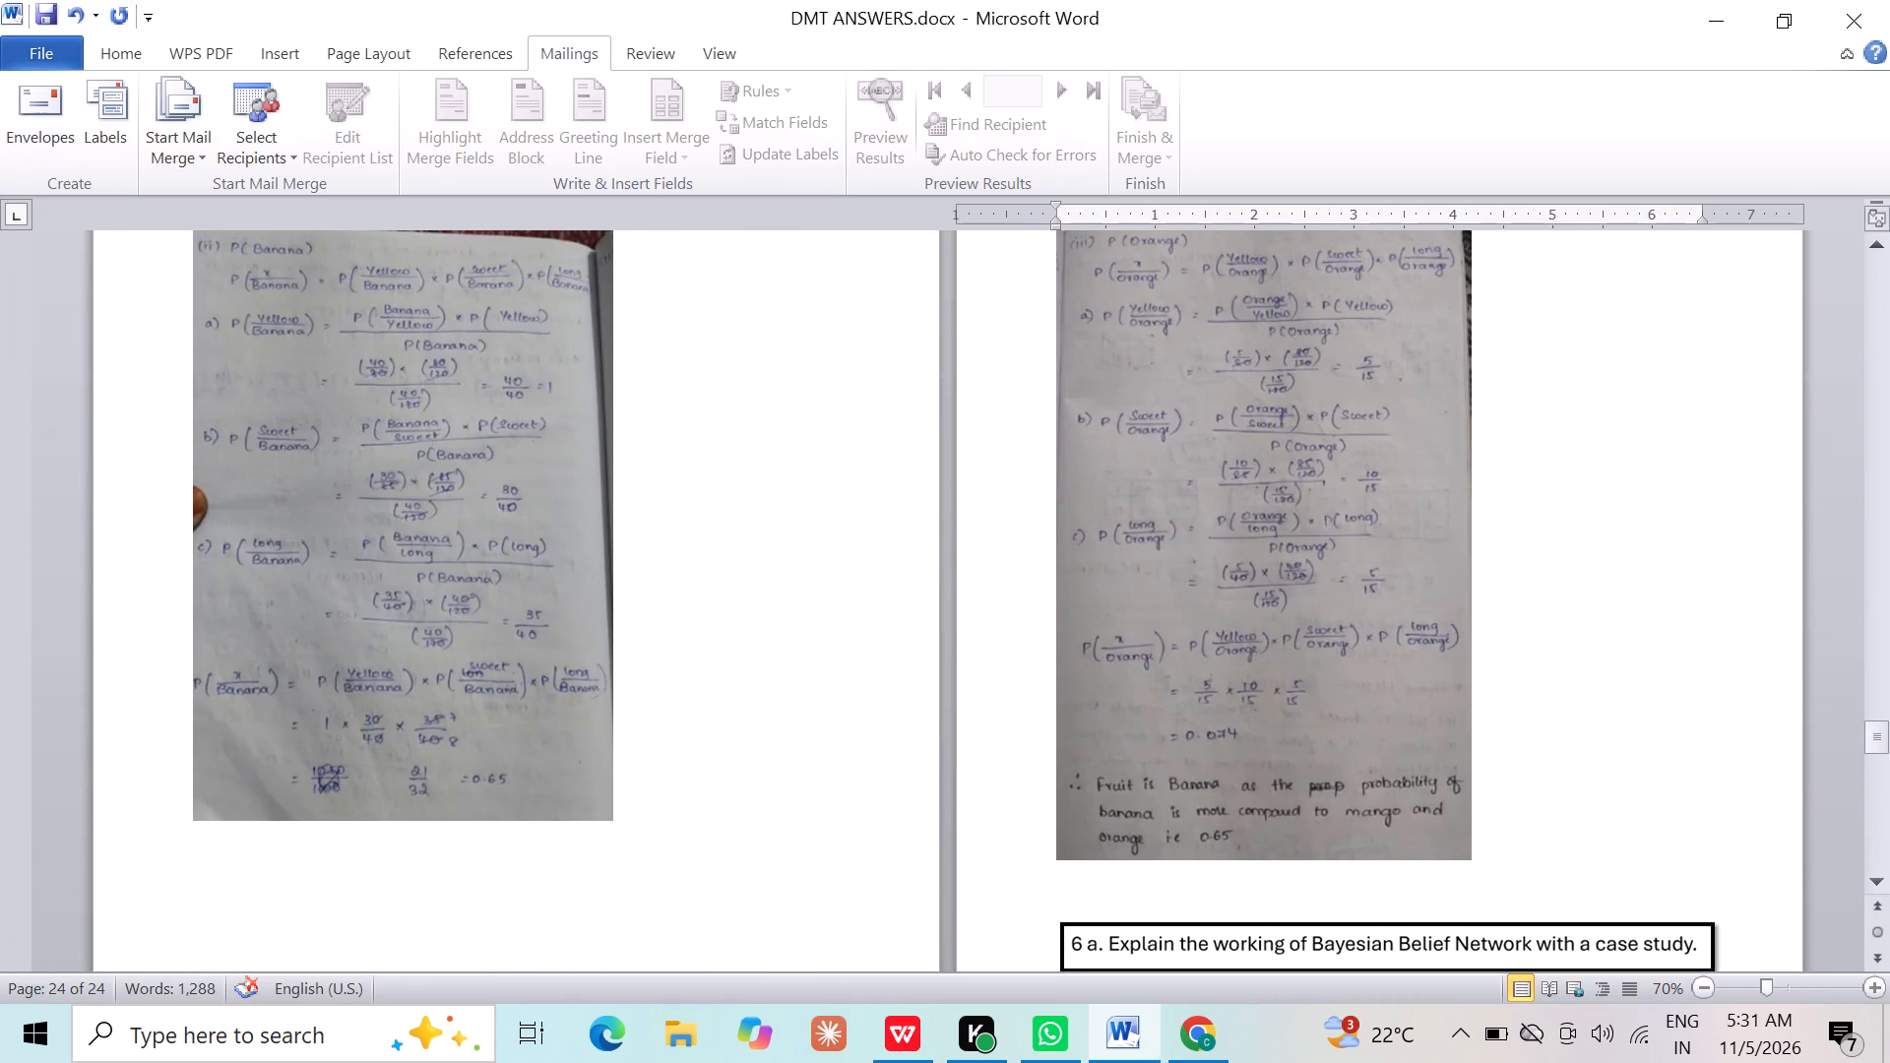
left_click(1490, 565)
left_click(1366, 573)
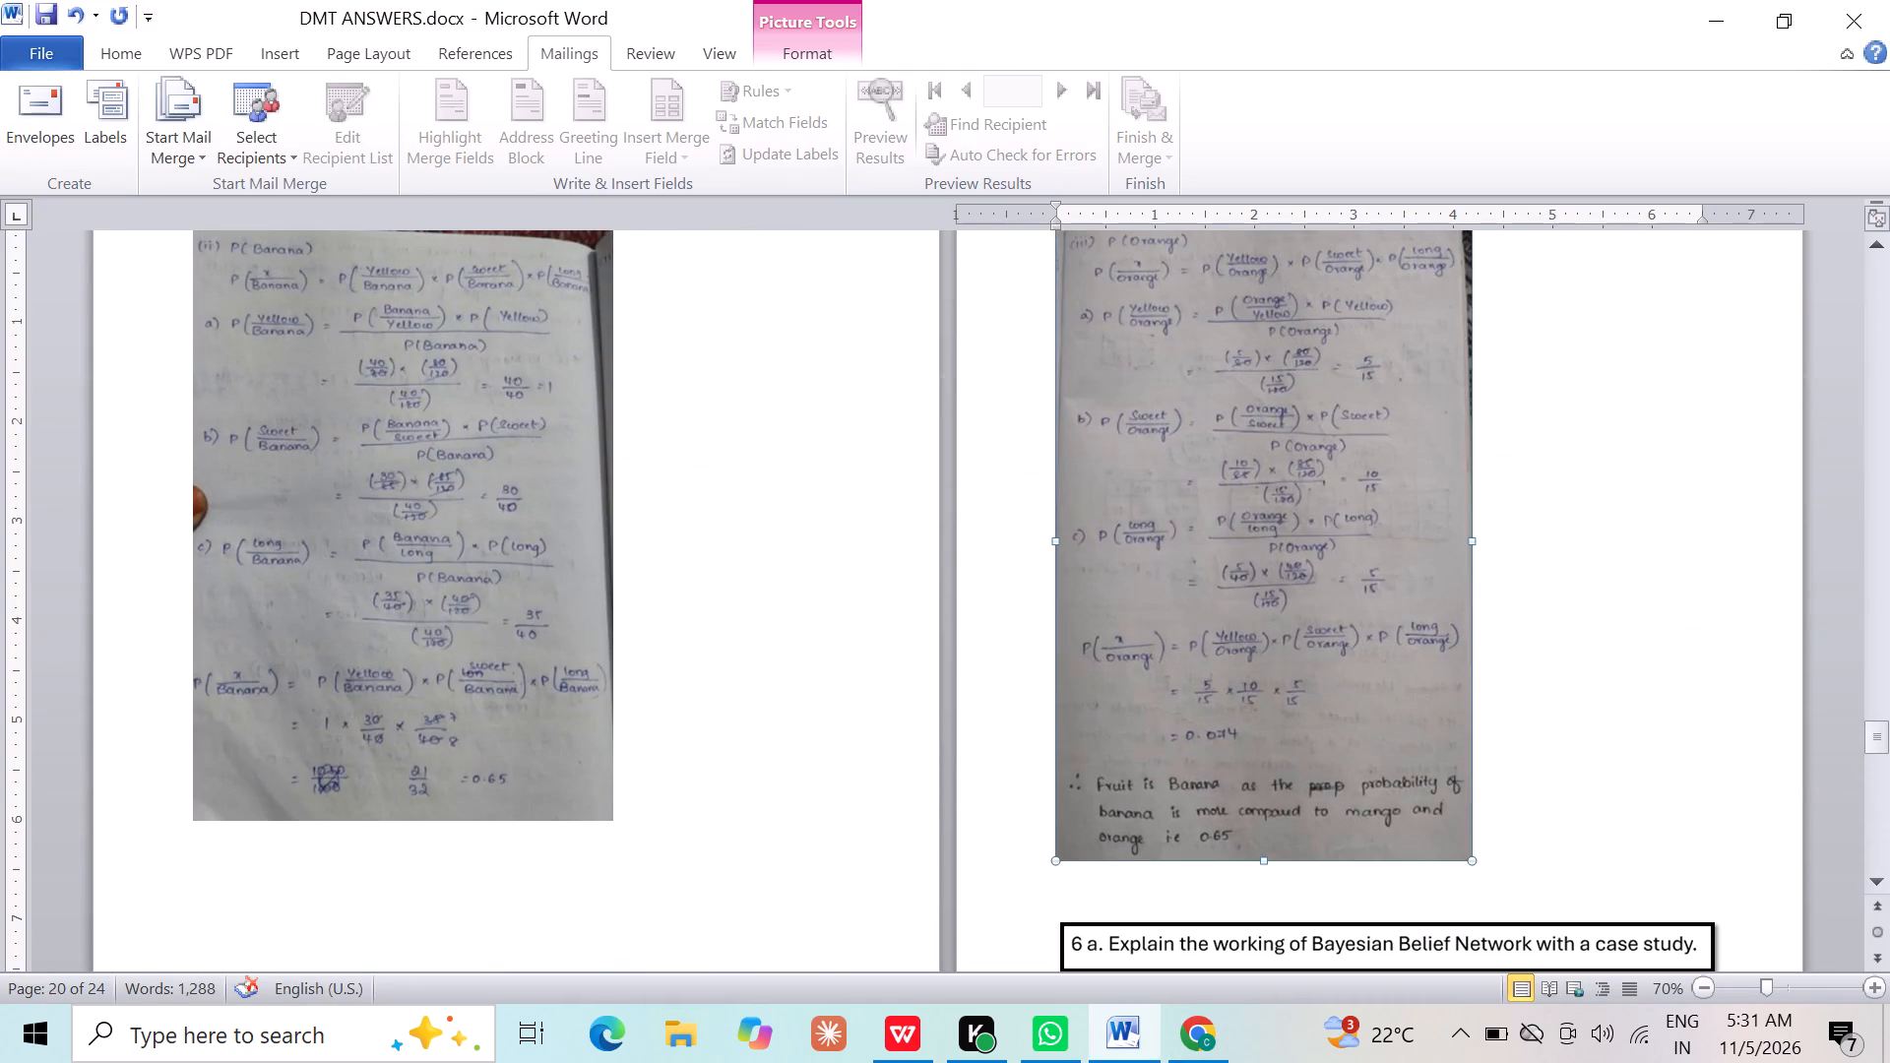
key("ctrl+c")
key("ctrl+c")
key("ctrl+c")
key("ctrl+c")
key("ctrl+c")
key("ctrl+c")
key("ctrl+c")
key("ctrl+c")
key("ctrl+c")
scroll(1366, 573, "down", 6)
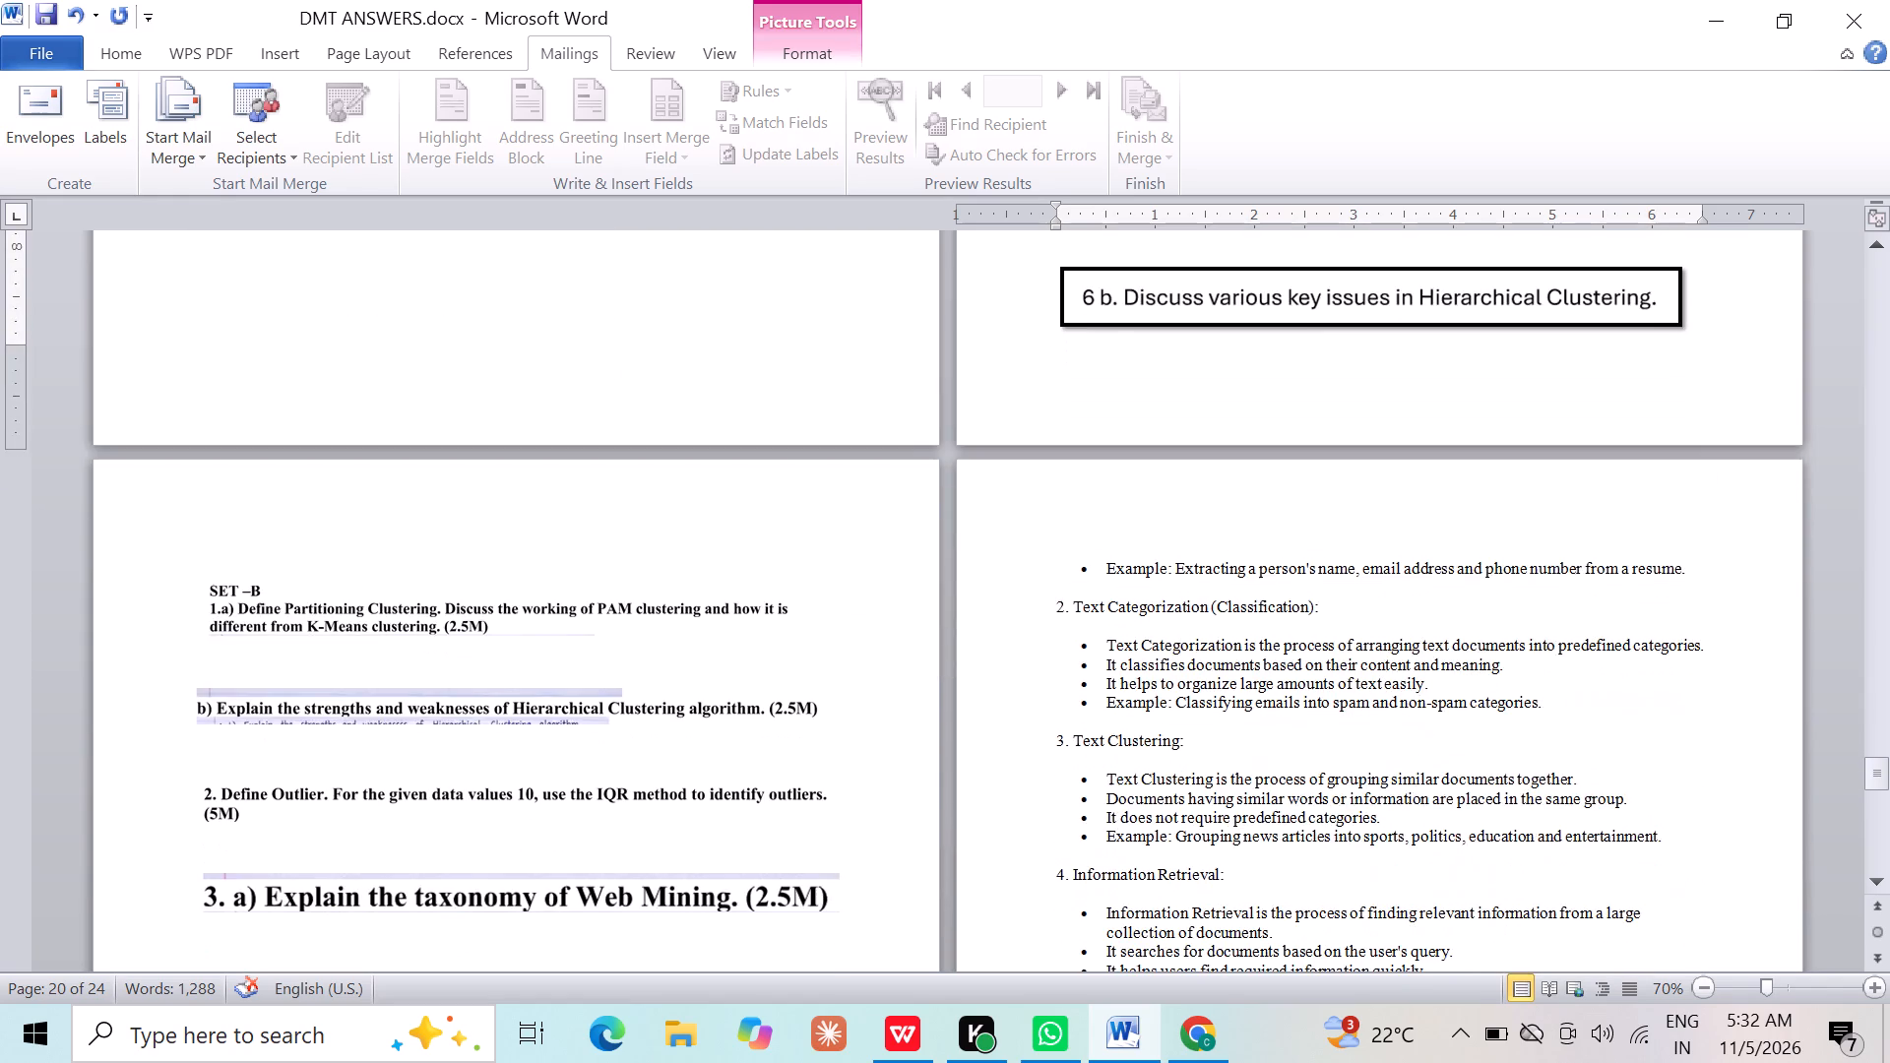
scroll(1366, 573, "up", 4)
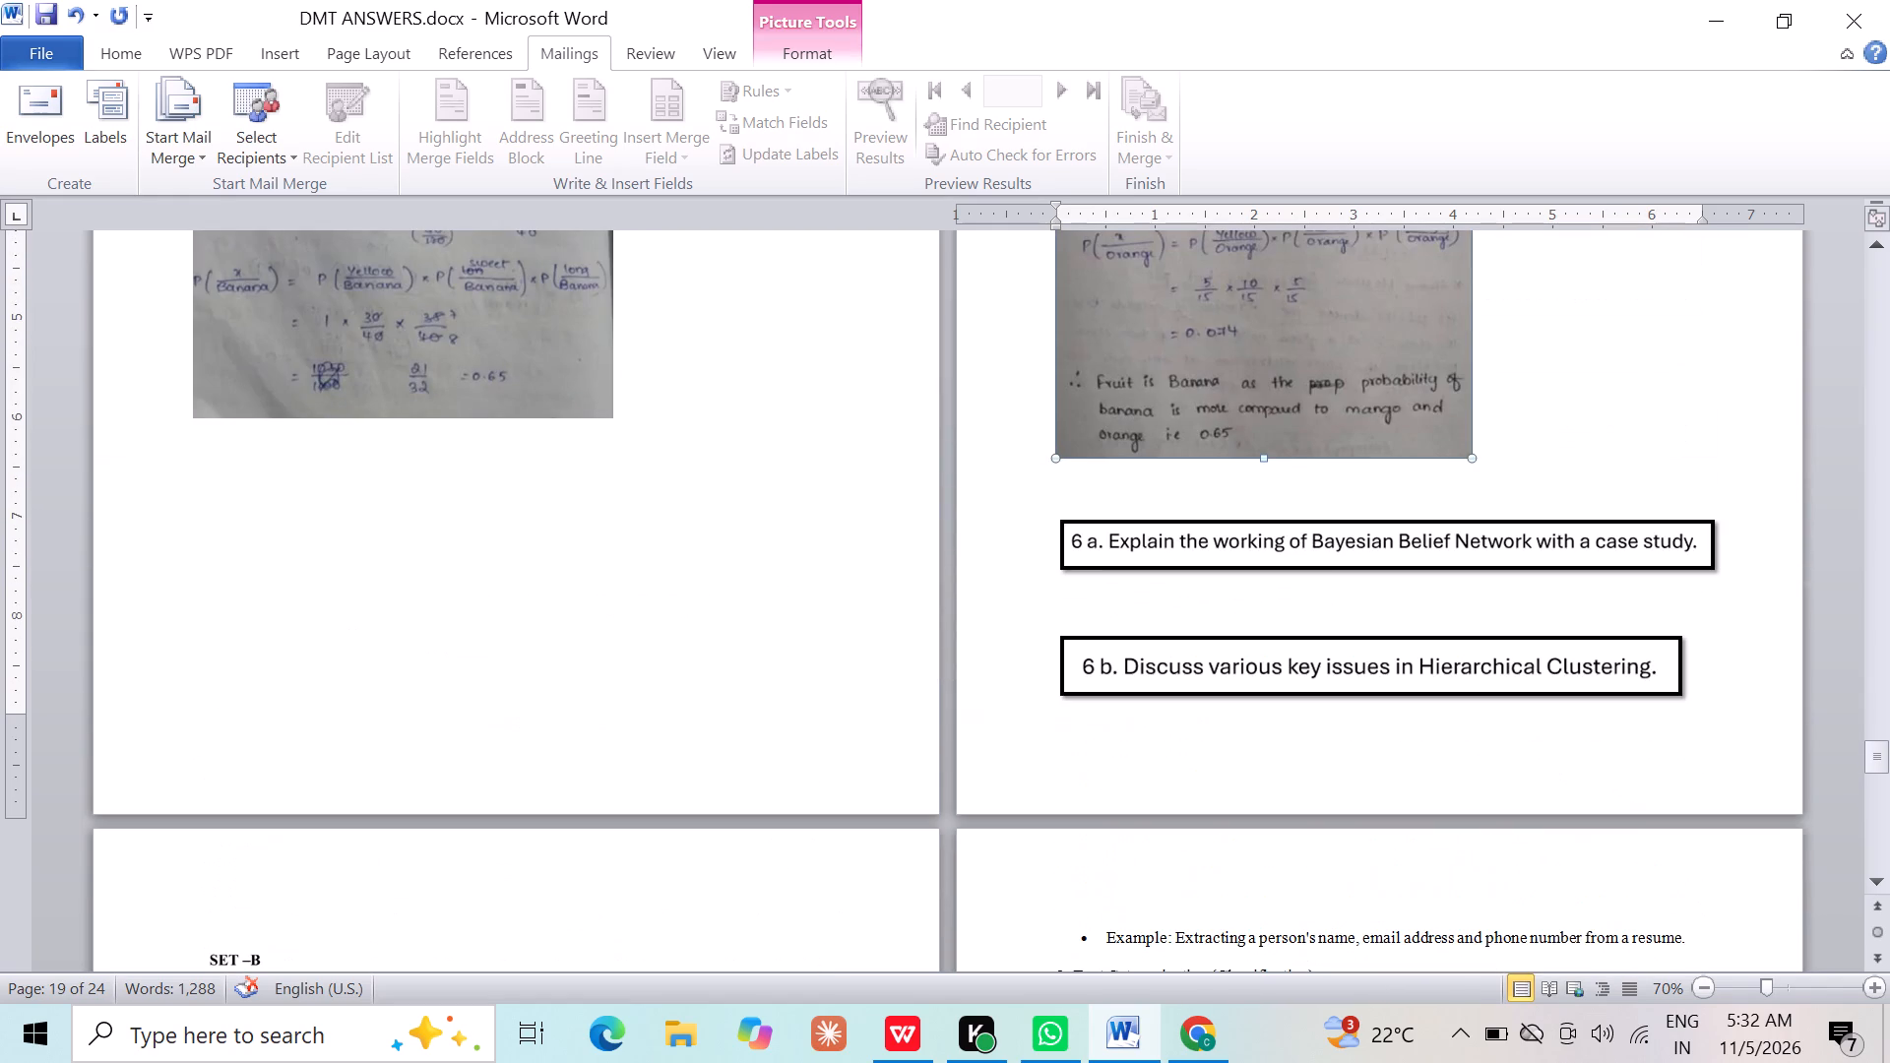
scroll(1366, 573, "down", 15)
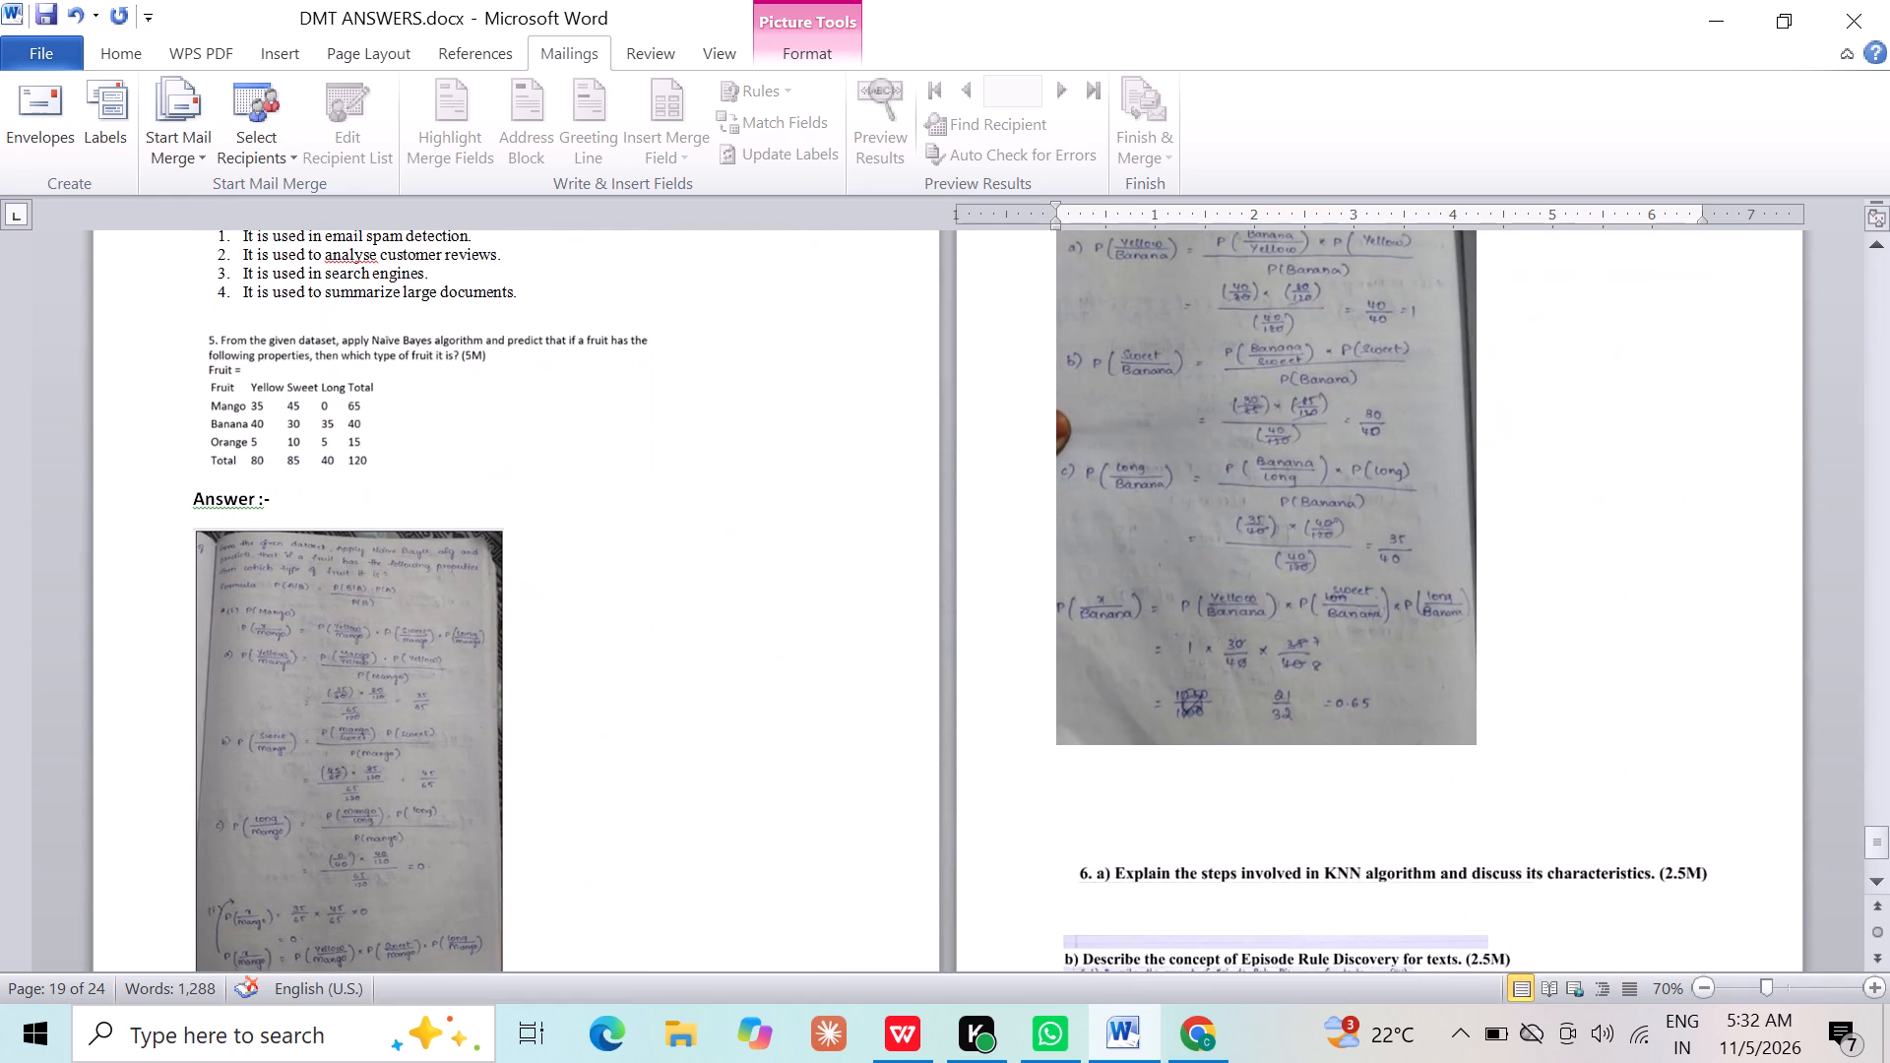
left_click(1243, 822)
key("ctrl+v")
scroll(1243, 822, "down", 1)
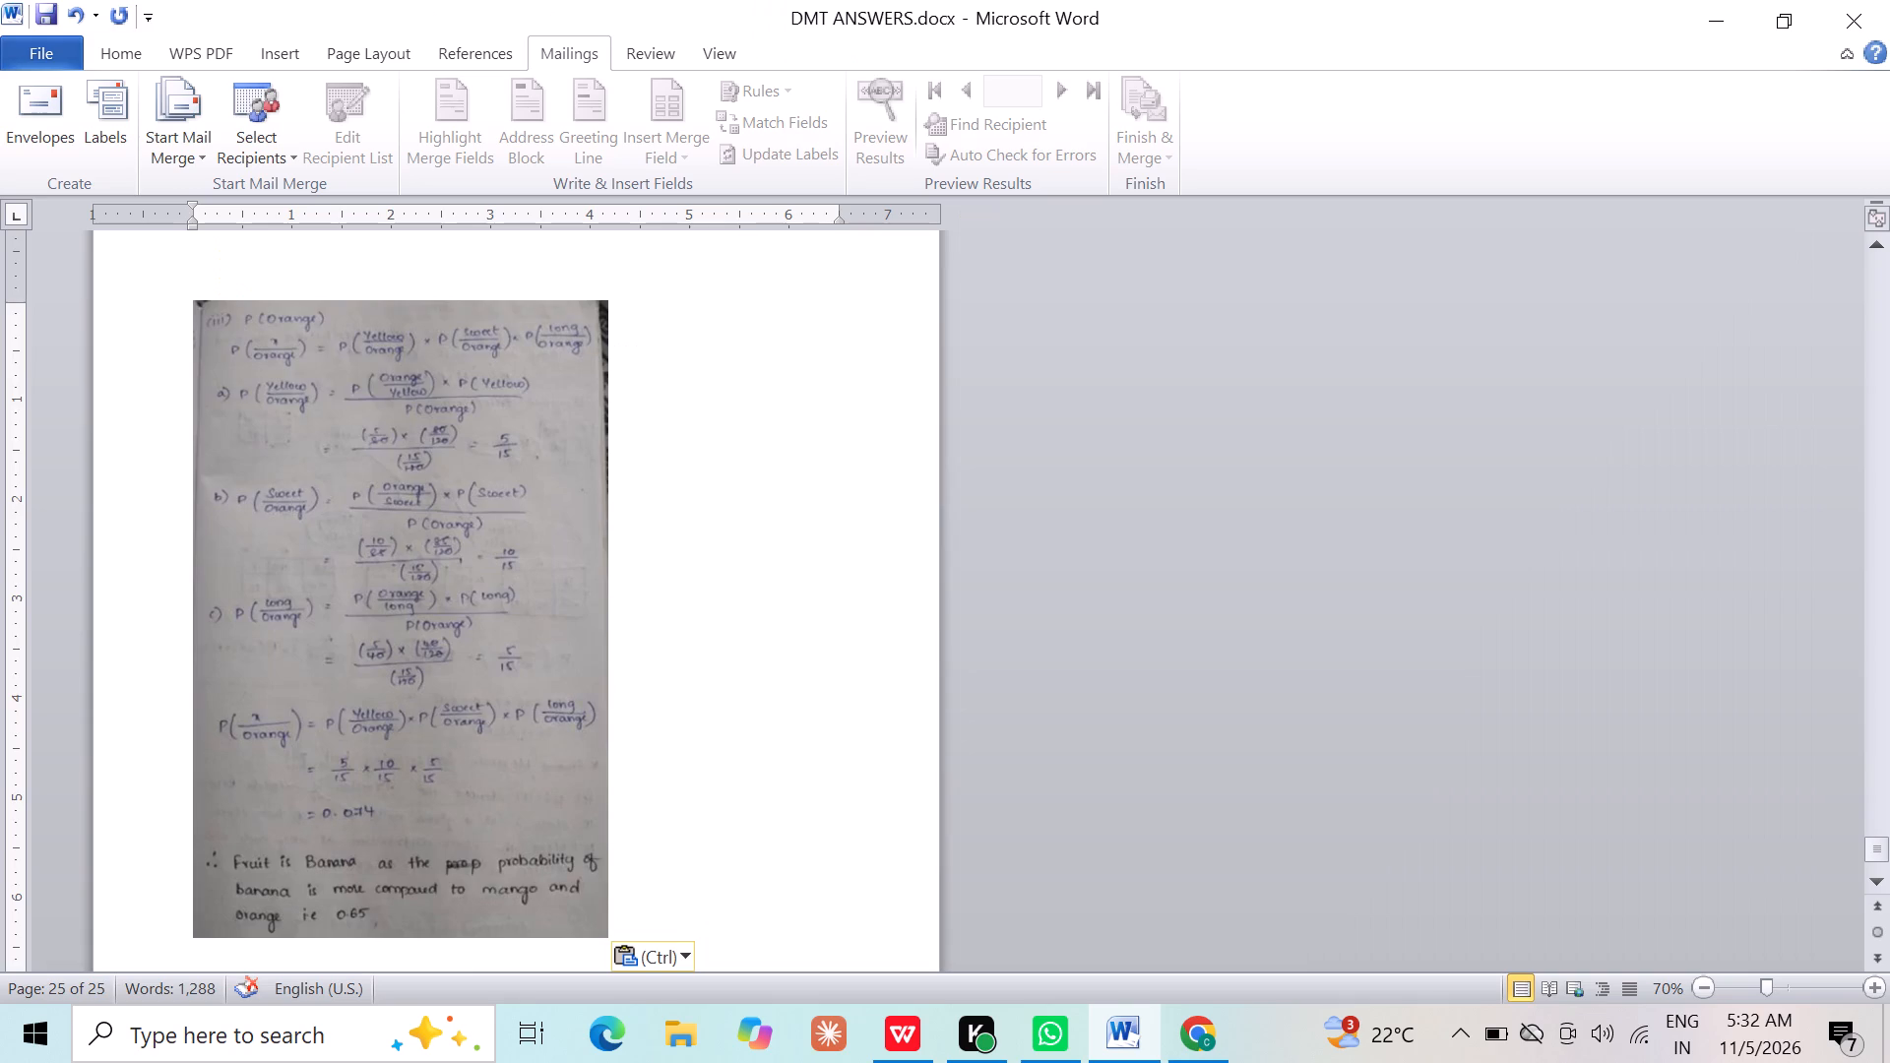
scroll(1243, 822, "down", 1)
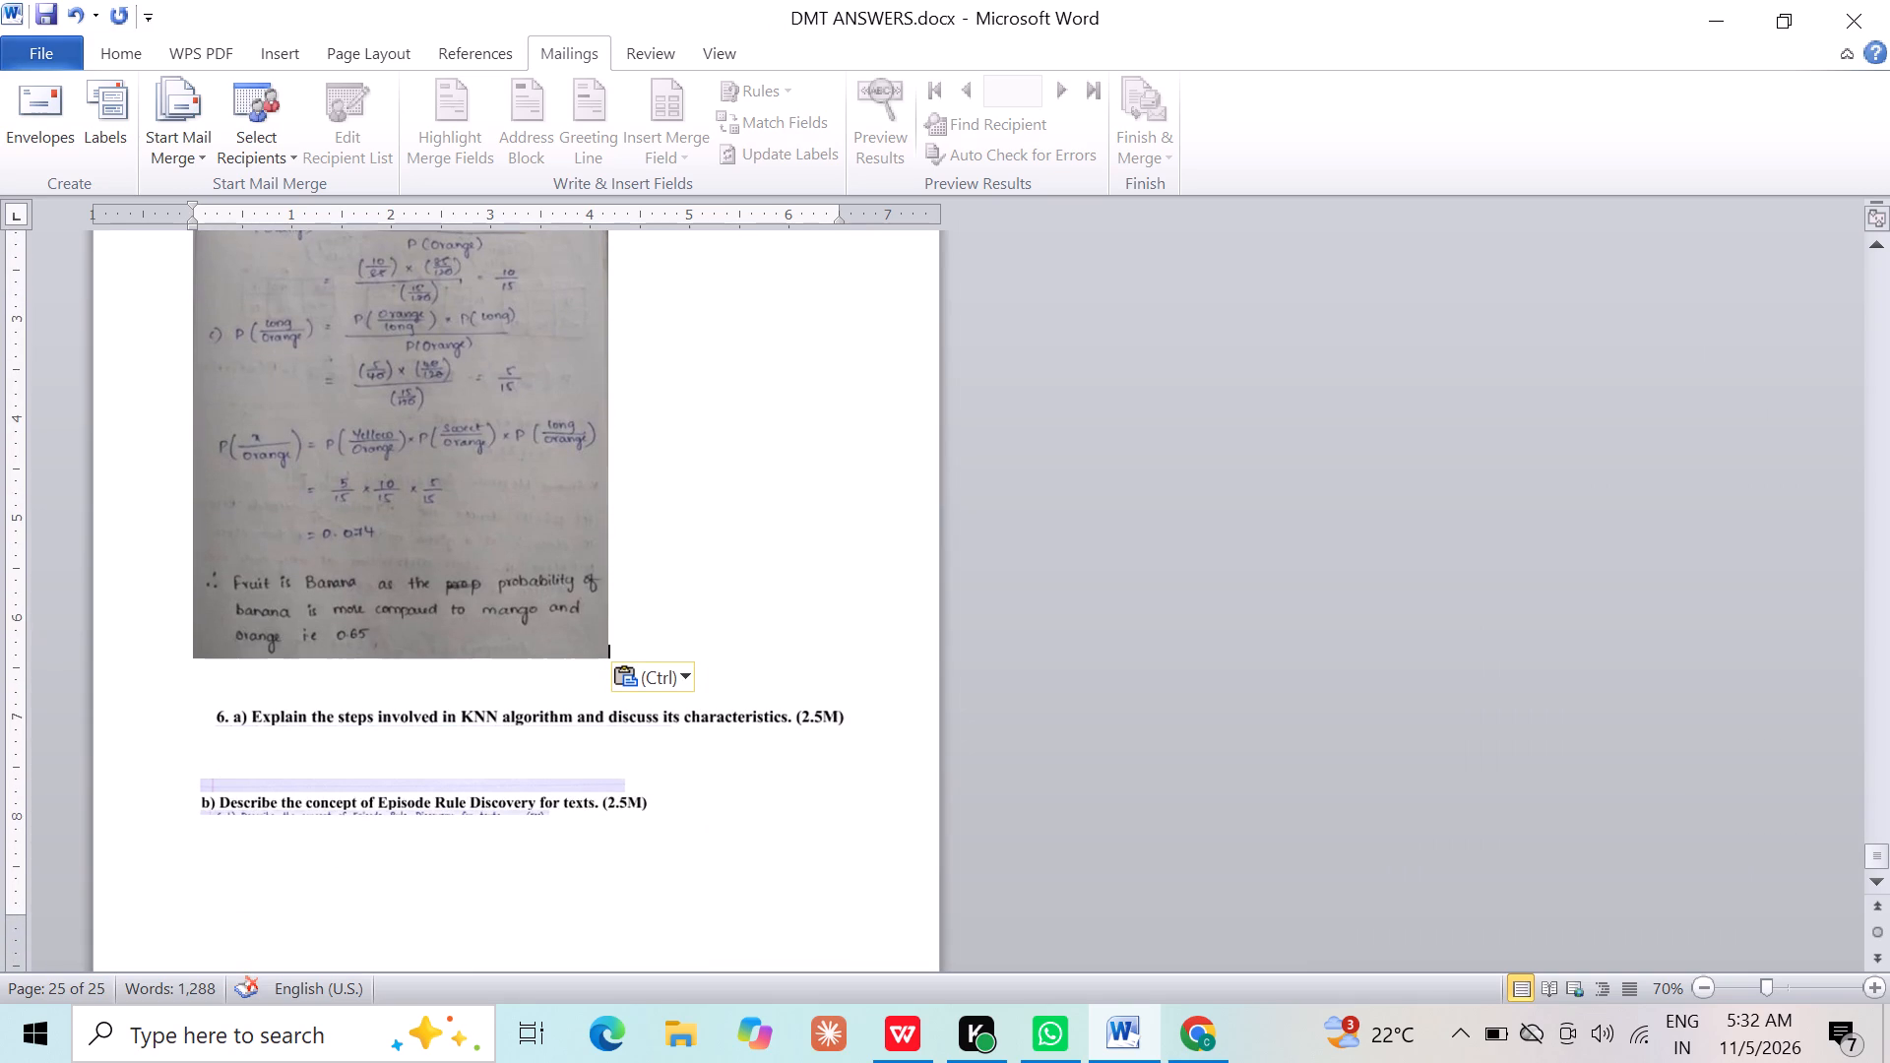
left_click(400, 728)
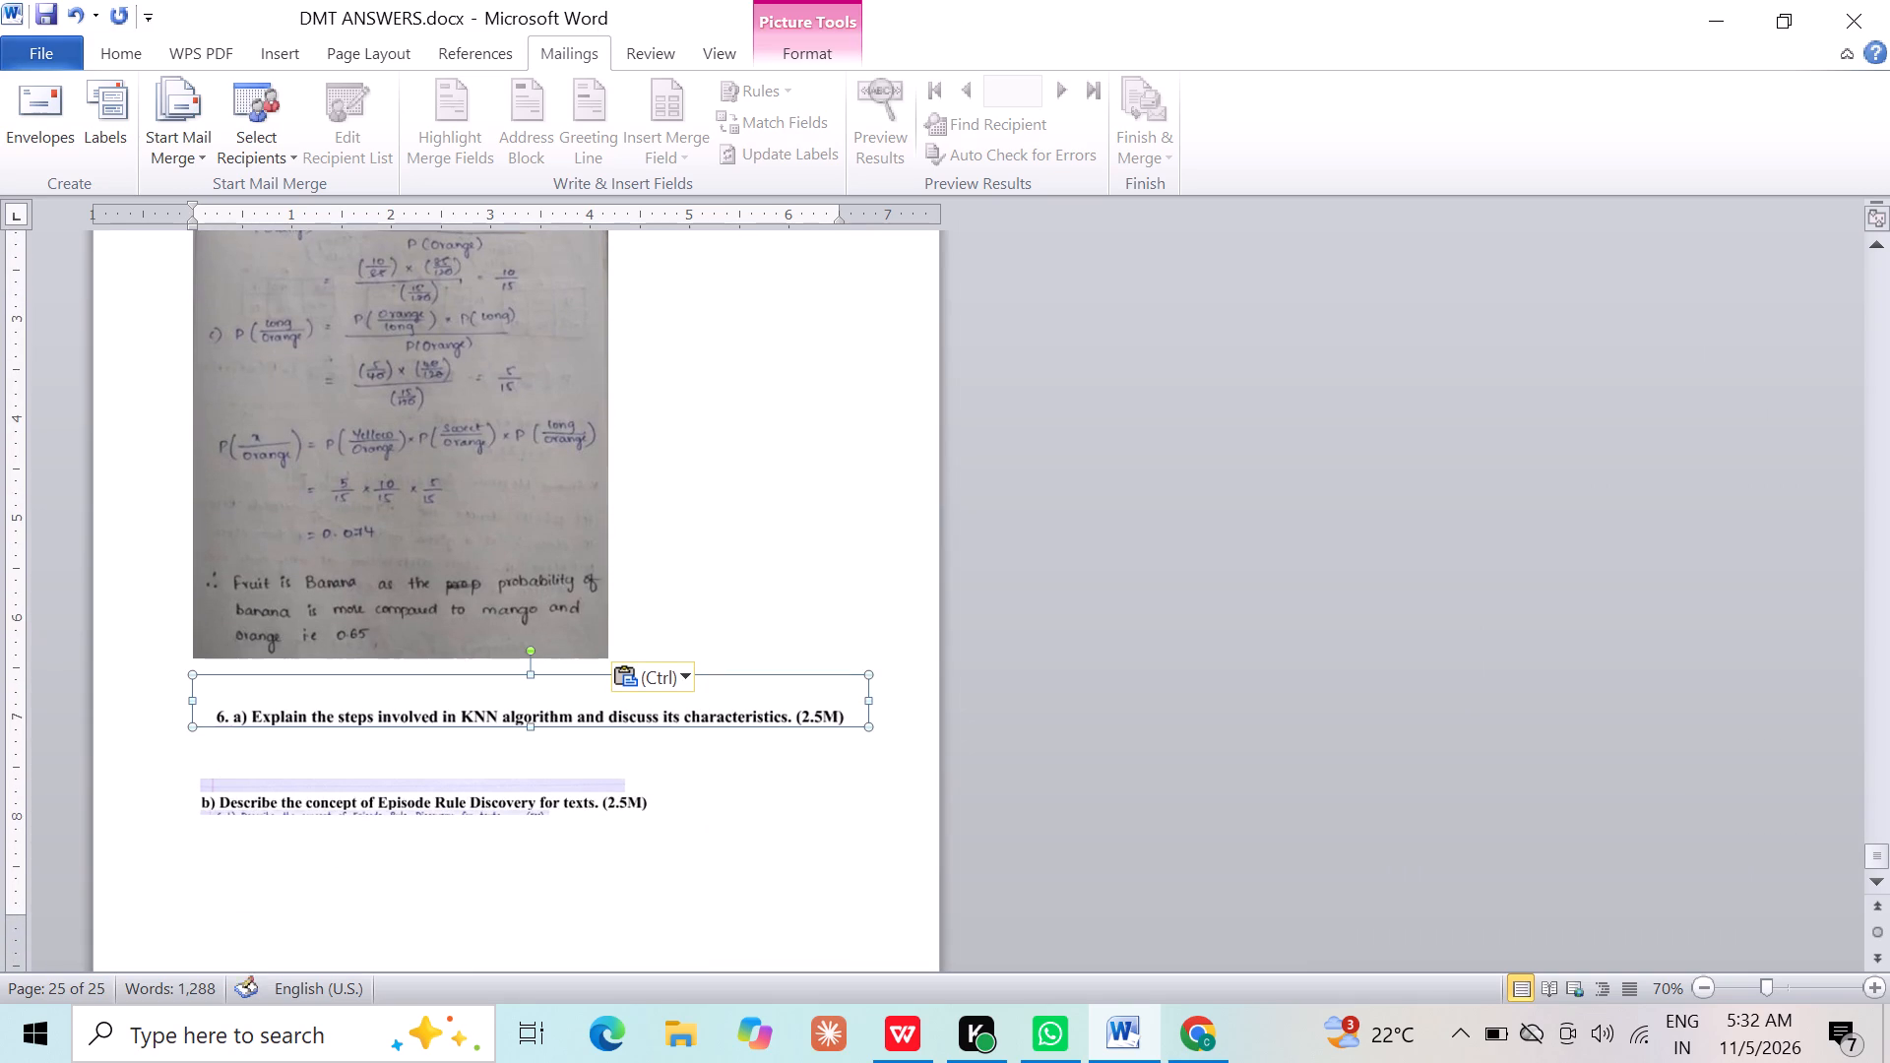
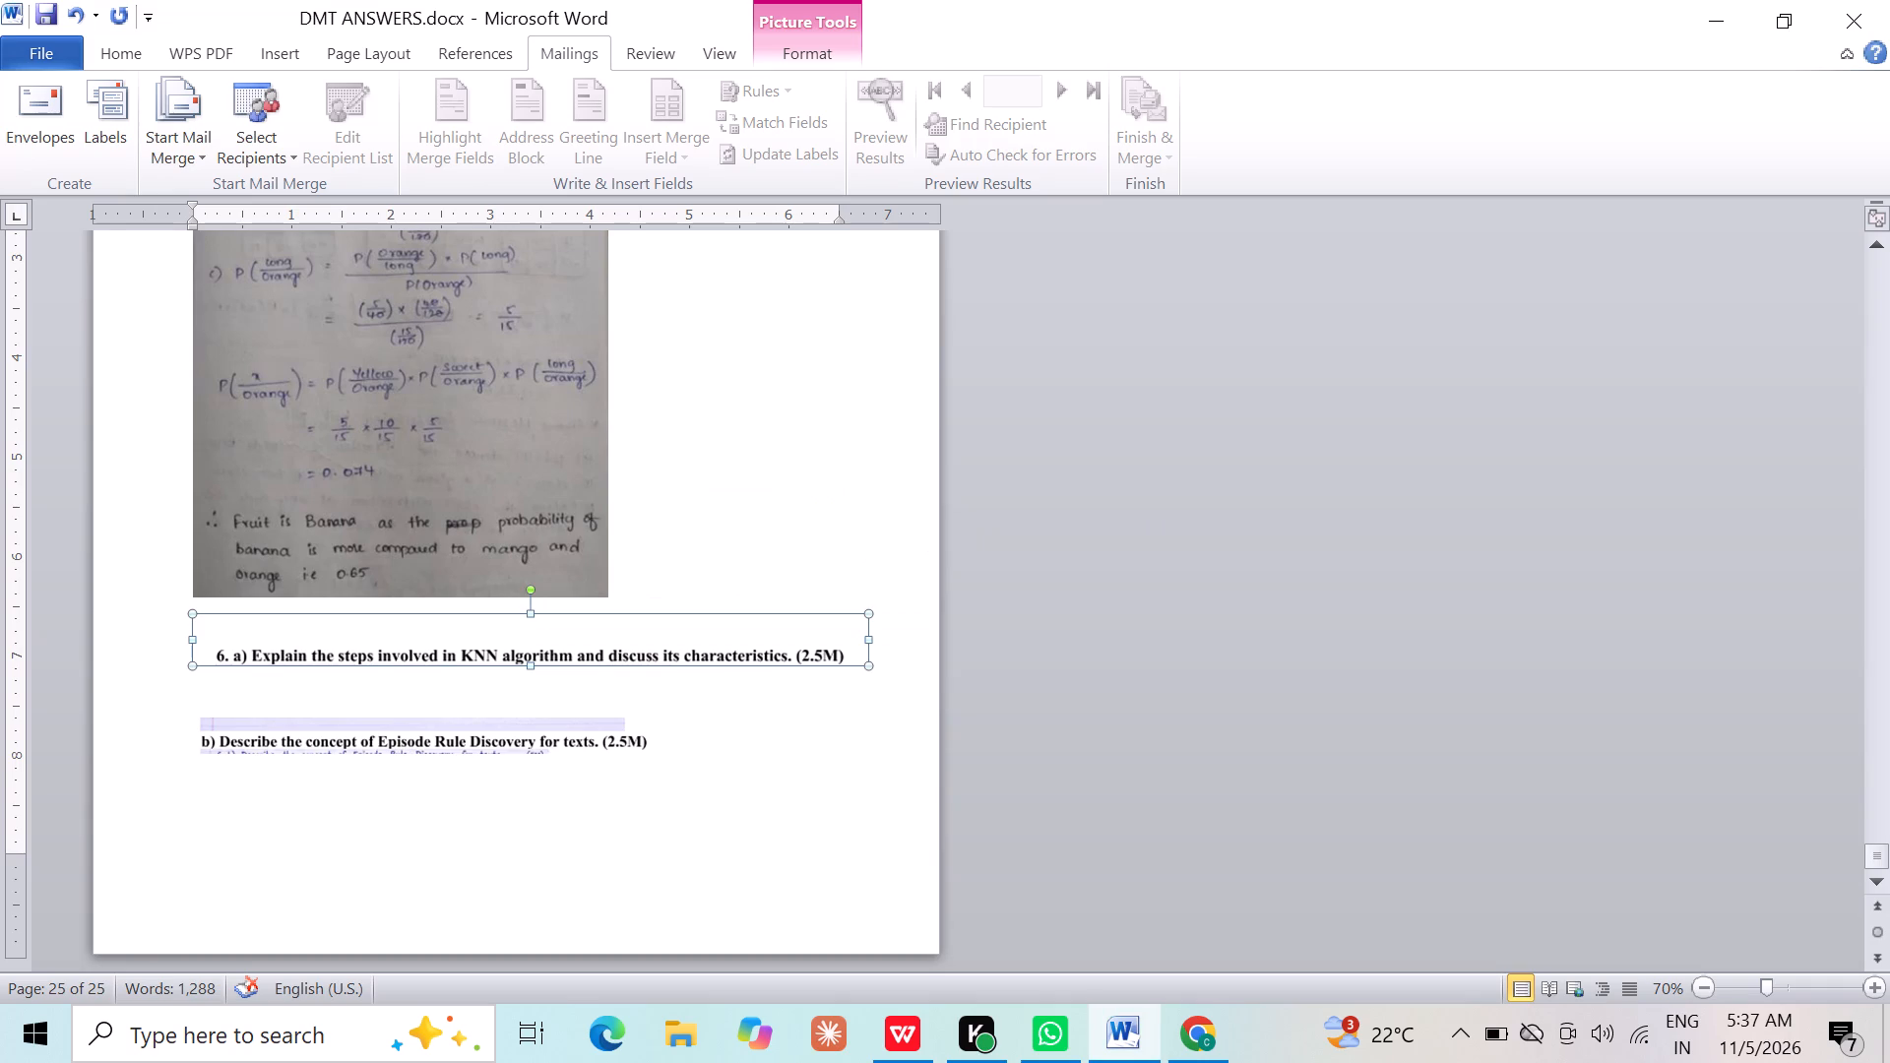
left_click(923, 654)
key("Return")
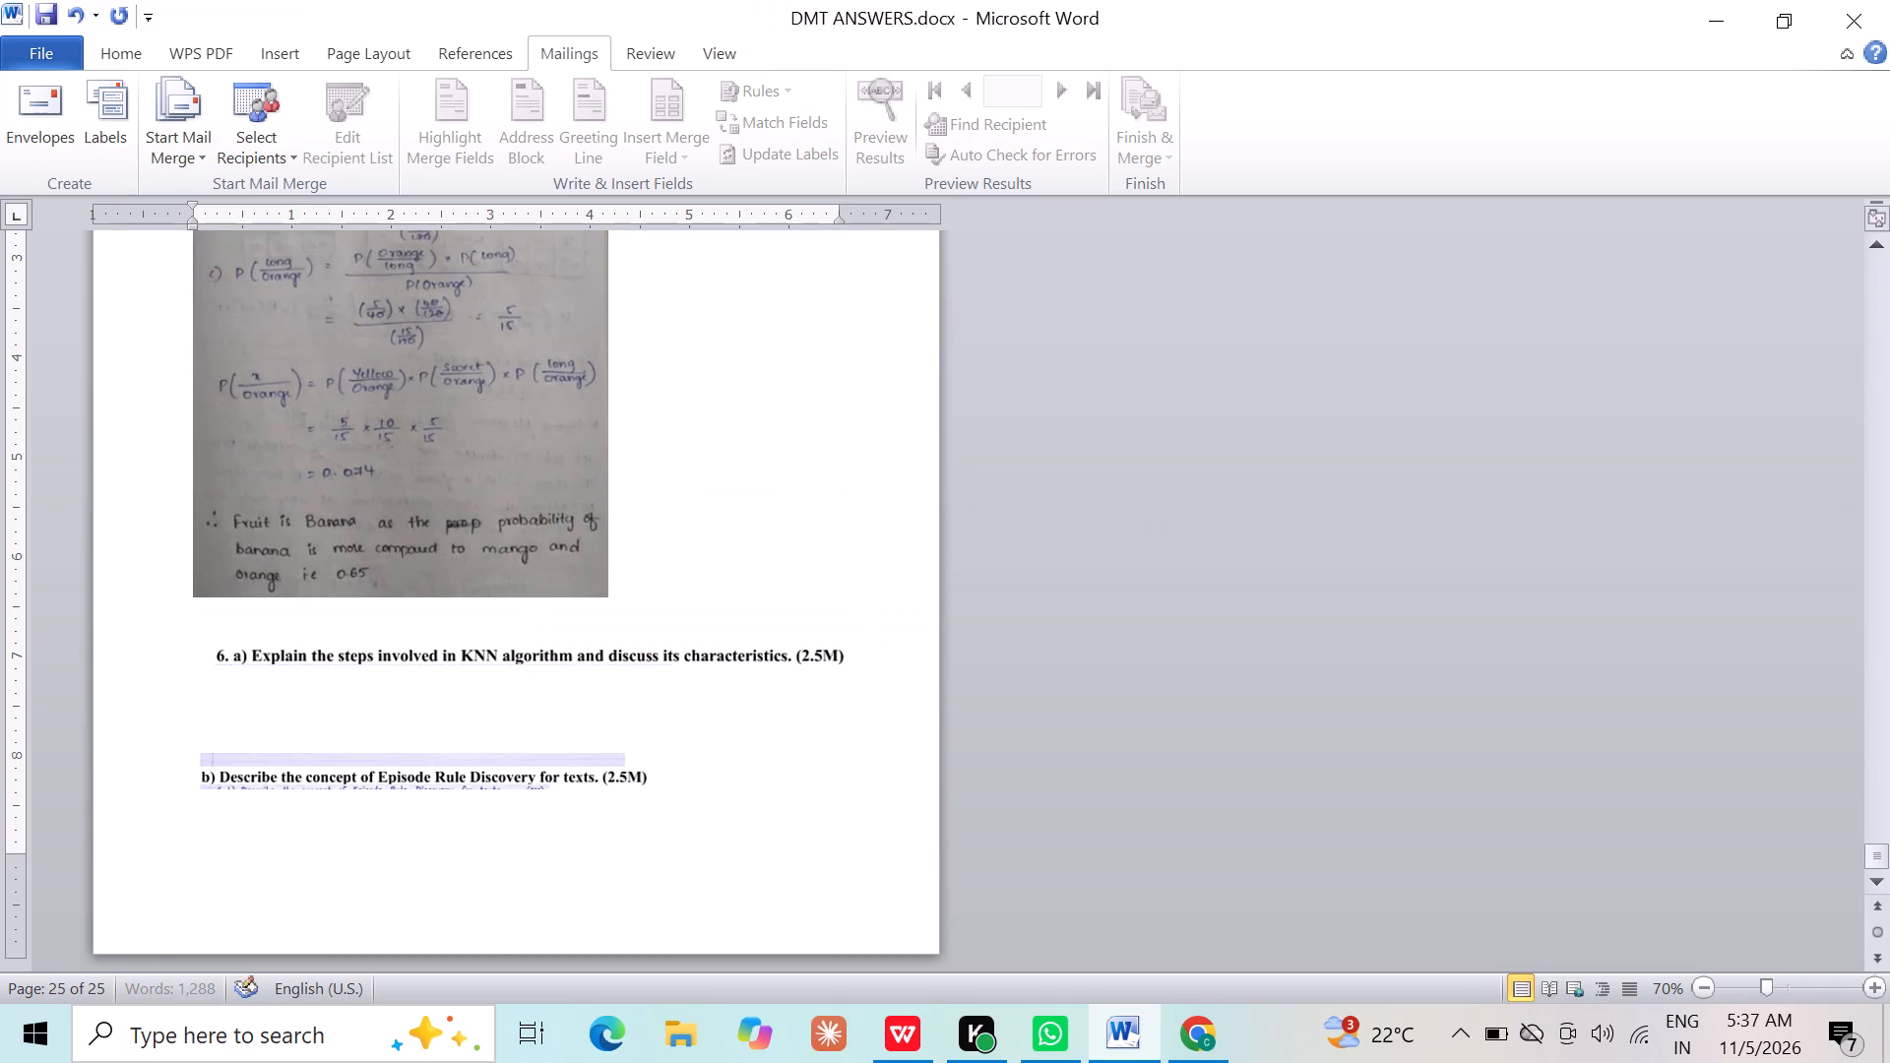
type("nswer :-")
left_click_drag(286, 706, 197, 696)
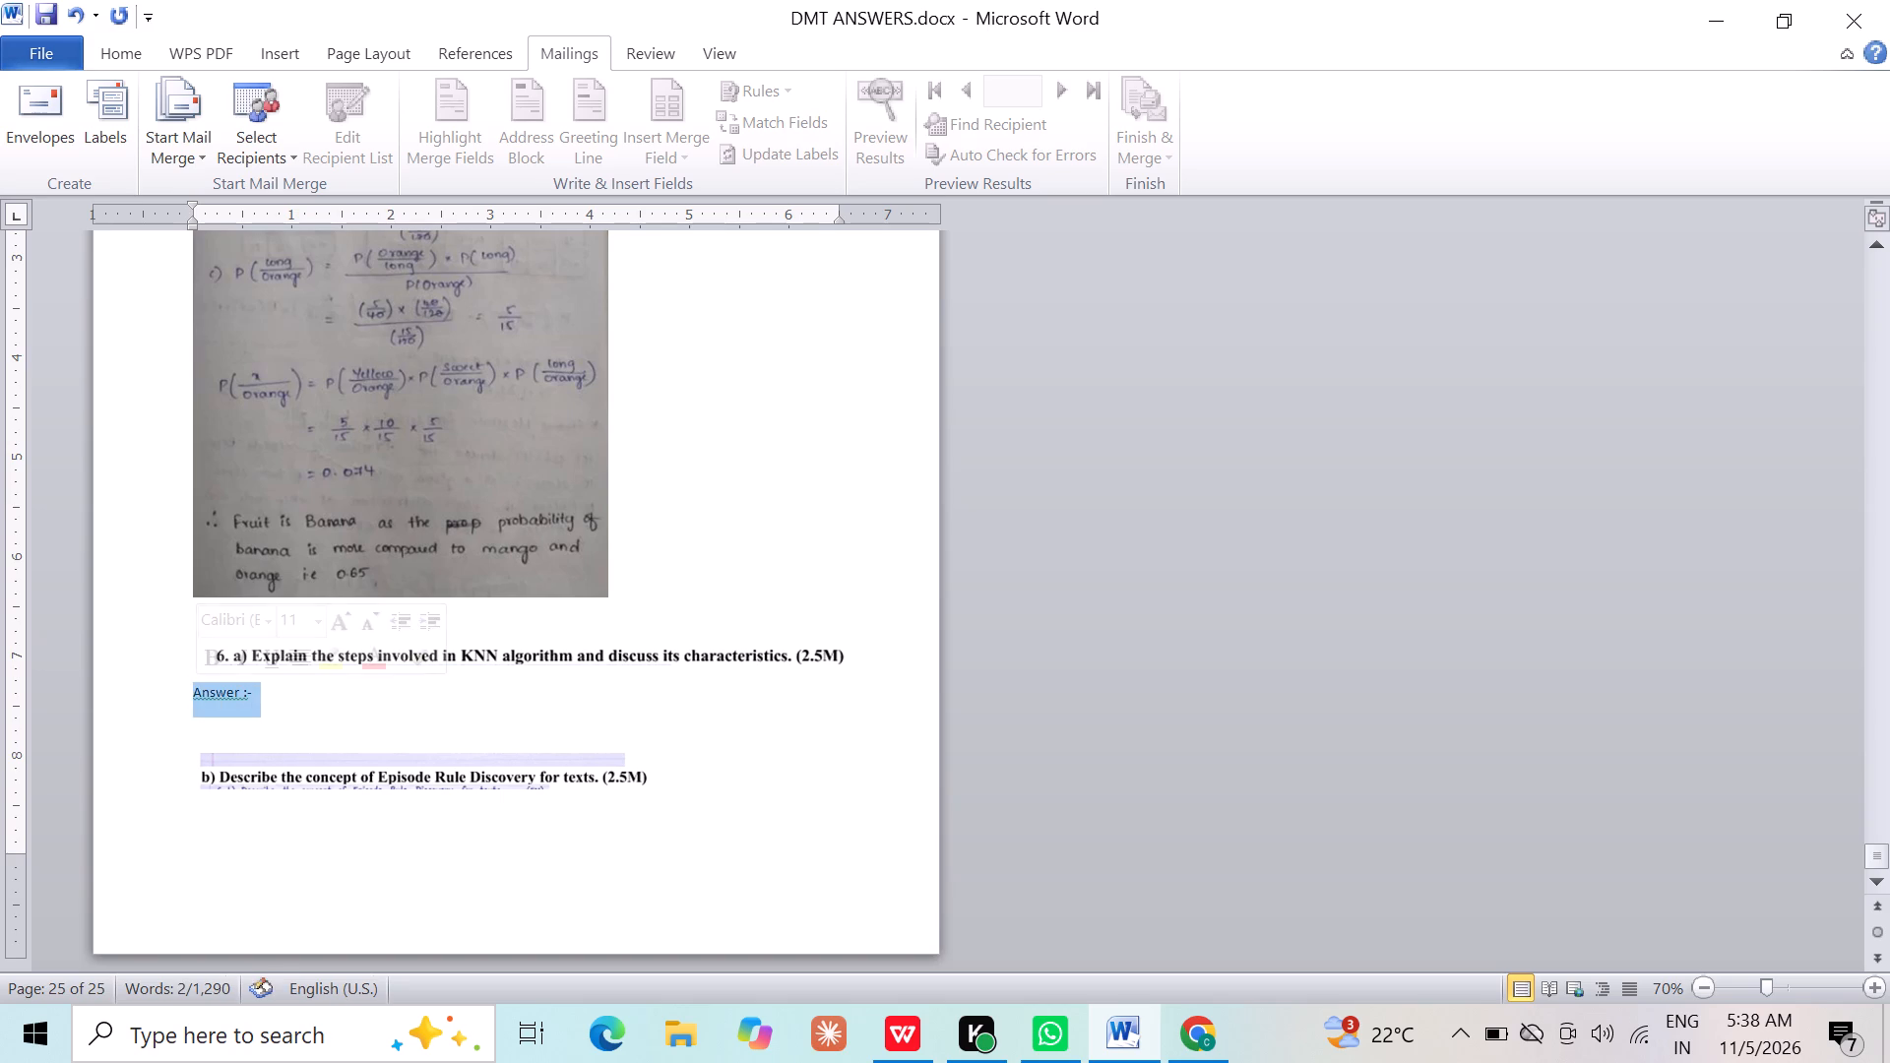
left_click(227, 650)
left_click(212, 648)
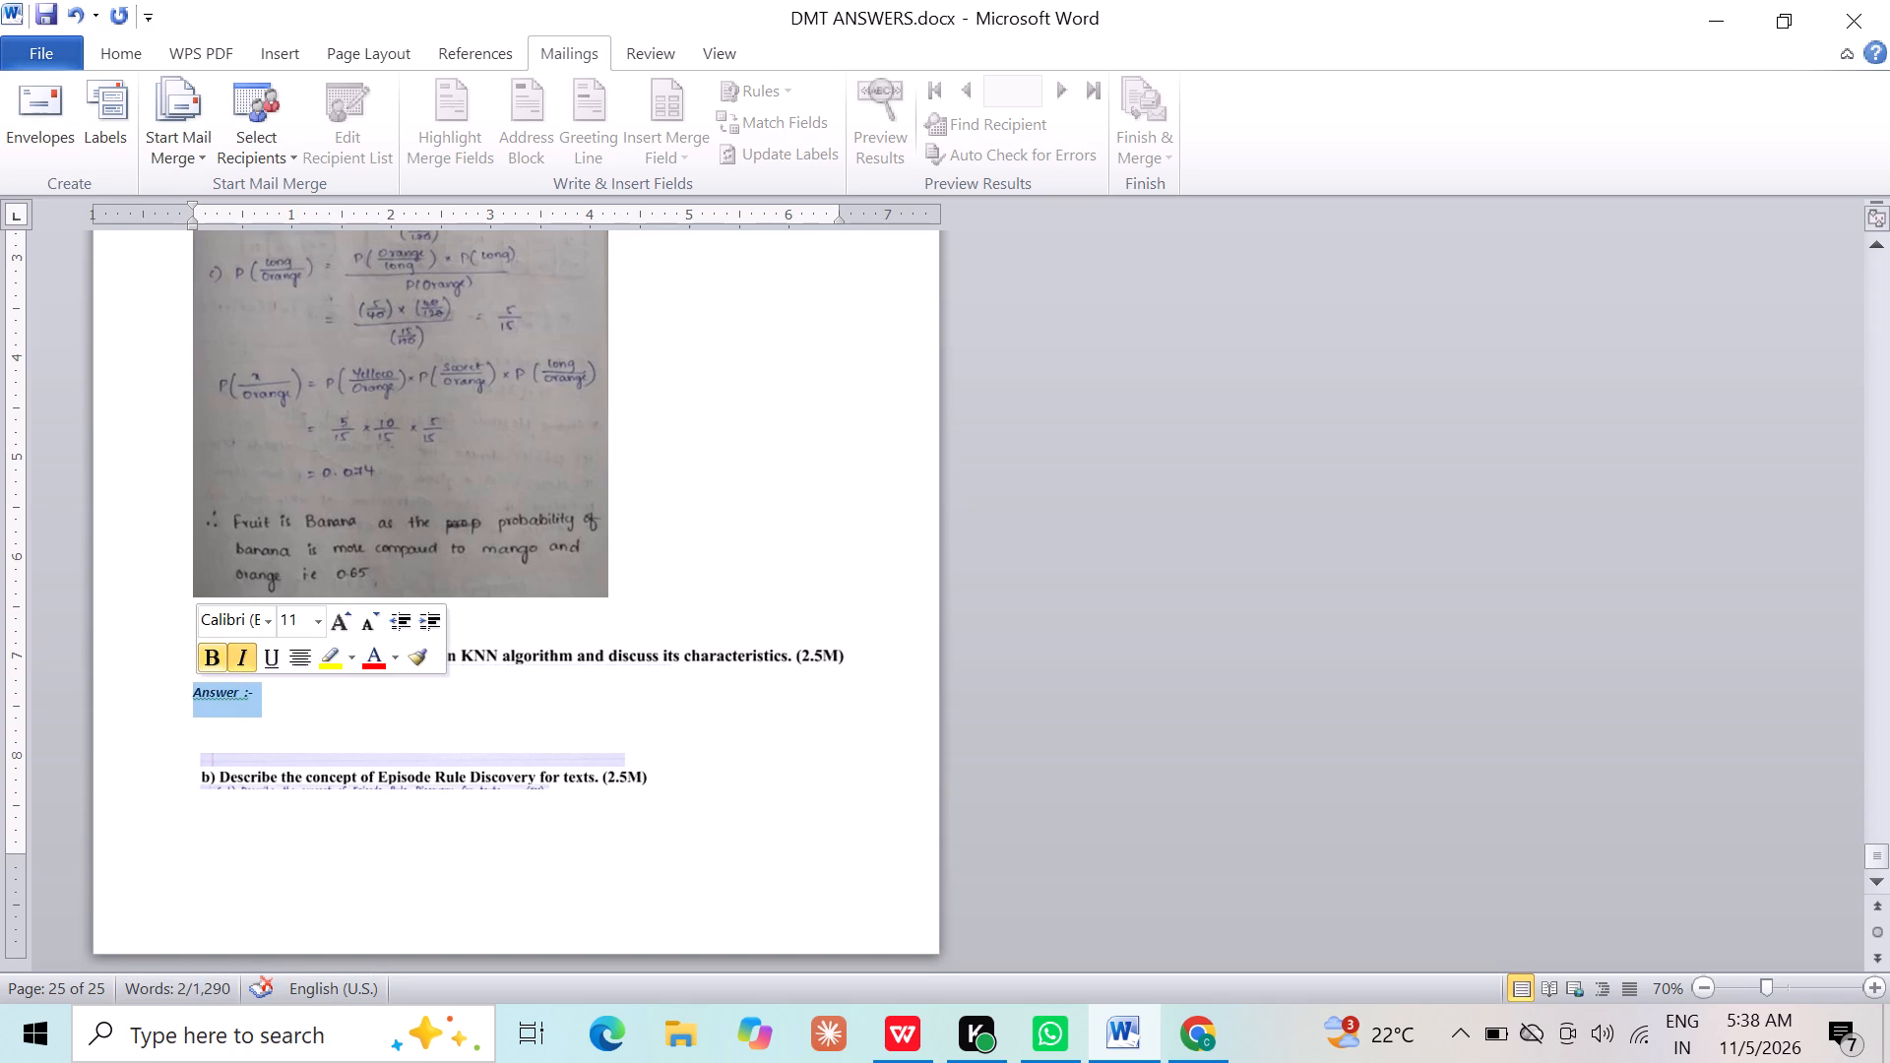
left_click(234, 648)
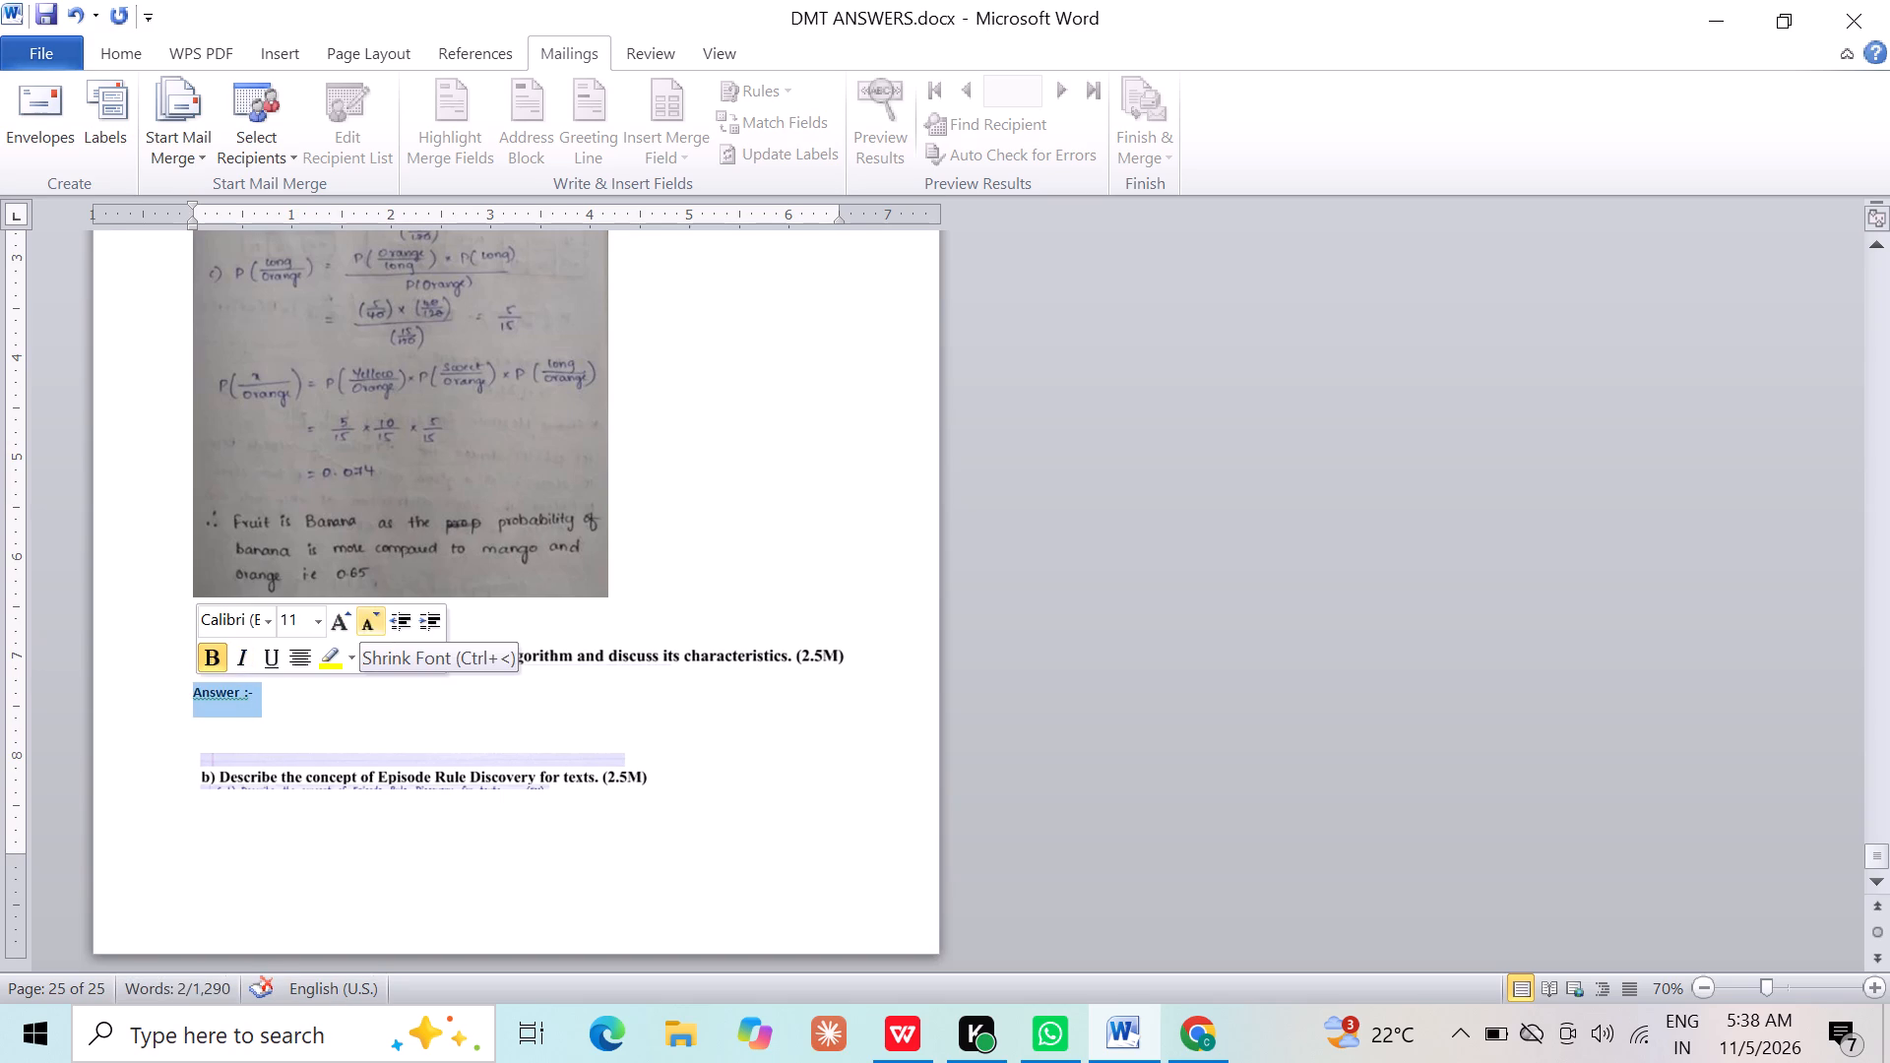
double_click(356, 612)
triple_click(344, 616)
left_click(344, 616)
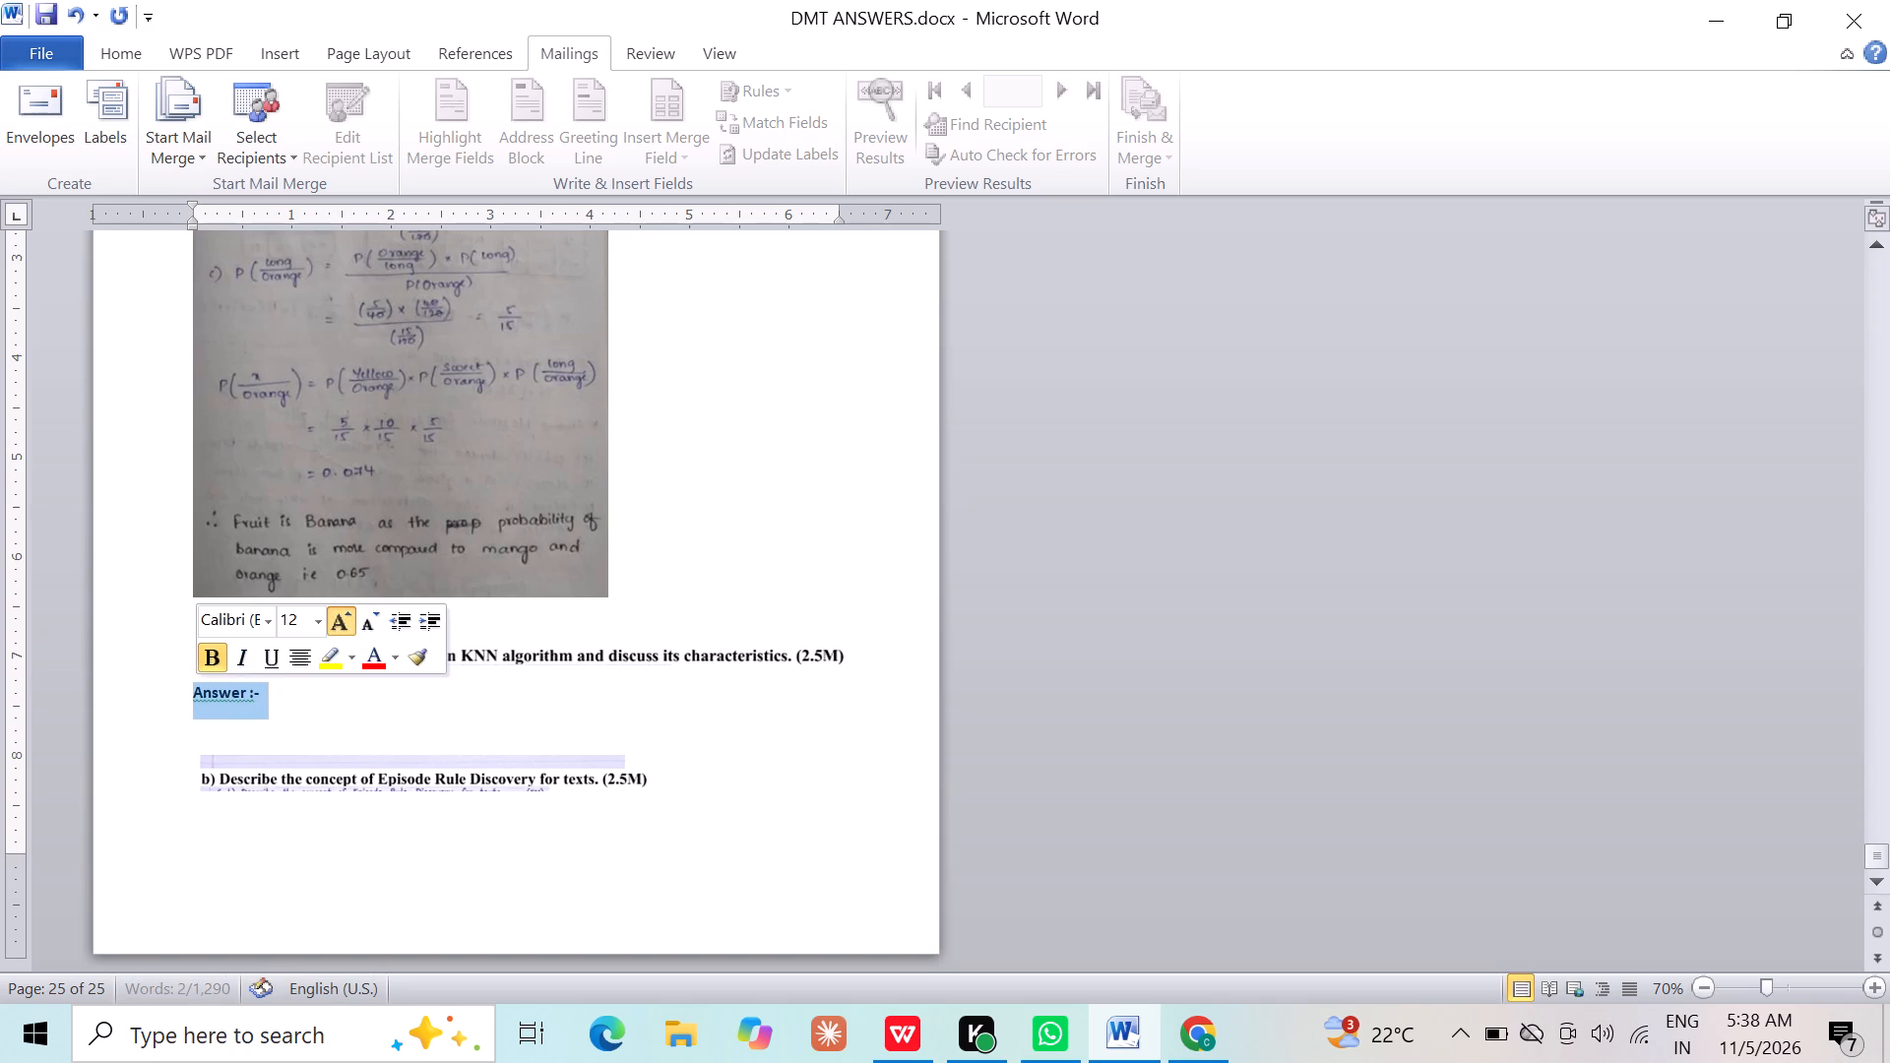
Paste the copied KNN answer below the "Answer :-" line of question 6 a).
left_click(314, 749)
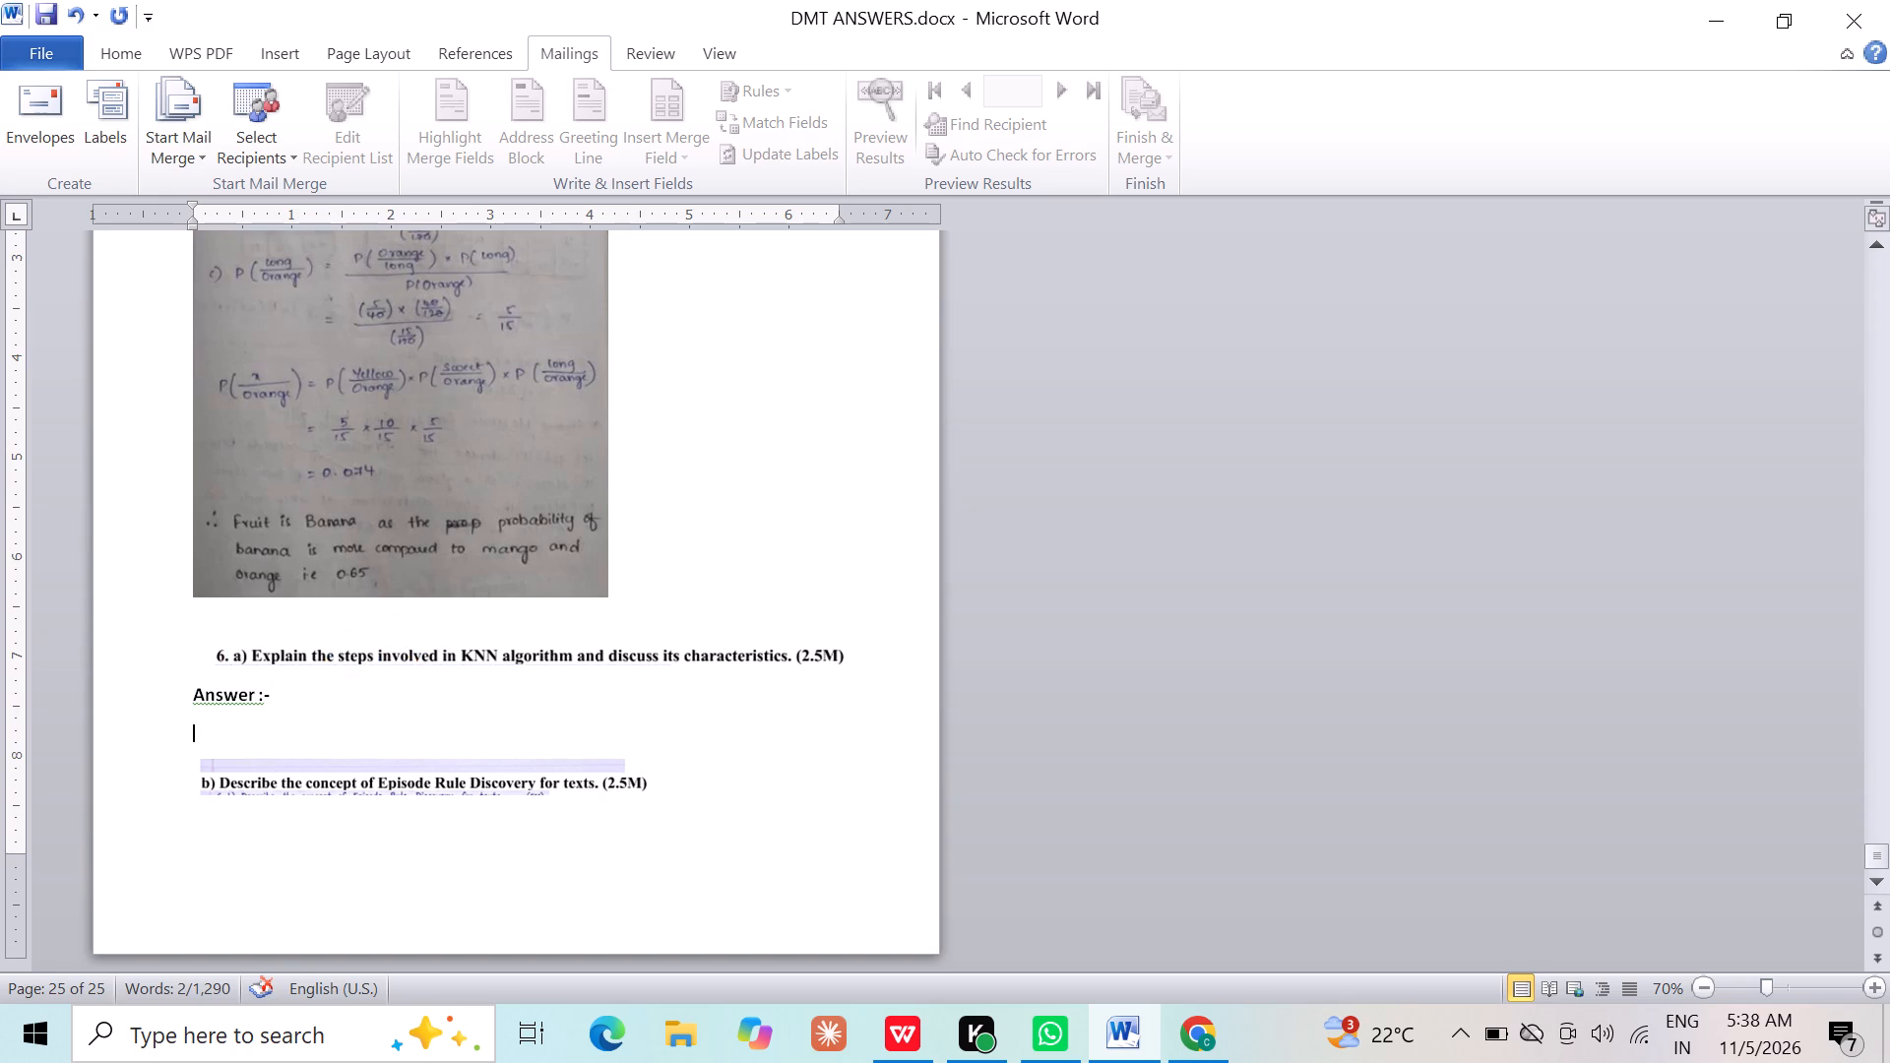
key("ctrl+v")
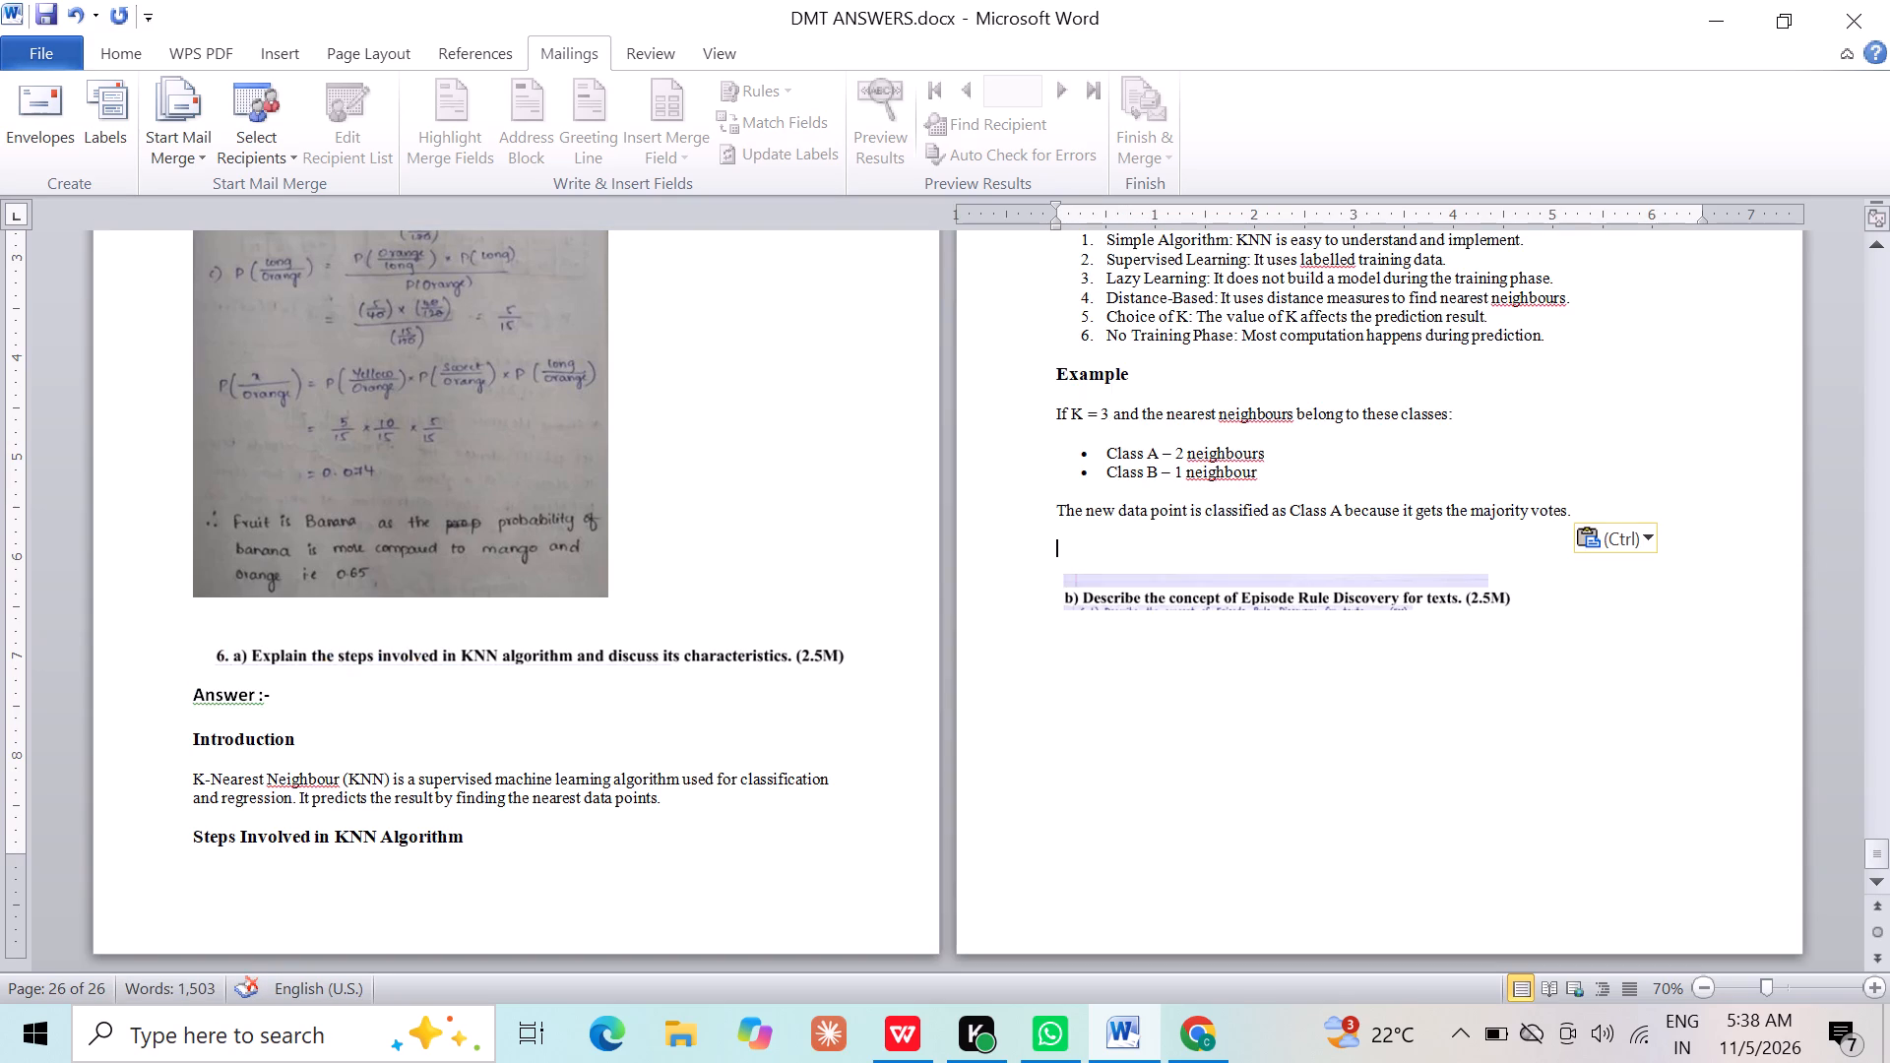
Bold the five step labels in the KNN answer: Choose K Value, Calculate Distance, Find Nearest Neighbours, Majority Voting and Predict the Result.
scroll(1068, 613, "up", 5)
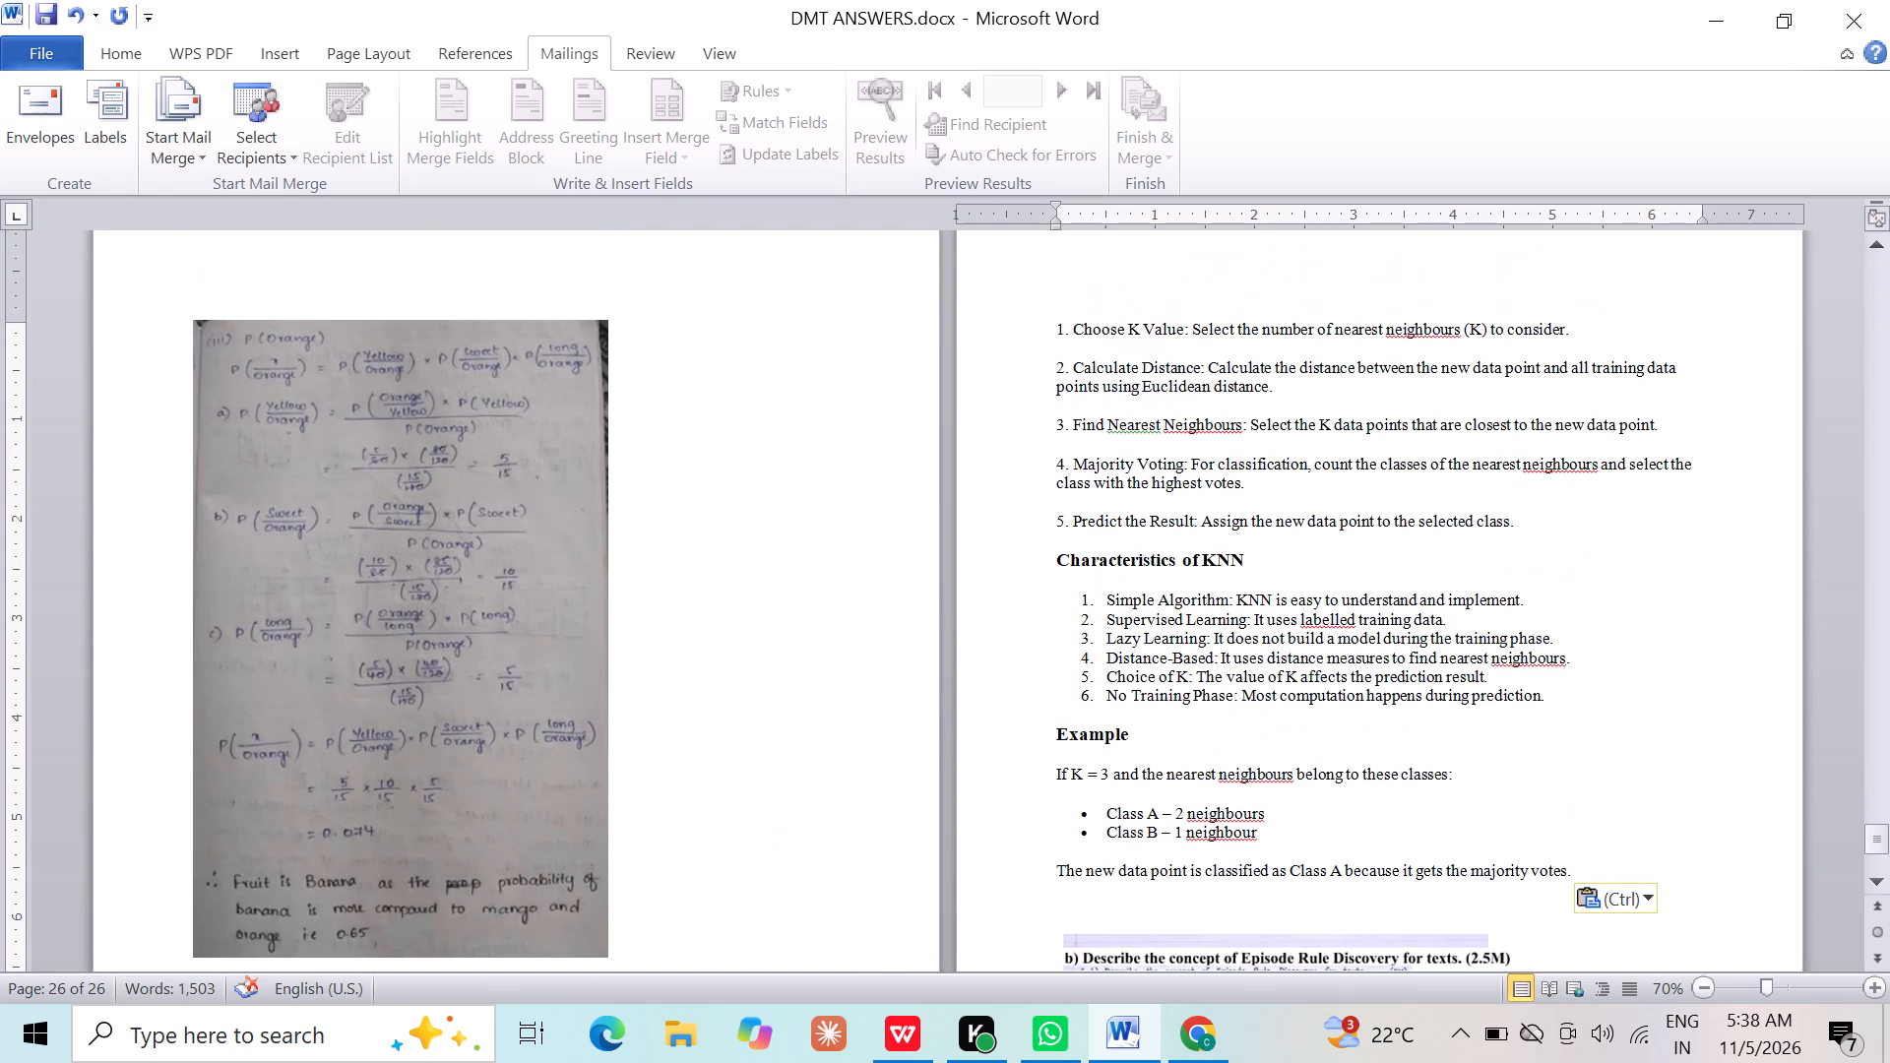
left_click_drag(1180, 329, 1098, 329)
left_click(1117, 301)
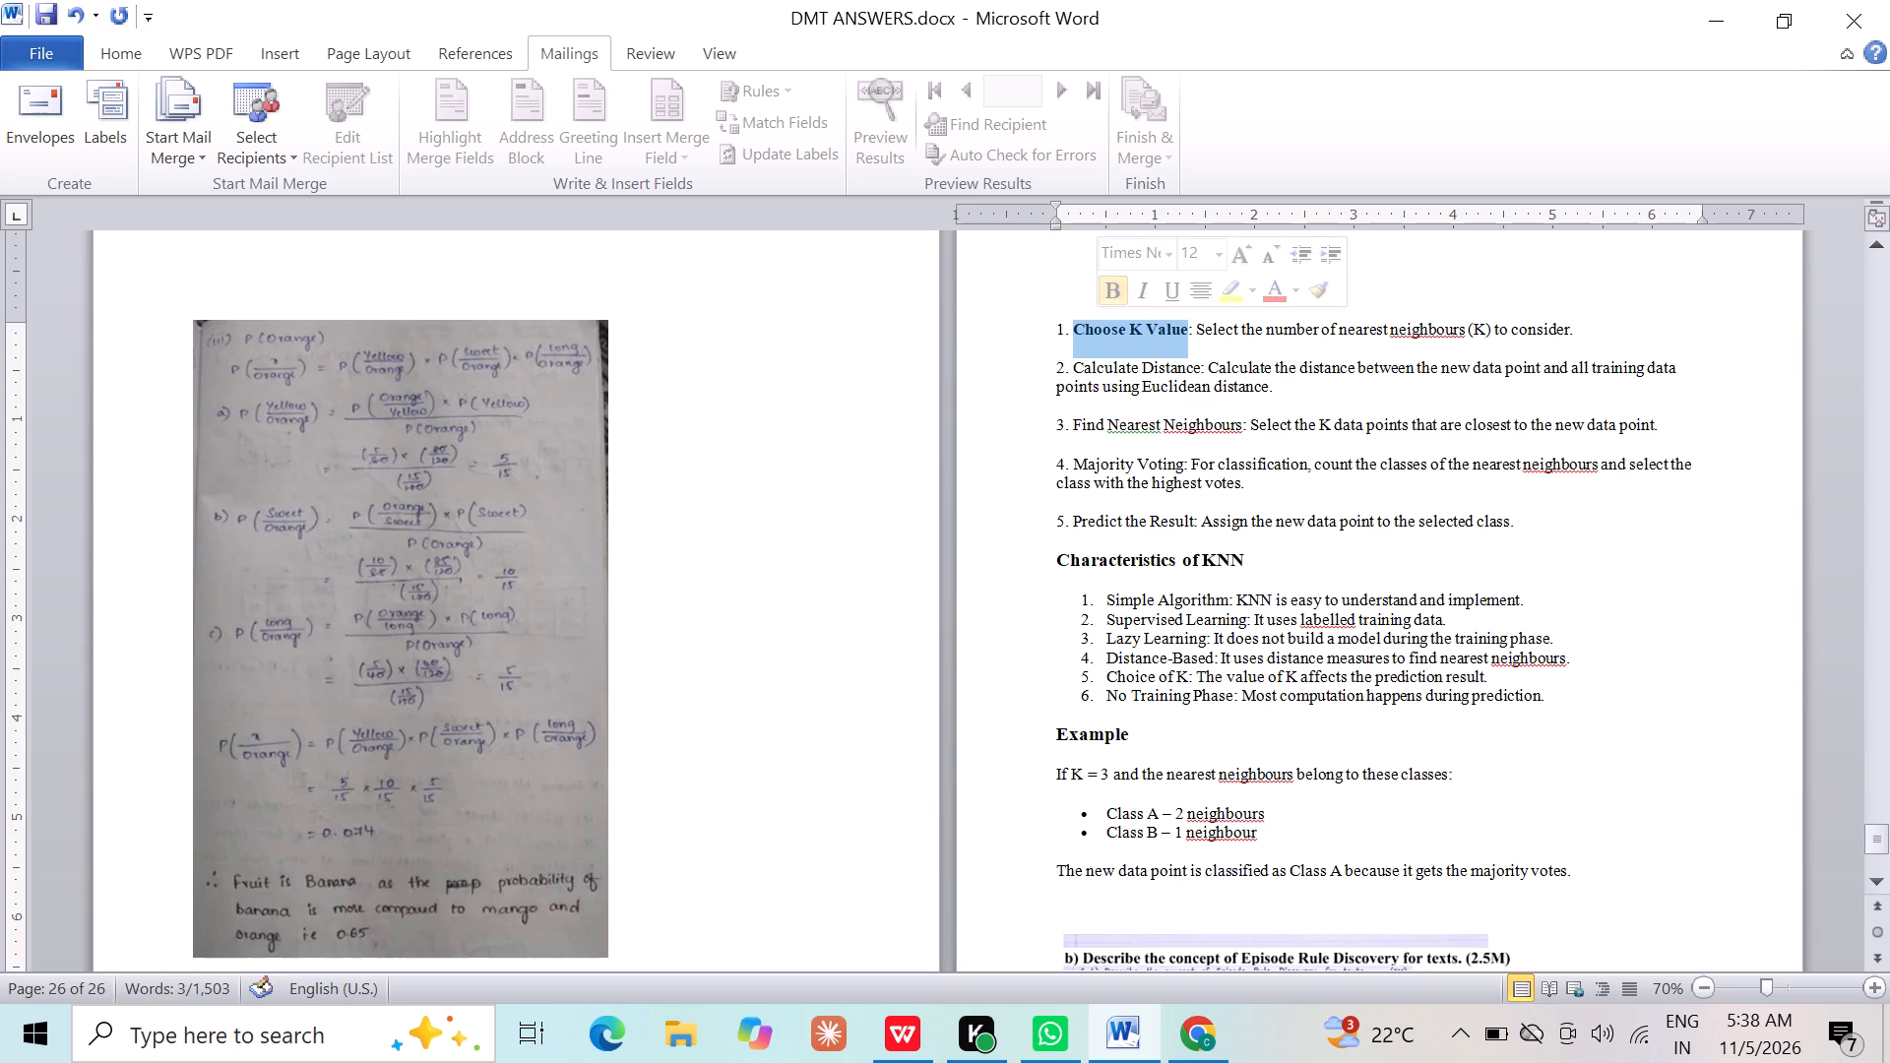
left_click_drag(1198, 369, 1065, 375)
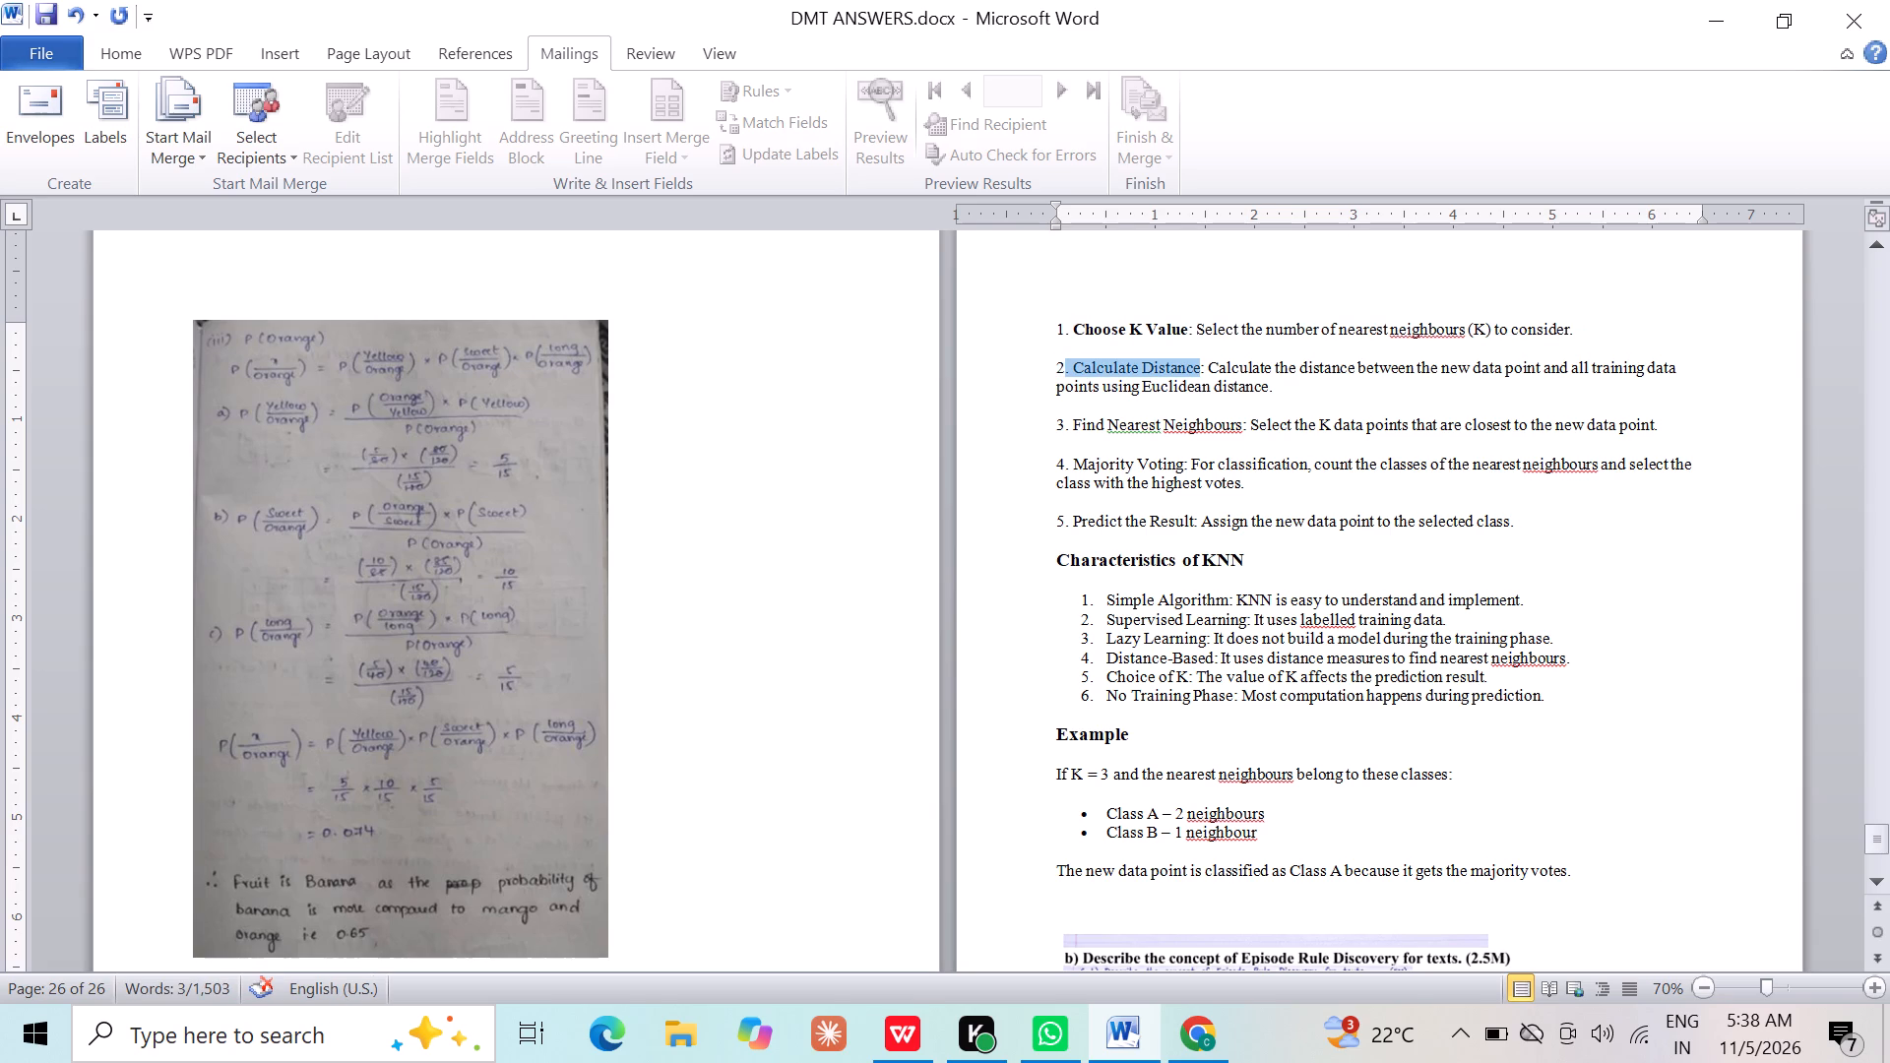
left_click_drag(1065, 375, 1072, 376)
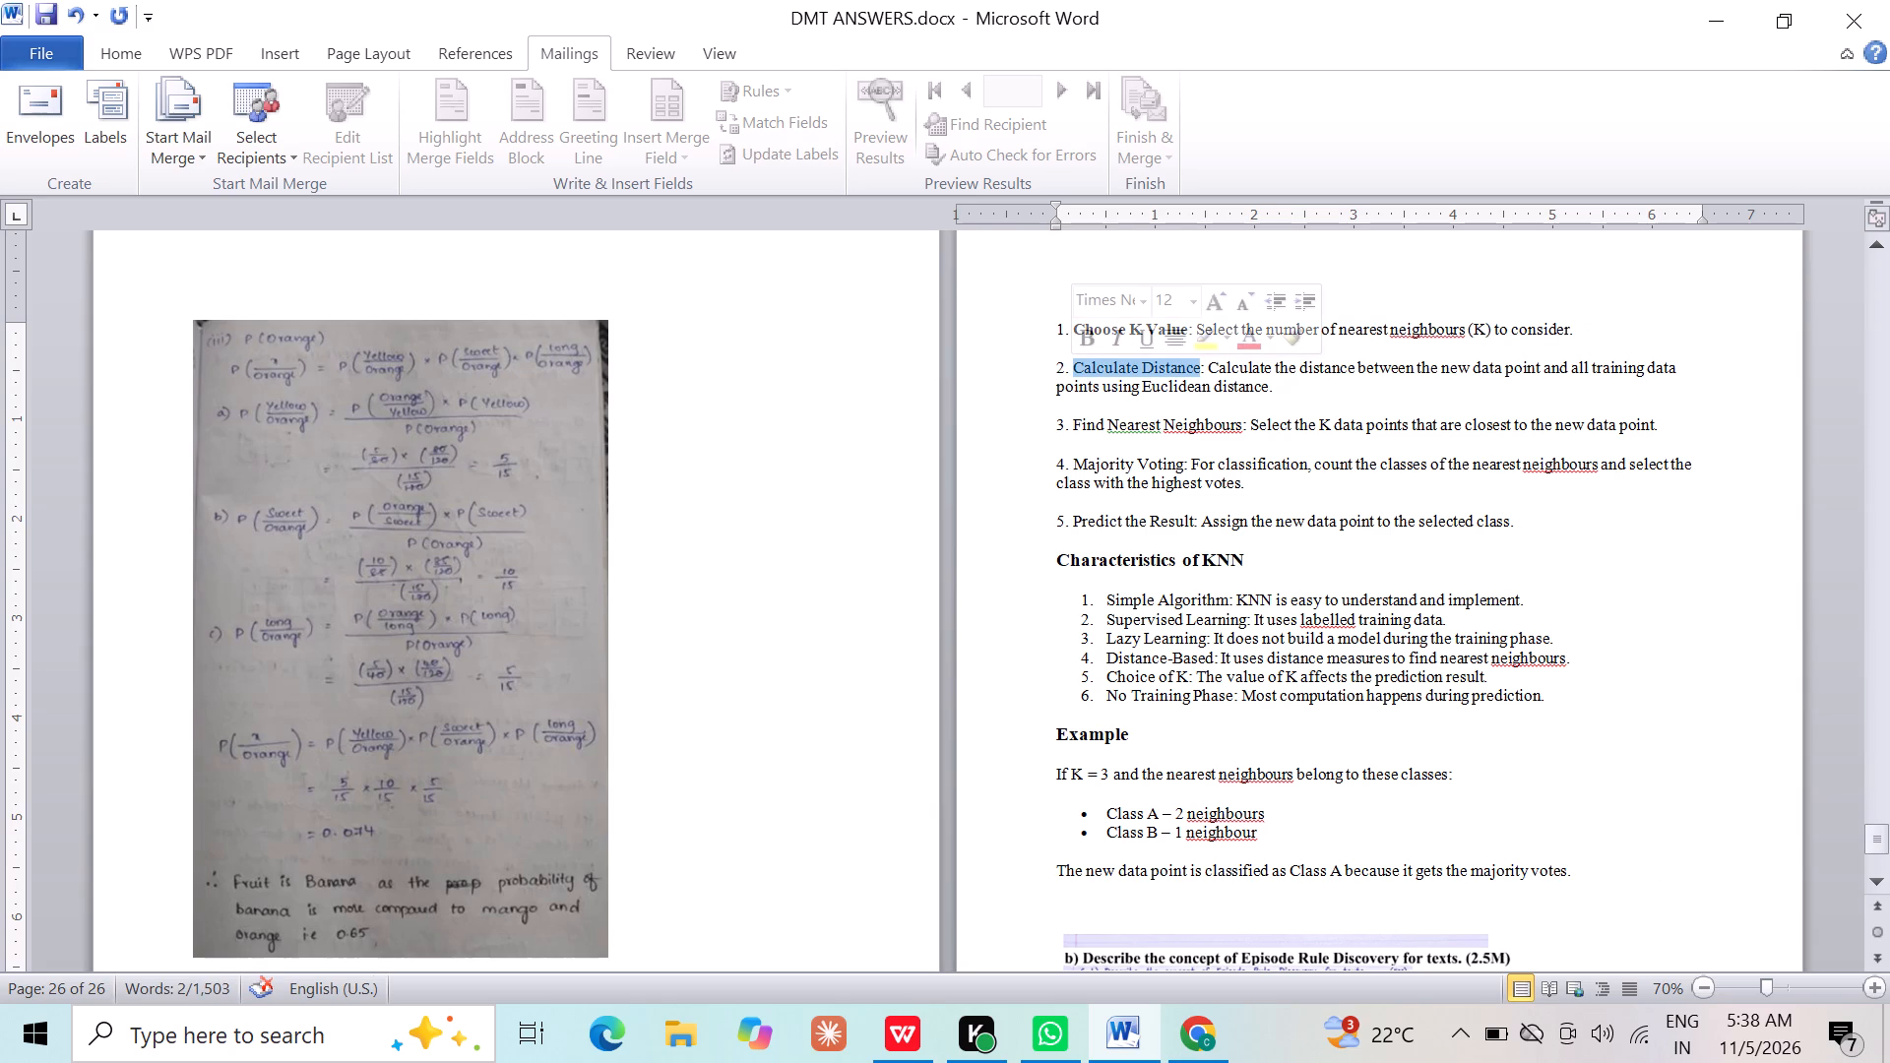
left_click(1081, 331)
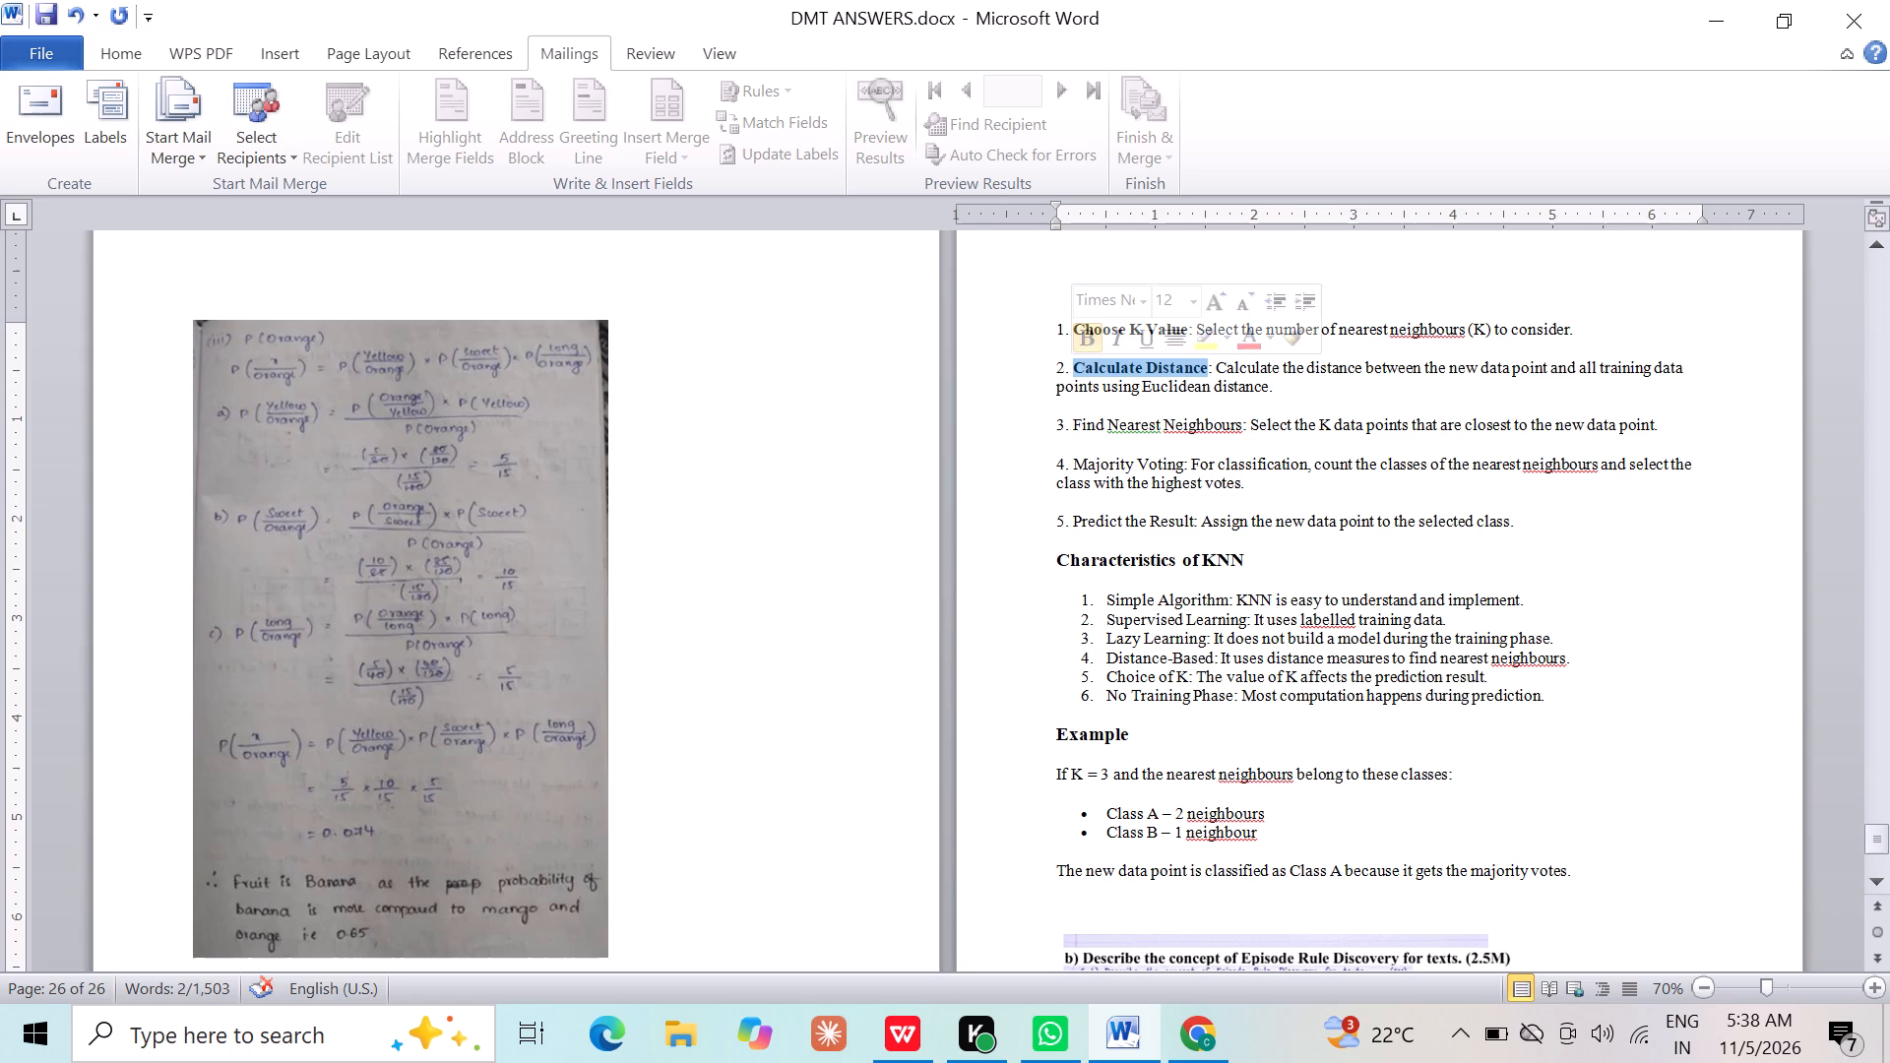
left_click_drag(1247, 431, 1090, 435)
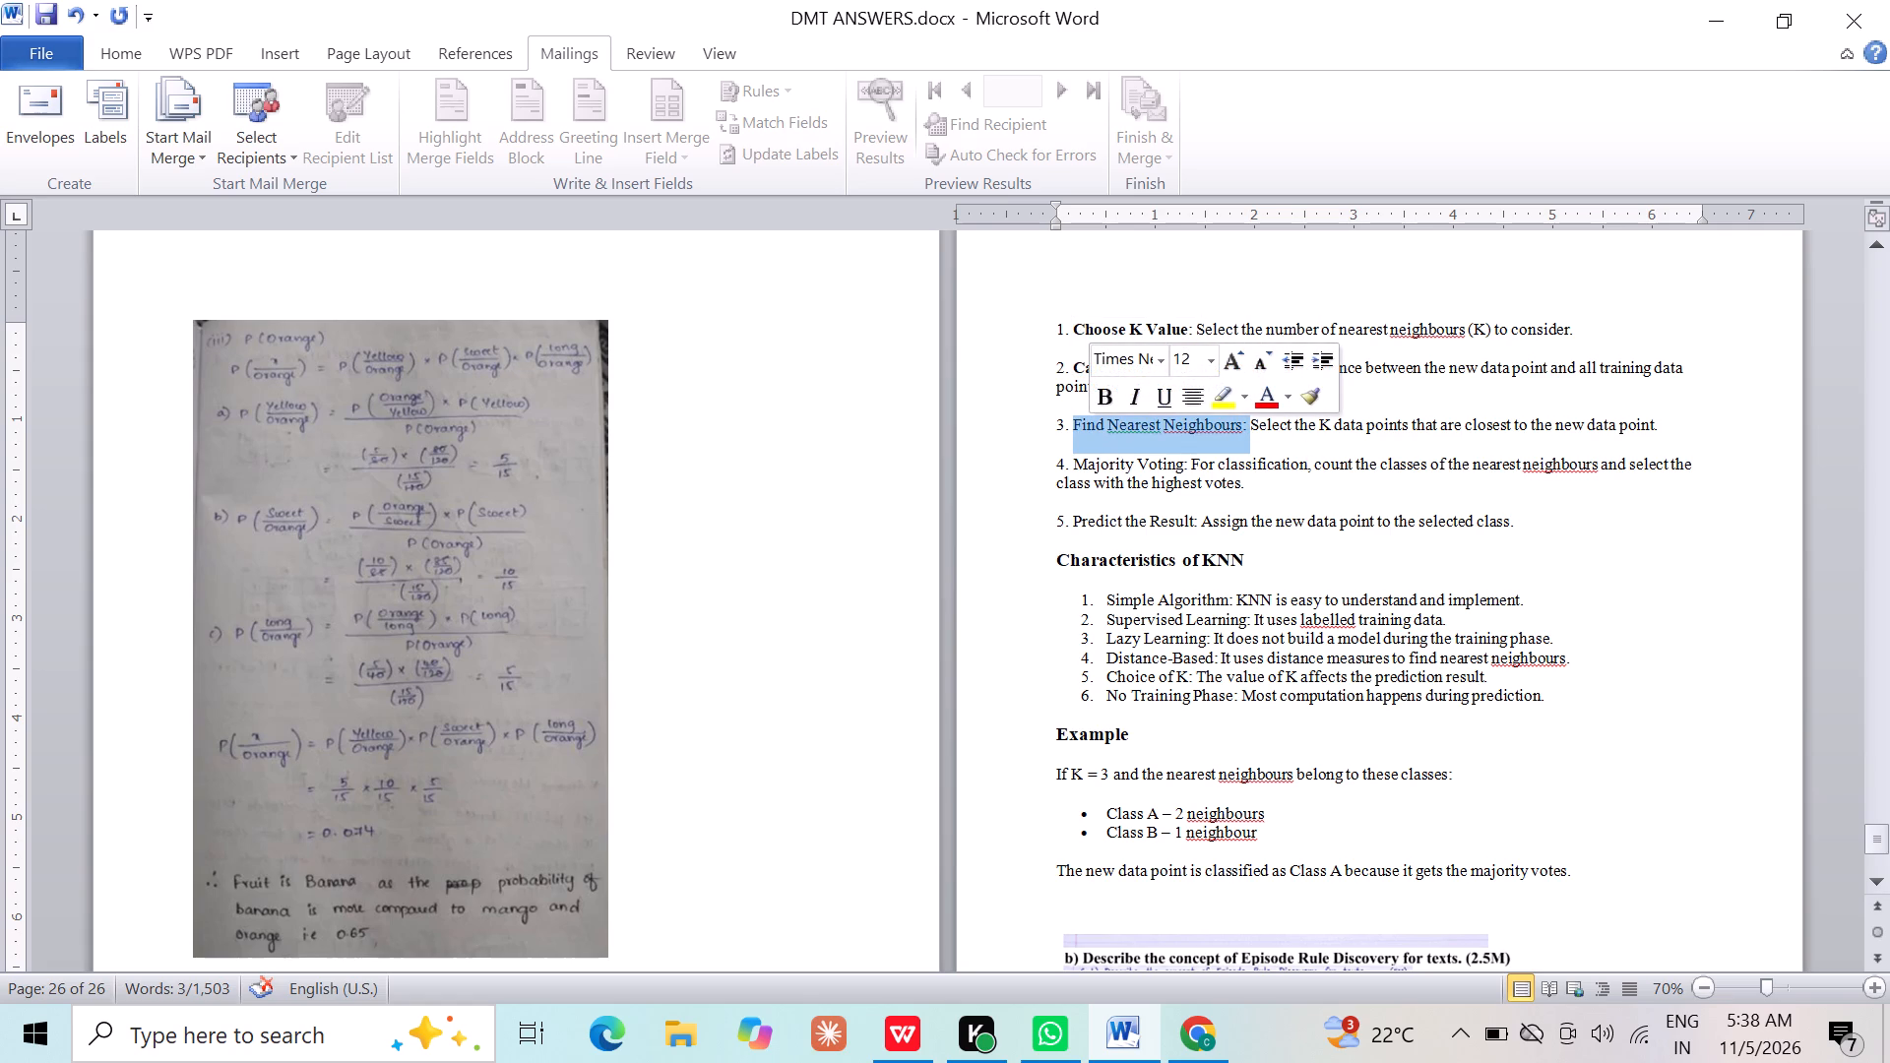
left_click(1108, 411)
left_click(1108, 408)
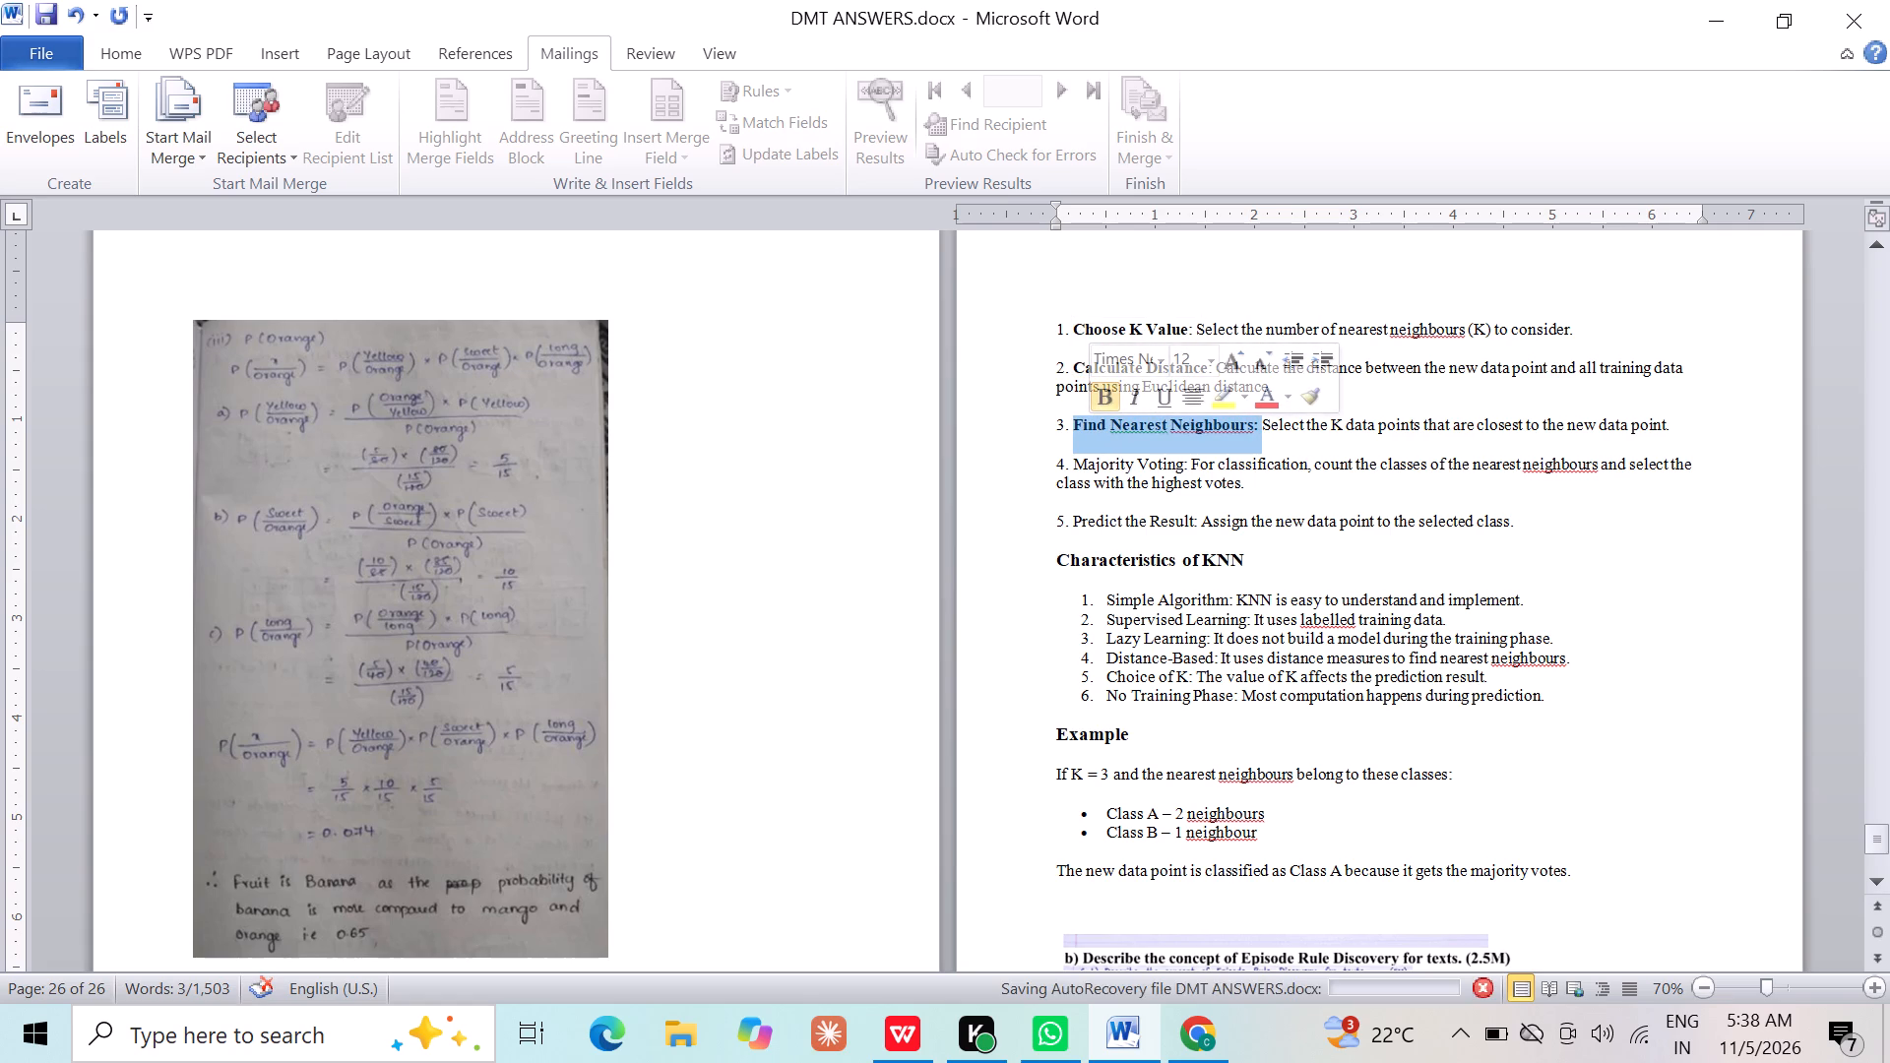
left_click_drag(1182, 463, 1067, 477)
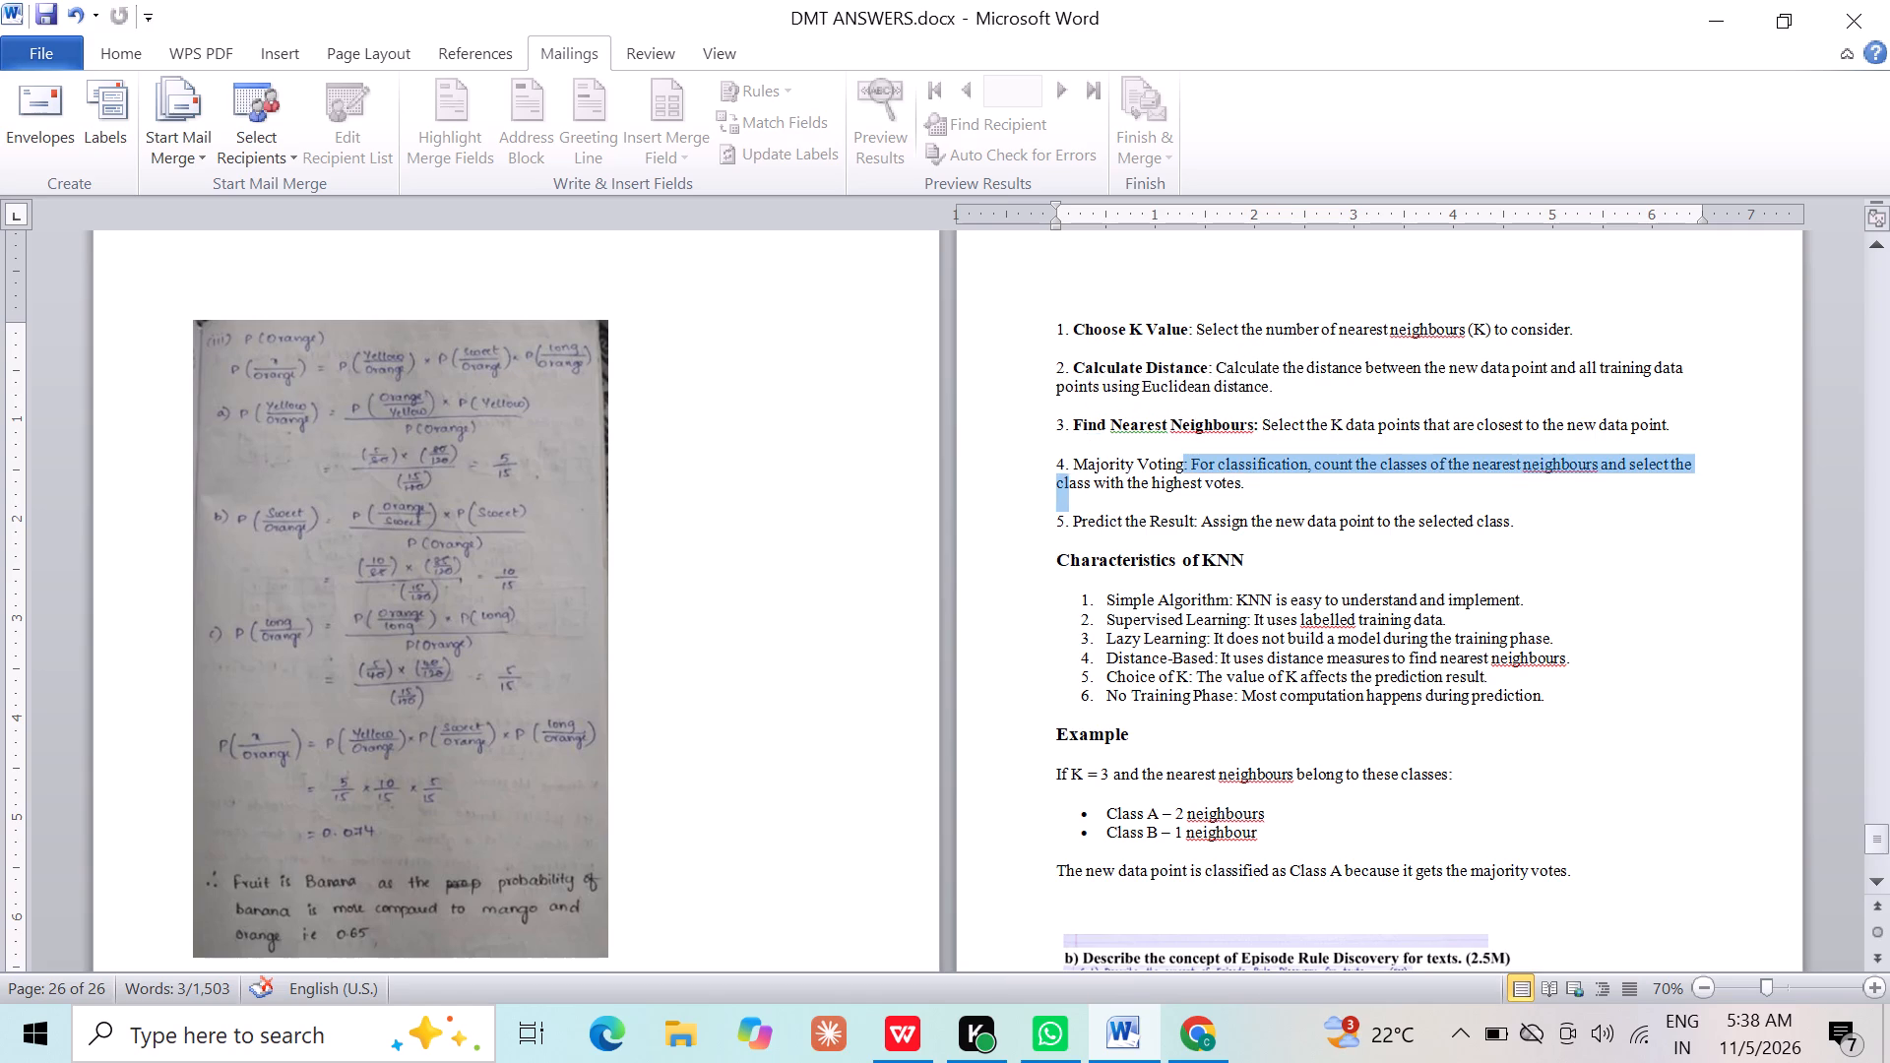
left_click_drag(1067, 477, 1079, 457)
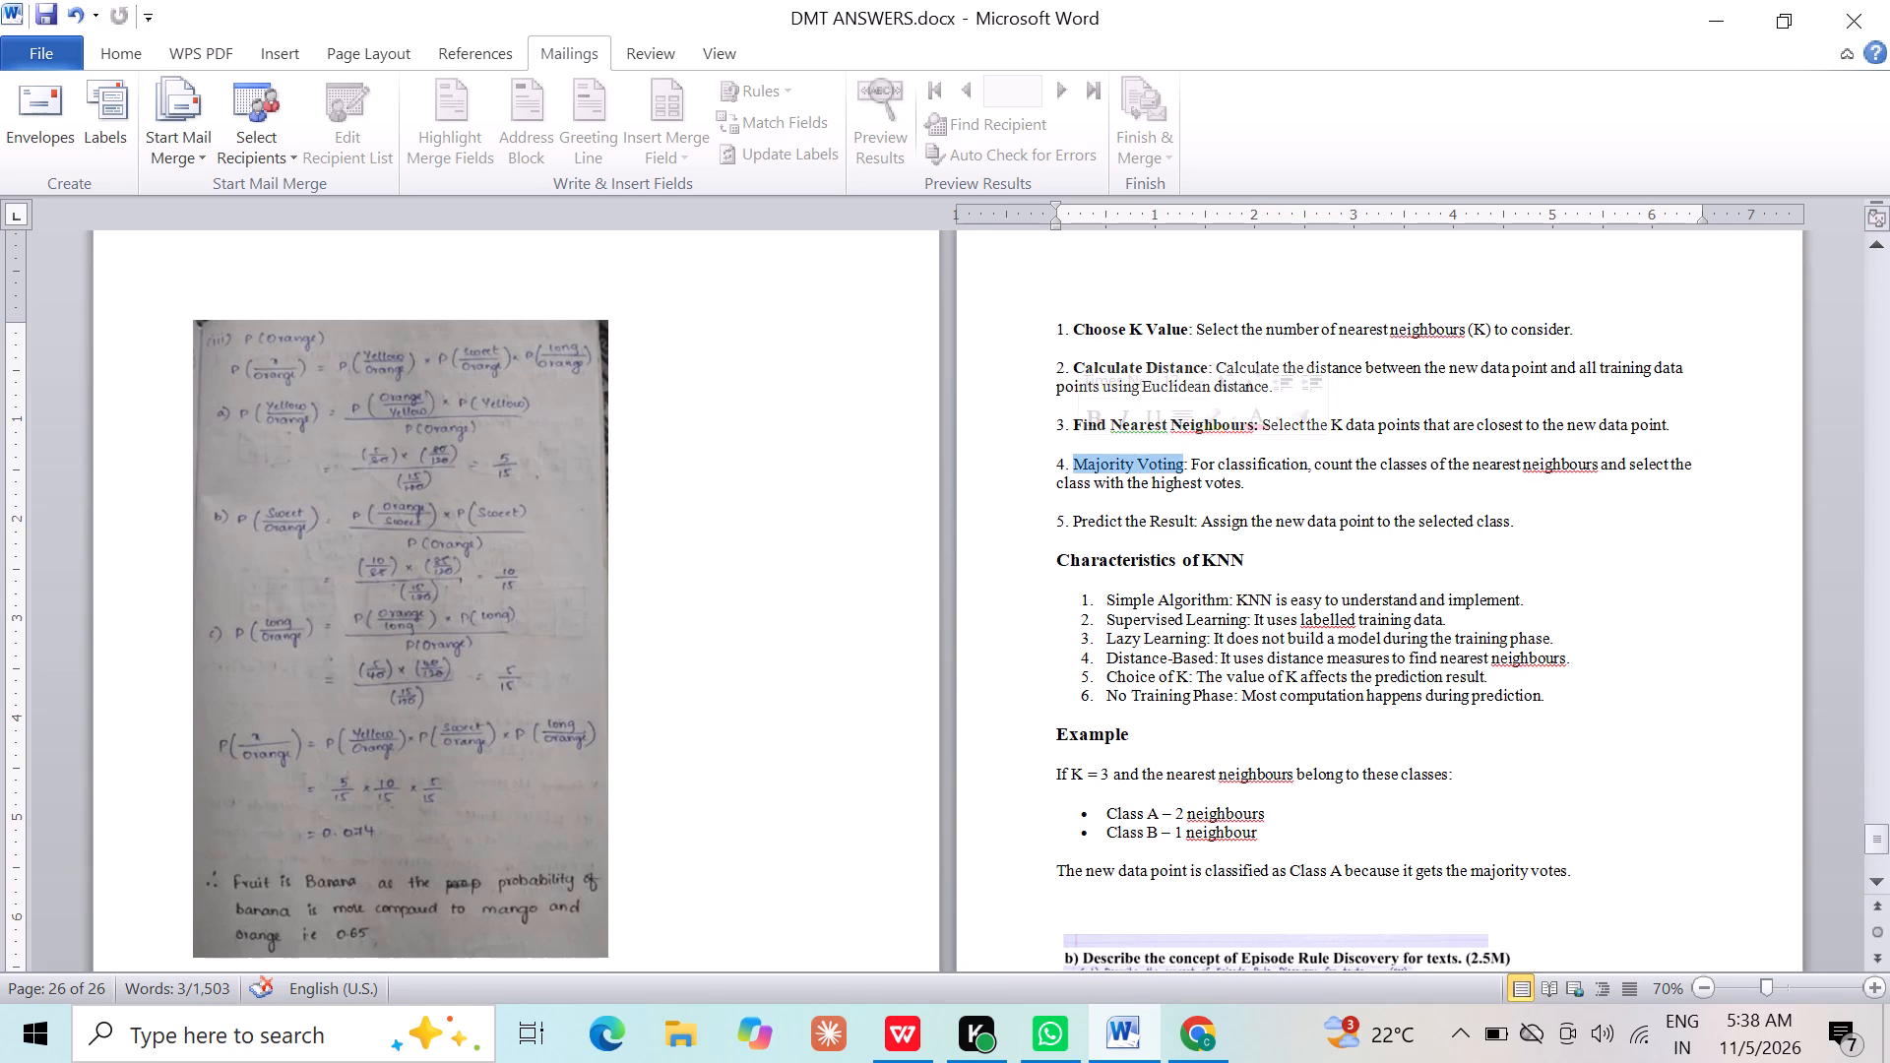
left_click(1098, 416)
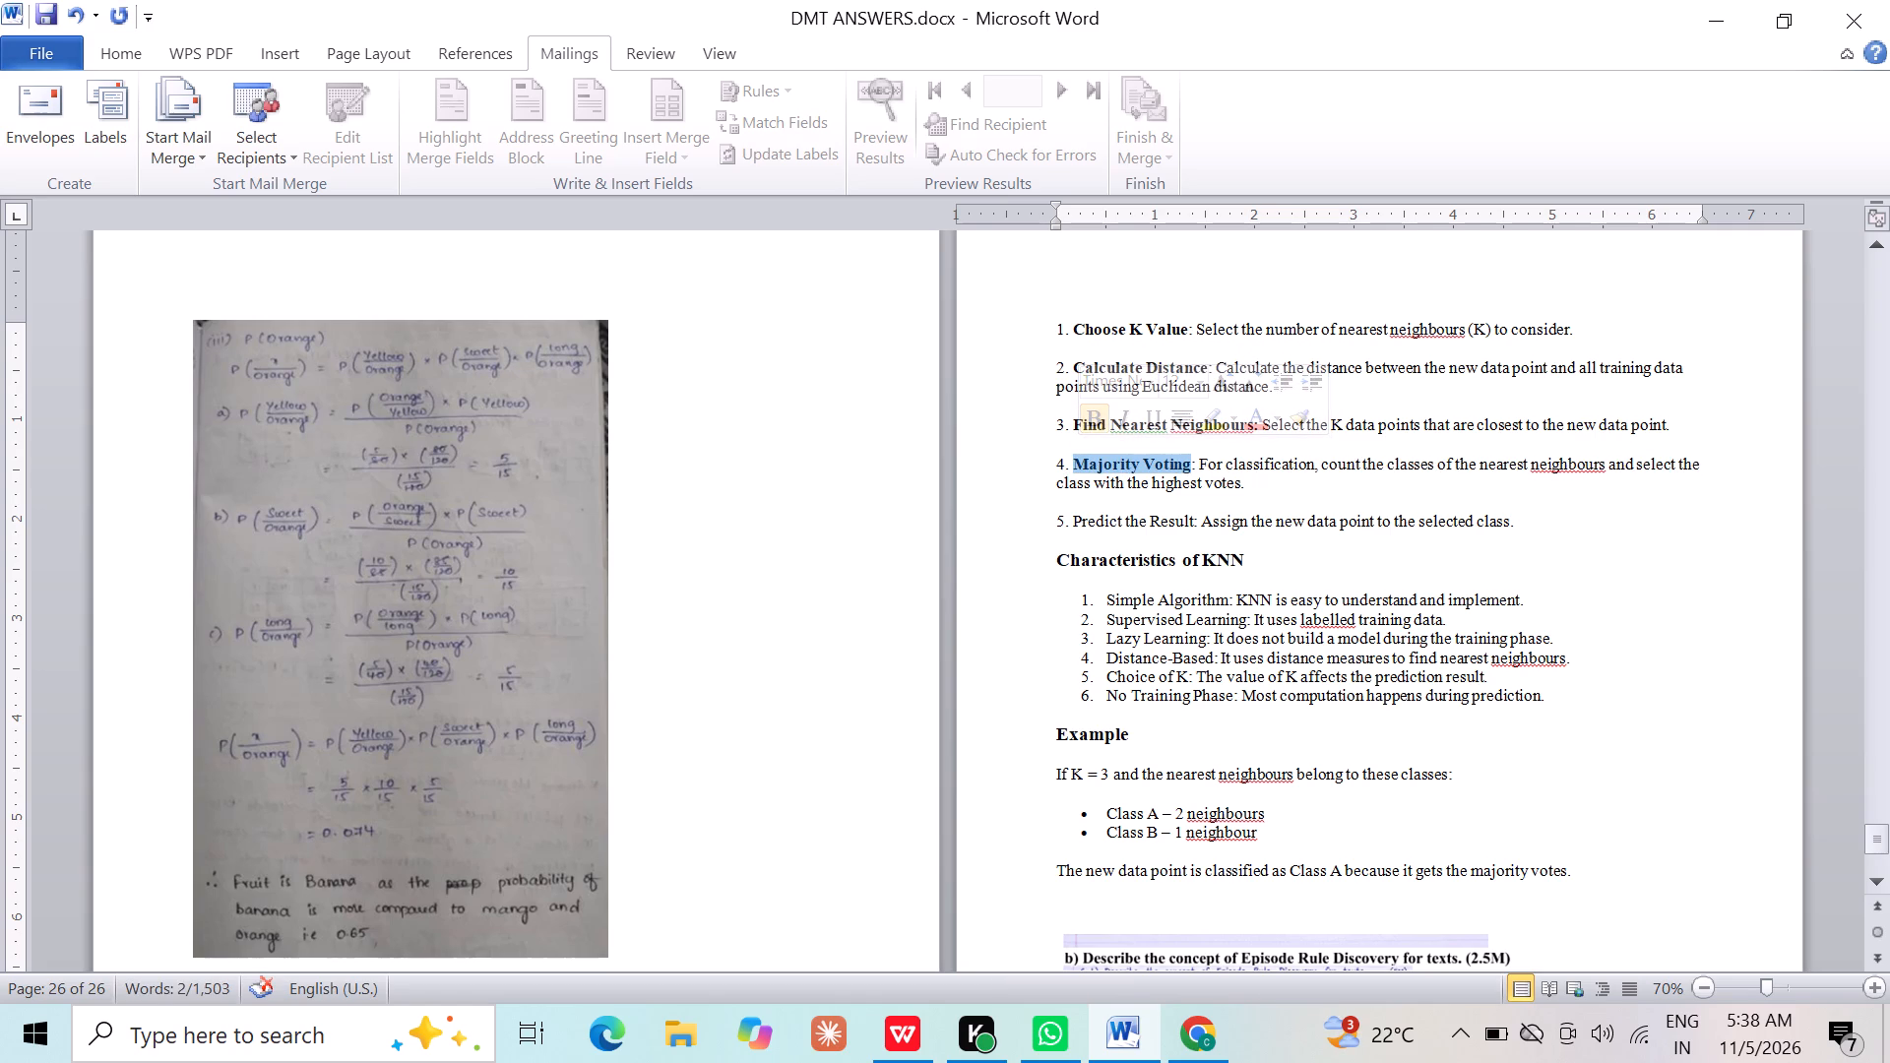
left_click_drag(1196, 529, 1100, 530)
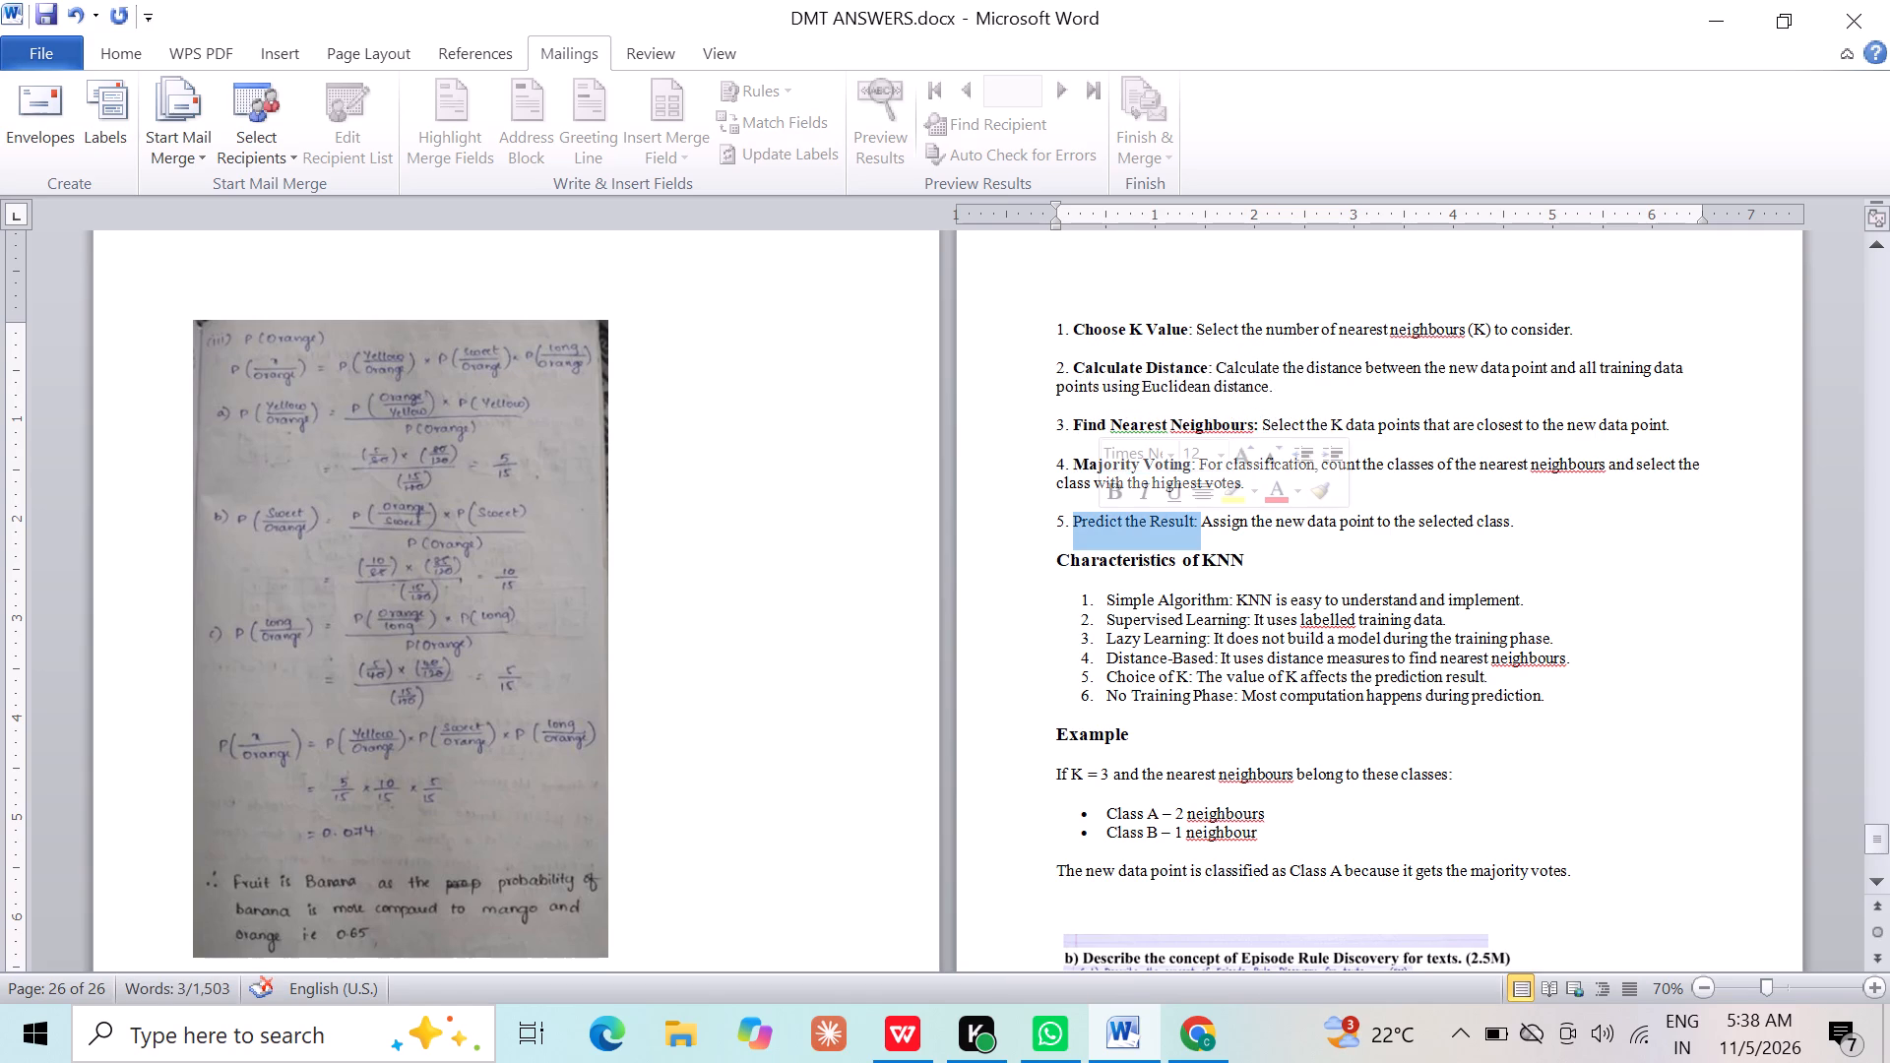
left_click(1115, 493)
left_click(1102, 589)
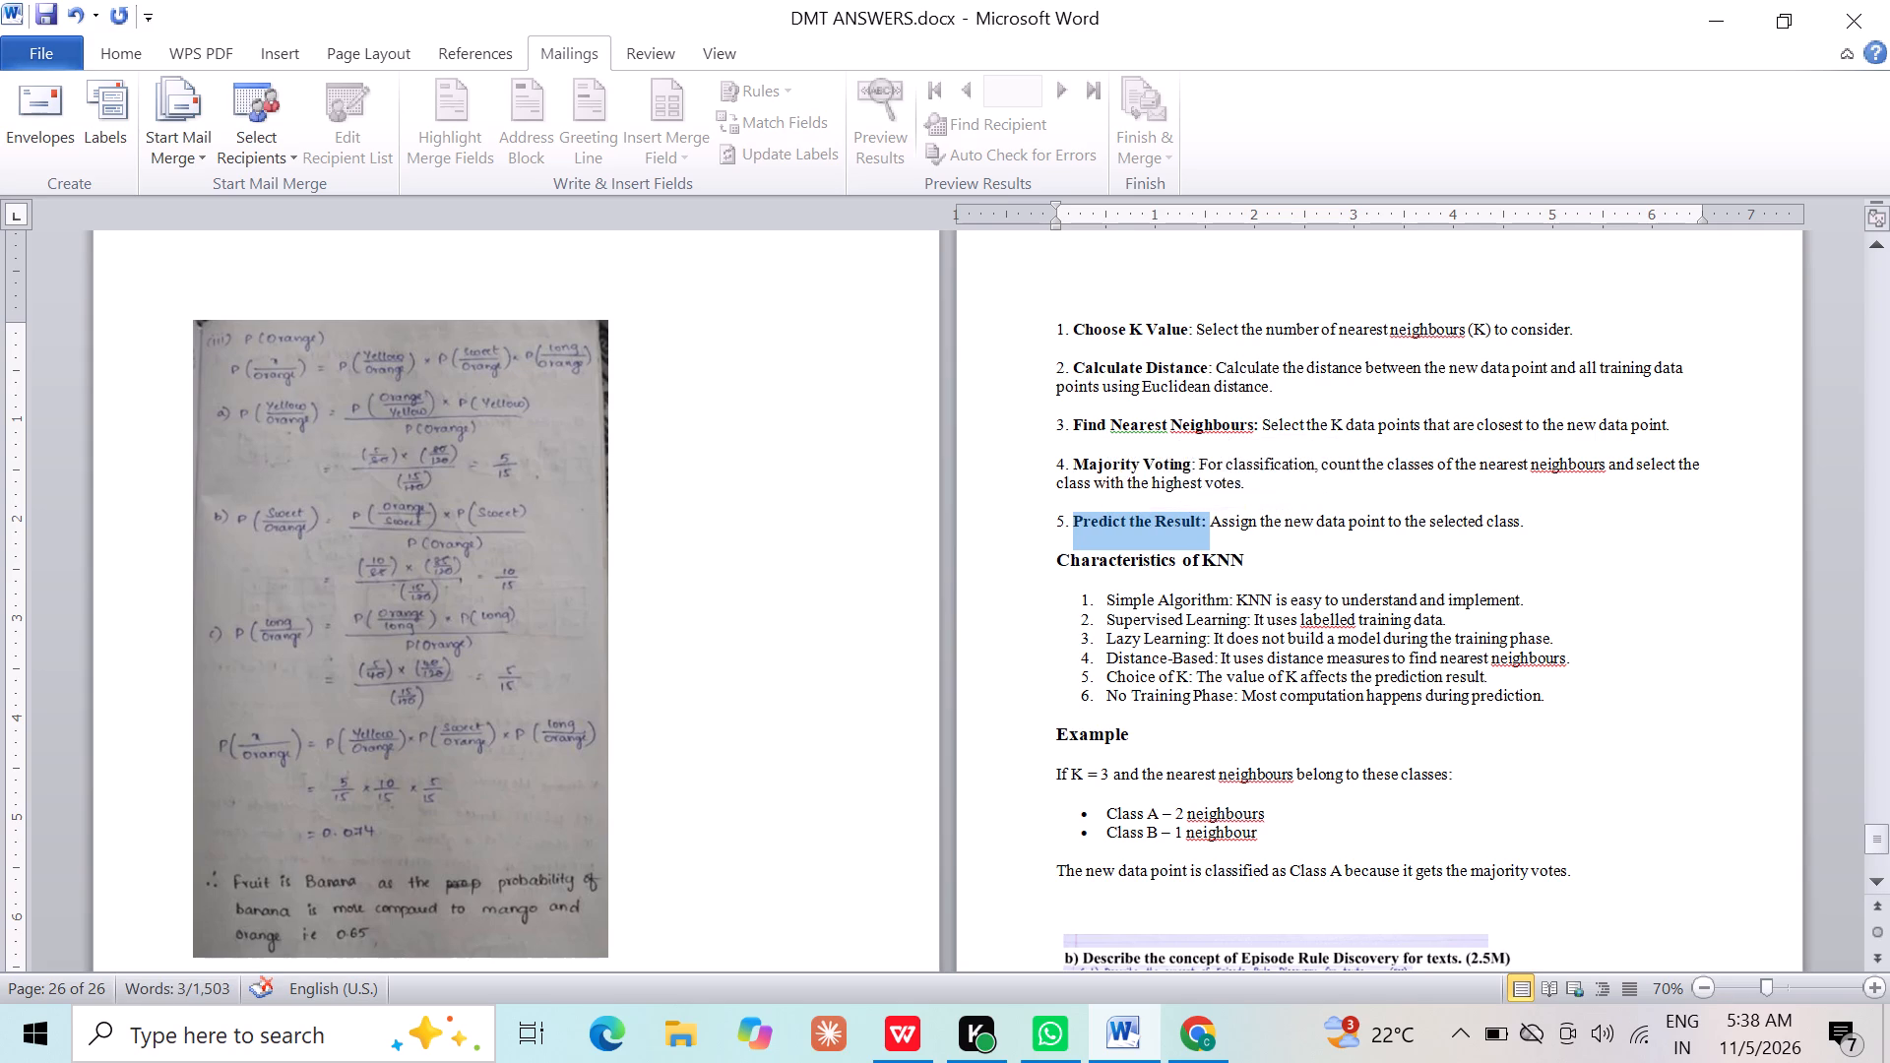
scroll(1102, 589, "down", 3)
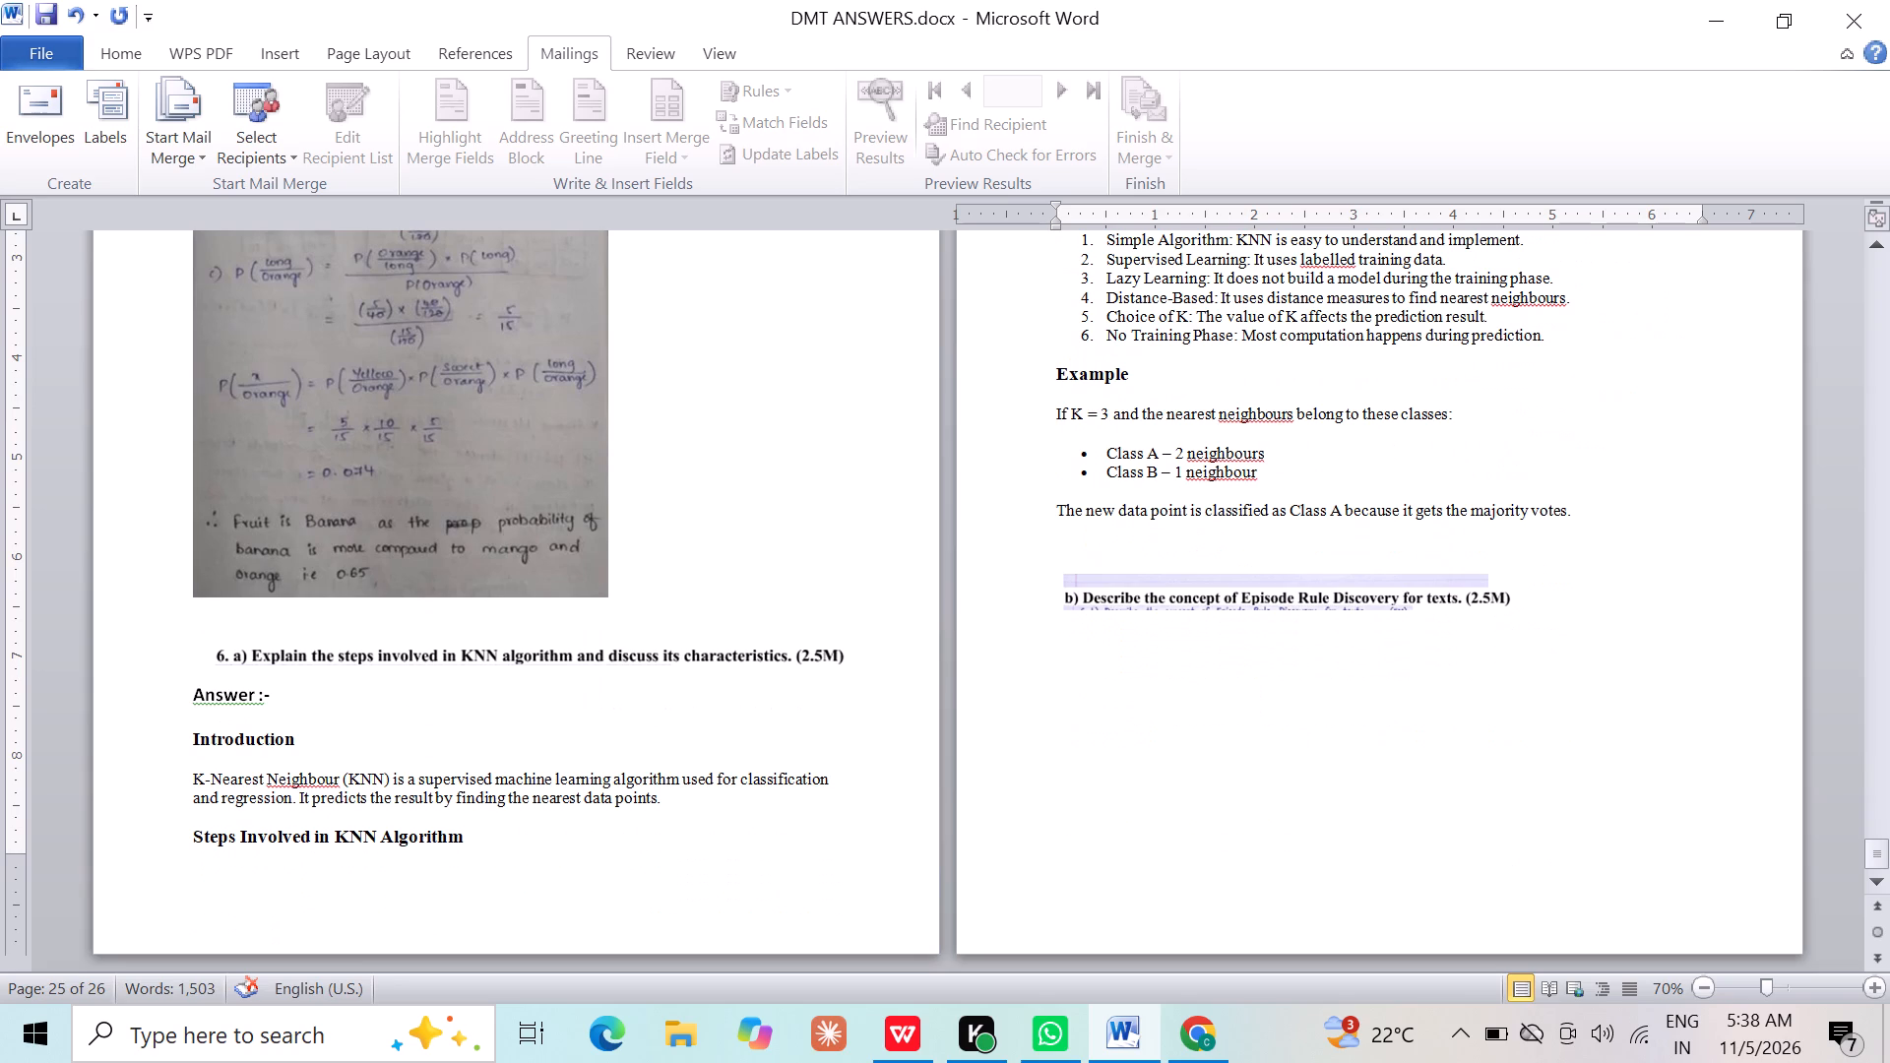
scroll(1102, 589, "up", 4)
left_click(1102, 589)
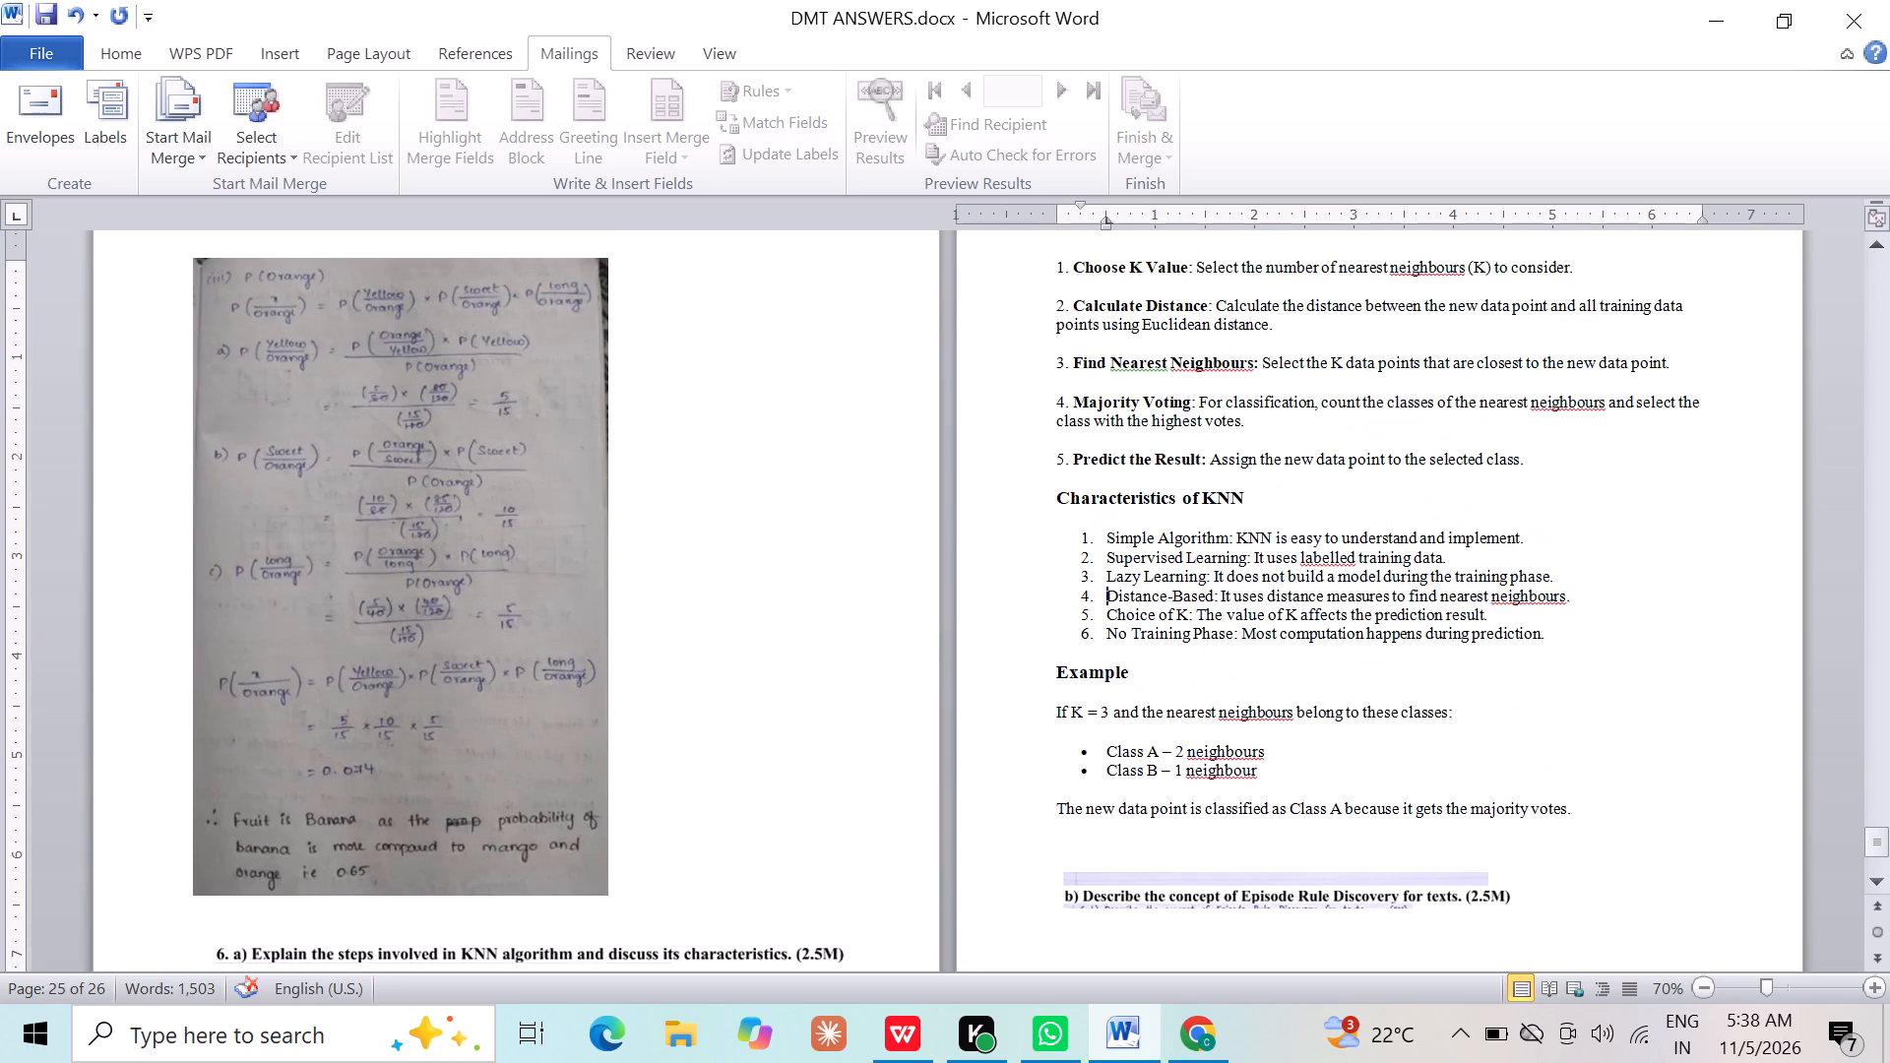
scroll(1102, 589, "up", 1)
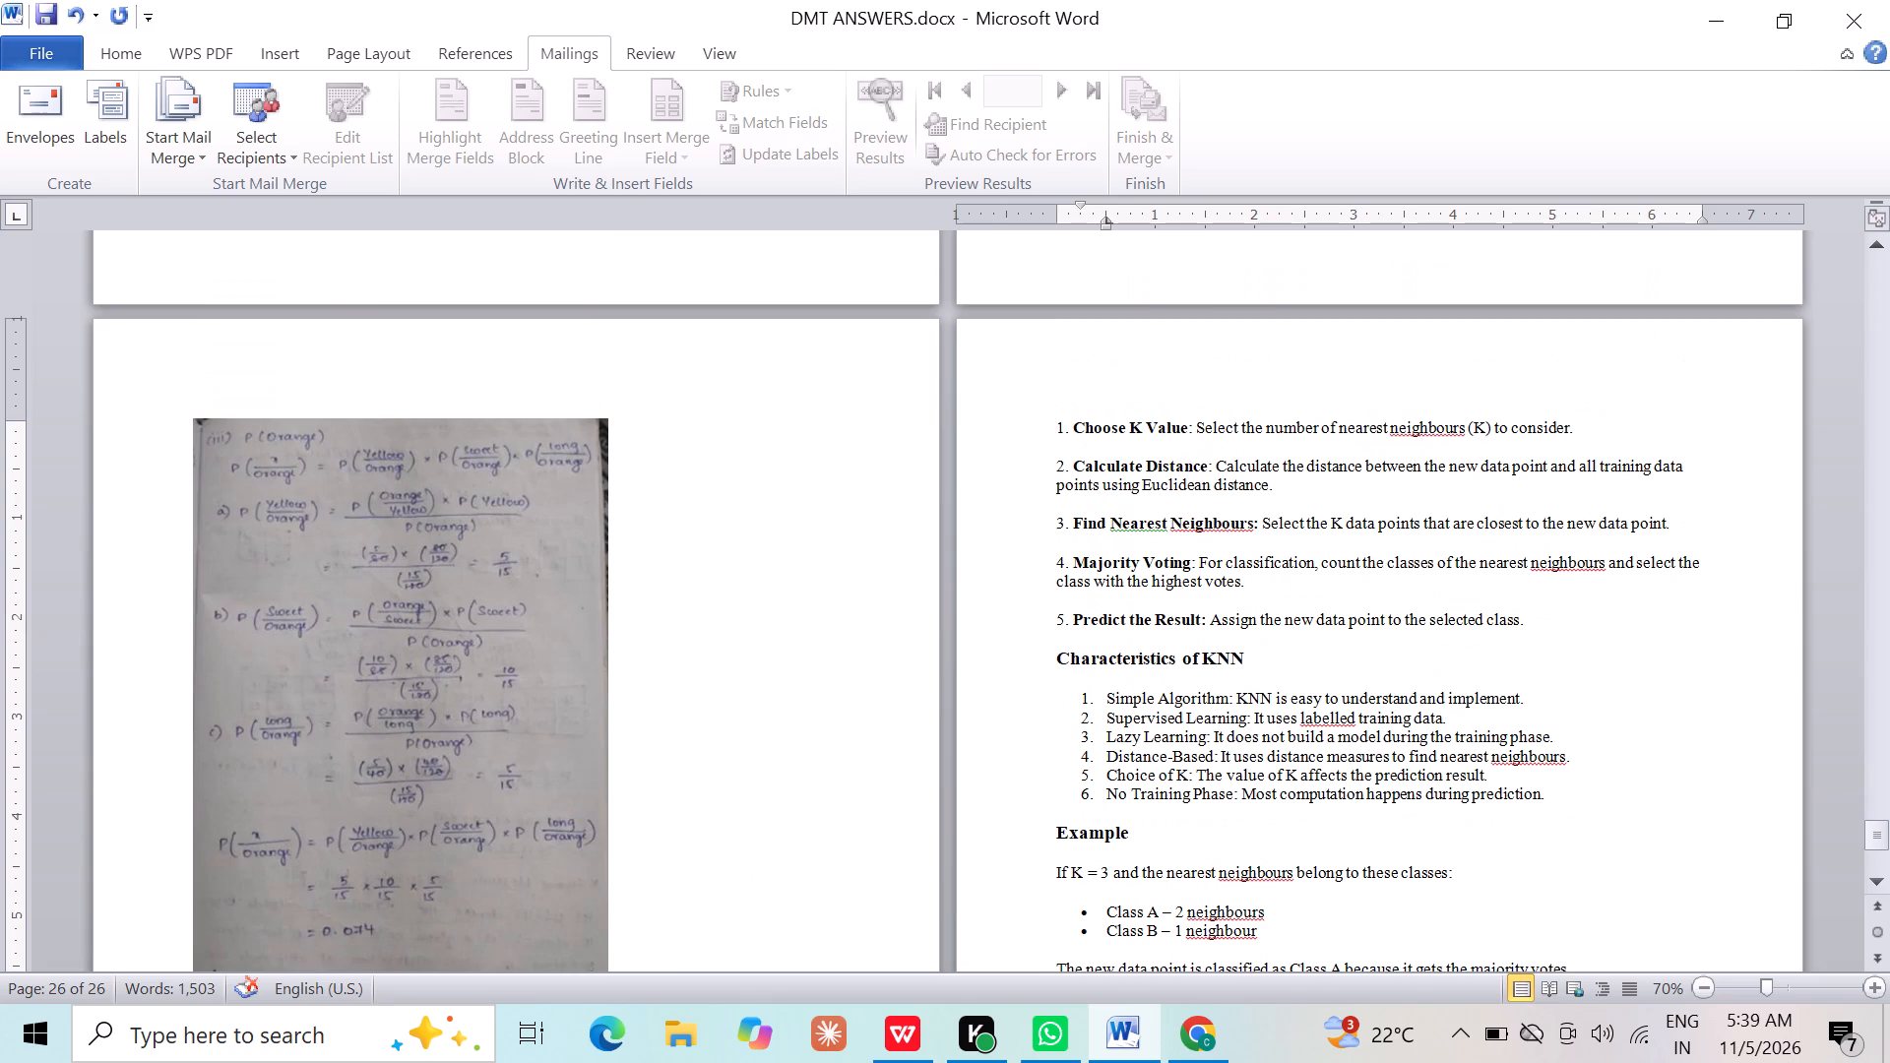
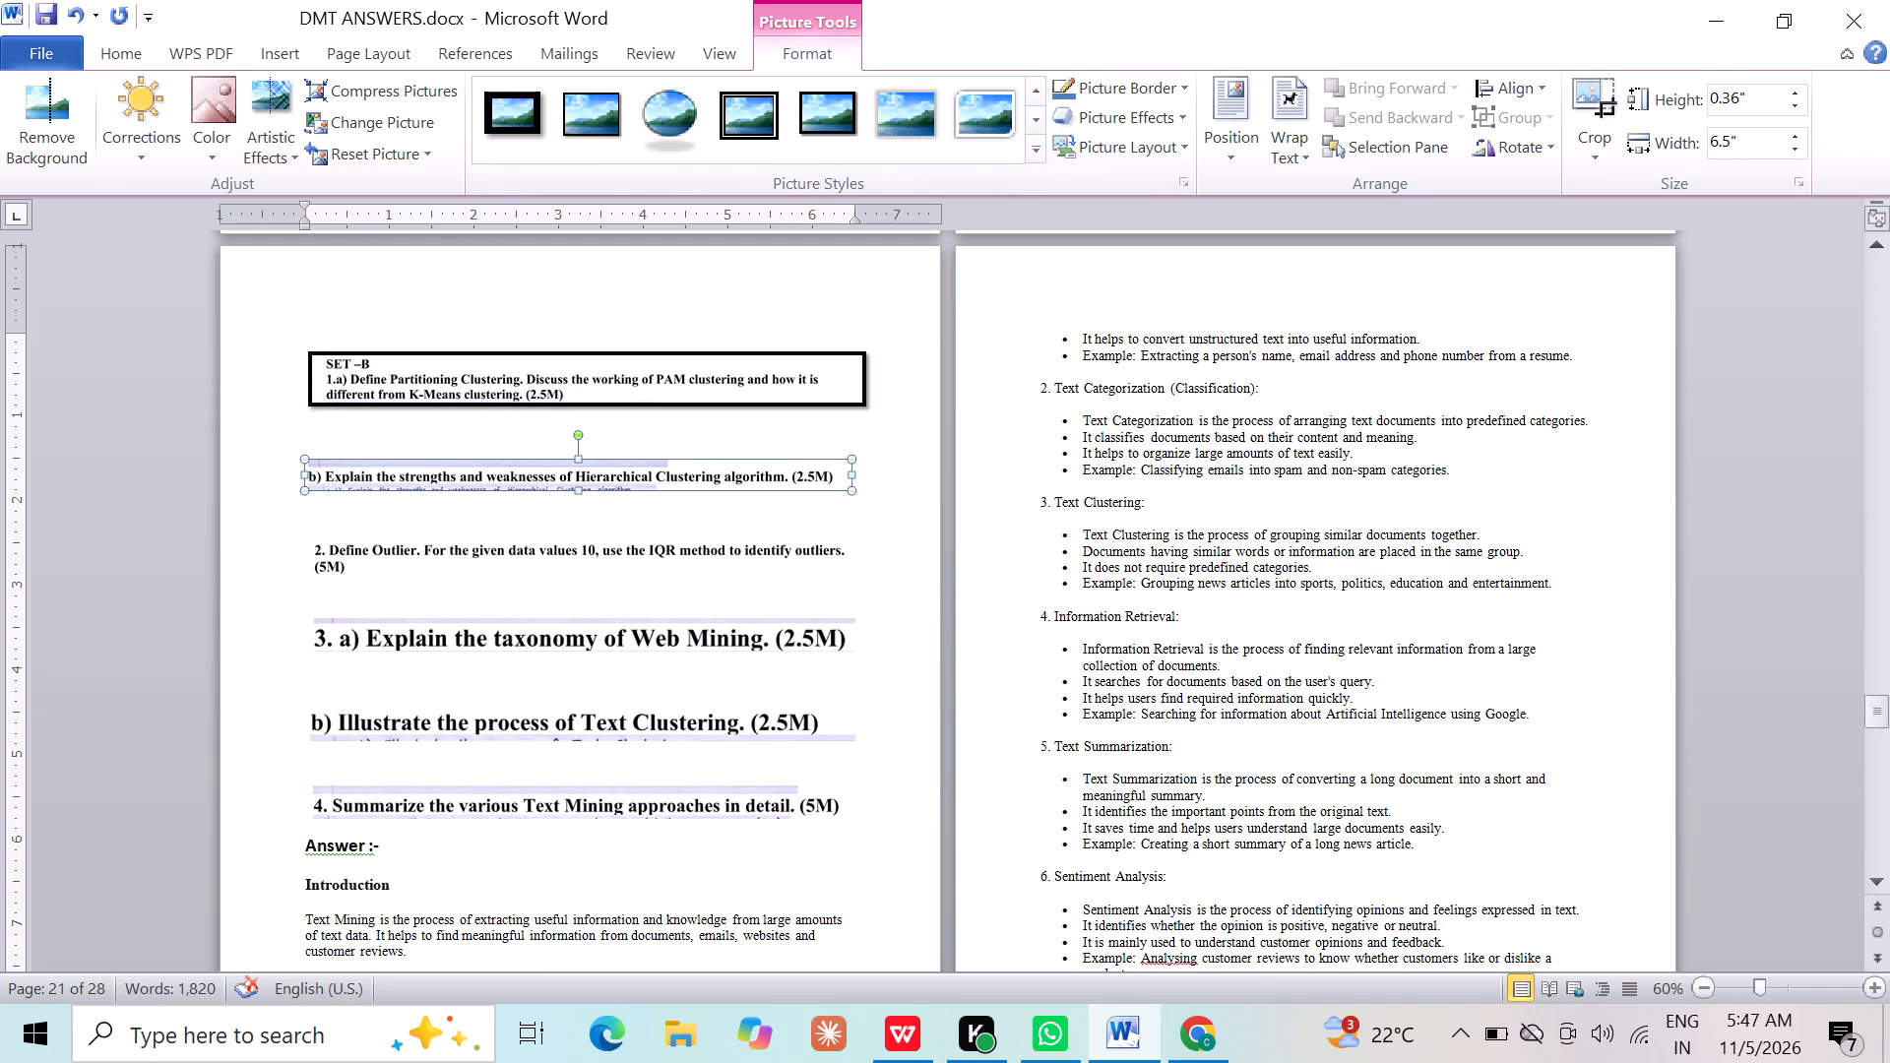
left_click(1035, 114)
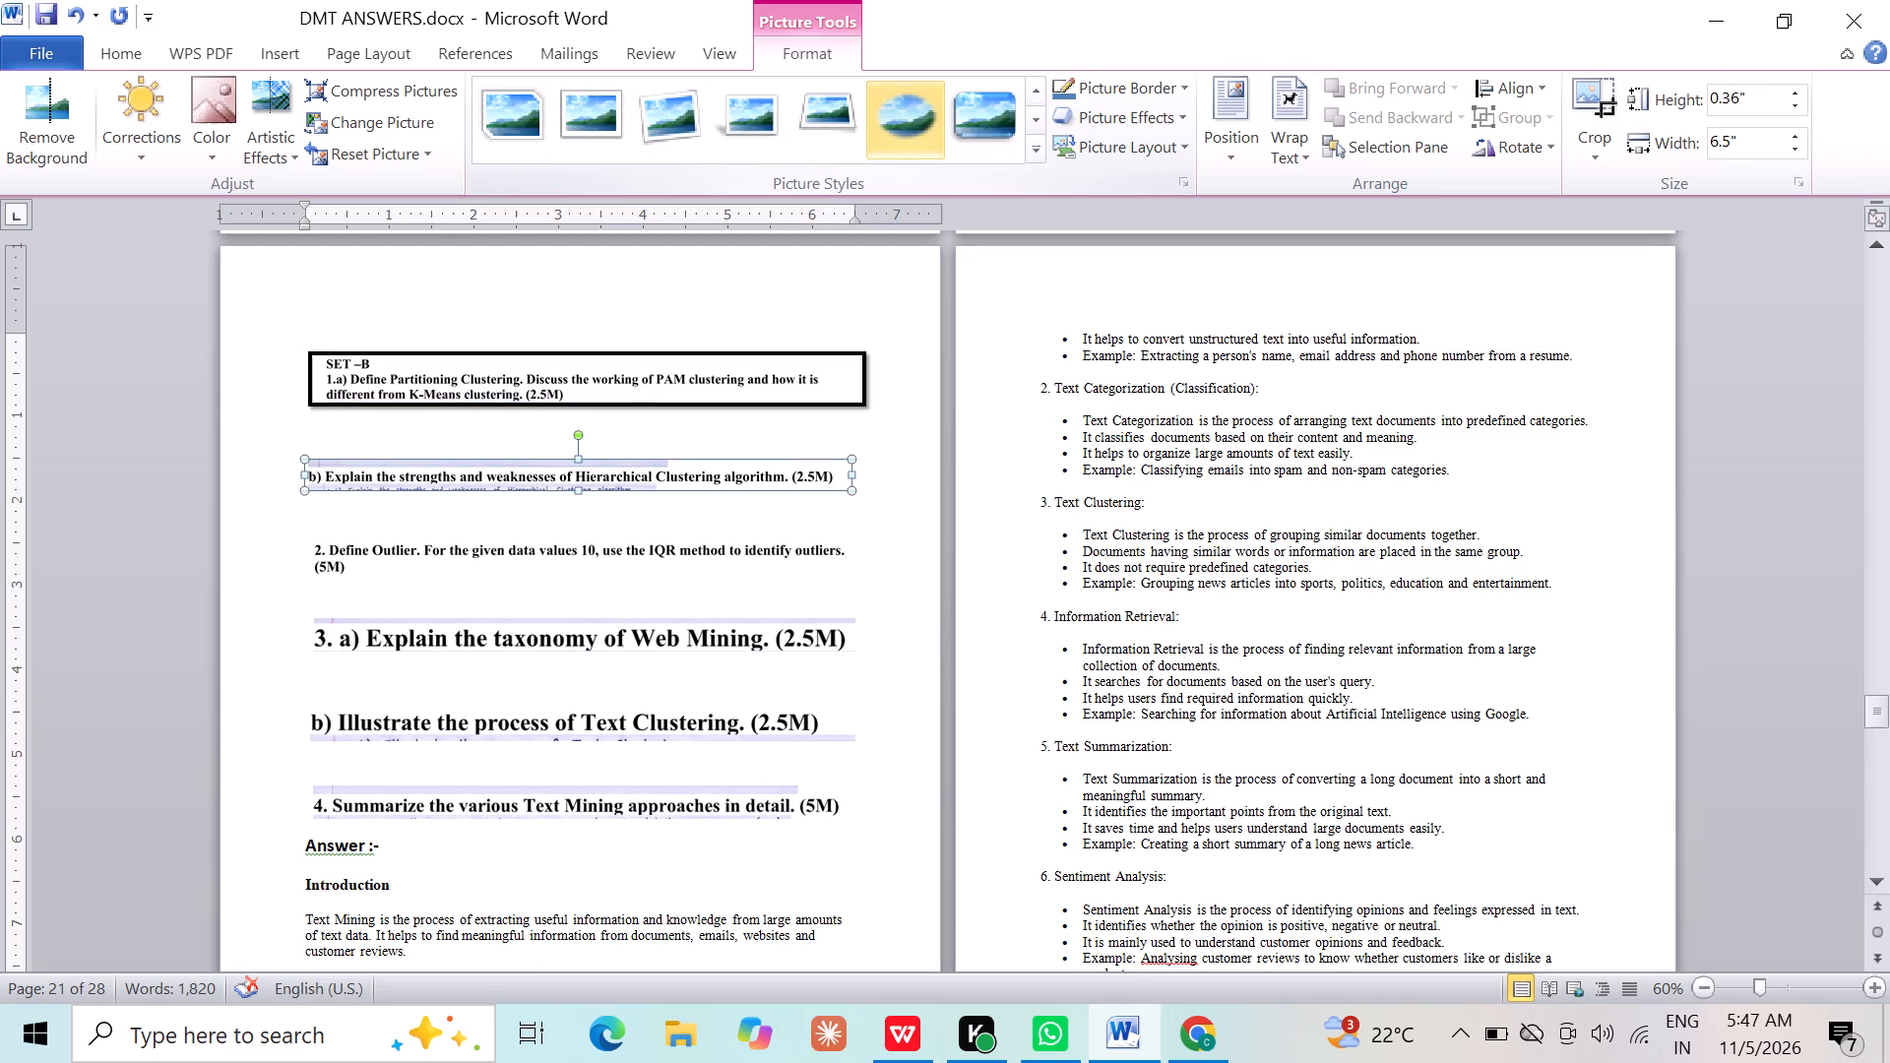
left_click(1030, 93)
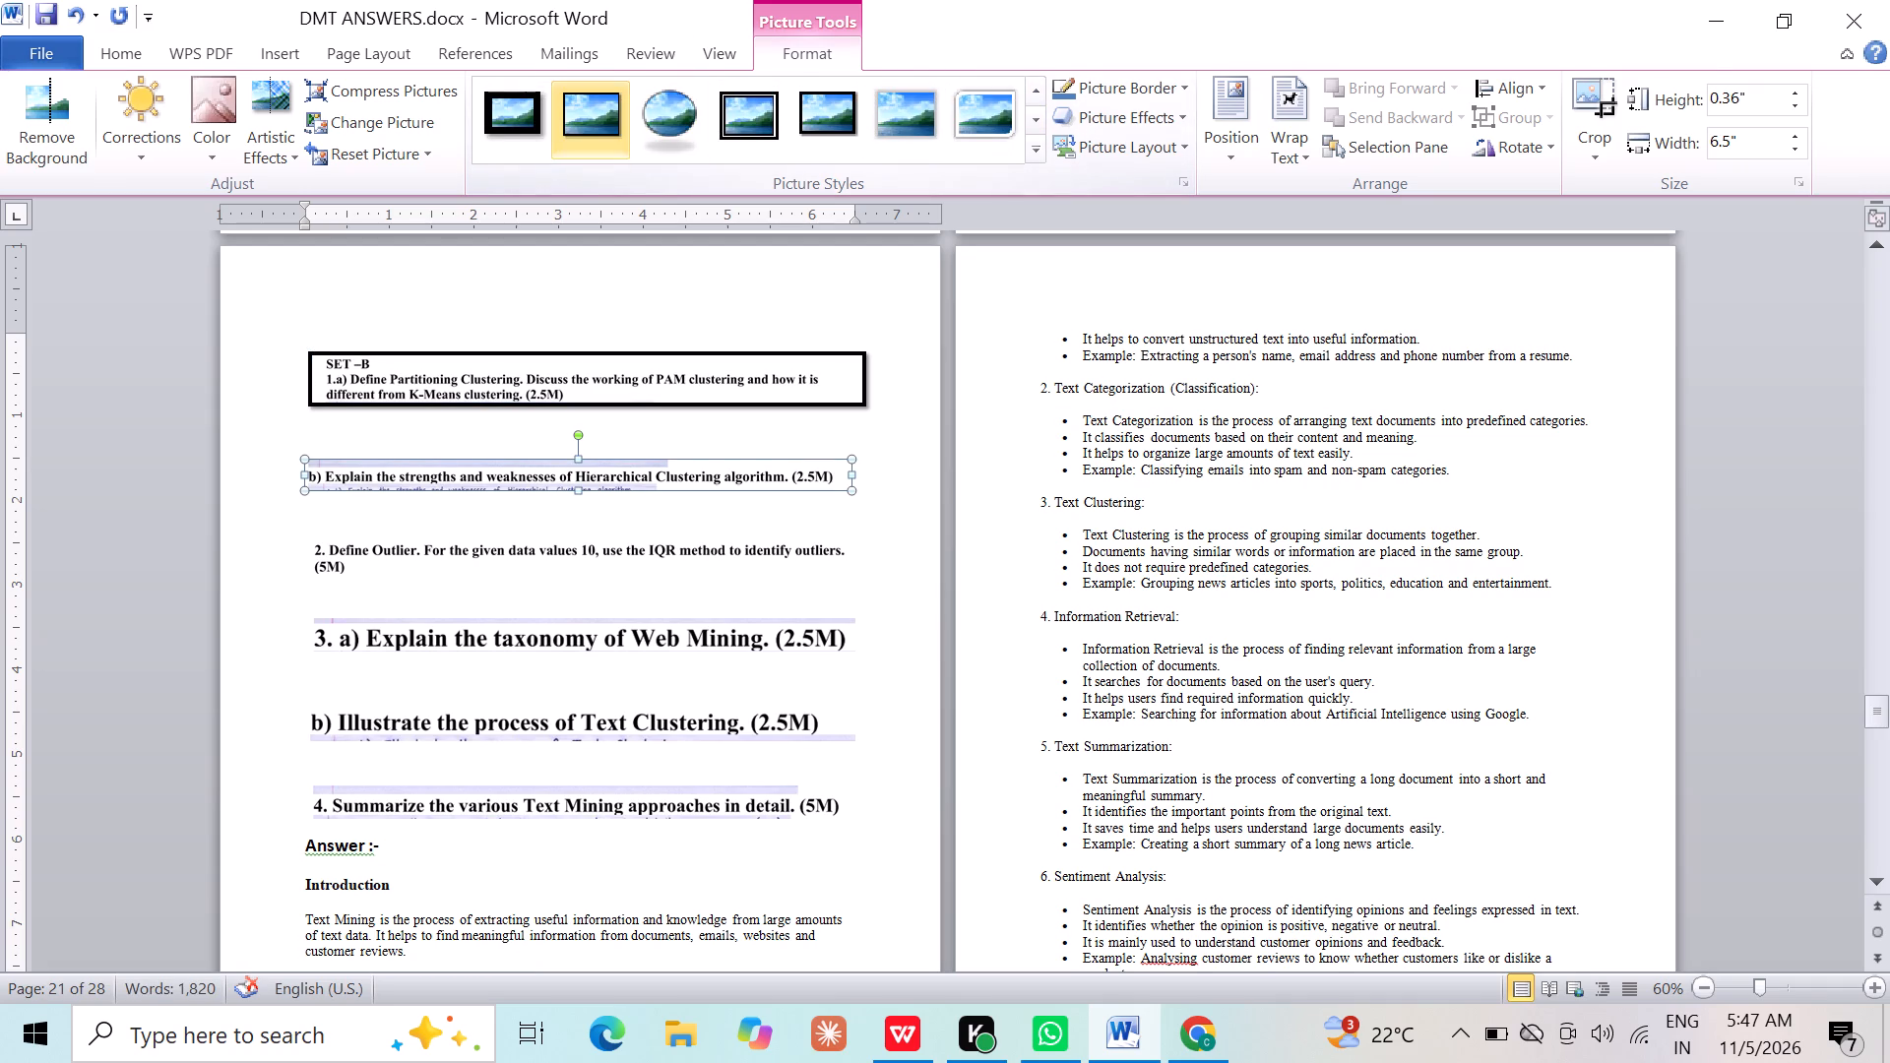
left_click(612, 114)
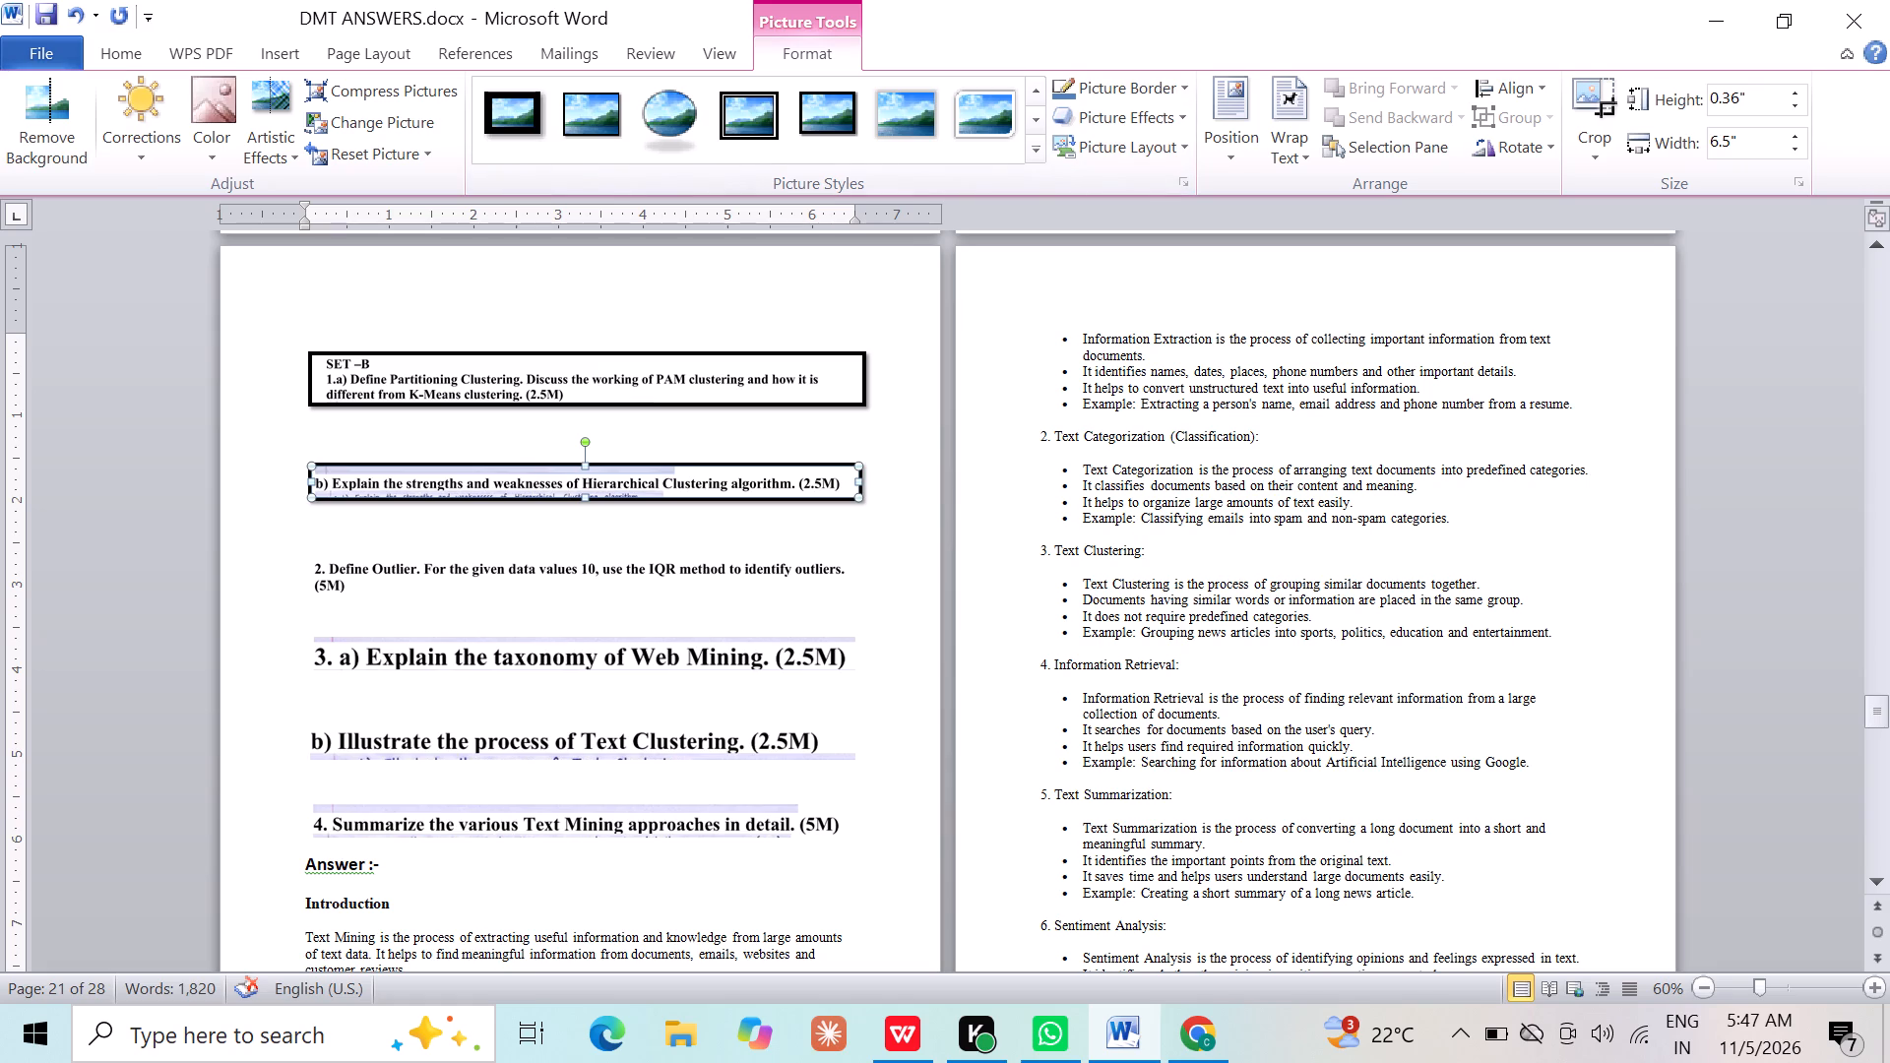
Apply the same black frame picture style to the SET-B question 2, 3 a), 3 b) and 4 images.
left_click(551, 592)
left_click(587, 142)
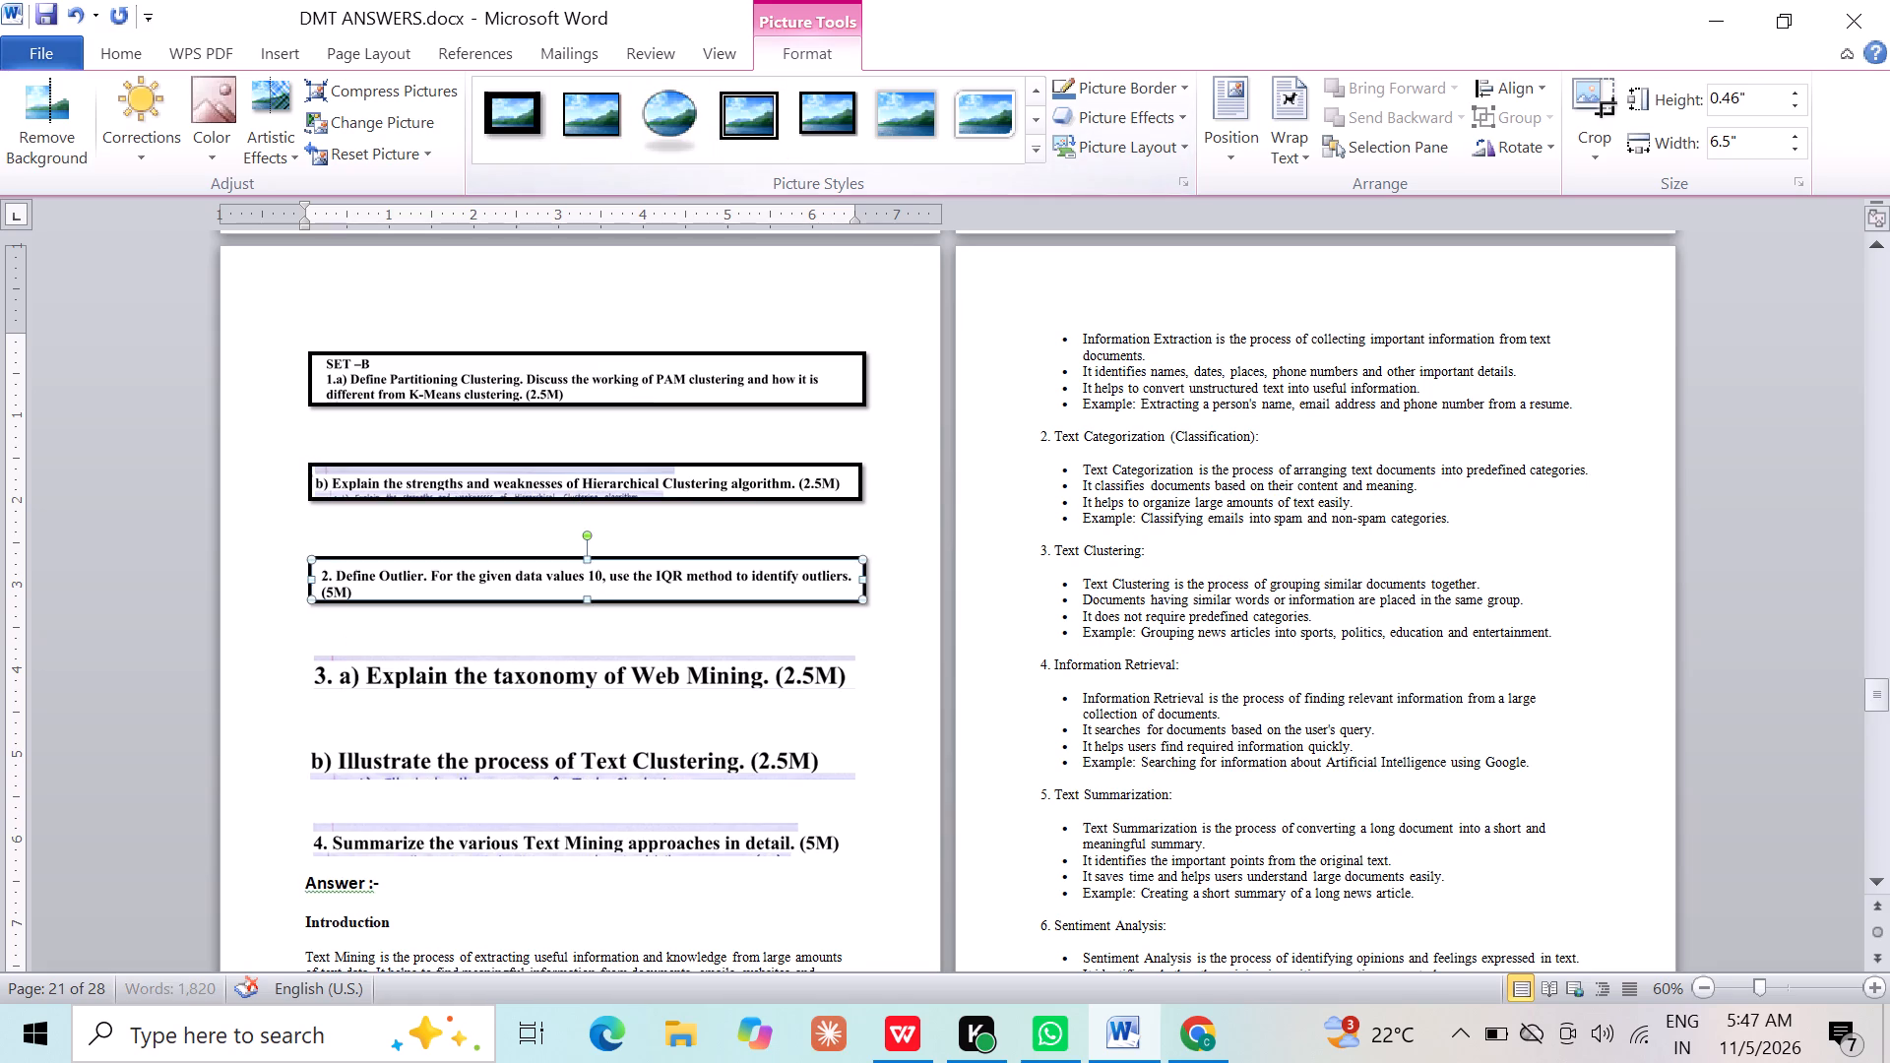
left_click(576, 684)
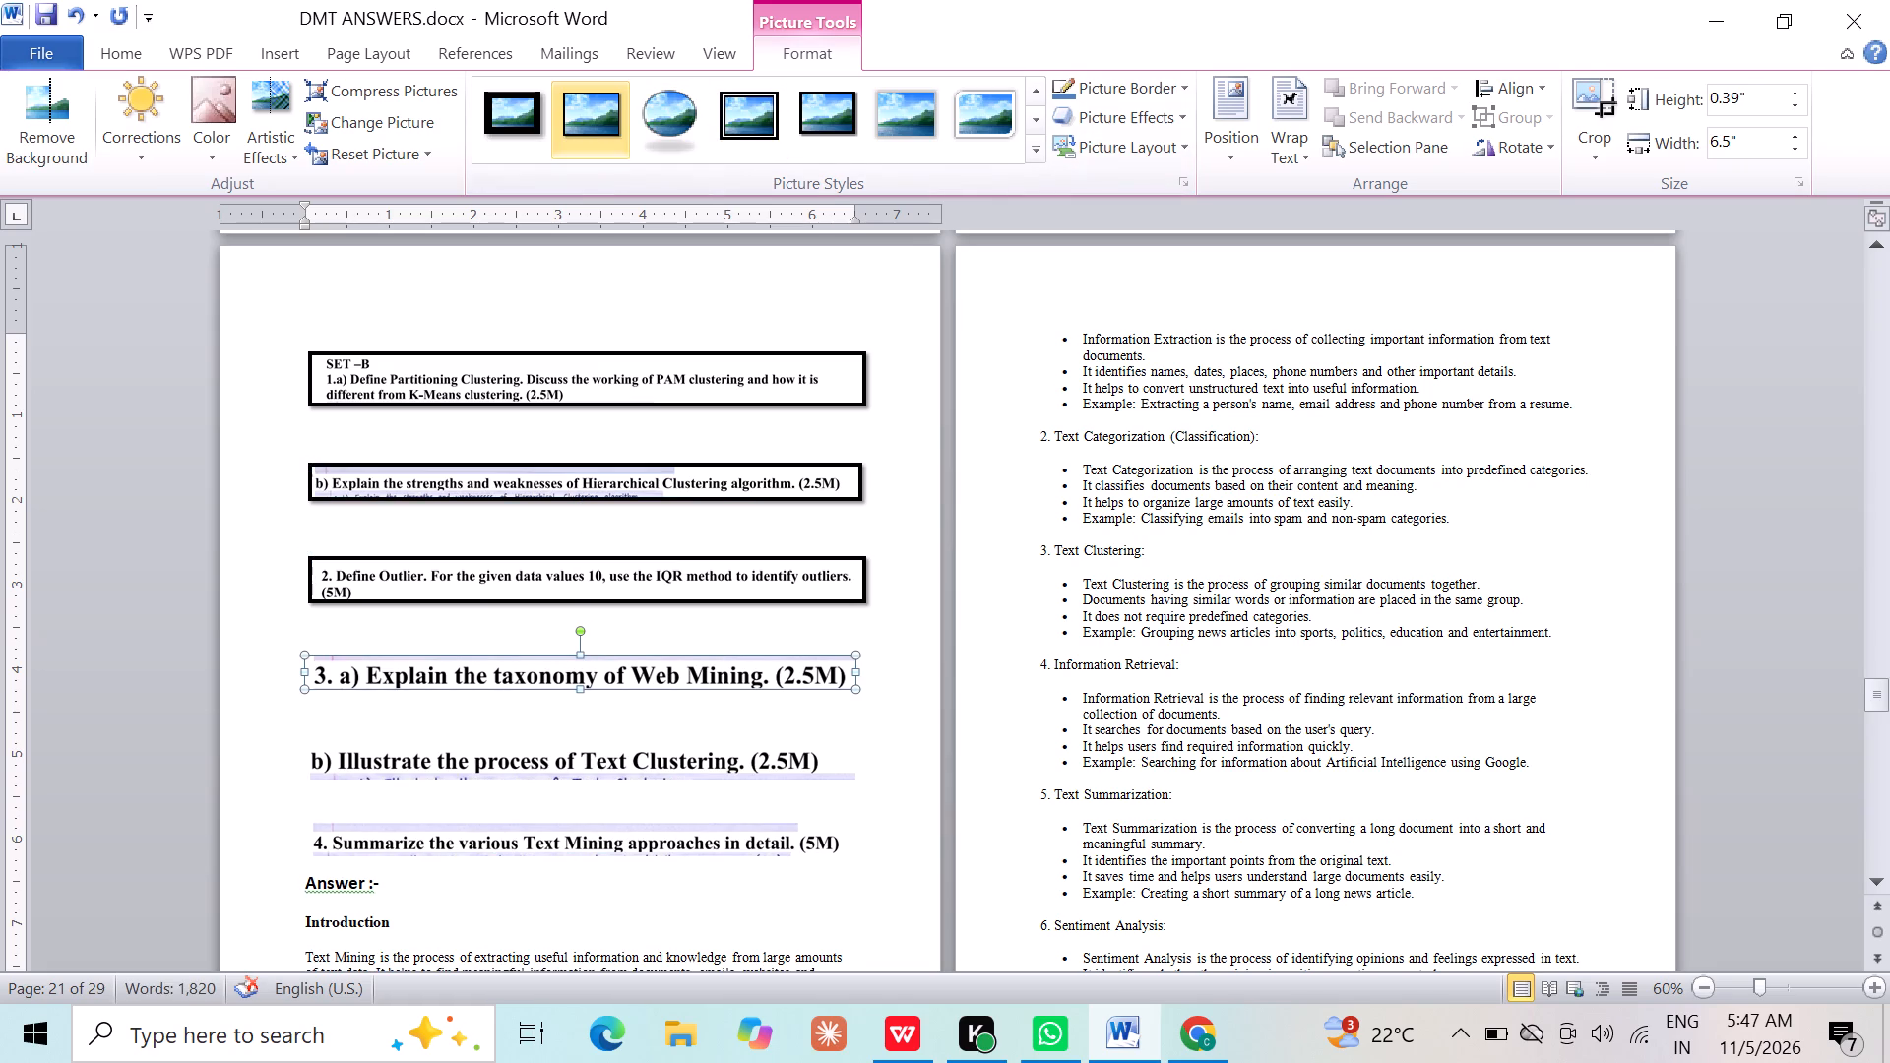
left_click(599, 139)
left_click(647, 780)
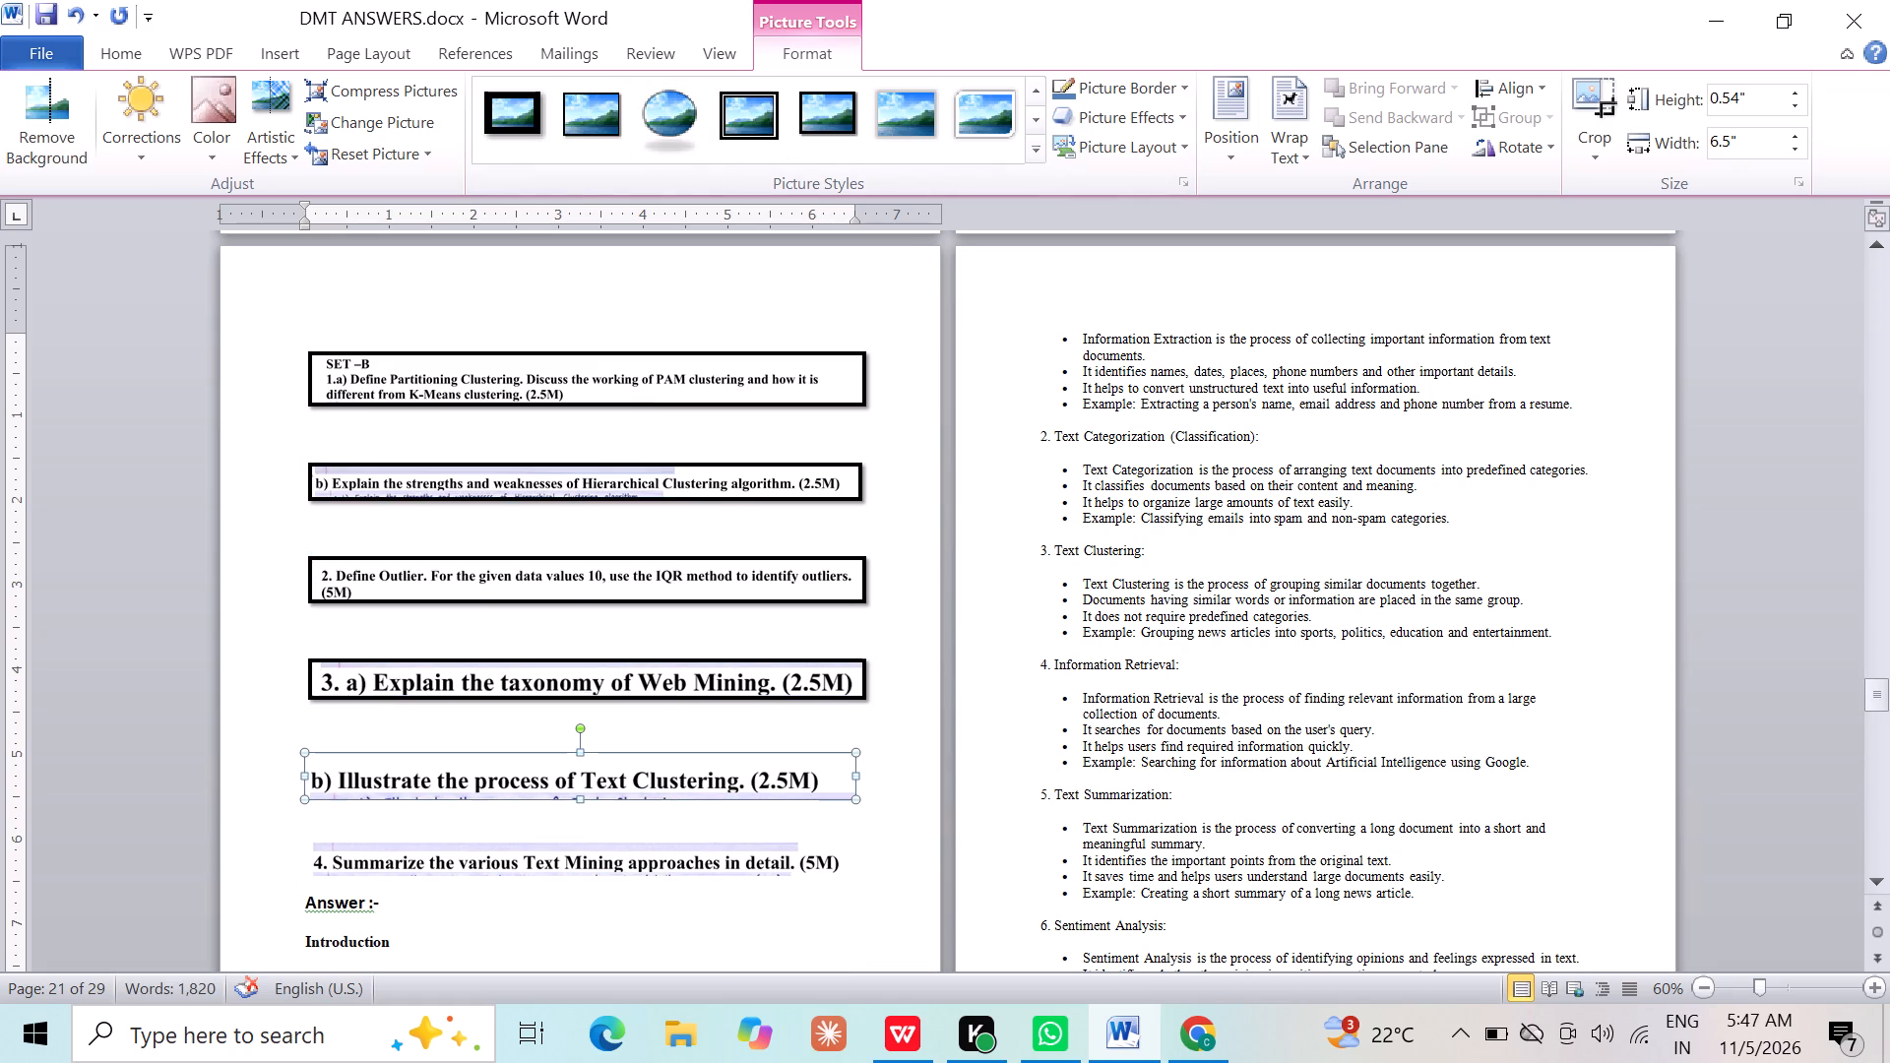
left_click(613, 130)
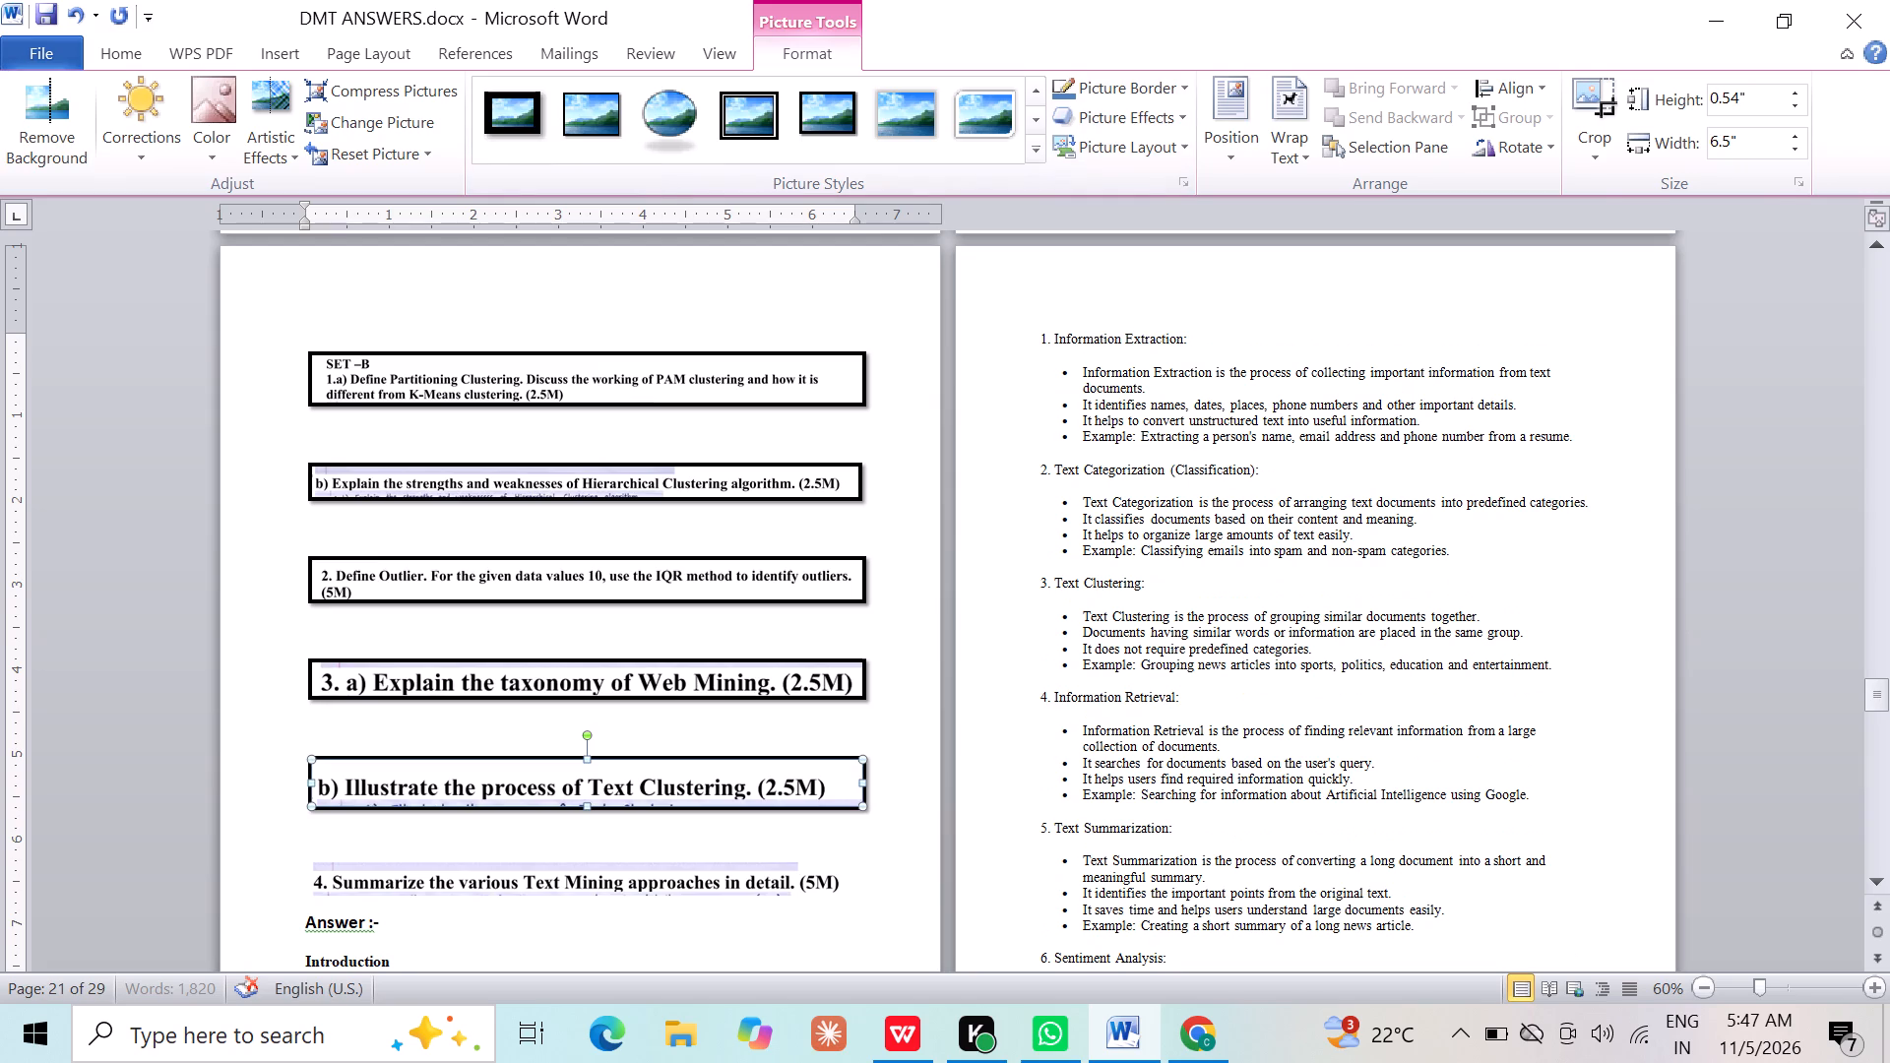
left_click(774, 911)
left_click(769, 902)
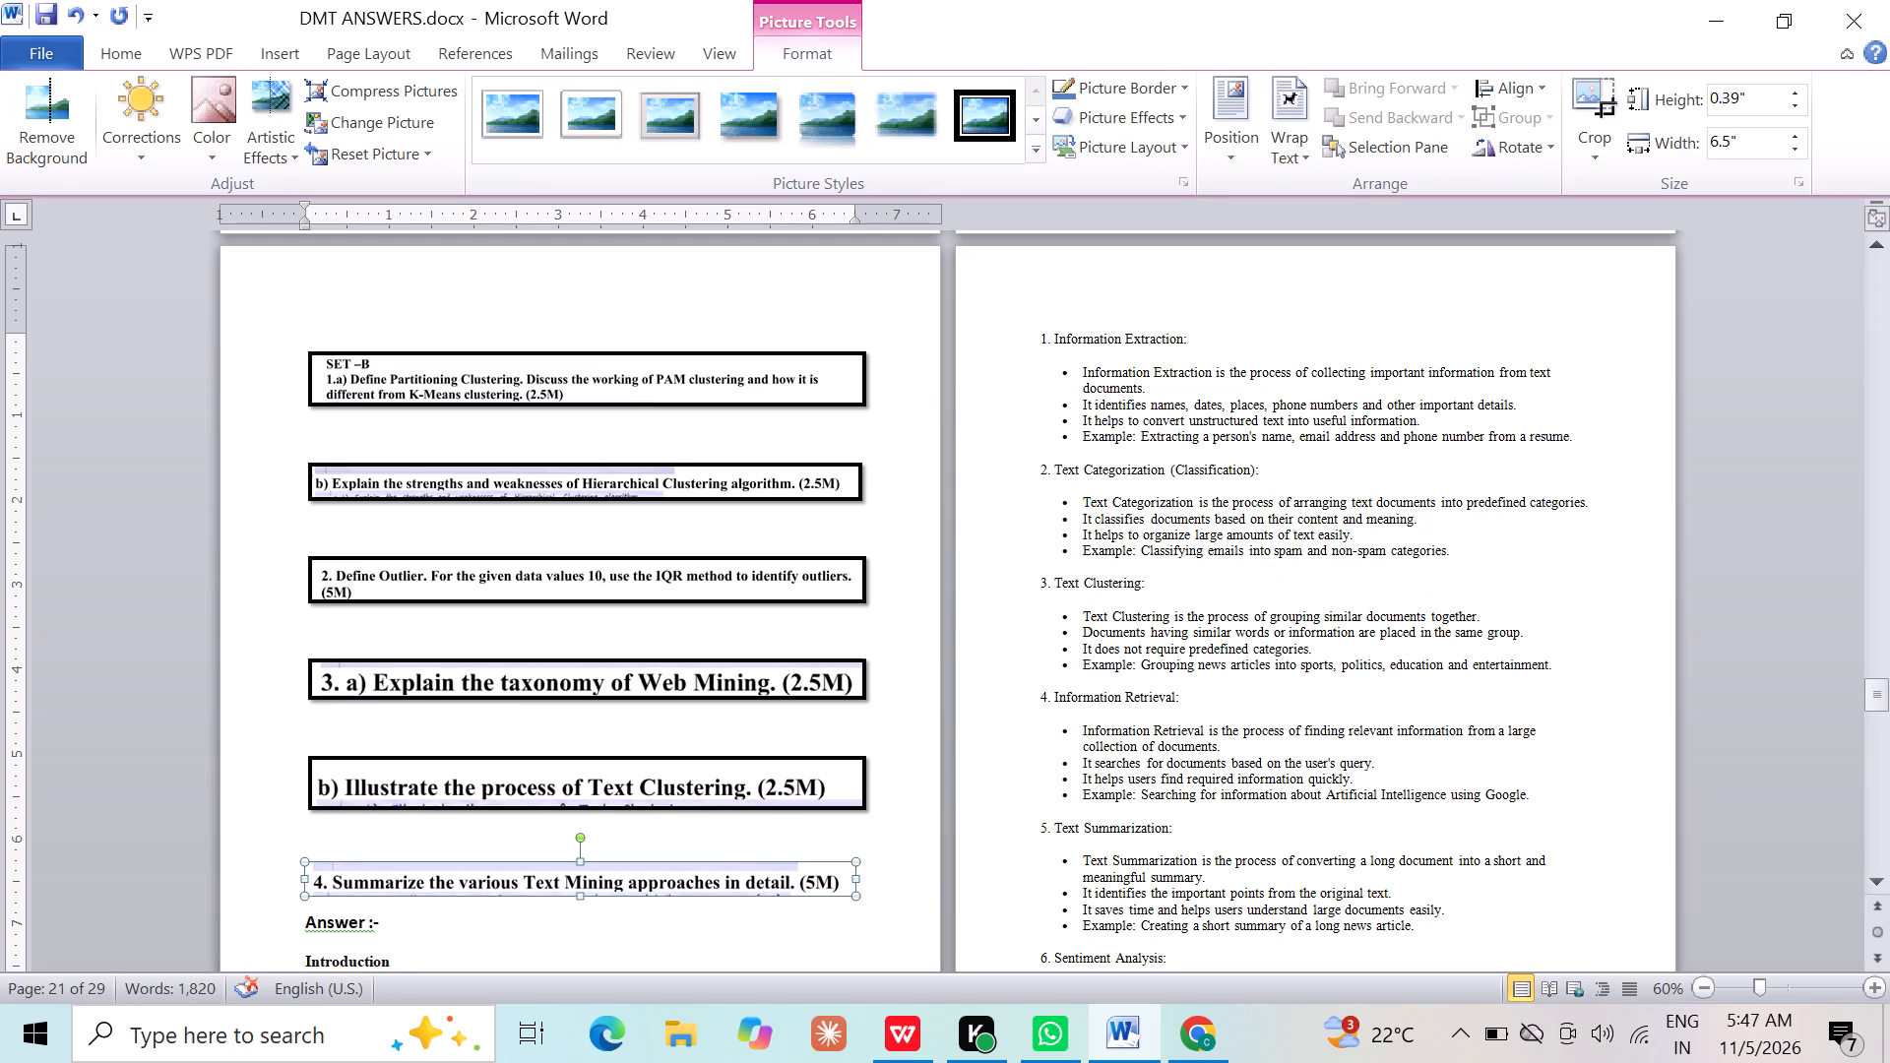
left_click(1037, 120)
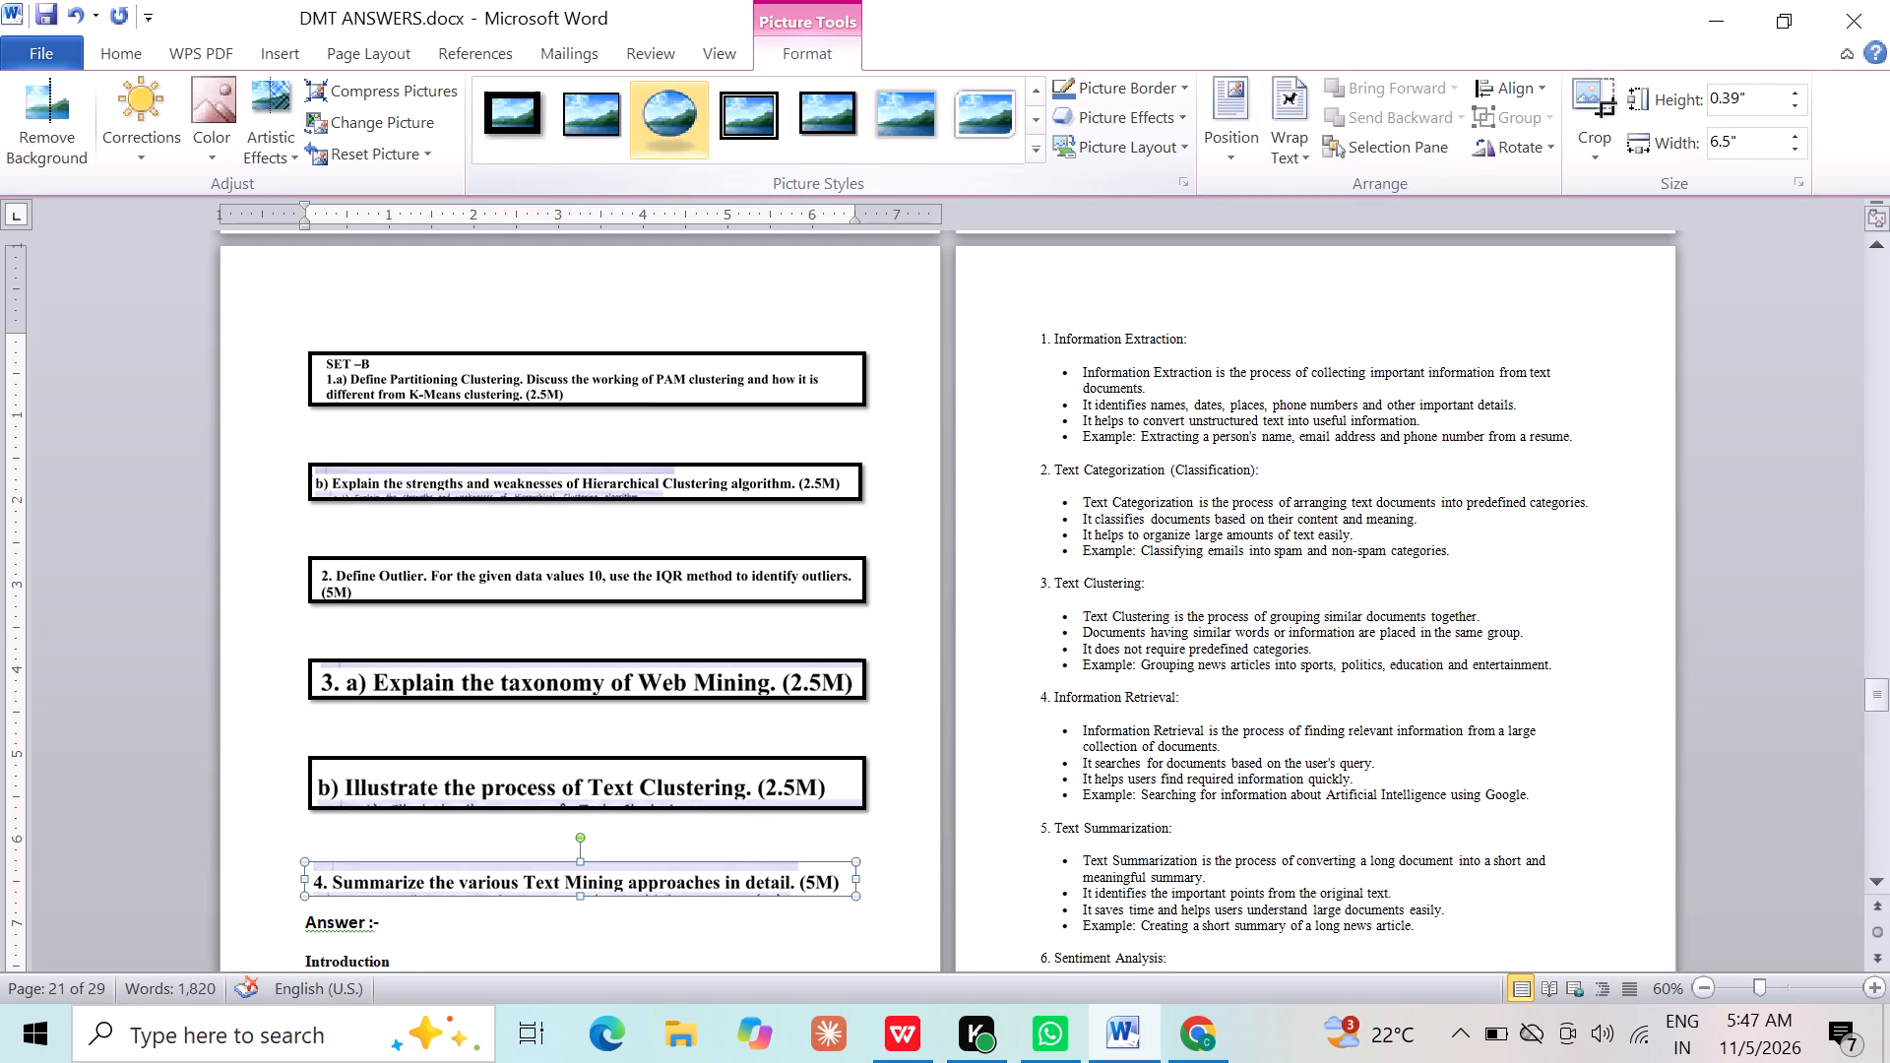
left_click_drag(631, 110, 587, 118)
left_click(587, 118)
Apply the black frame picture style to the SET-B question 5 Naïve Bayes fruit dataset image.
scroll(935, 371, "down", 1)
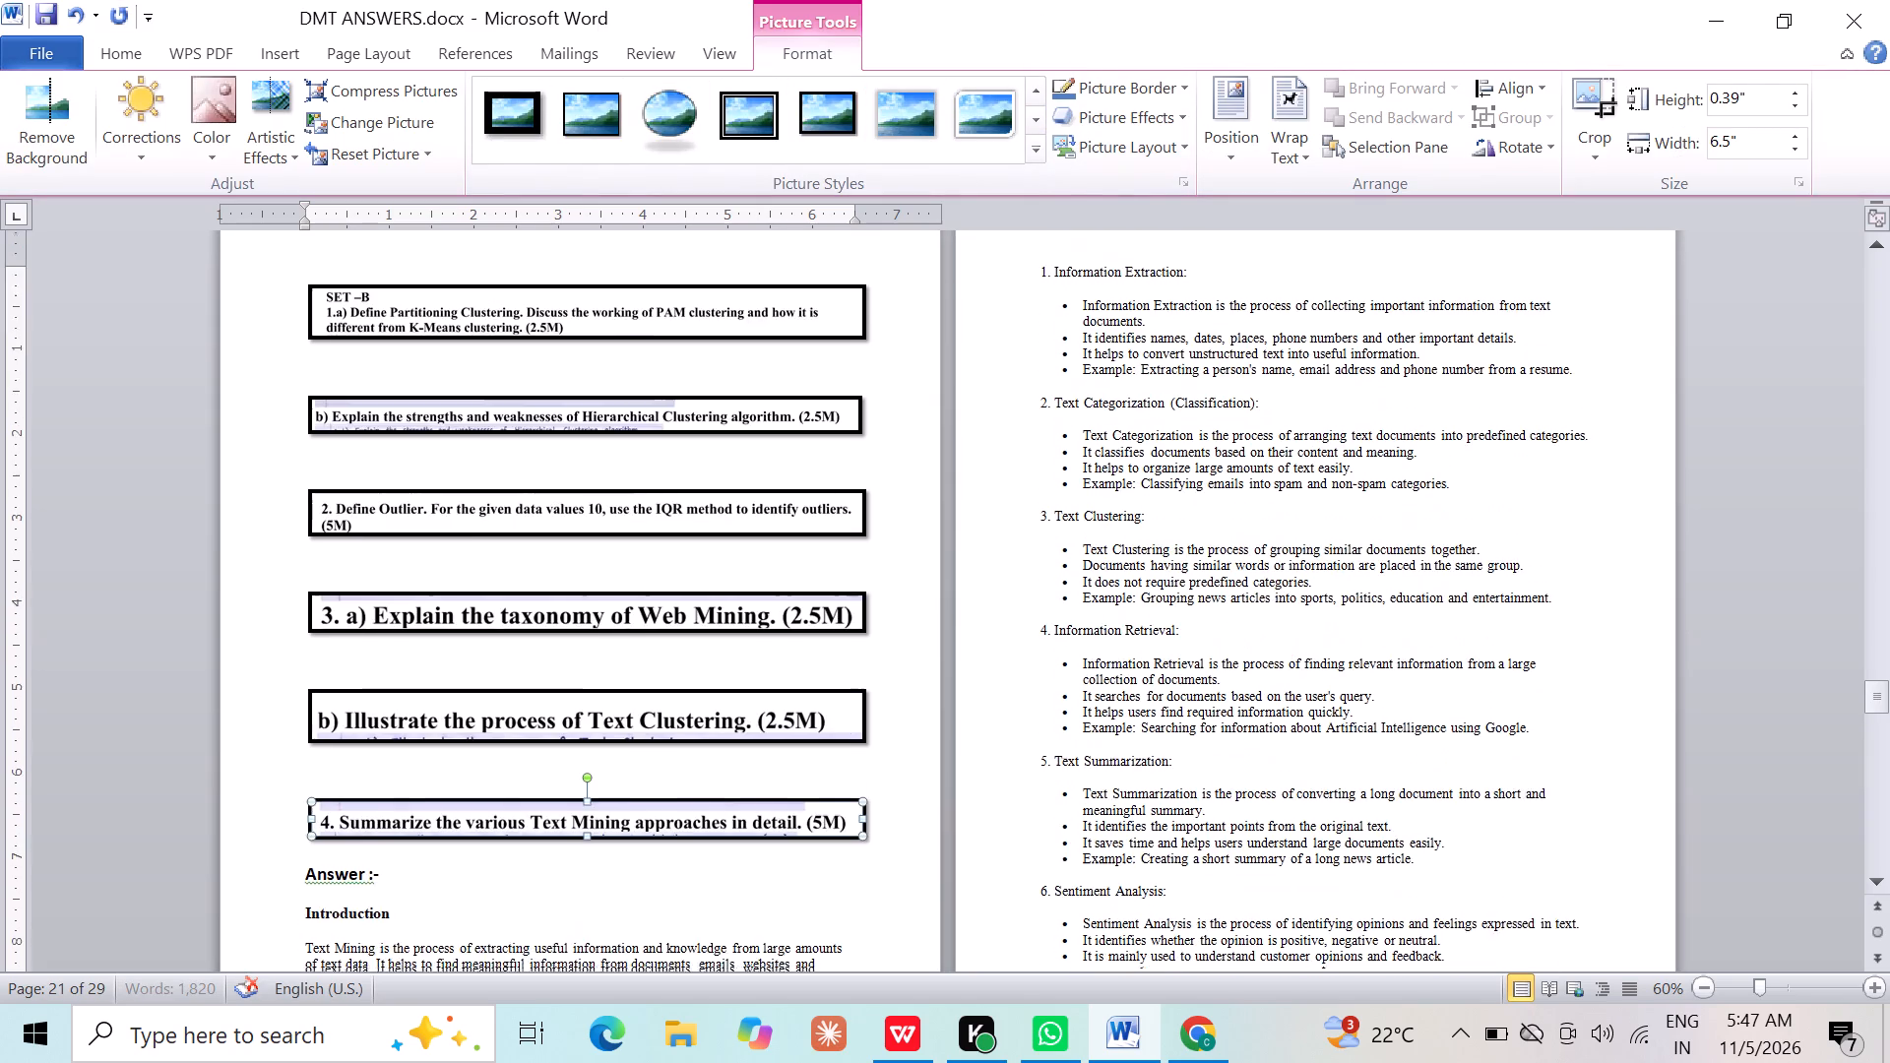
scroll(935, 371, "down", 9)
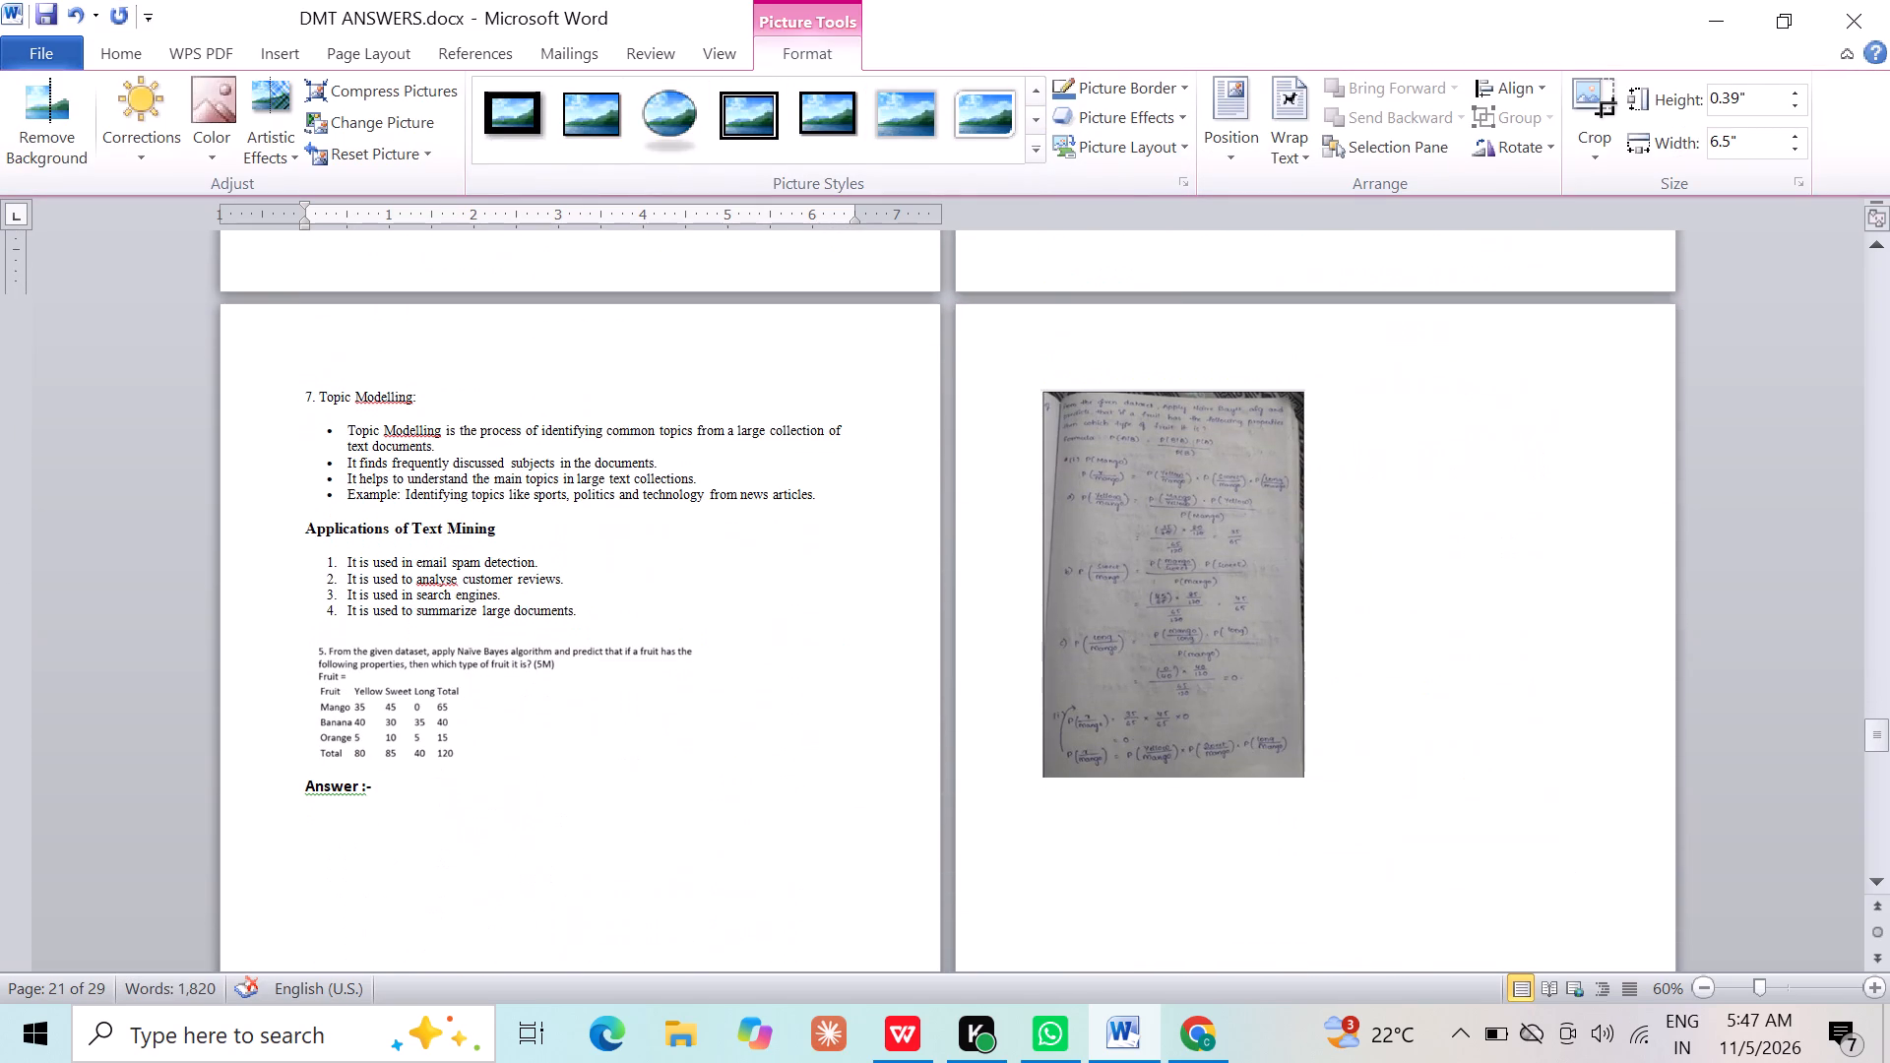
left_click(423, 707)
left_click_drag(577, 142, 706, 714)
scroll(706, 714, "down", 2)
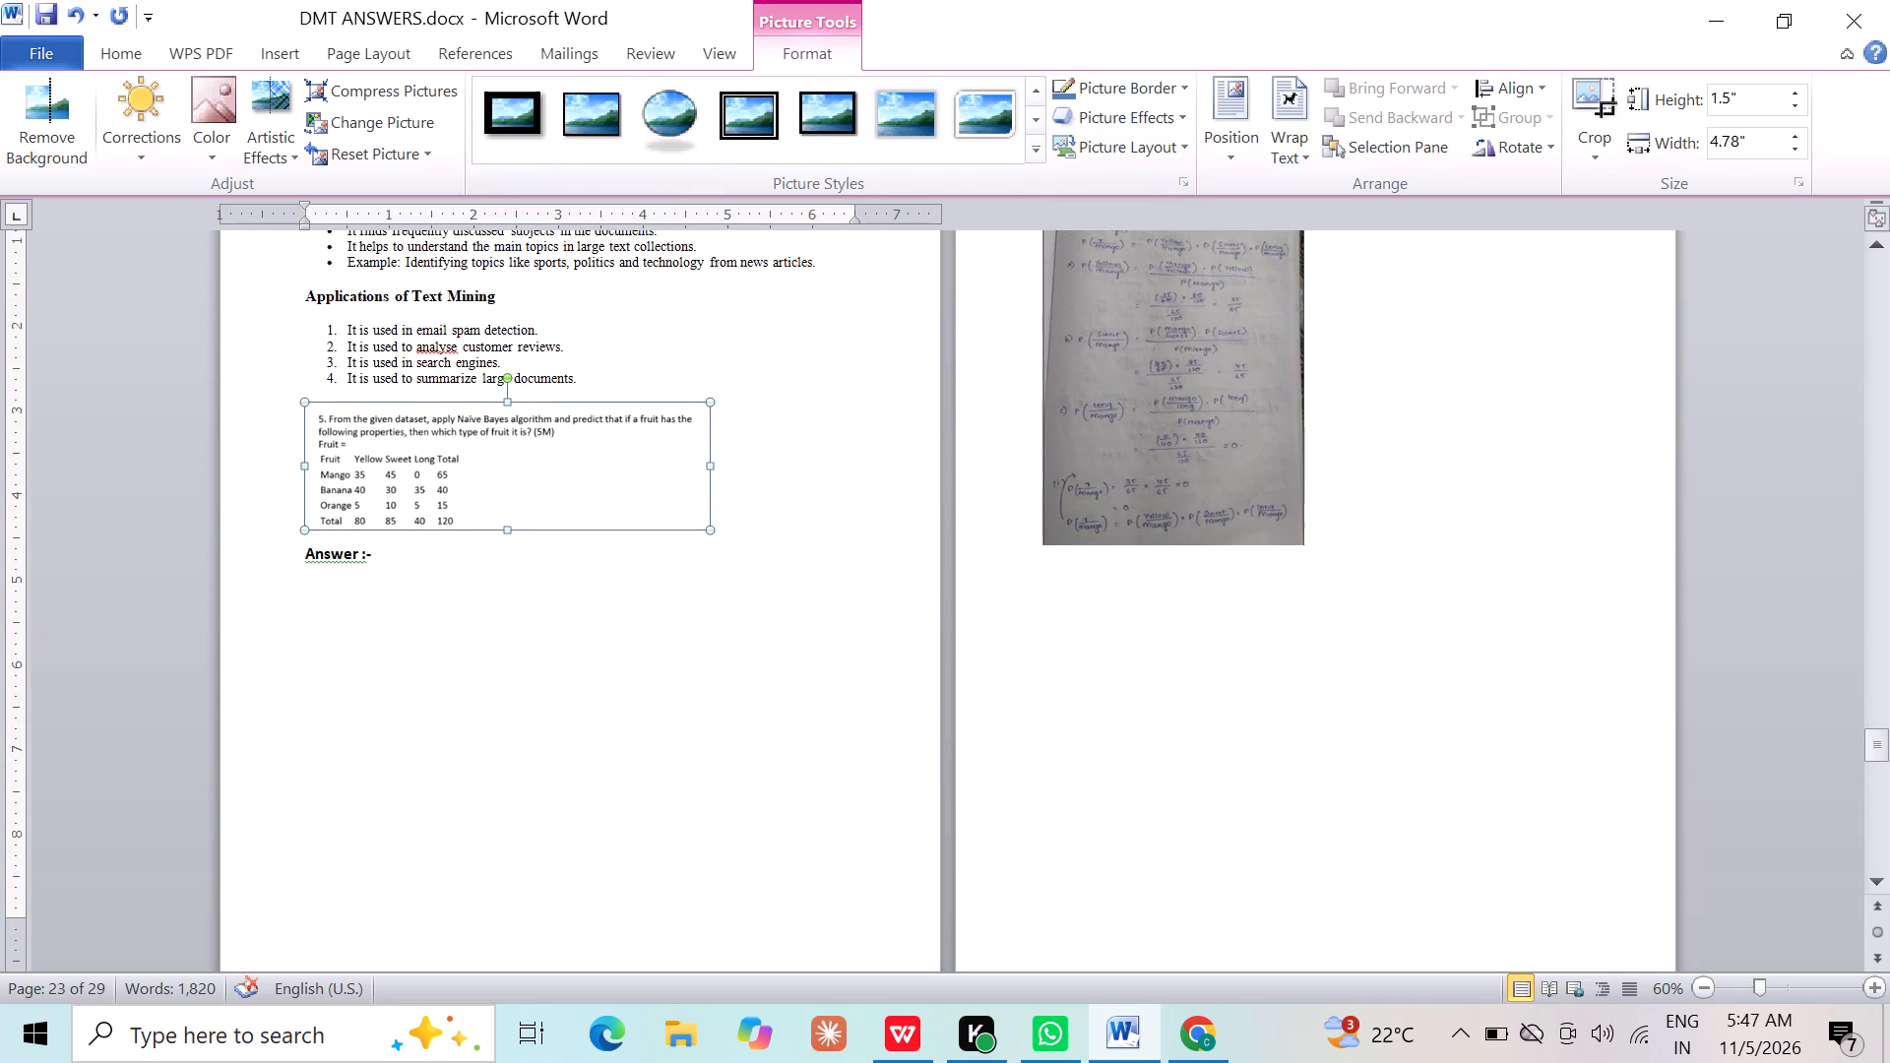
left_click(611, 138)
Apply the black frame picture style to the question 6 a) image about the KNN algorithm.
scroll(741, 436, "down", 8)
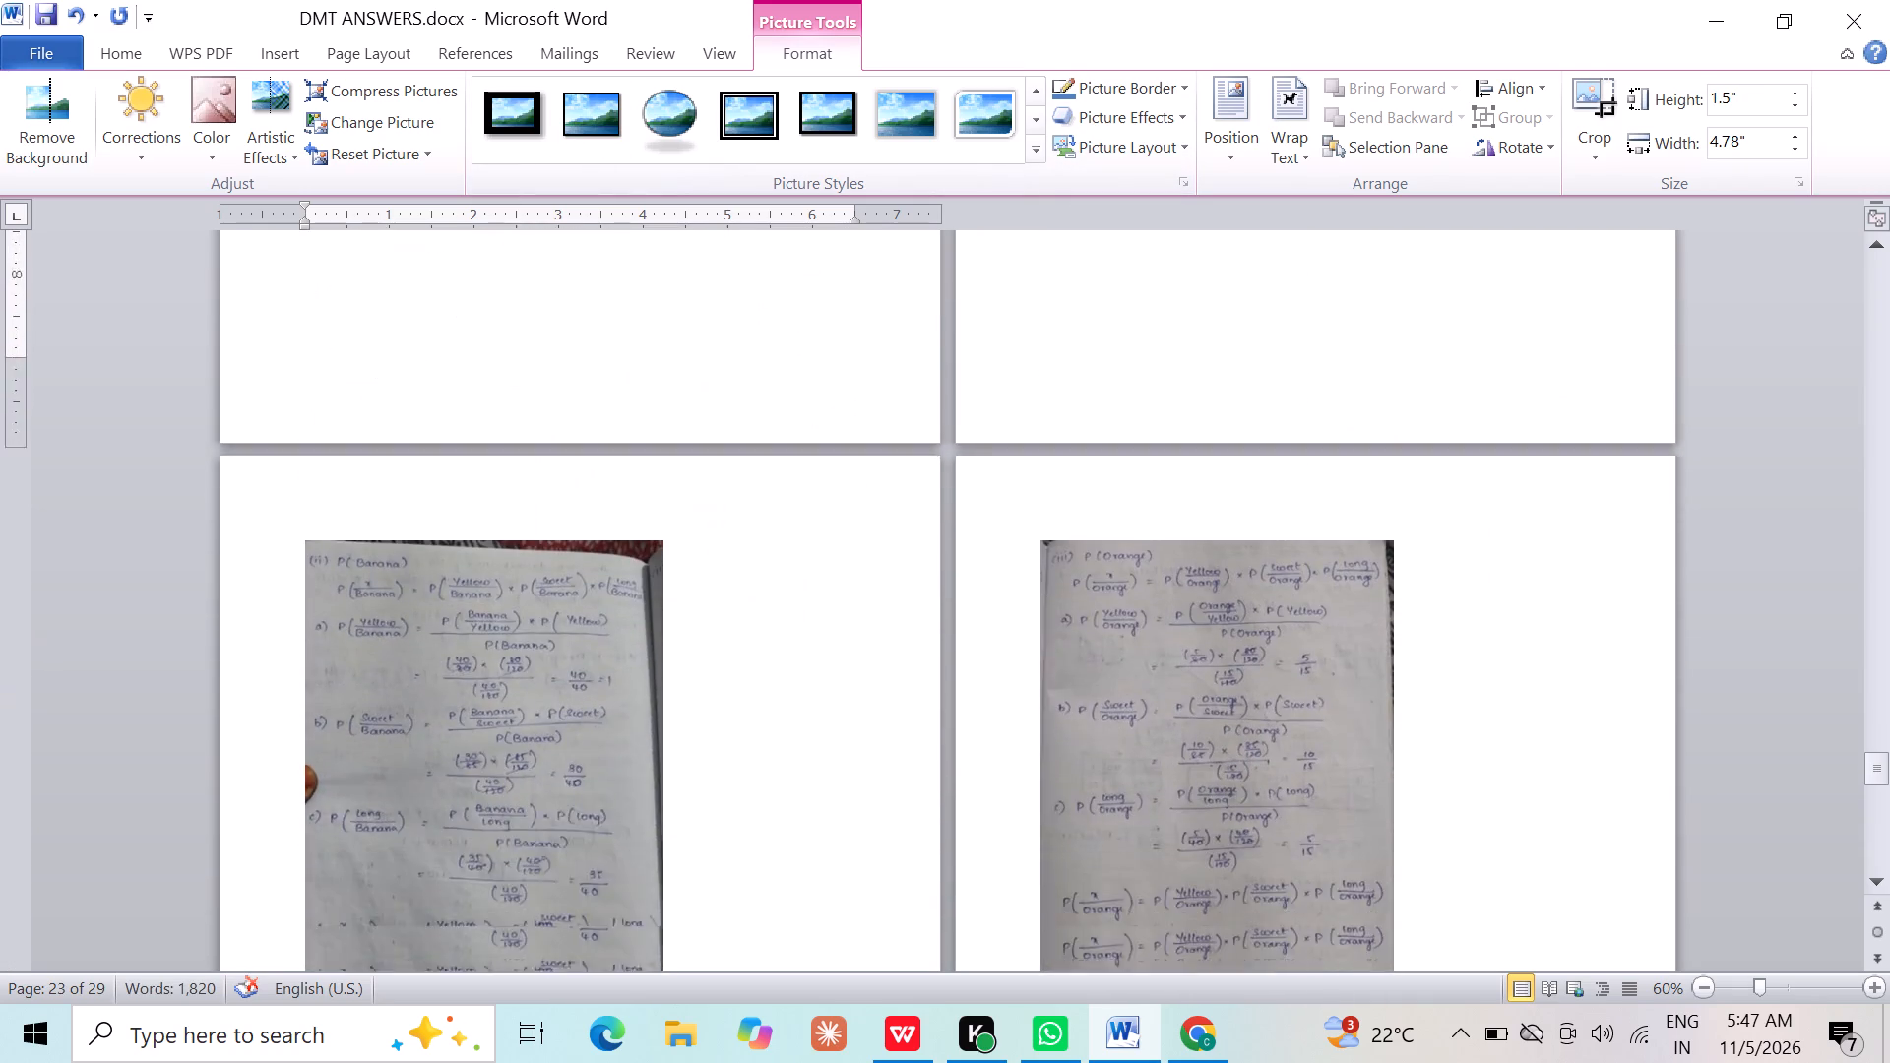
scroll(741, 436, "down", 5)
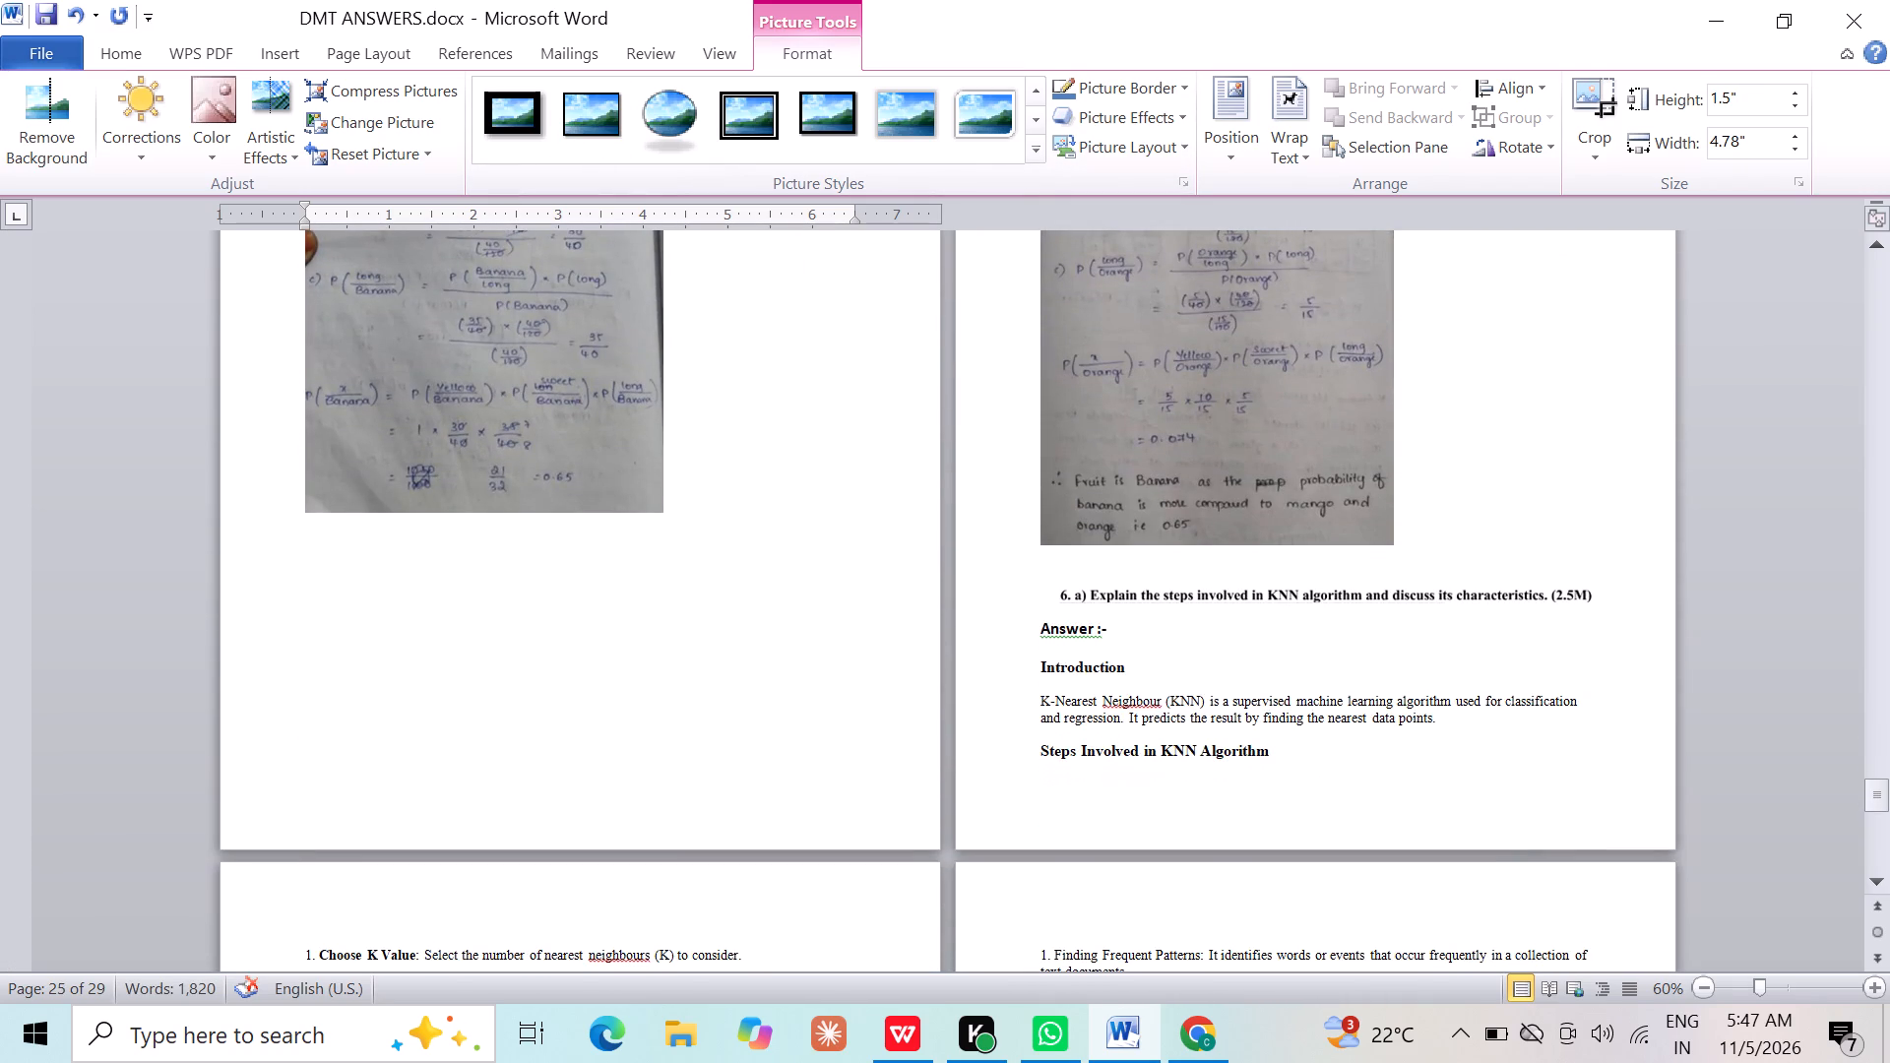
scroll(1357, 668, "up", 8)
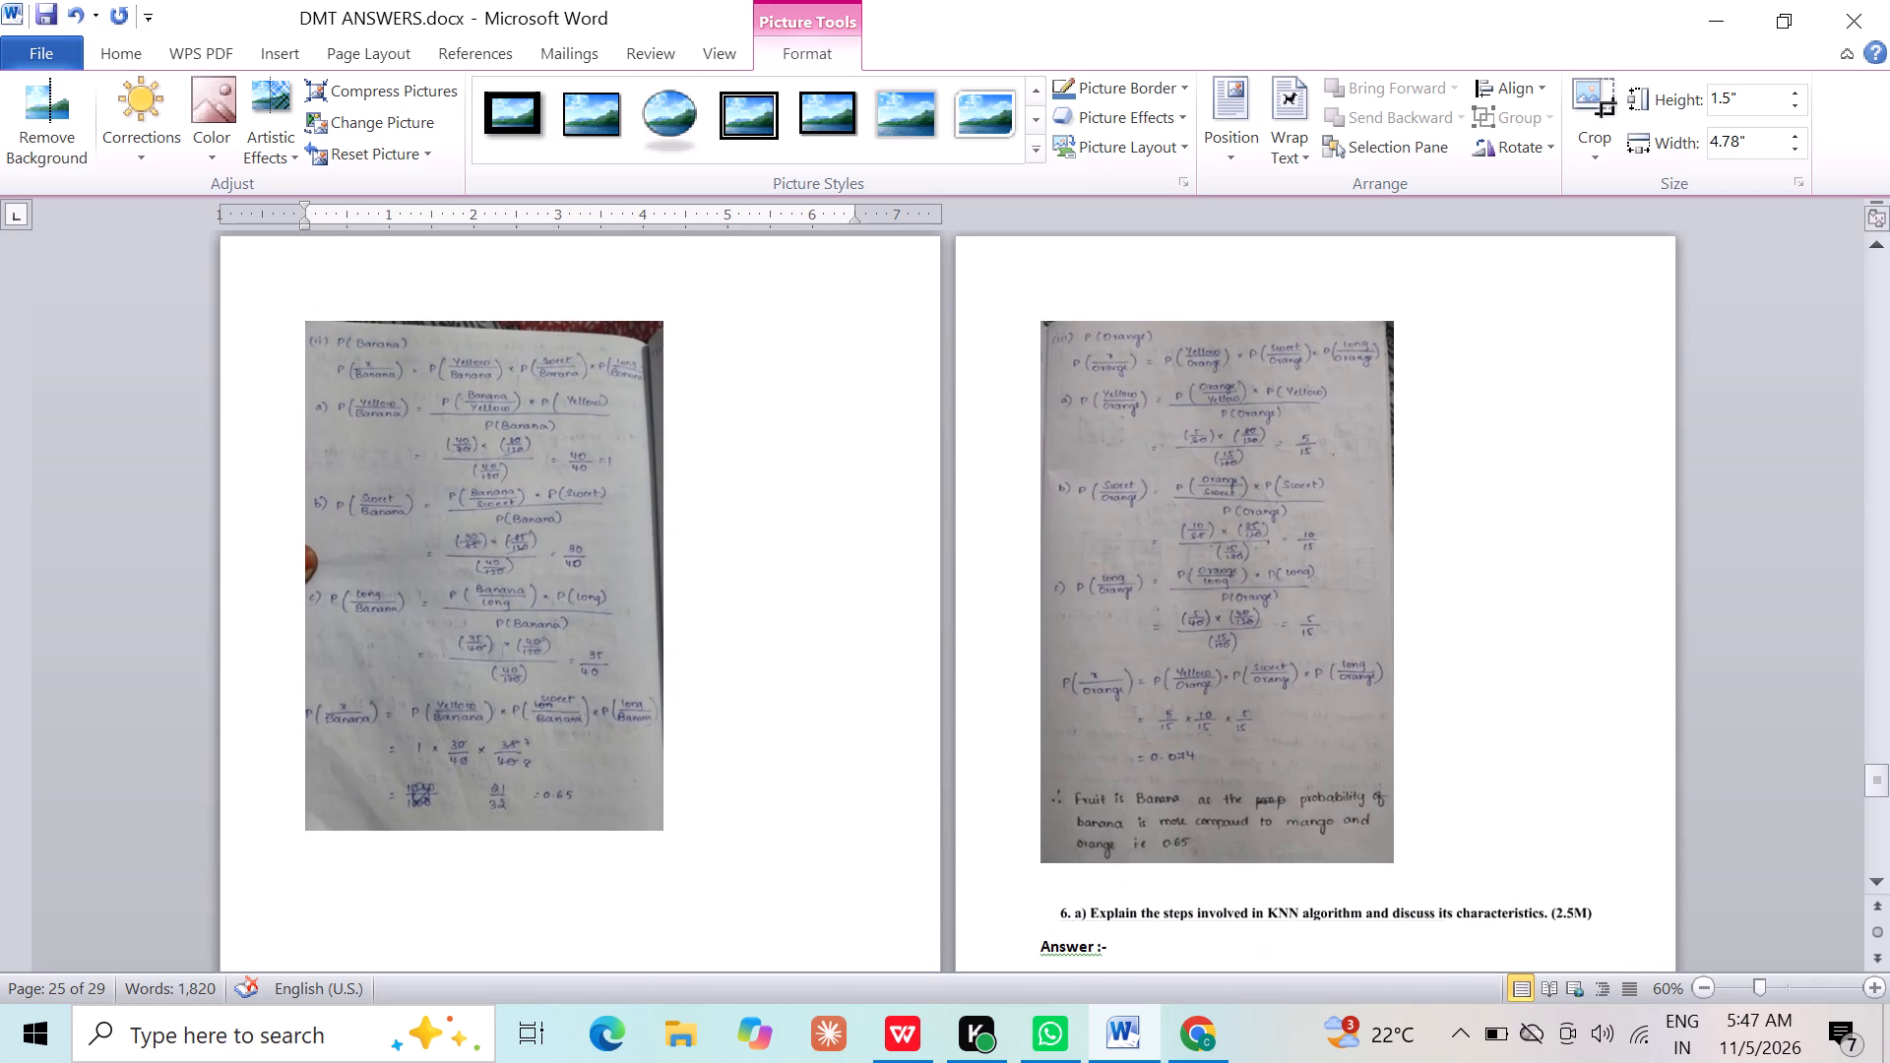
left_click(1327, 914)
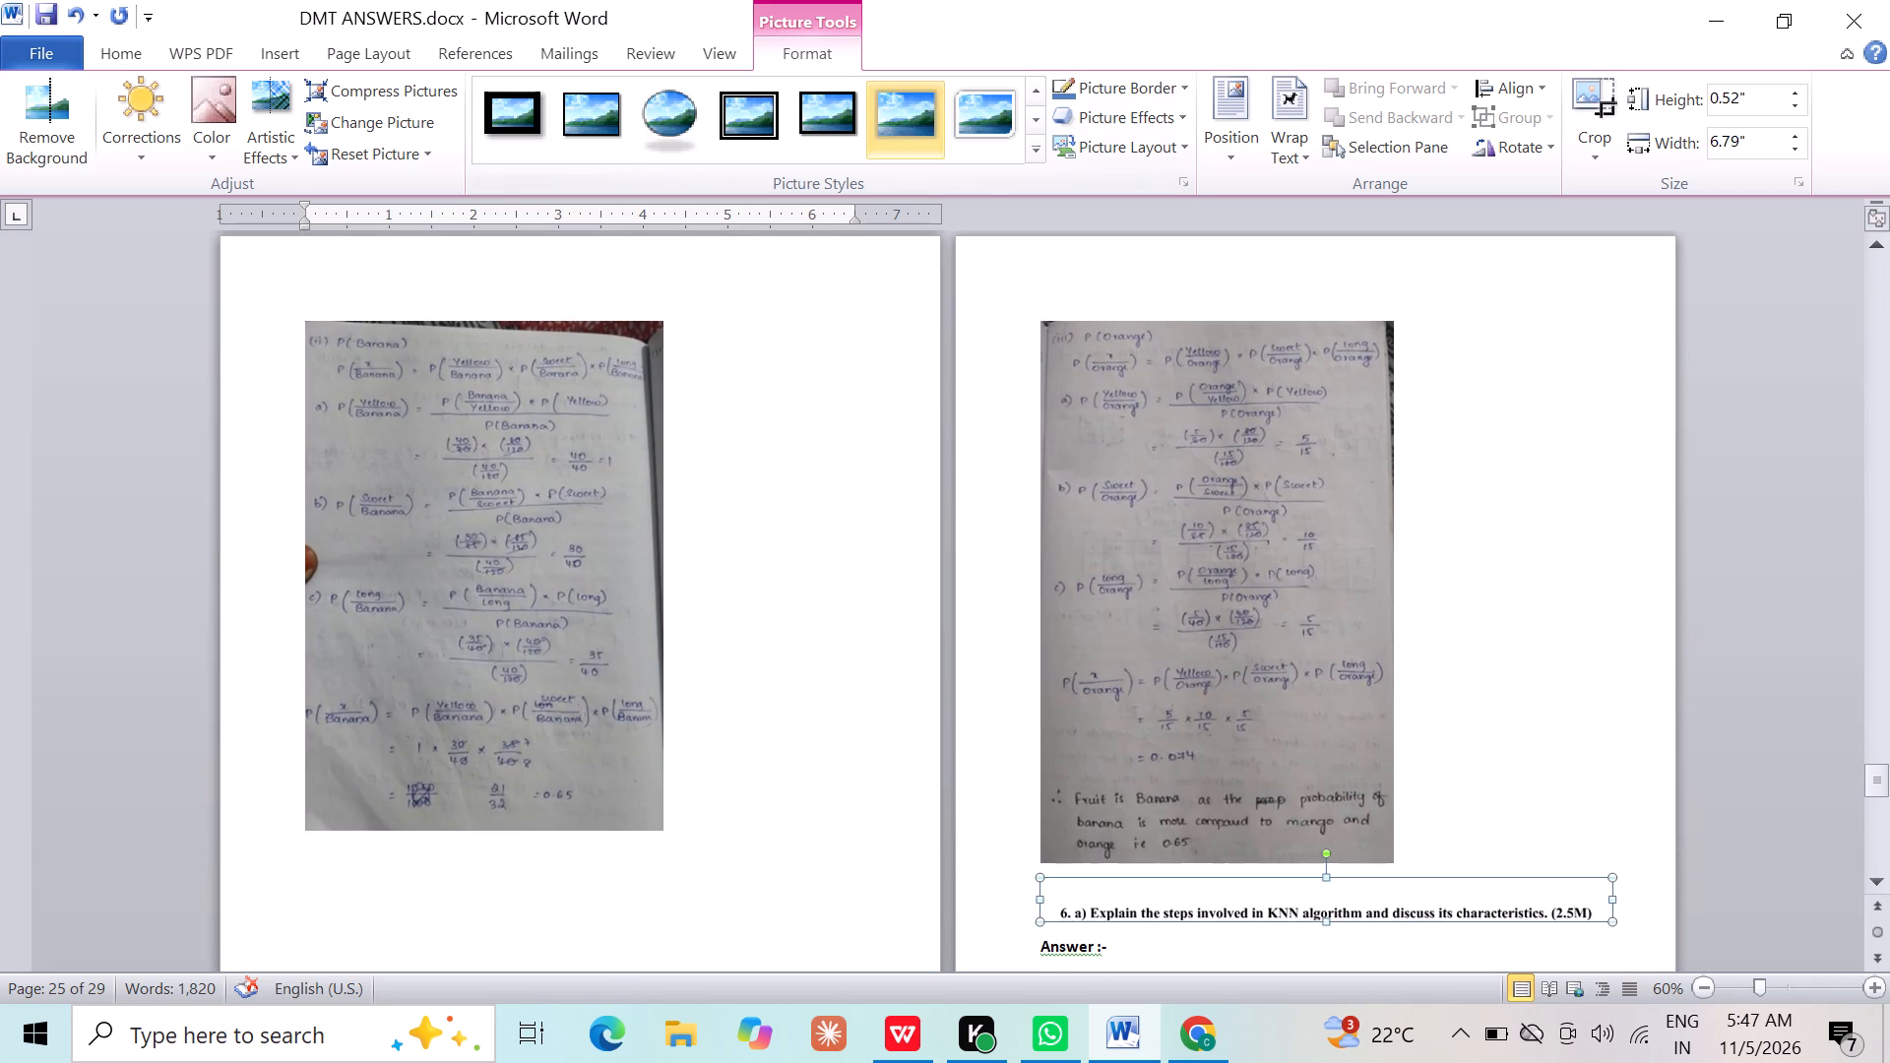
left_click(604, 112)
Apply the black frame picture style to the question 6 b) image about Episode Rule Discovery and deselect it.
scroll(1024, 696, "down", 5)
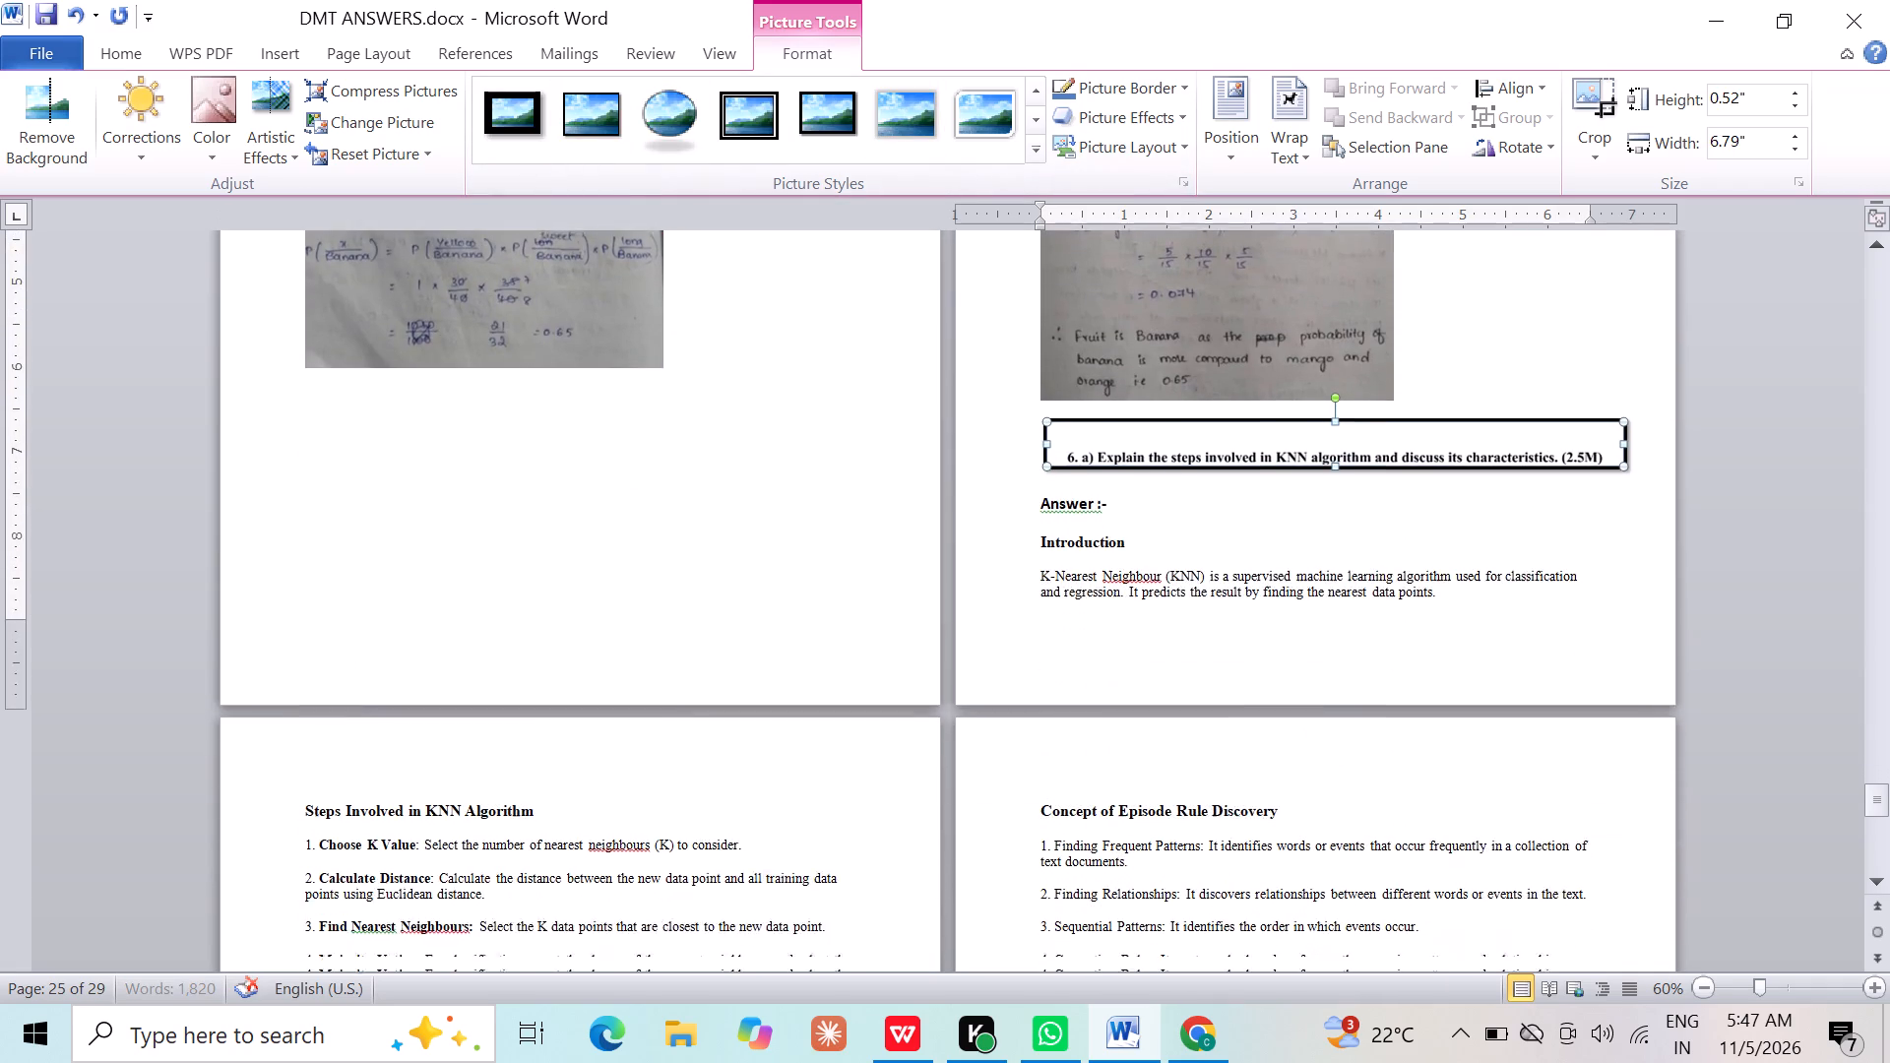
scroll(1024, 696, "down", 5)
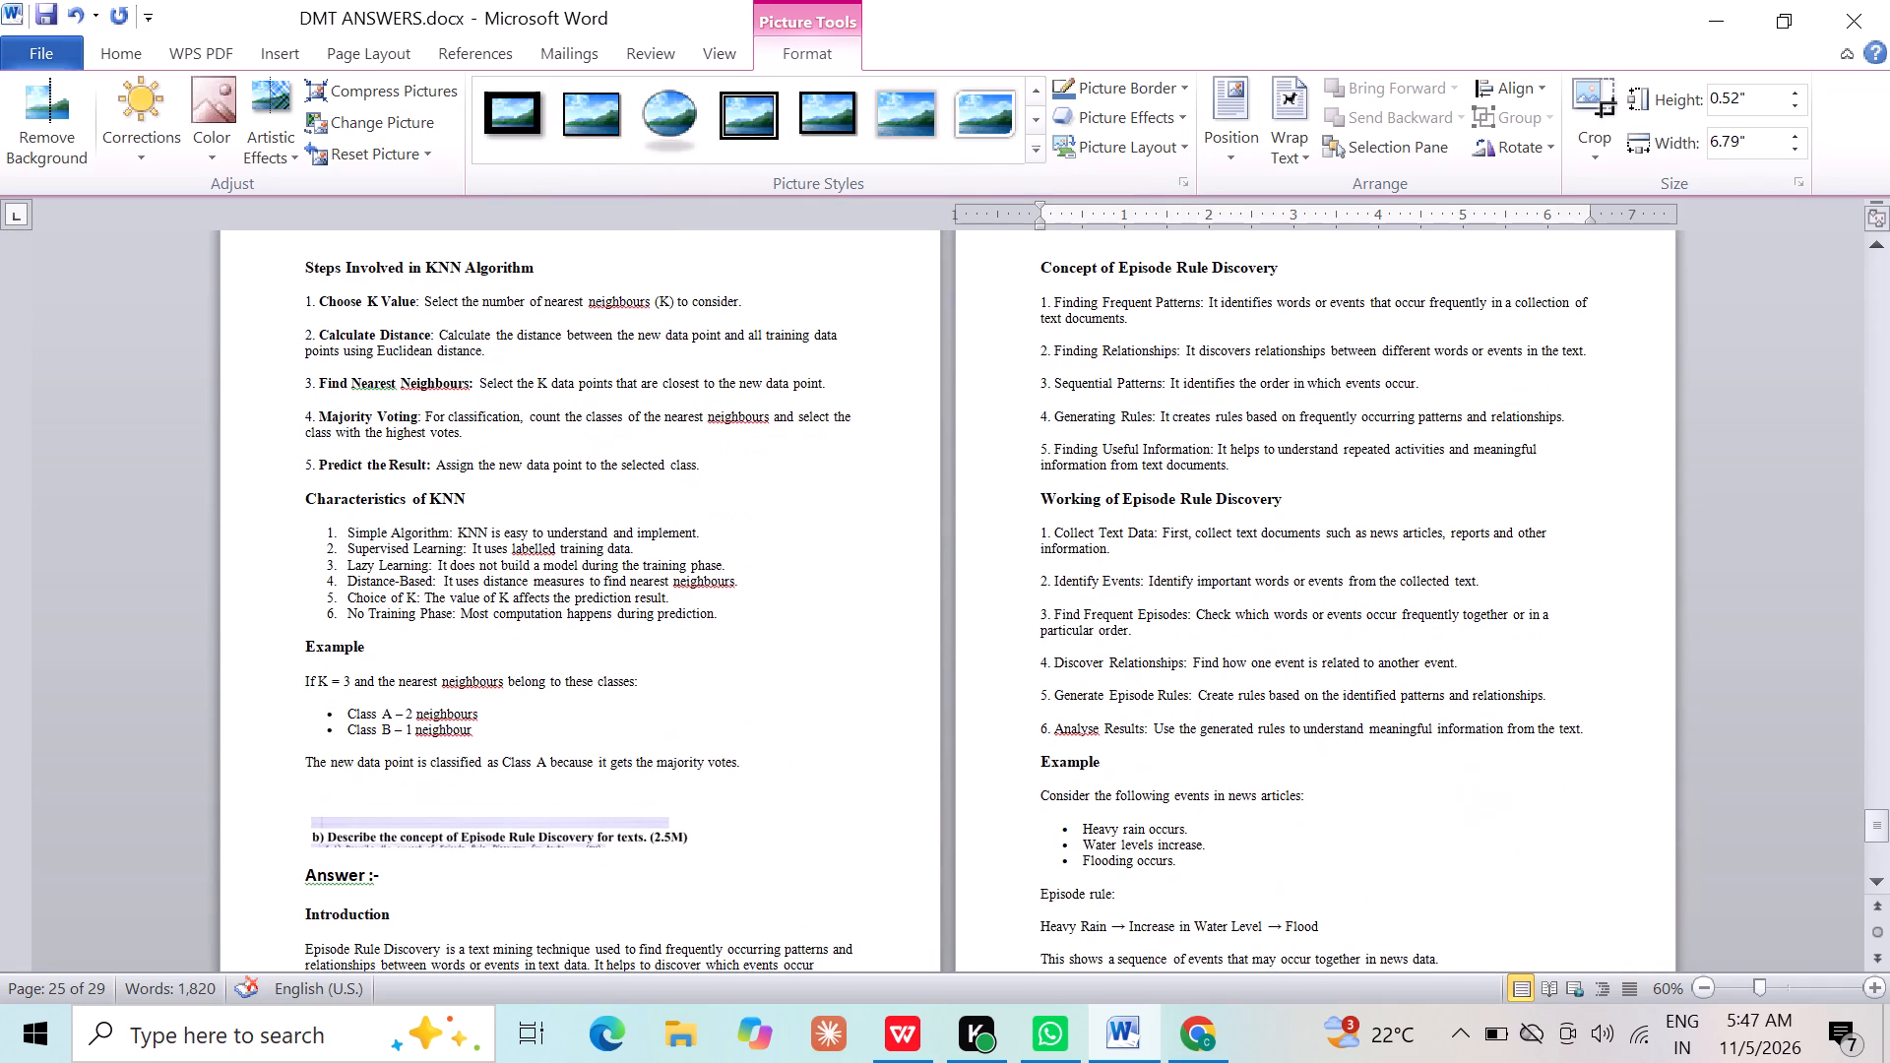
left_click(608, 839)
left_click(589, 111)
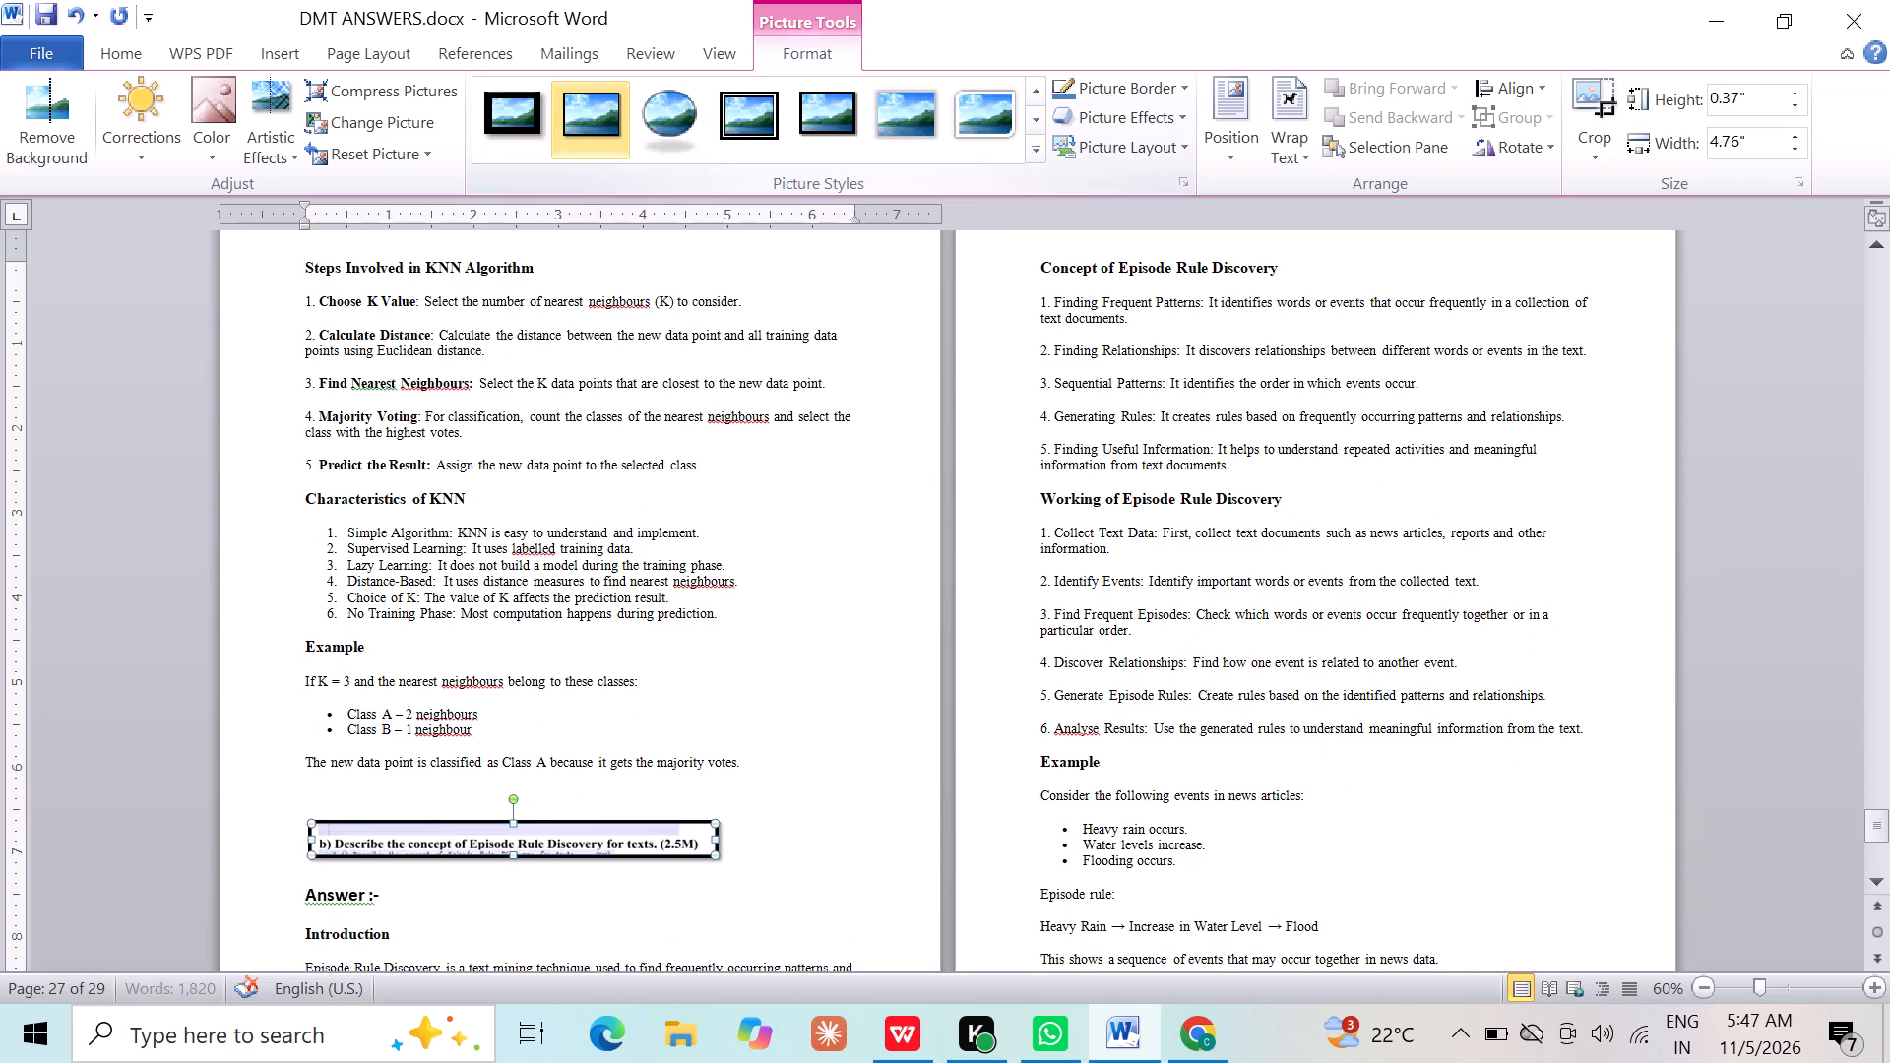
left_click(733, 342)
scroll(733, 342, "up", 3)
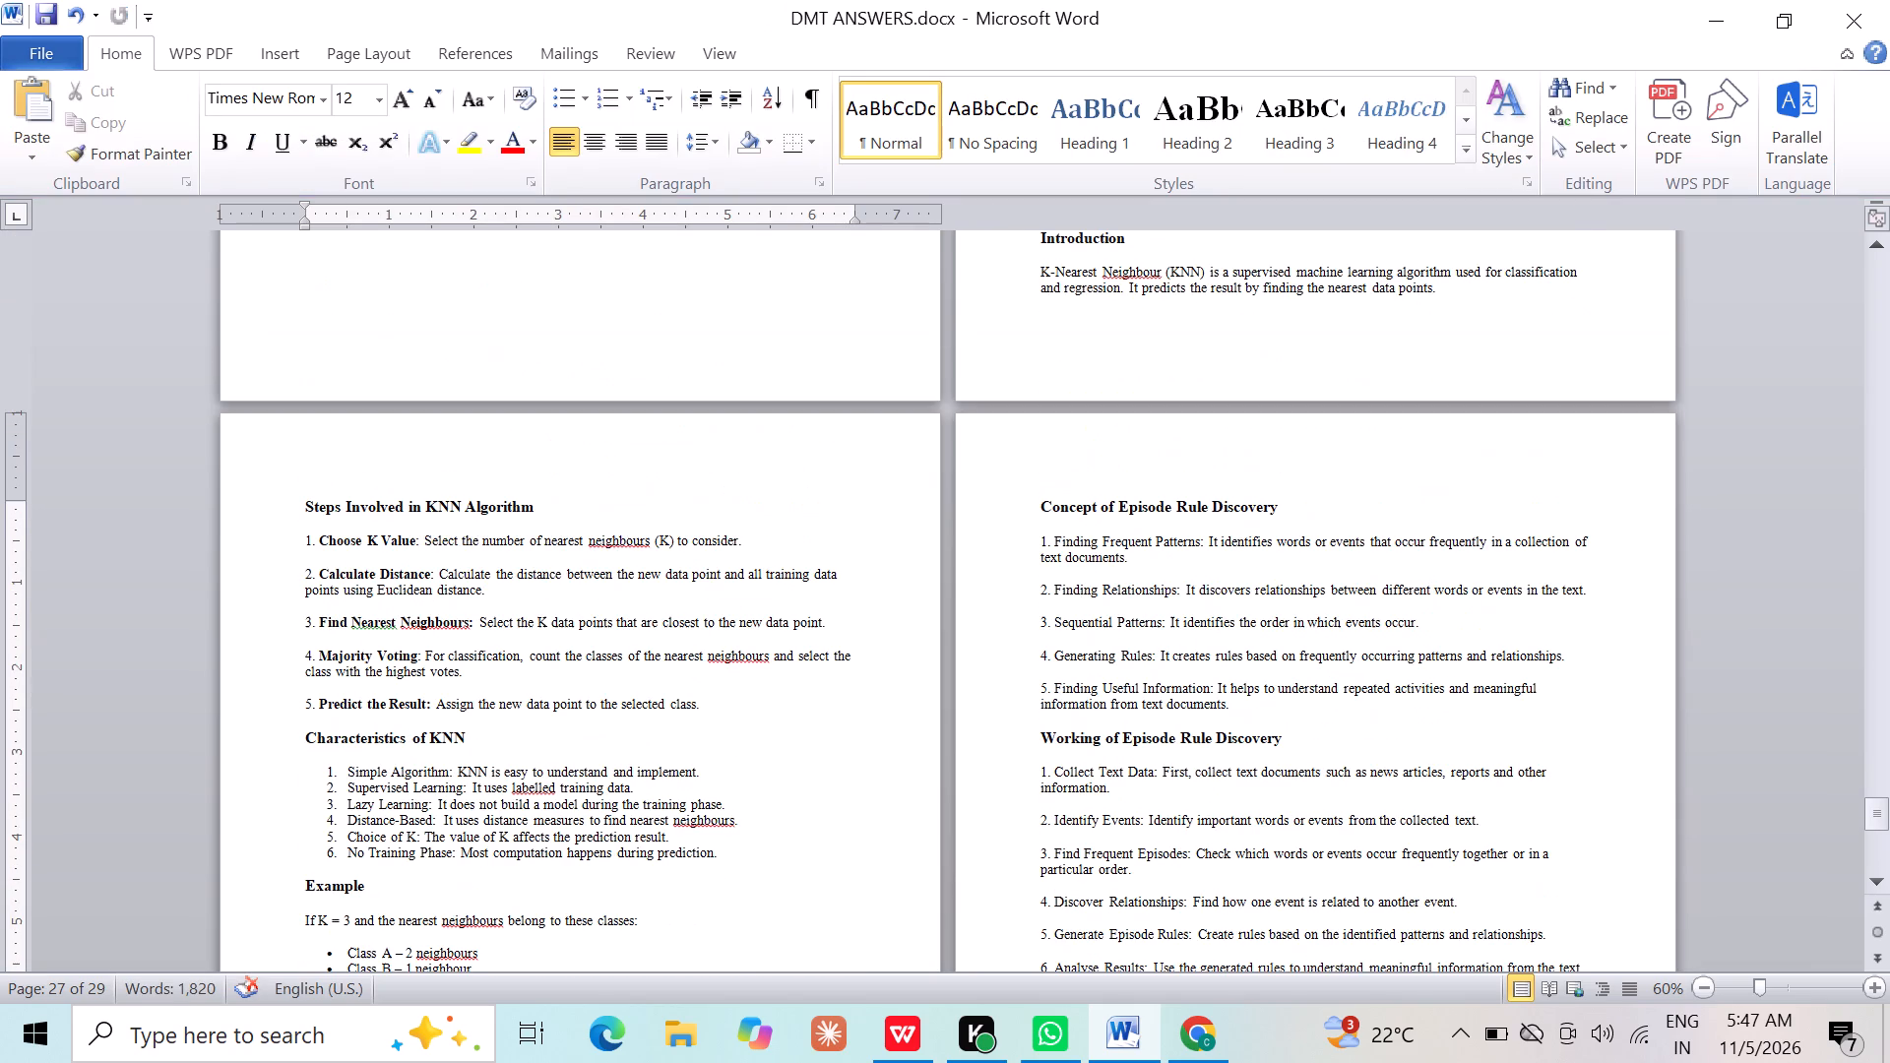
scroll(733, 342, "down", 1)
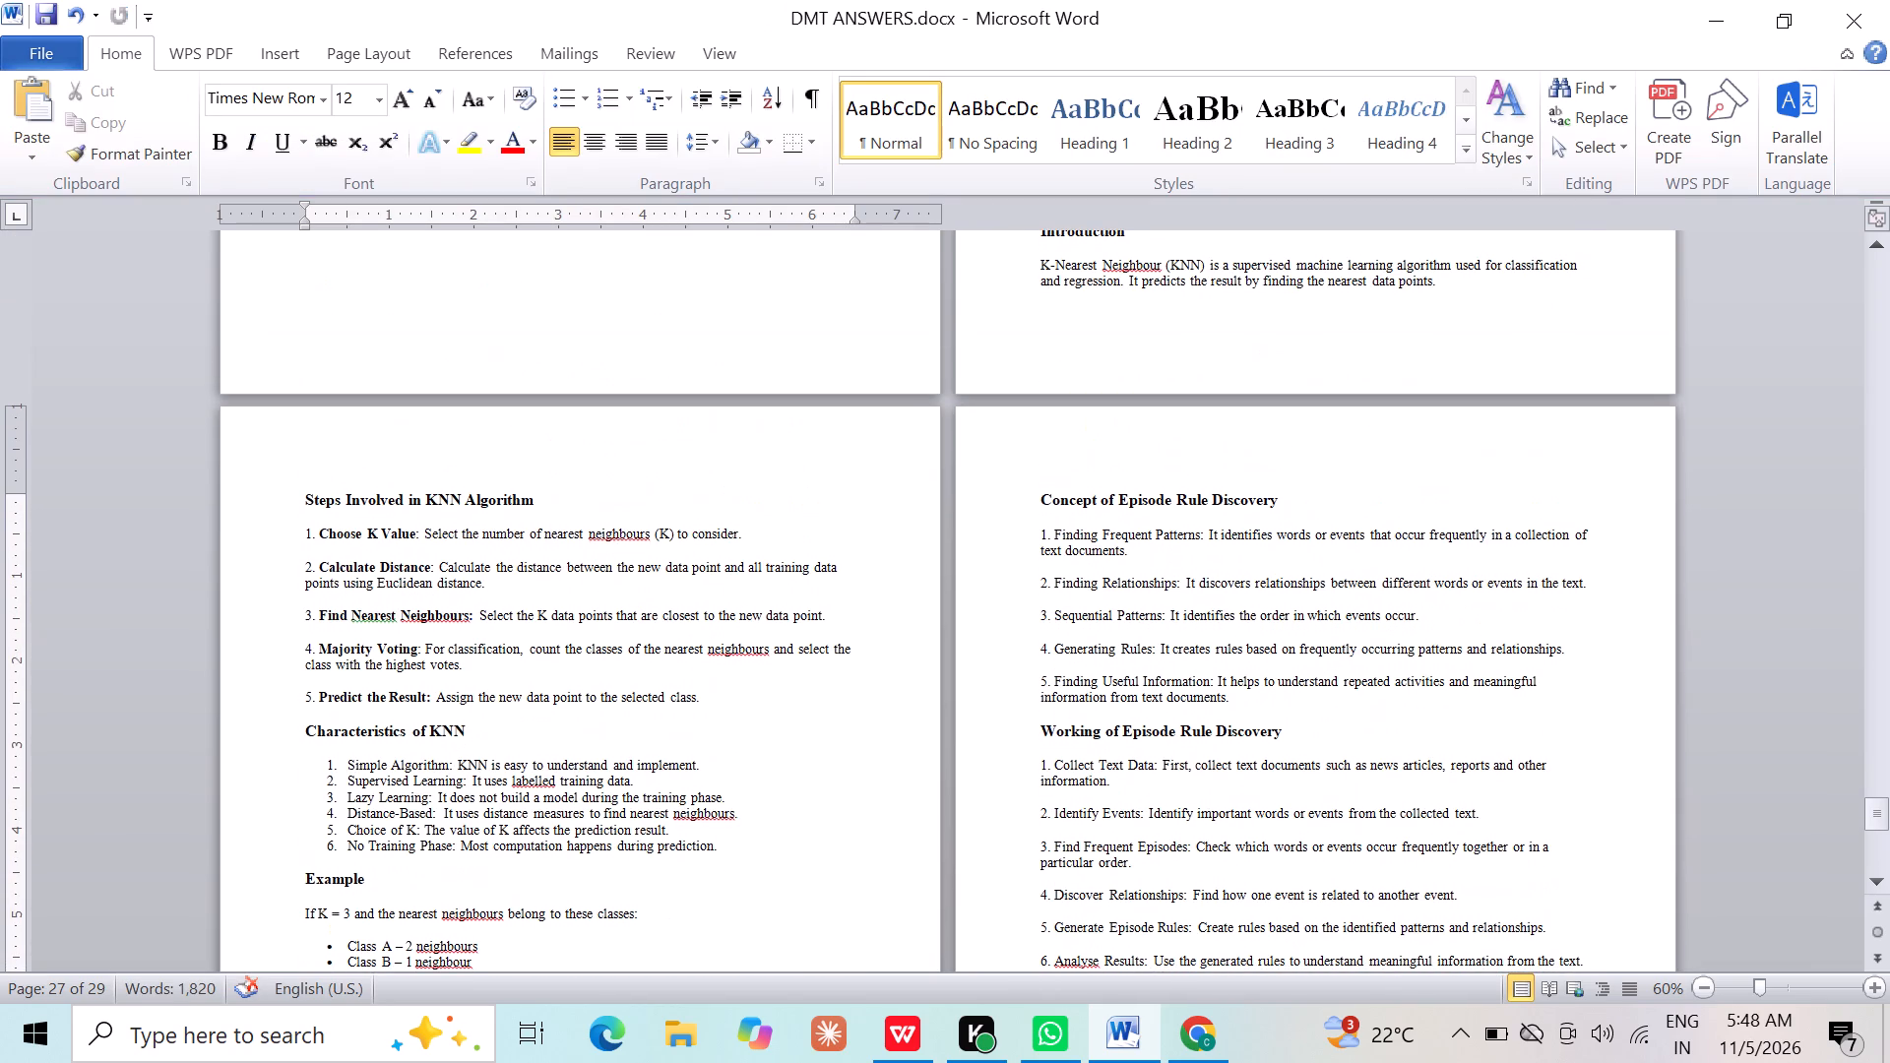
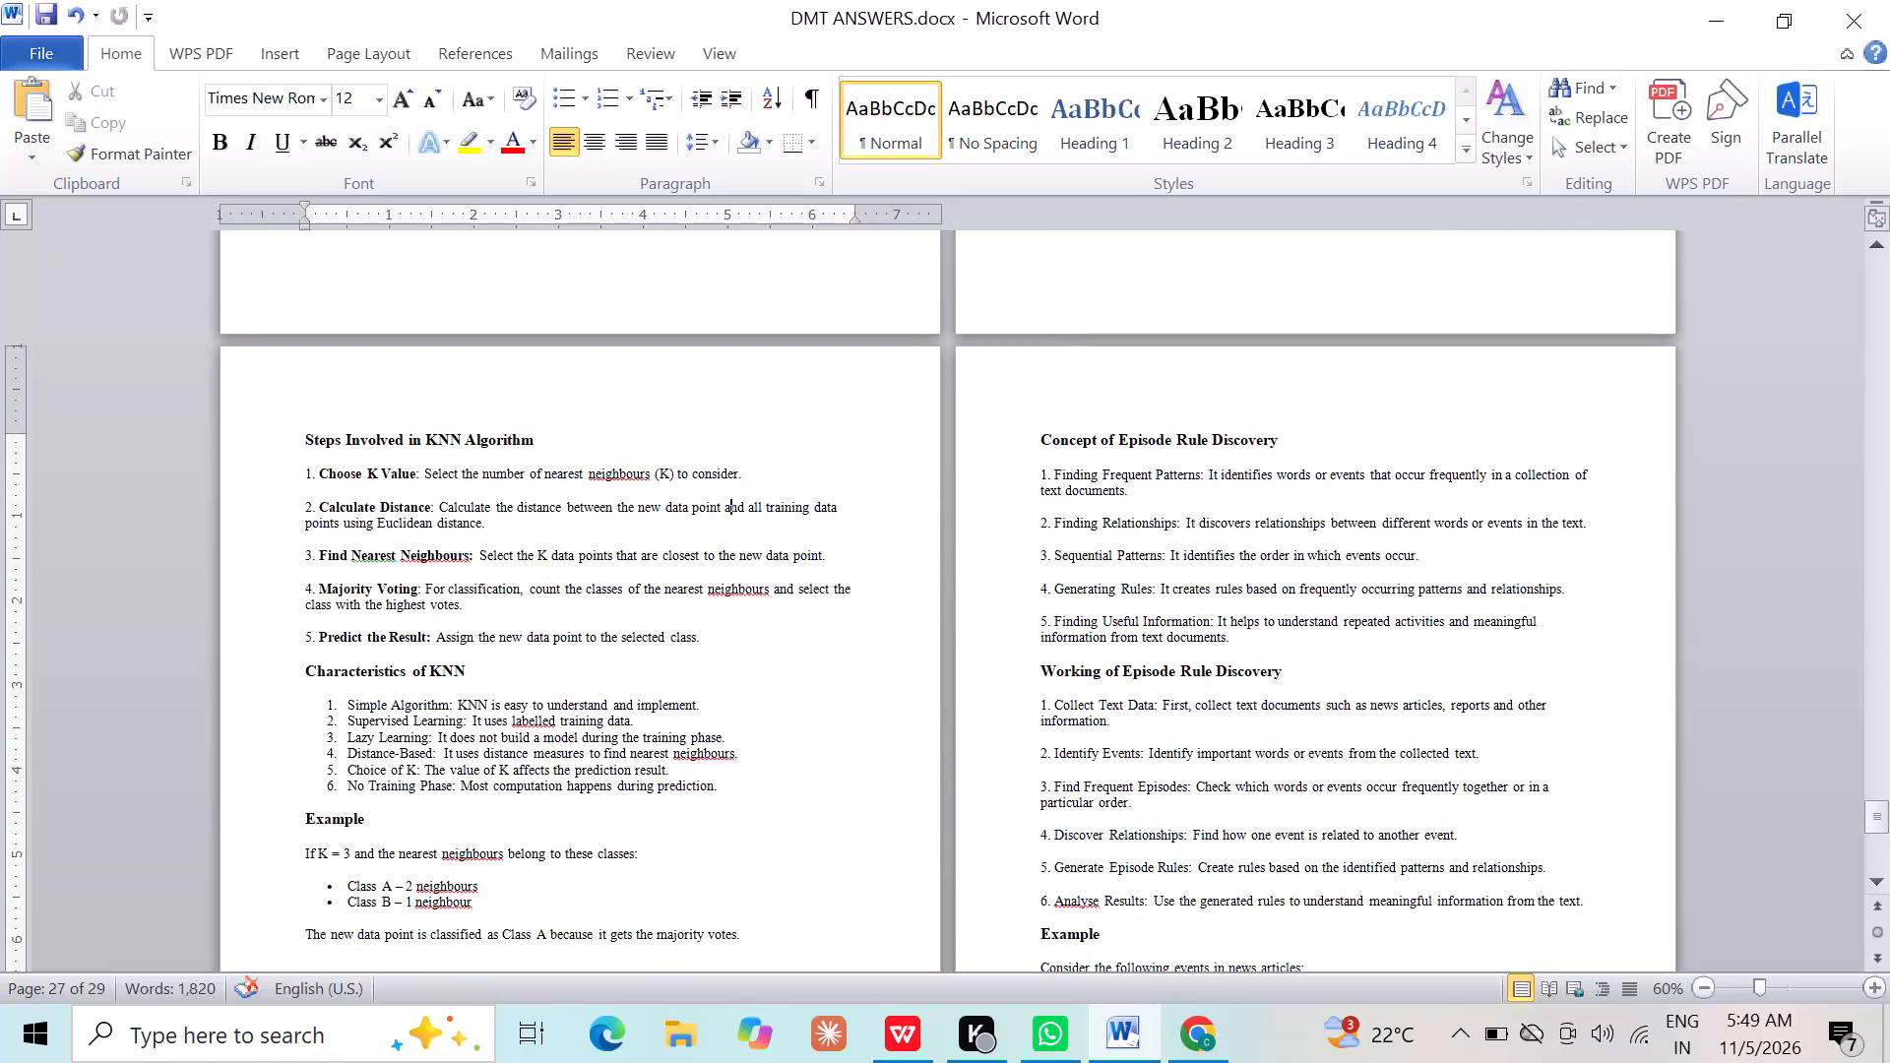
Bold the labels Simple Algorithm, Lazy Learning and Supervised Learning in the Characteristics of KNN list.
scroll(684, 748, "down", 1)
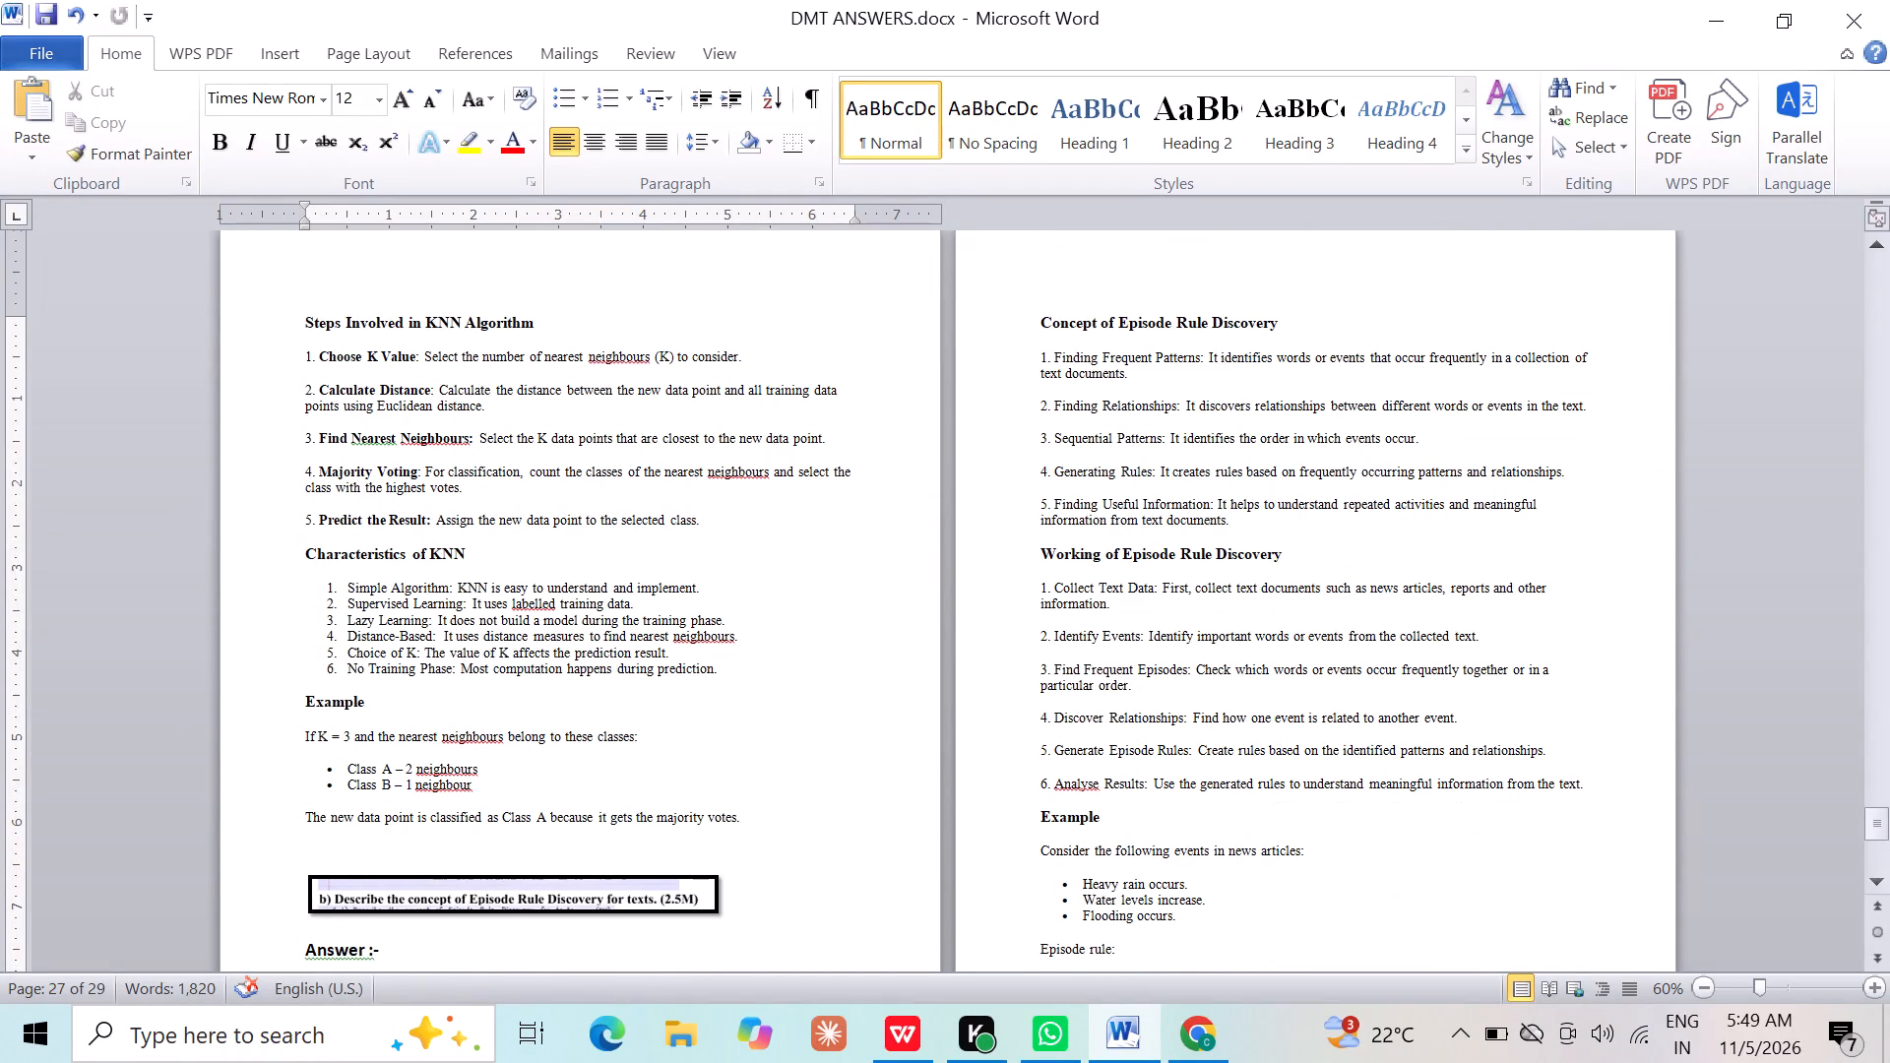
left_click_drag(446, 591, 354, 589)
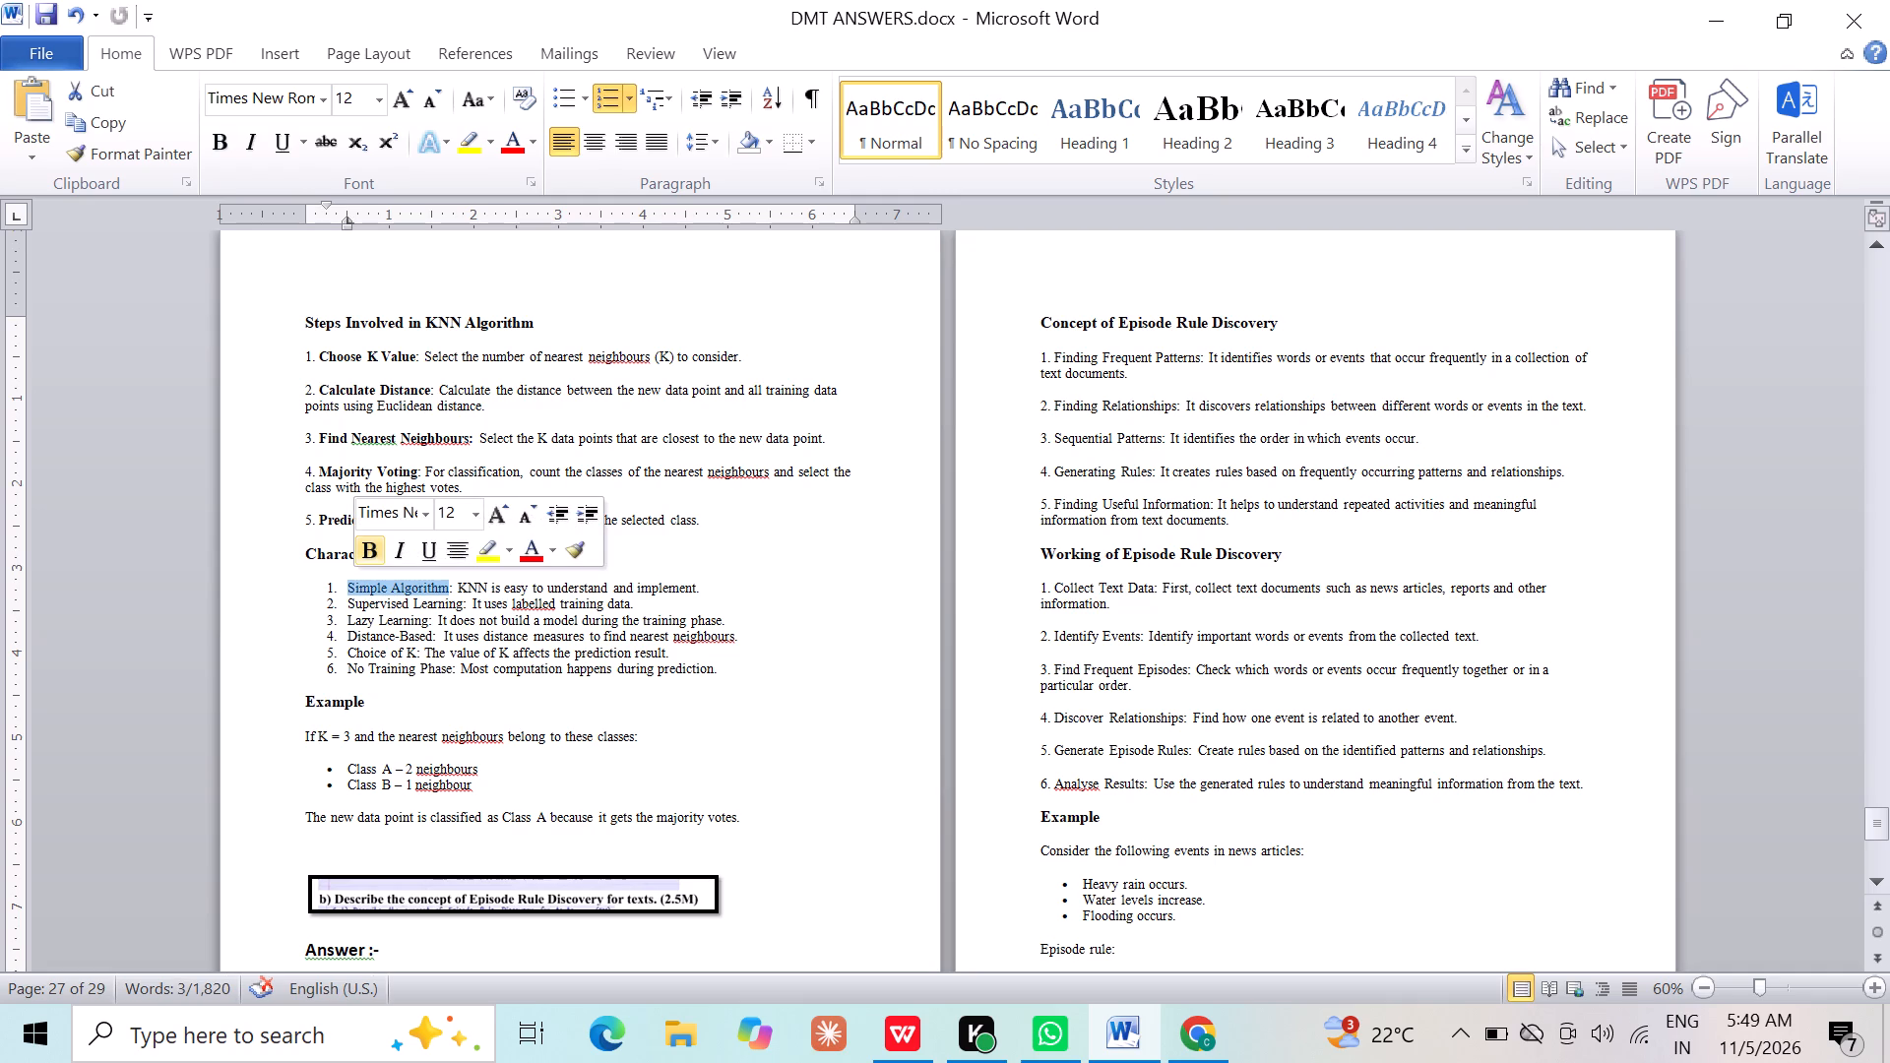
left_click(371, 554)
left_click_drag(471, 613, 401, 611)
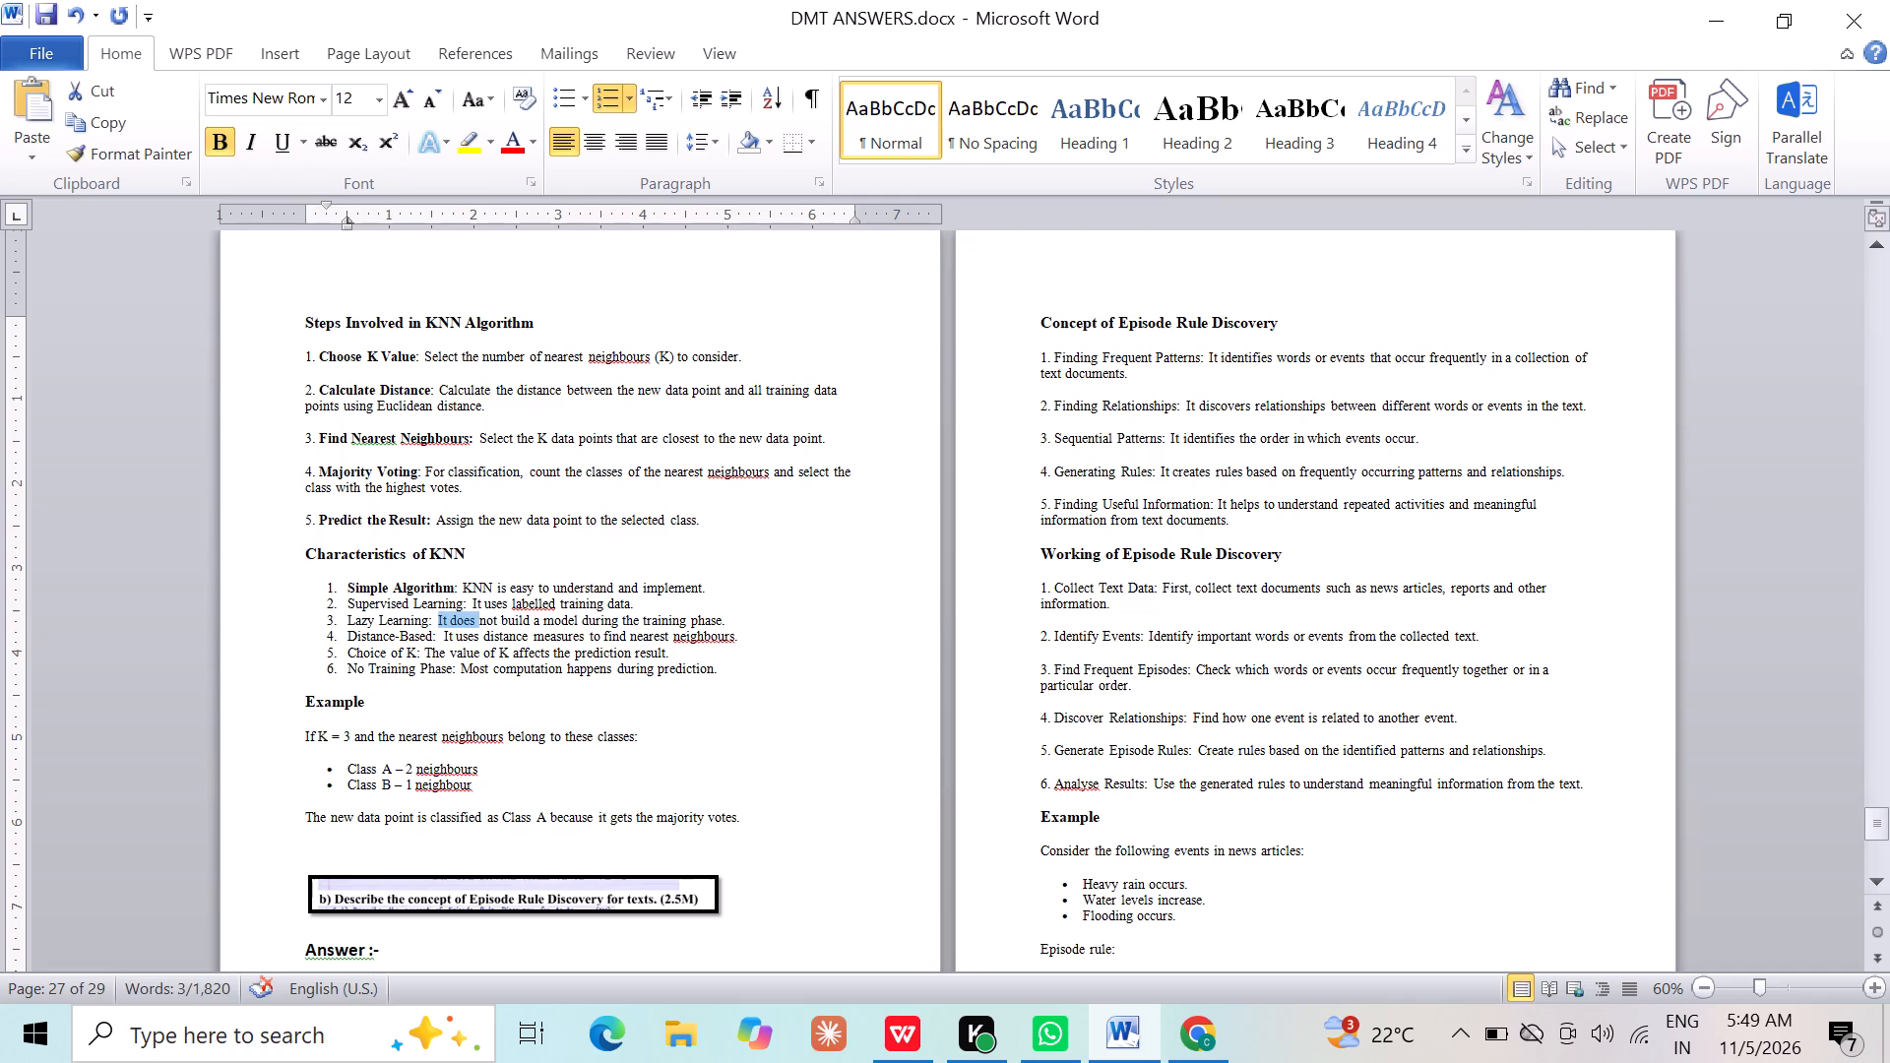
left_click_drag(401, 611, 363, 611)
left_click(363, 611)
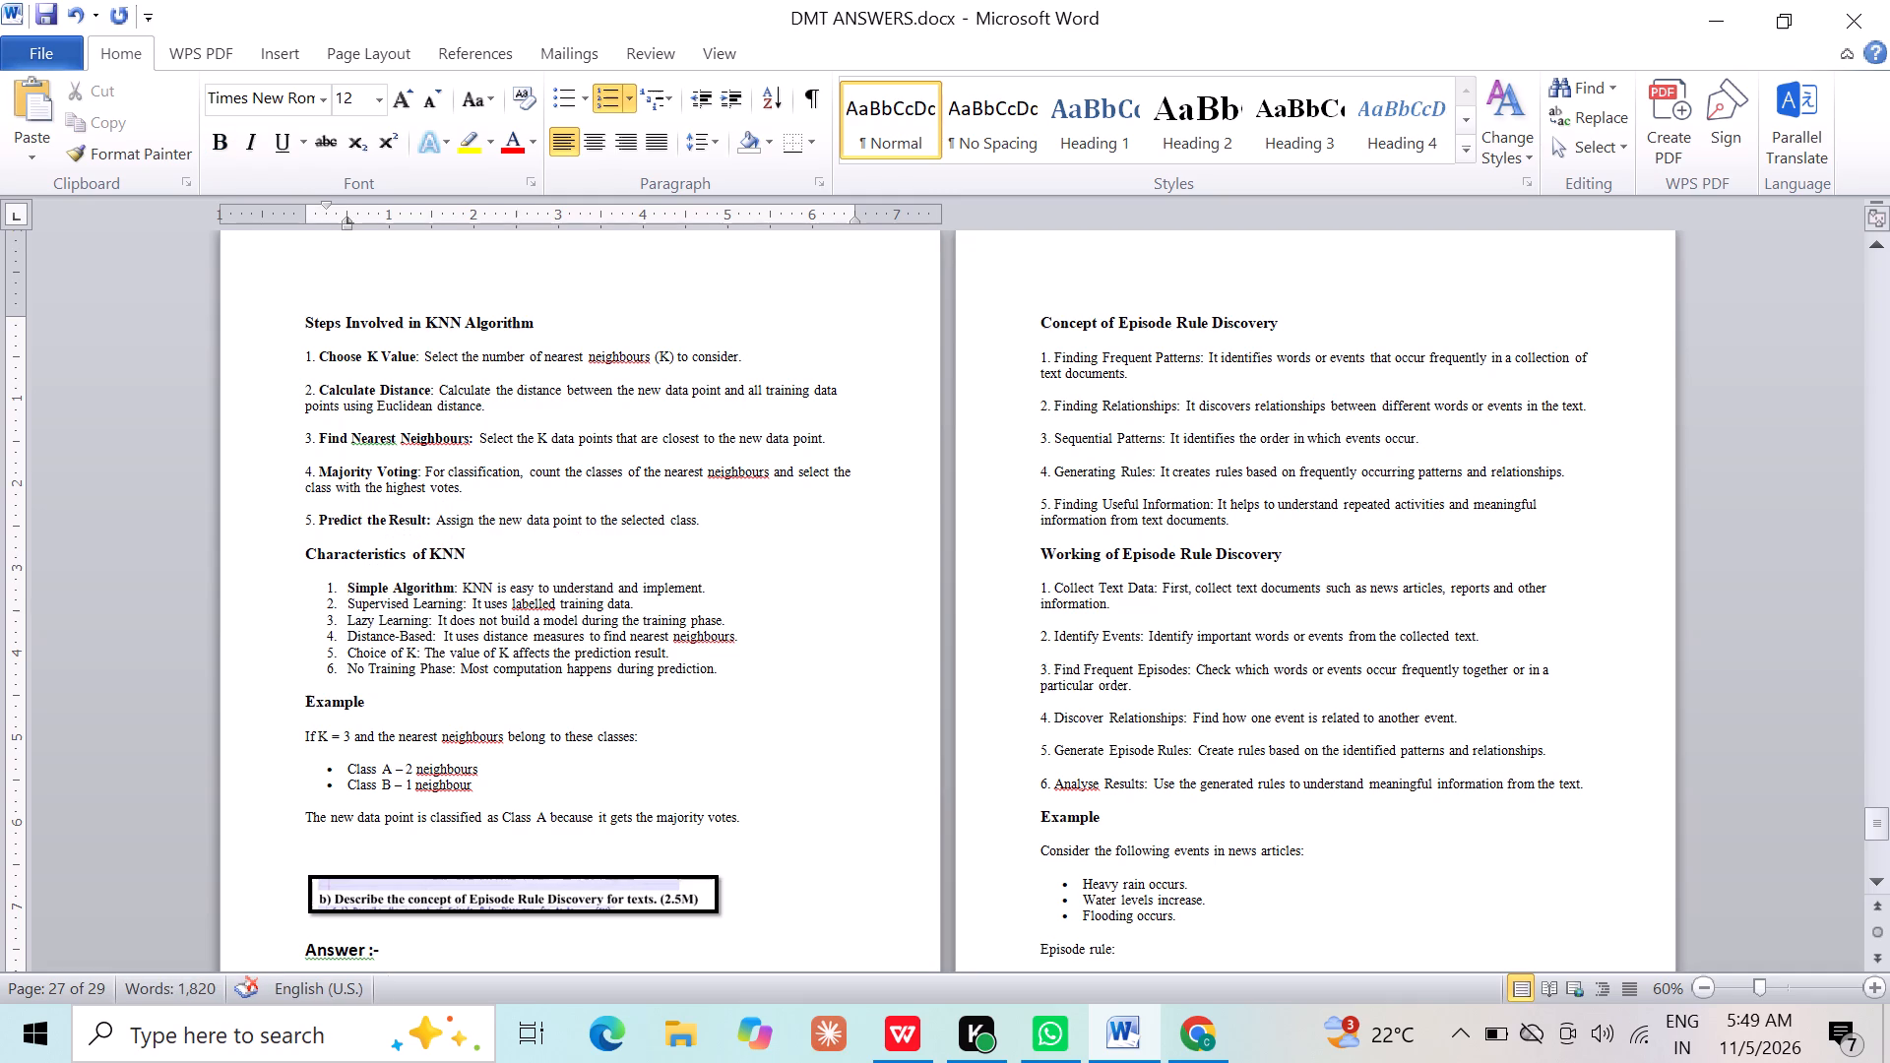
left_click_drag(432, 622, 341, 615)
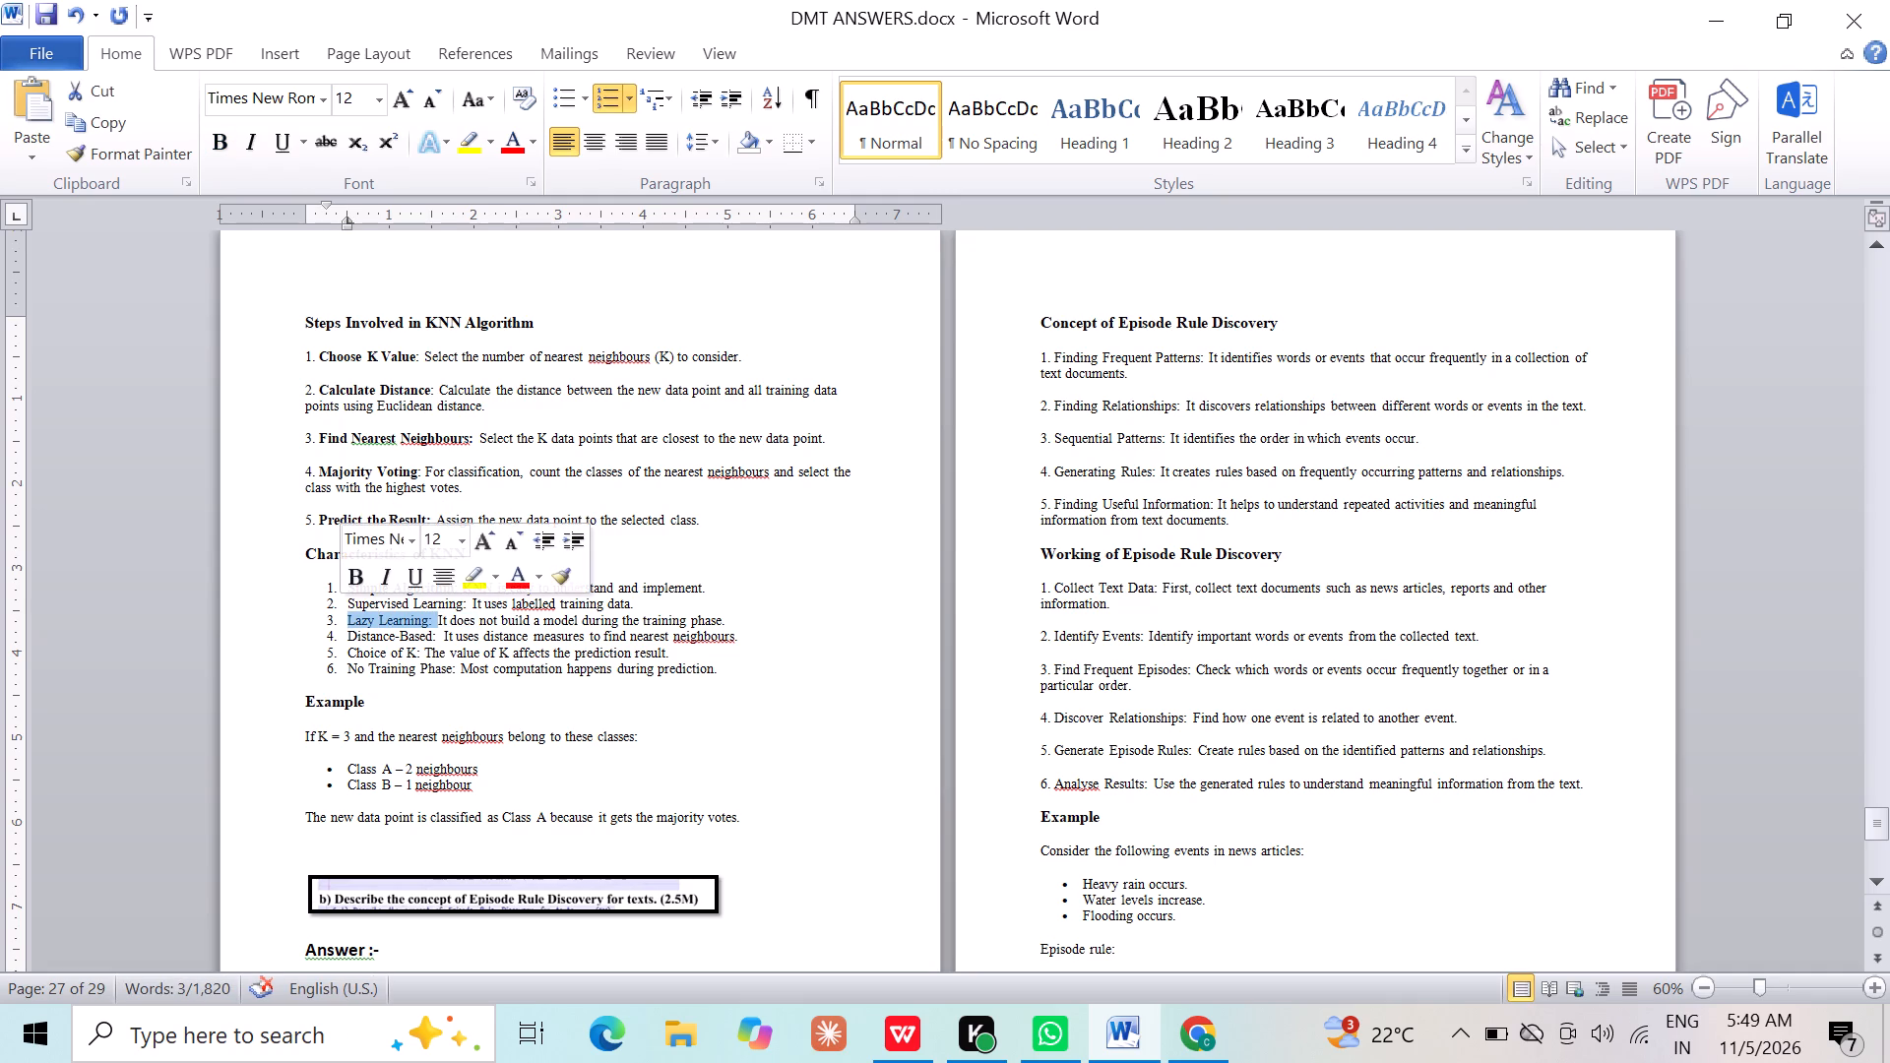
left_click(355, 583)
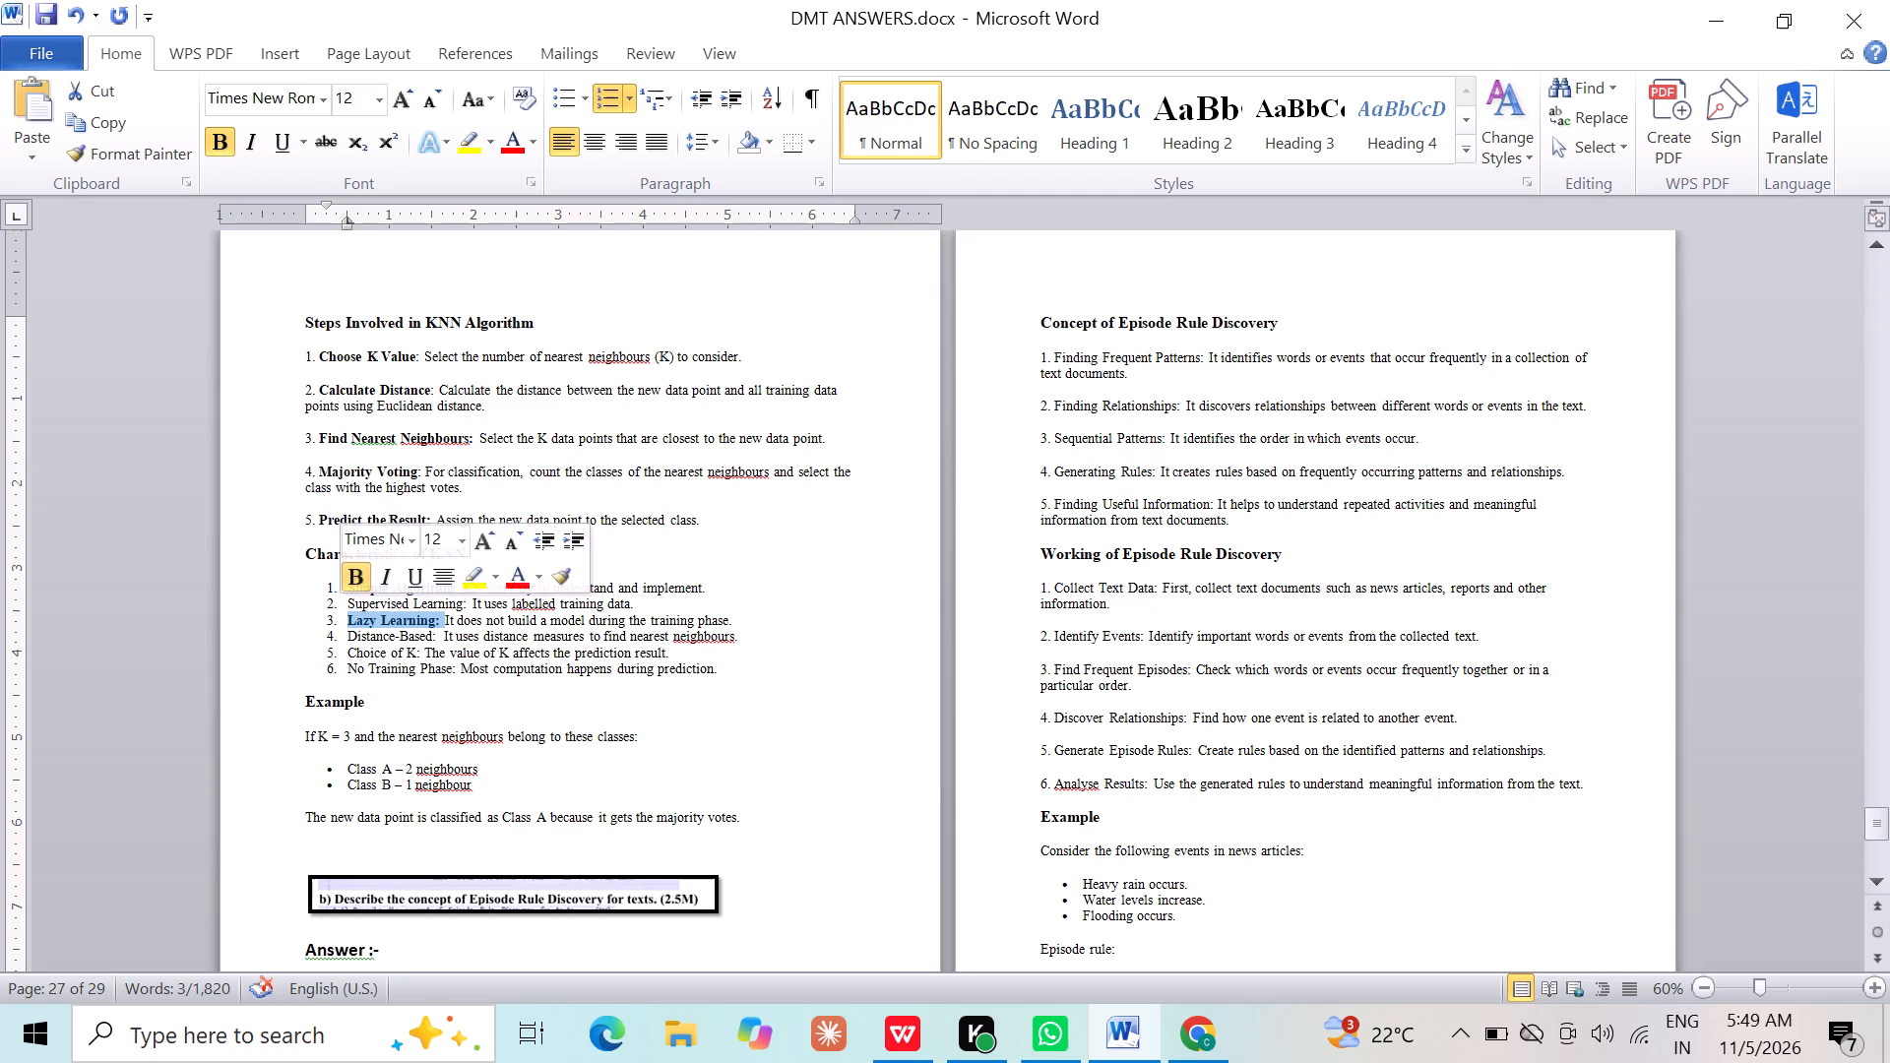
left_click_drag(463, 608, 351, 605)
left_click(356, 580)
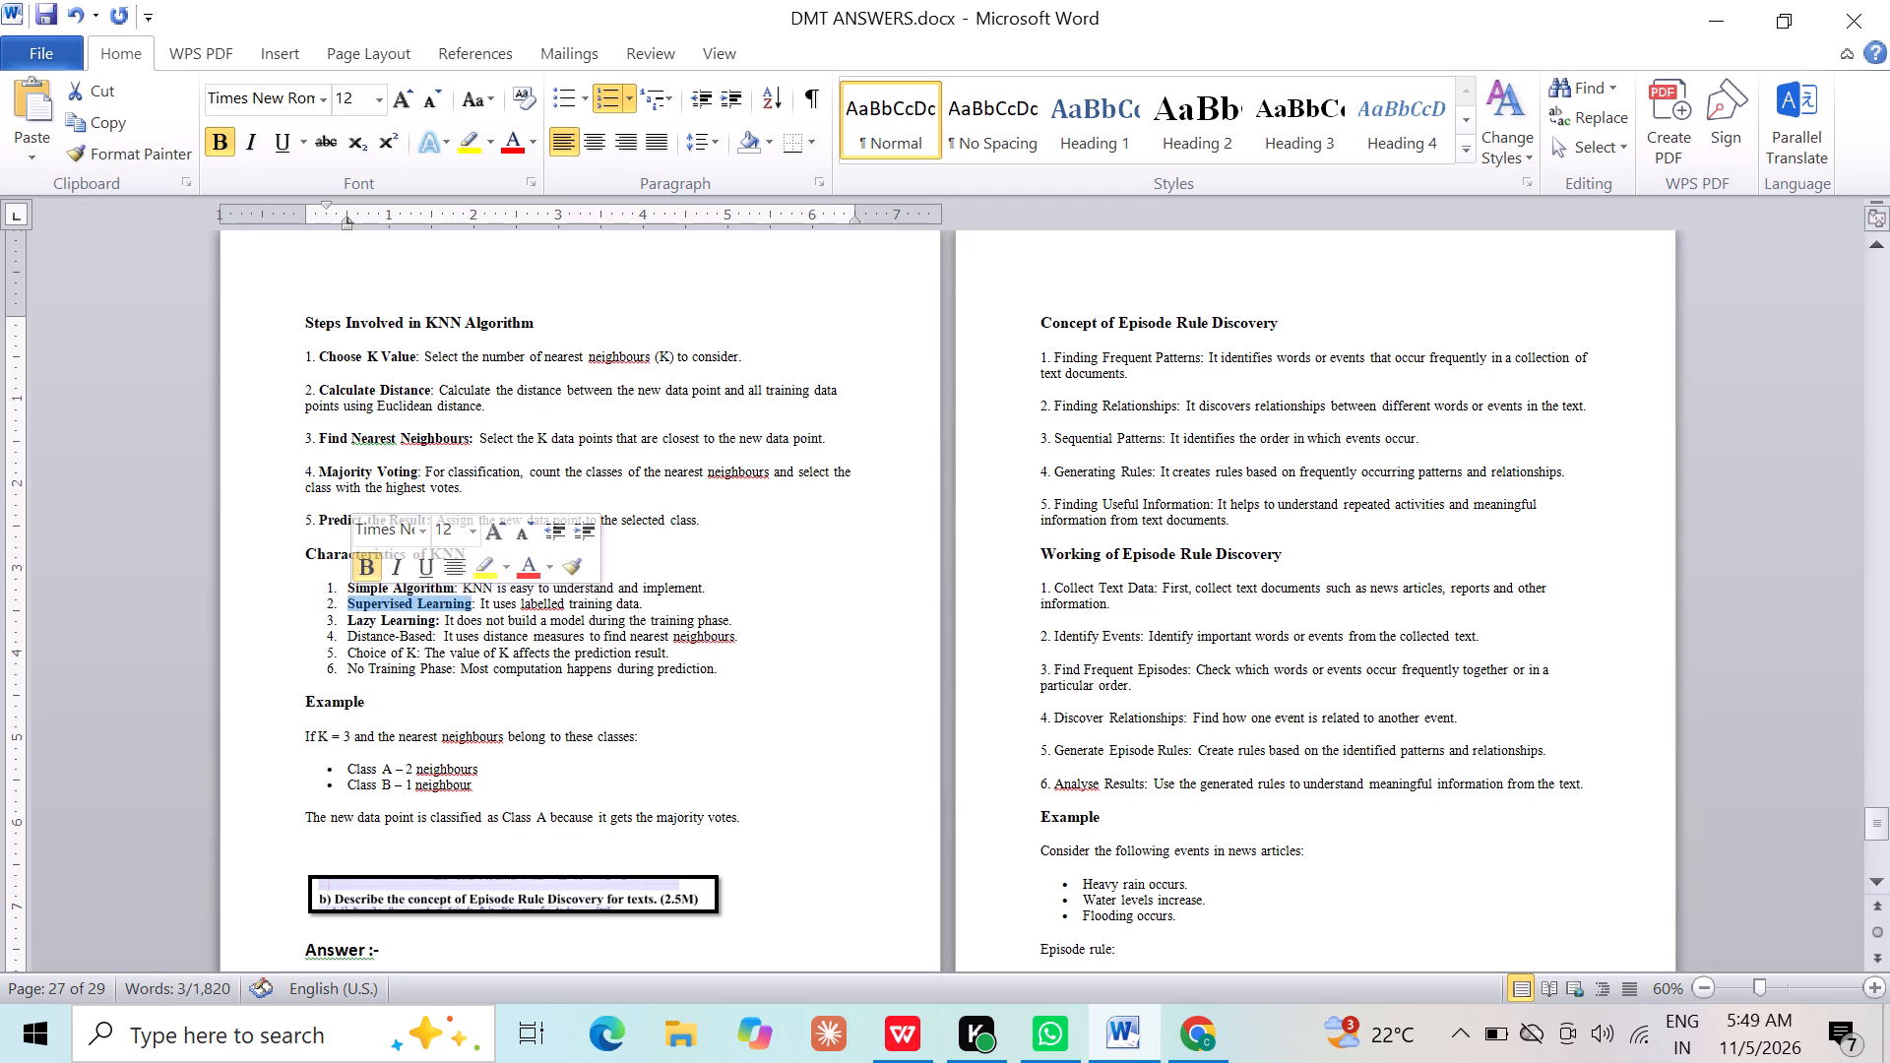
Bold the labels Distance-Based, Choice of K and No Training Phase in the Characteristics of KNN list.
left_click_drag(431, 643, 351, 643)
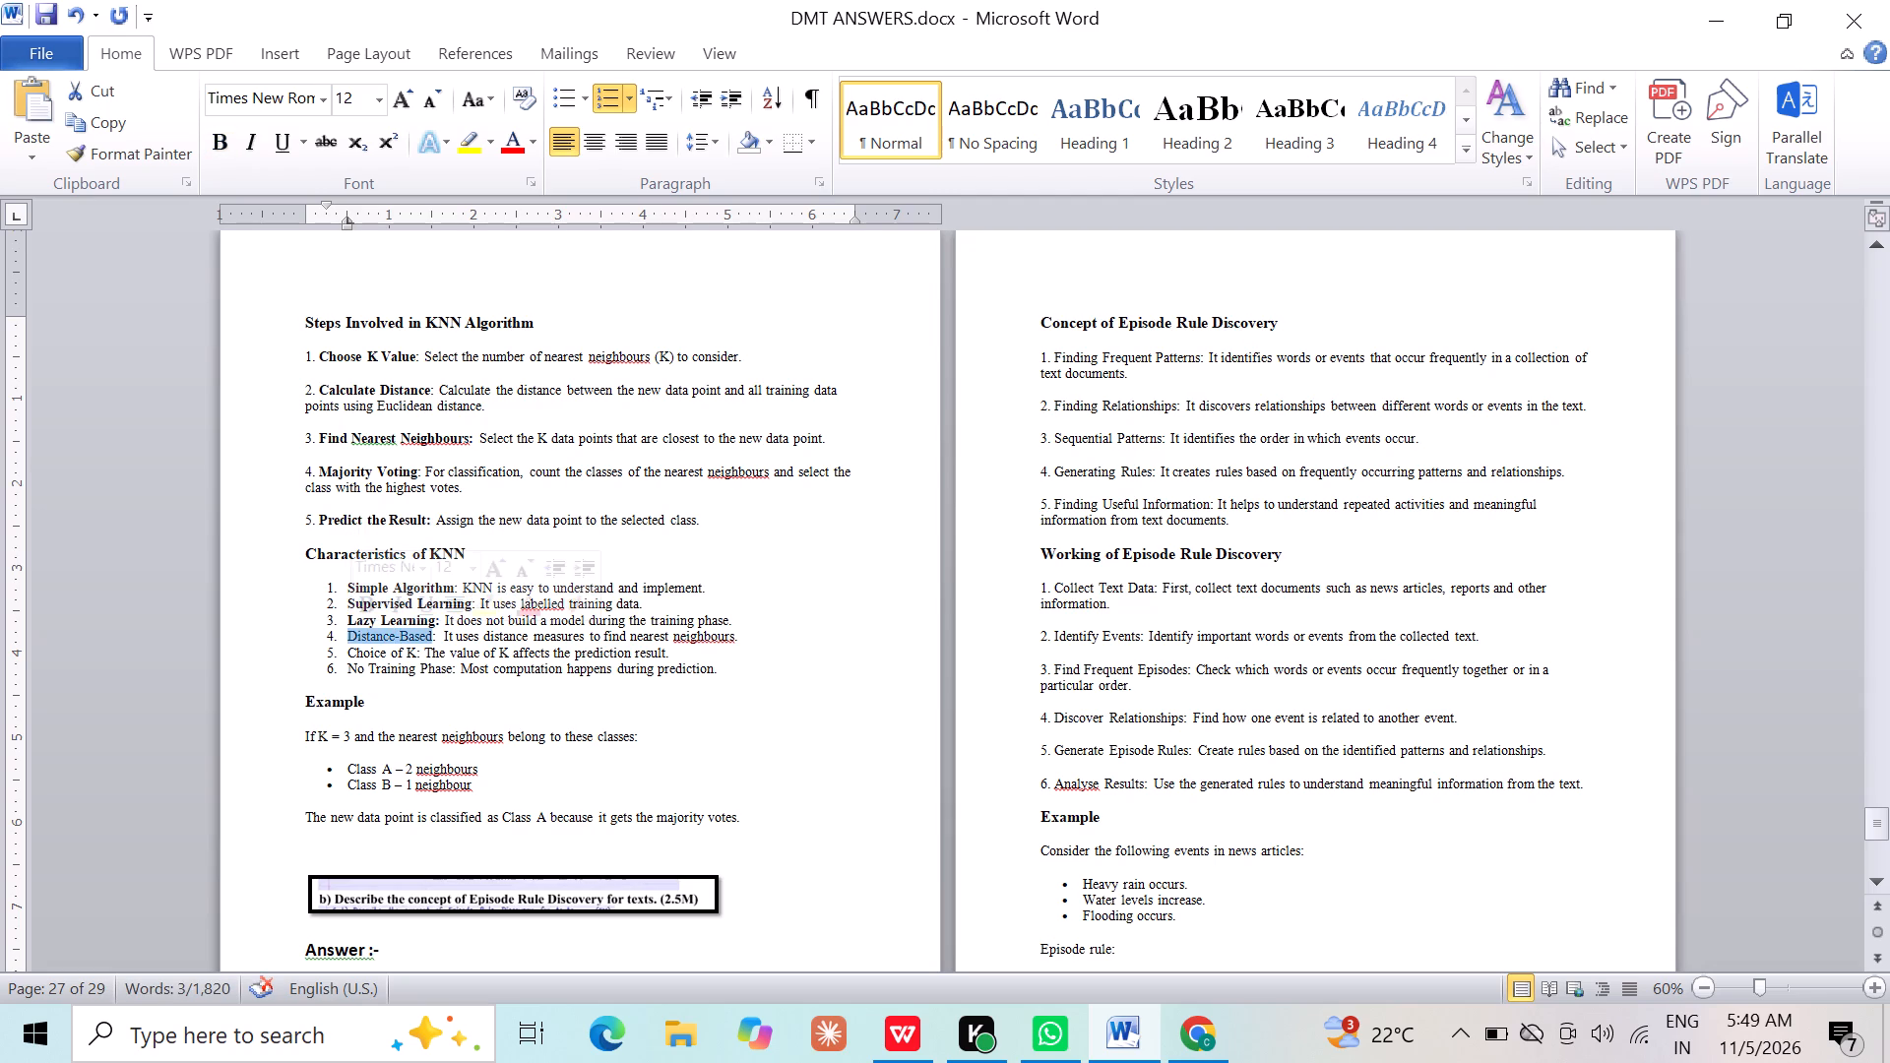
left_click(365, 597)
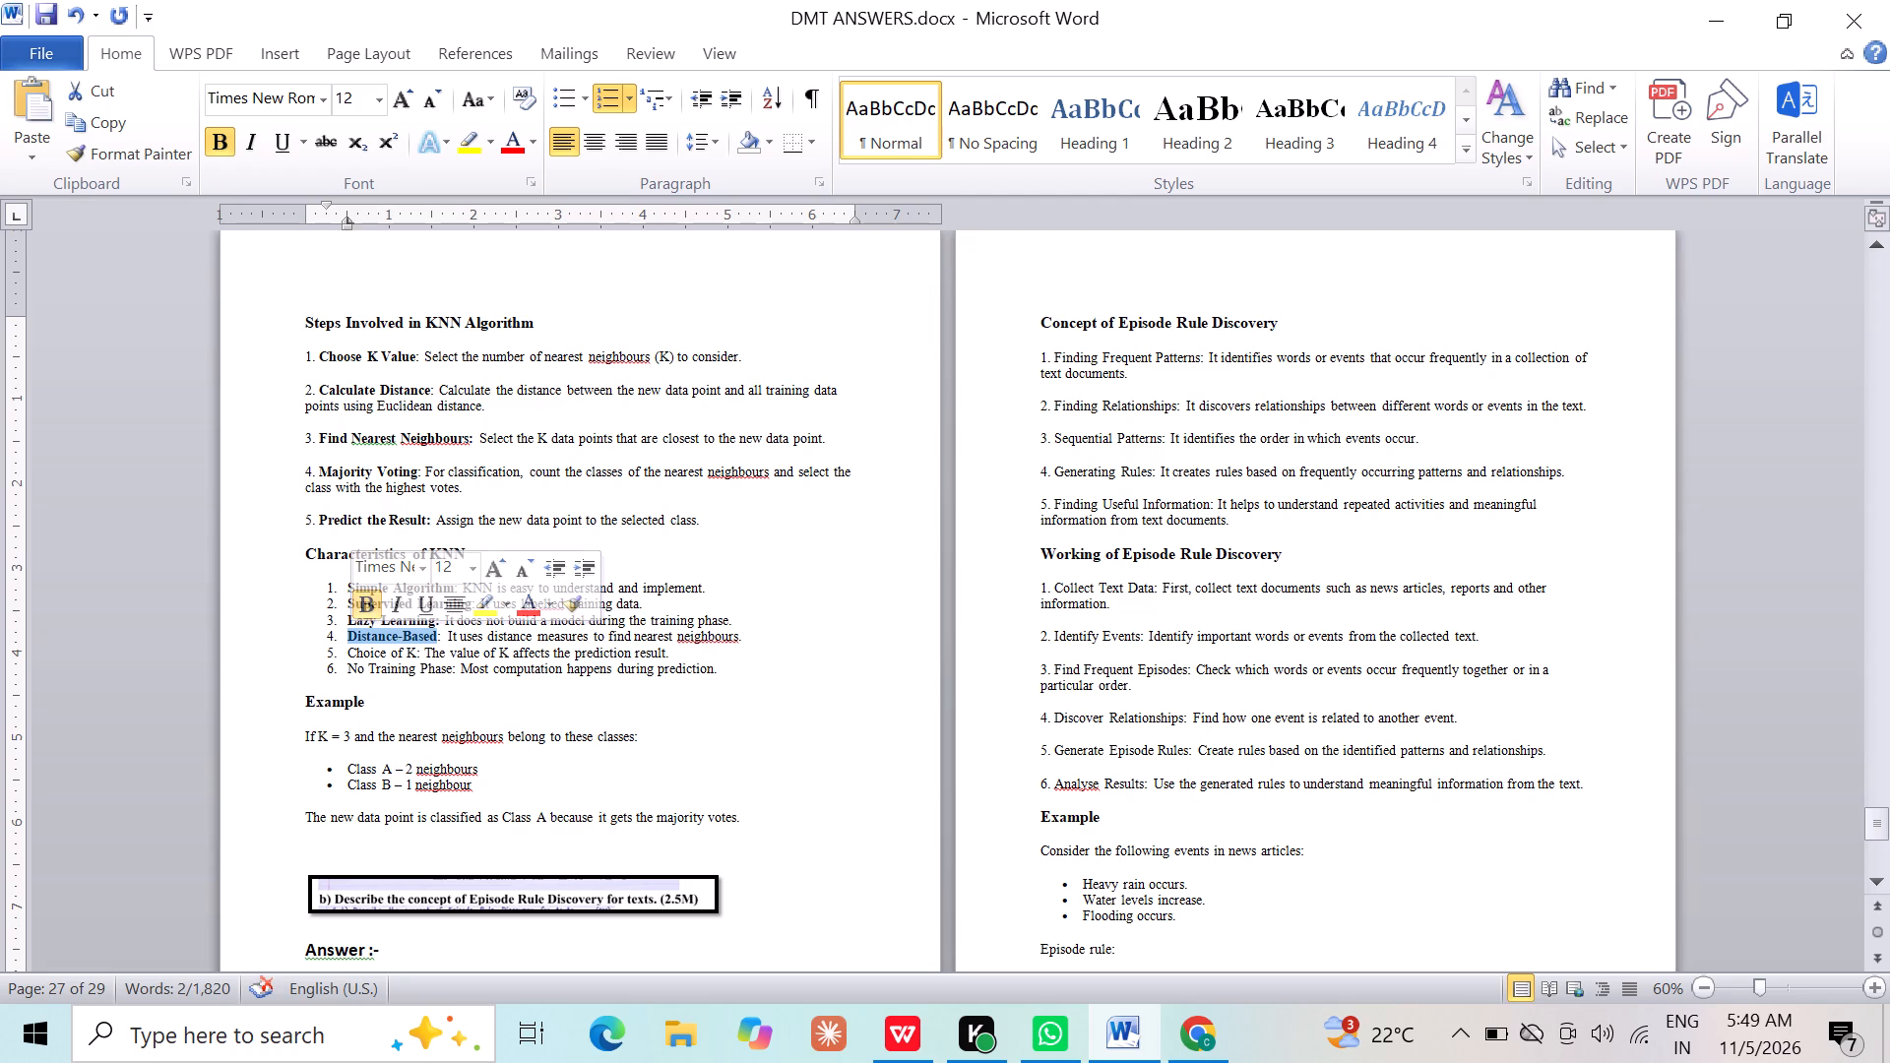
left_click_drag(349, 654, 422, 655)
left_click(432, 623)
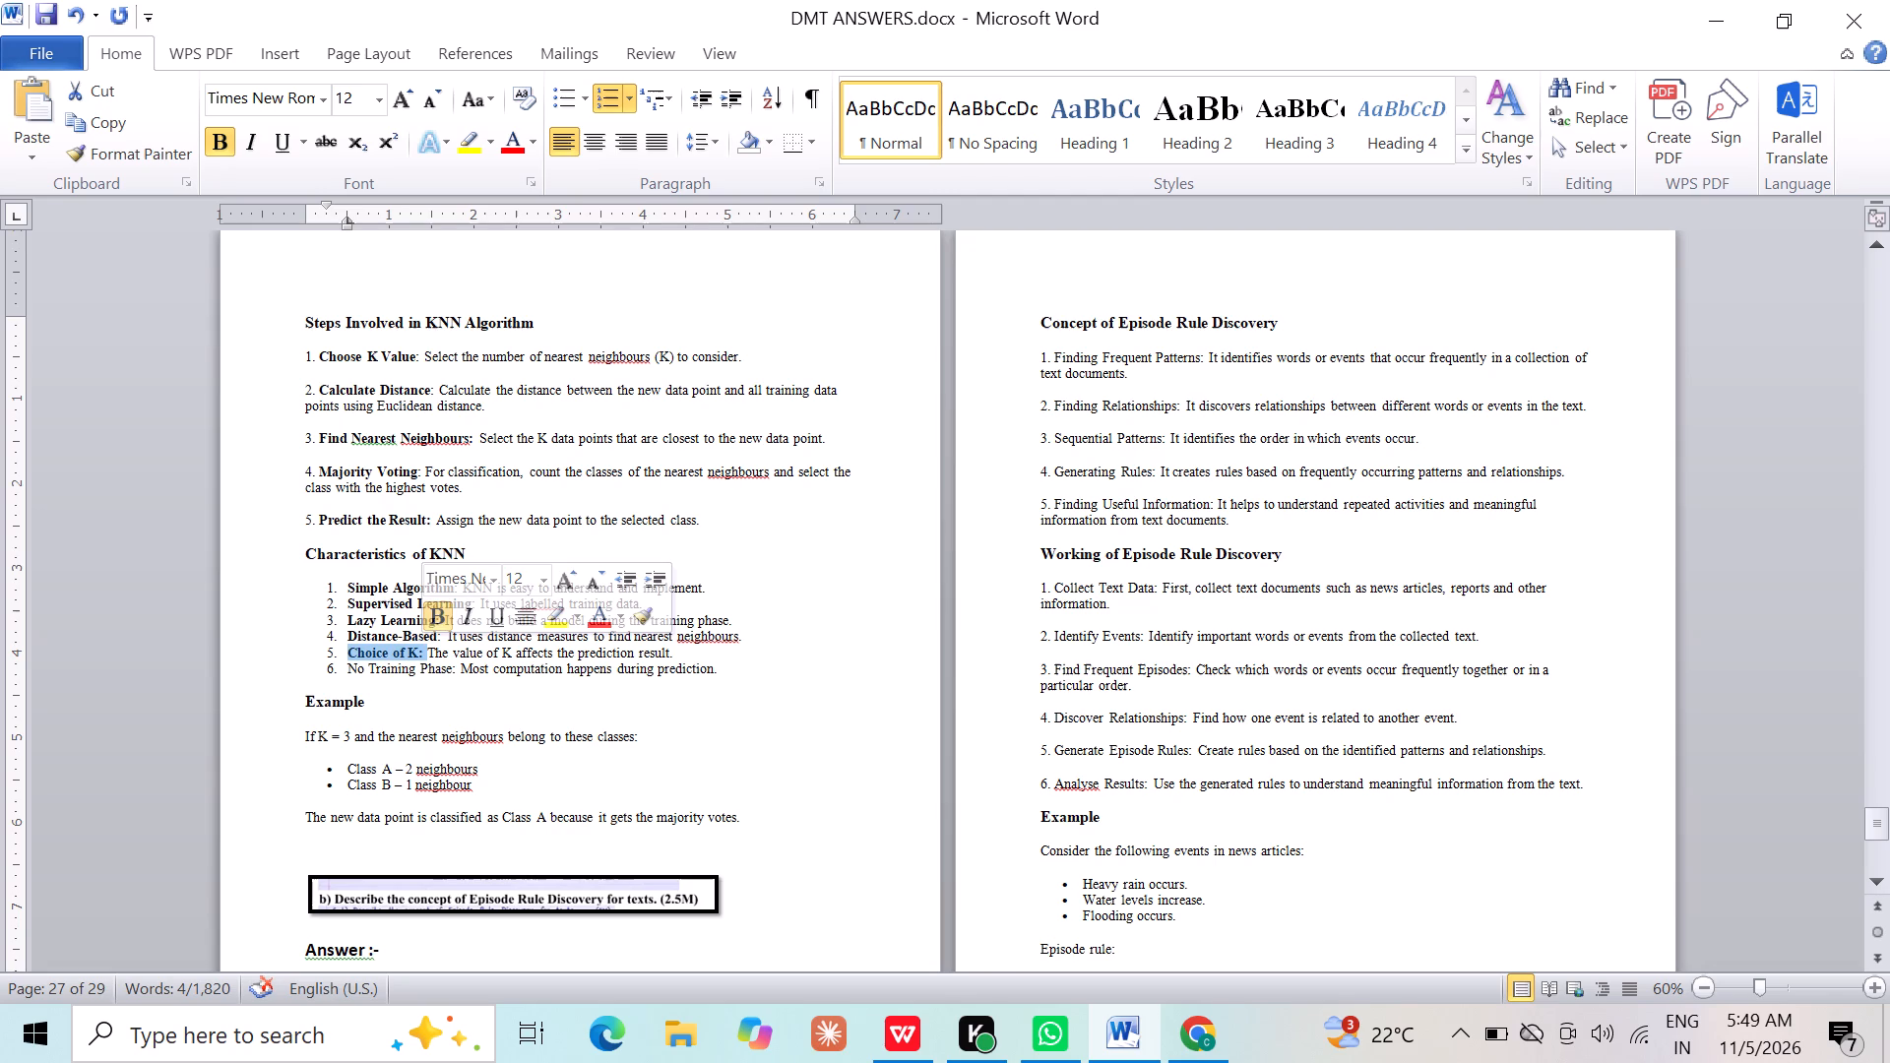
left_click_drag(453, 674, 362, 679)
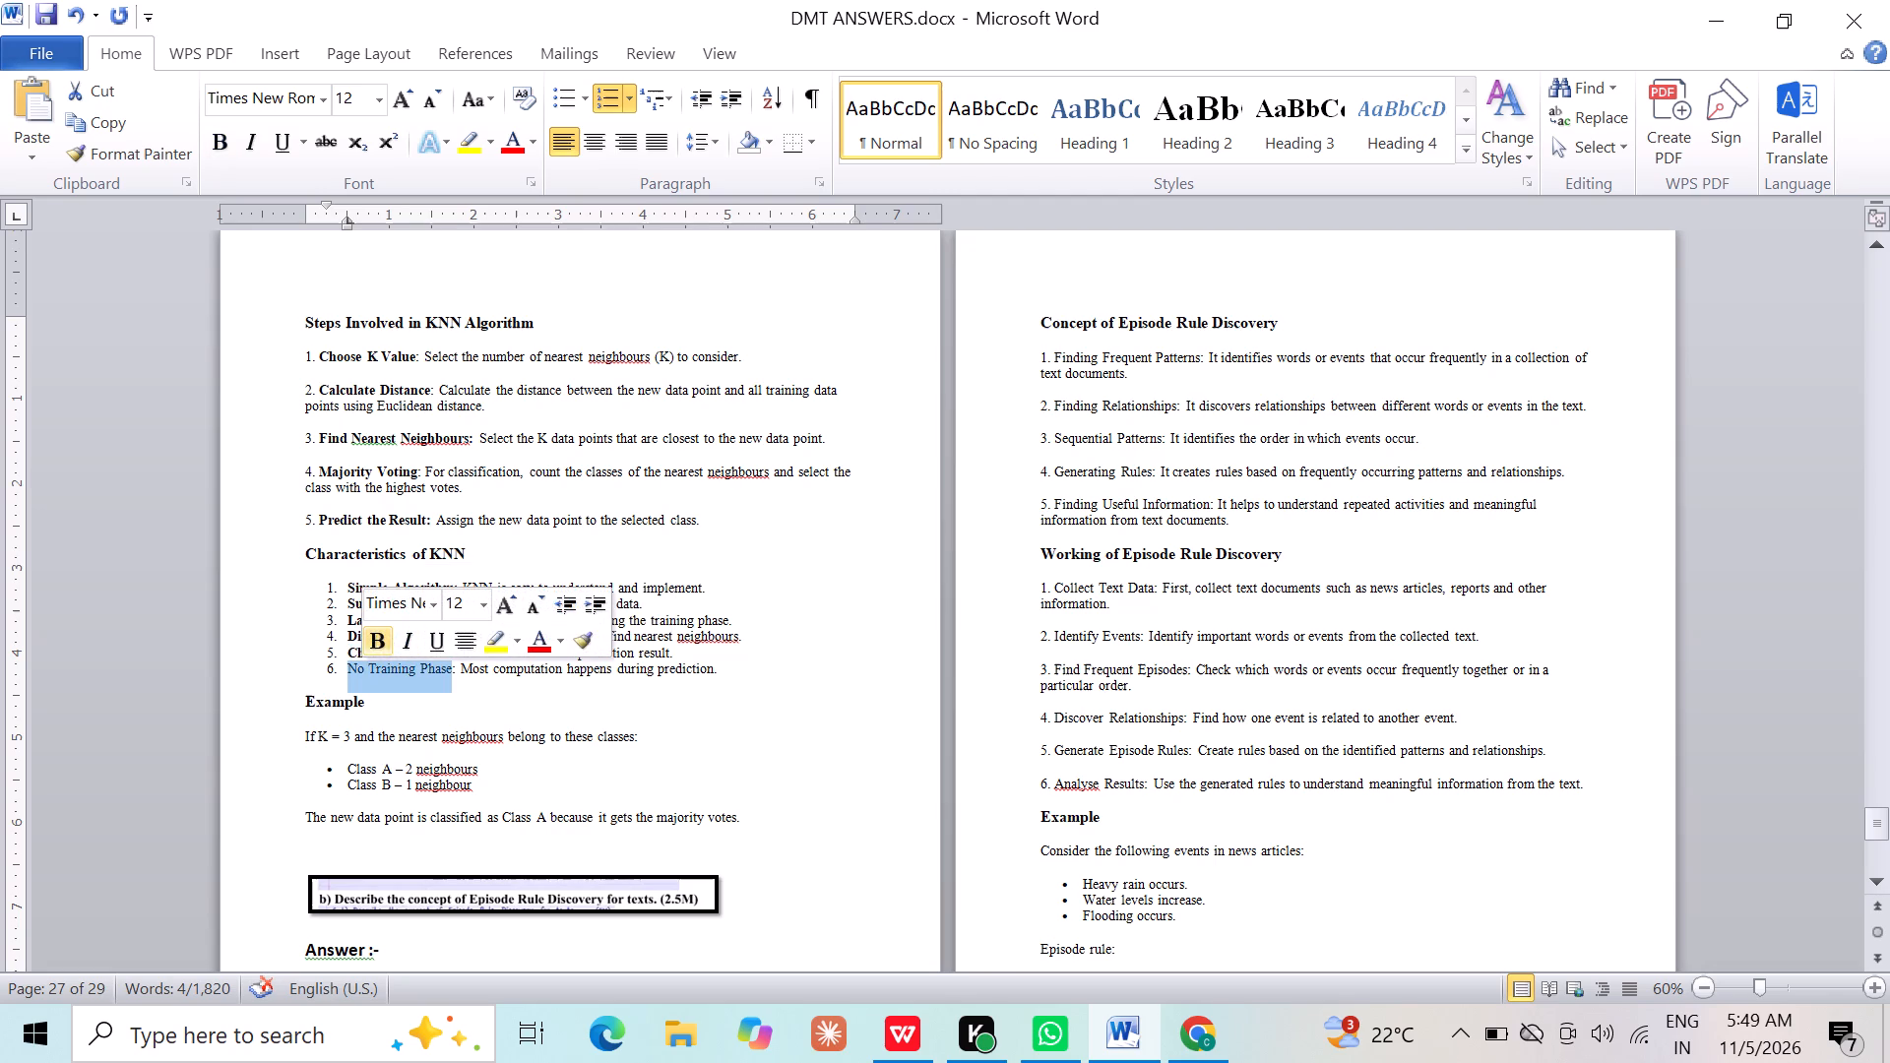
left_click(382, 638)
left_click(407, 694)
left_click_drag(407, 694, 437, 677)
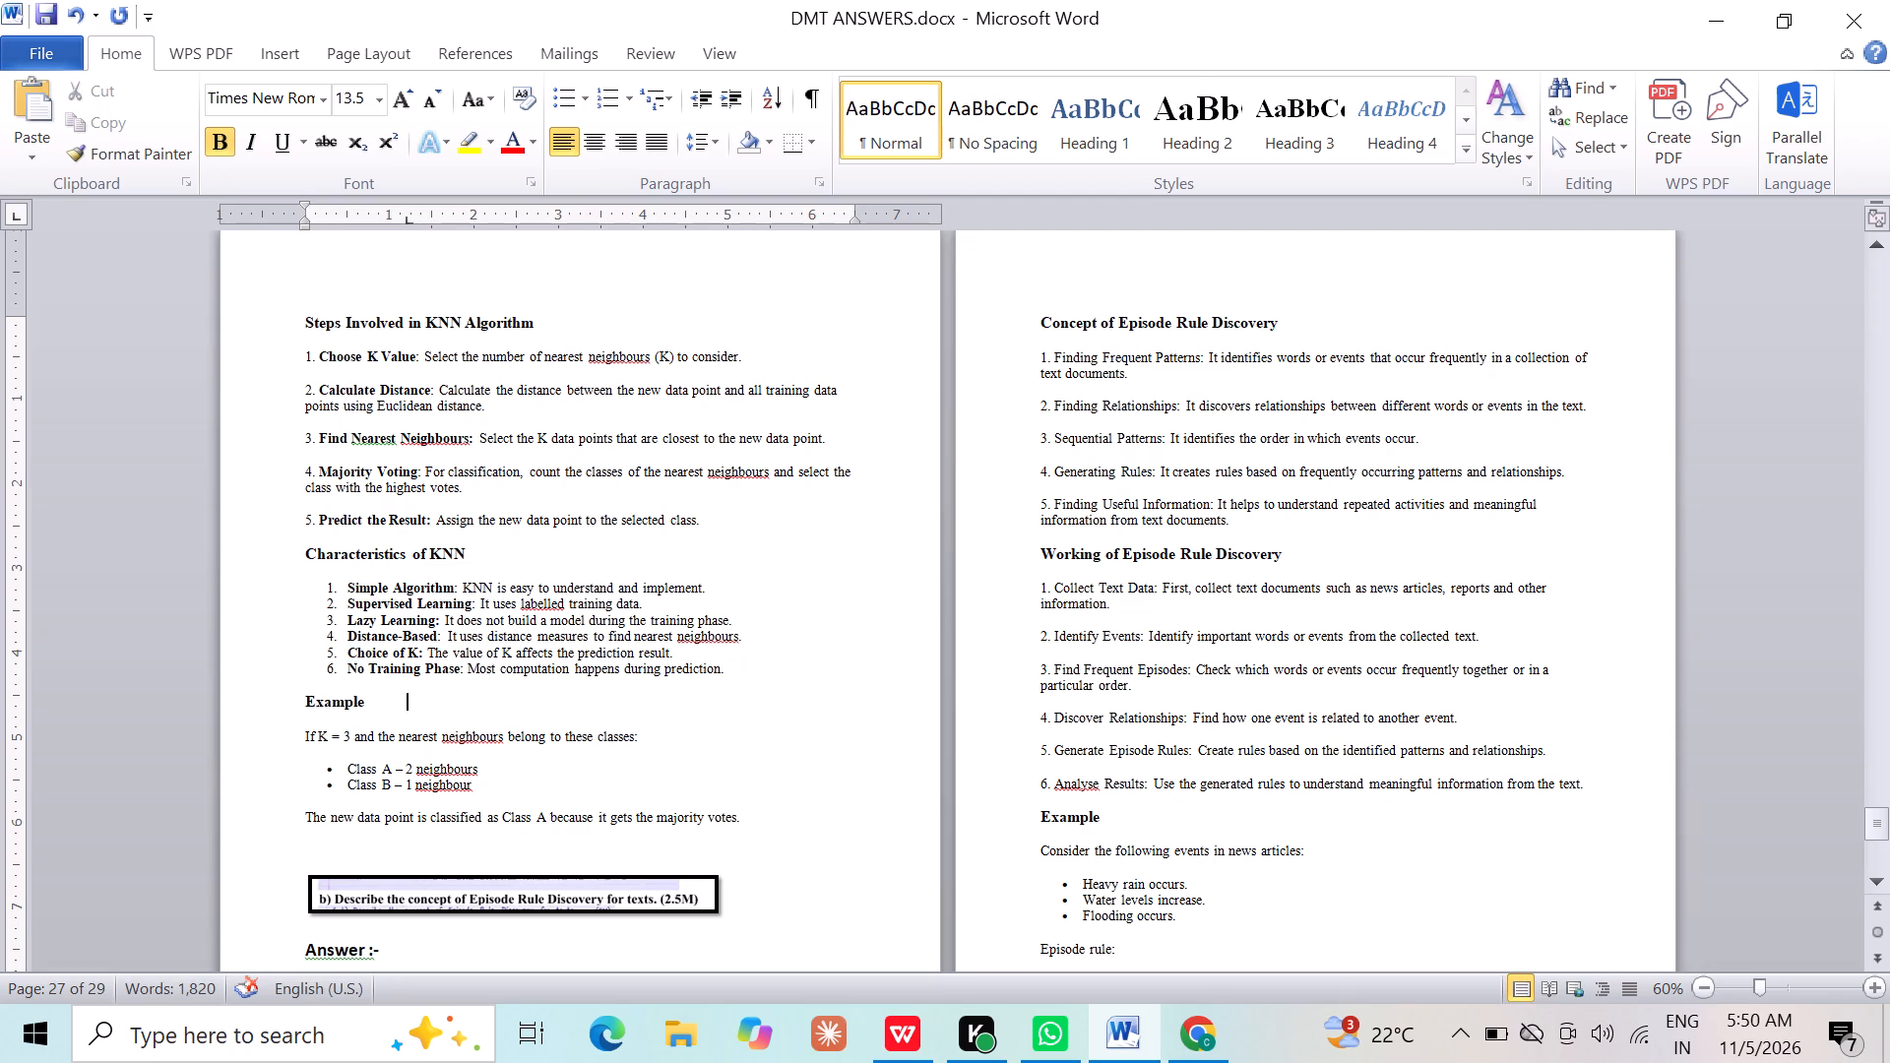
Look over the question 6 b) Episode Rule Discovery answer through to the Advantages list at the document's end.
scroll(821, 592, "down", 1)
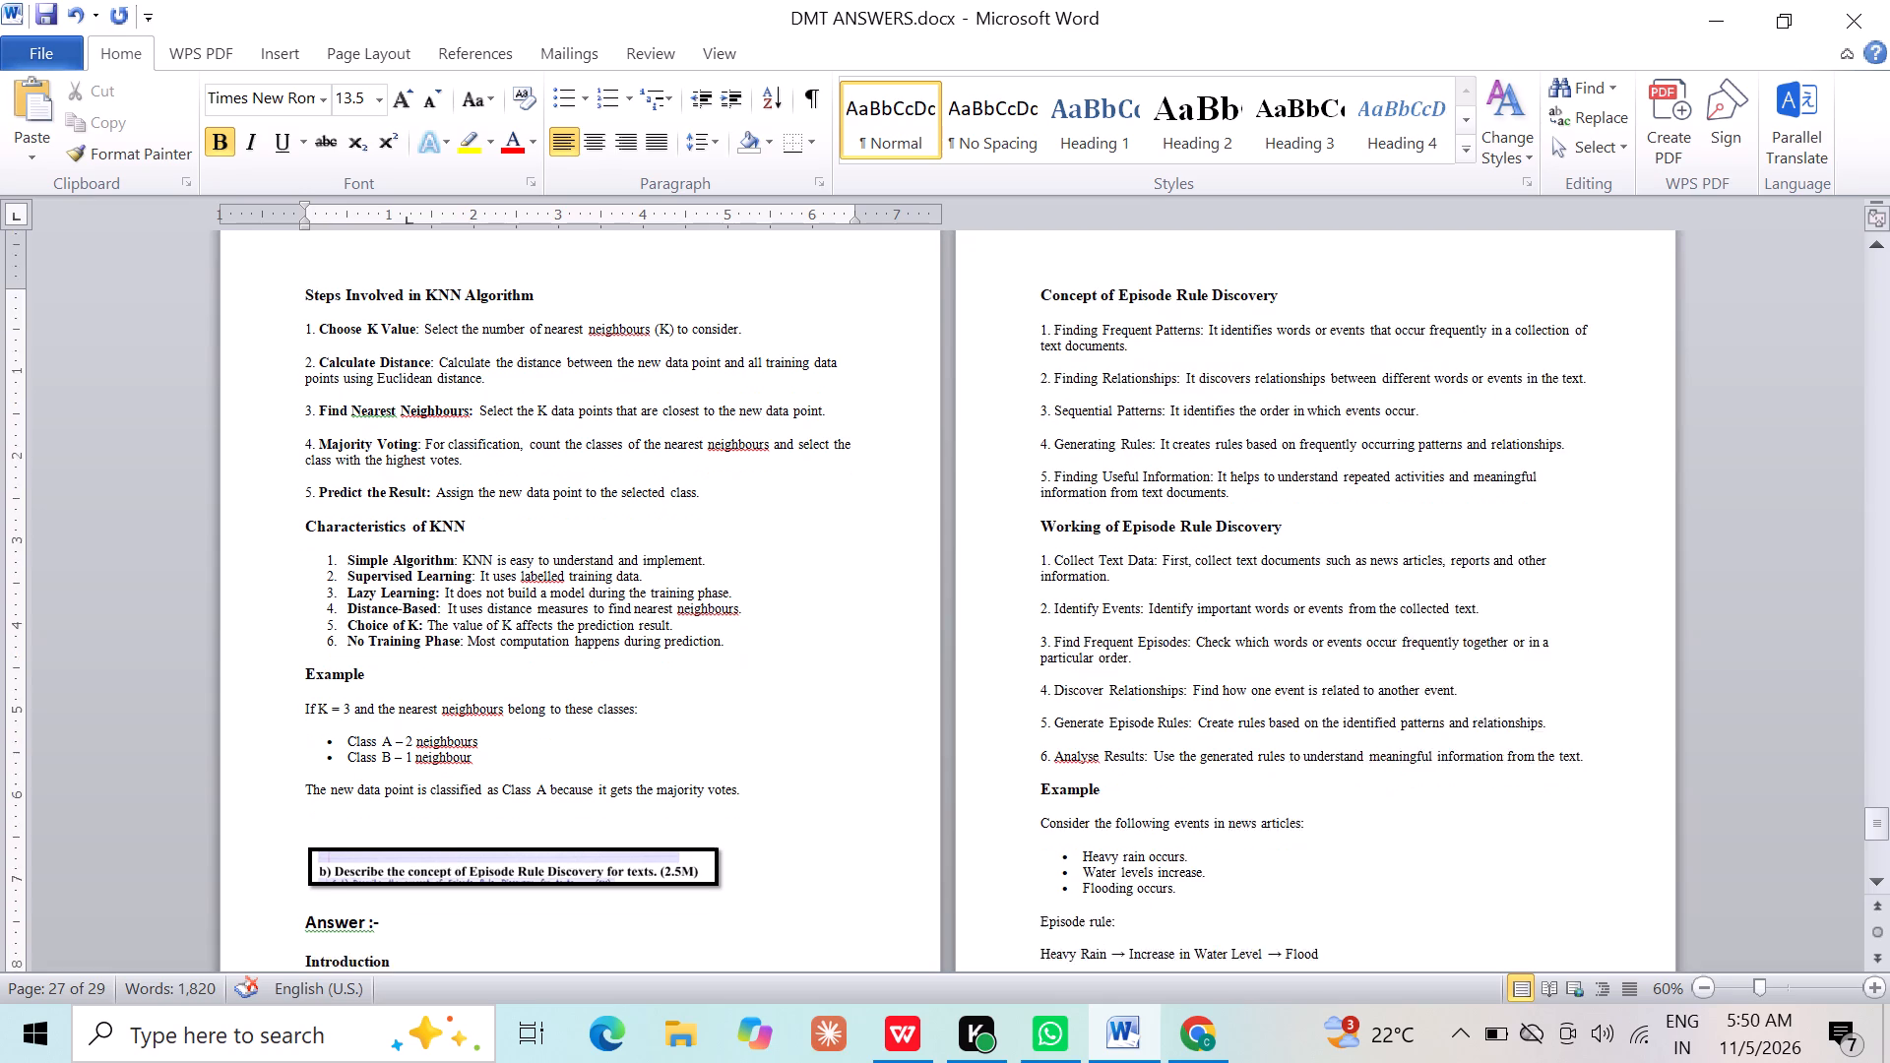
scroll(821, 592, "down", 2)
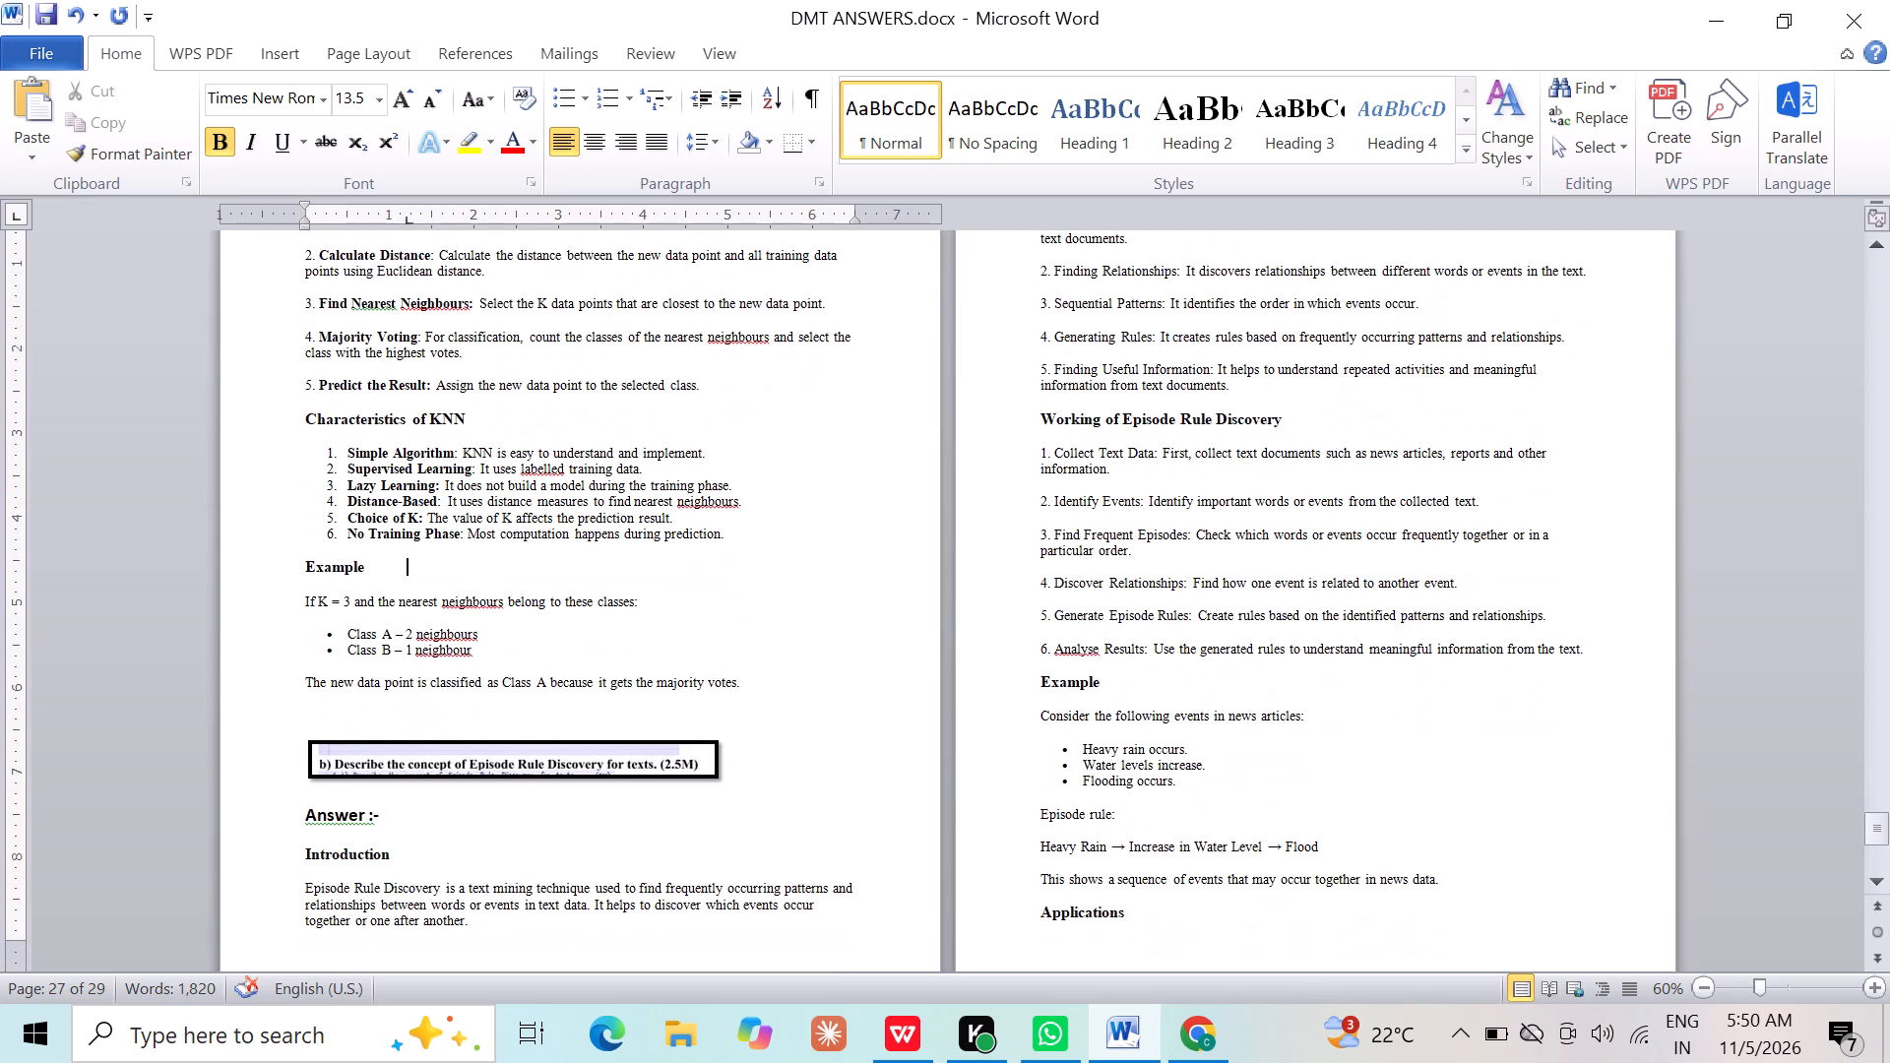
scroll(821, 592, "down", 5)
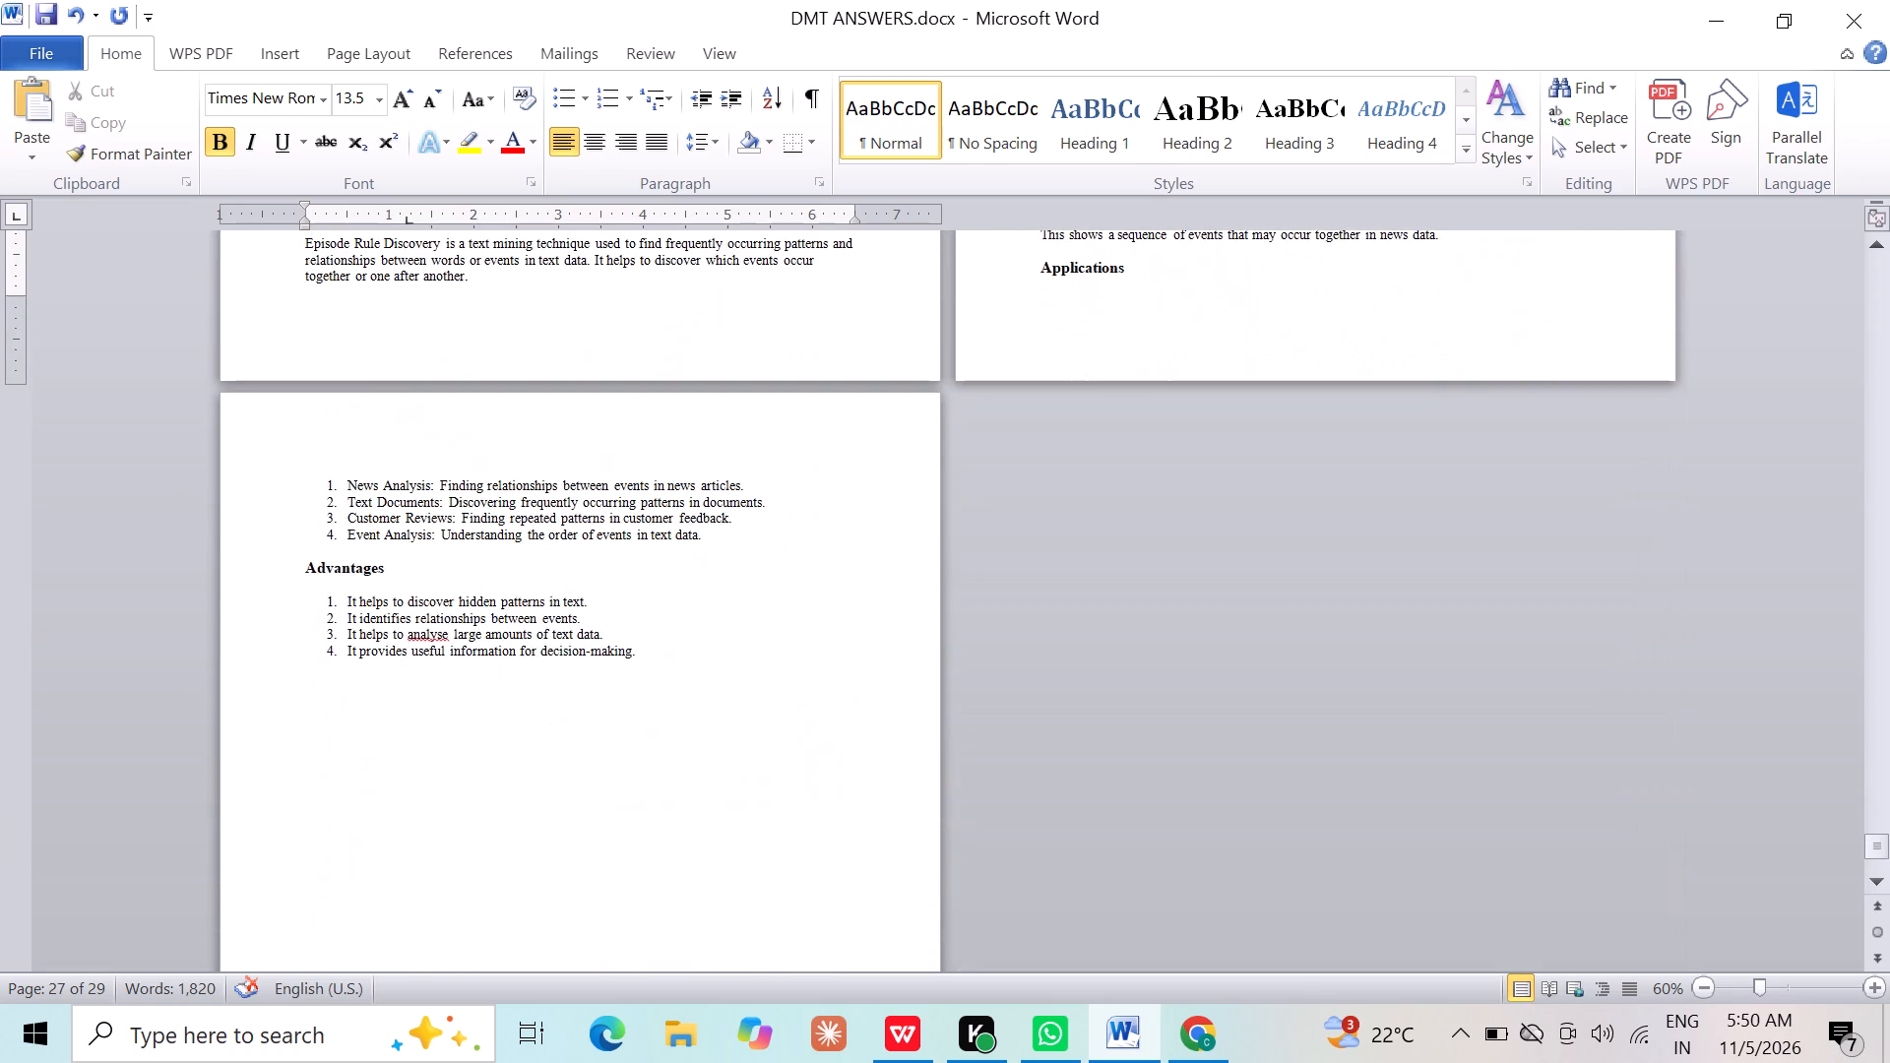
Add an "Answer :-" line directly below the SET-B question 2 image about outliers and the IQR method.
scroll(821, 592, "up", 17)
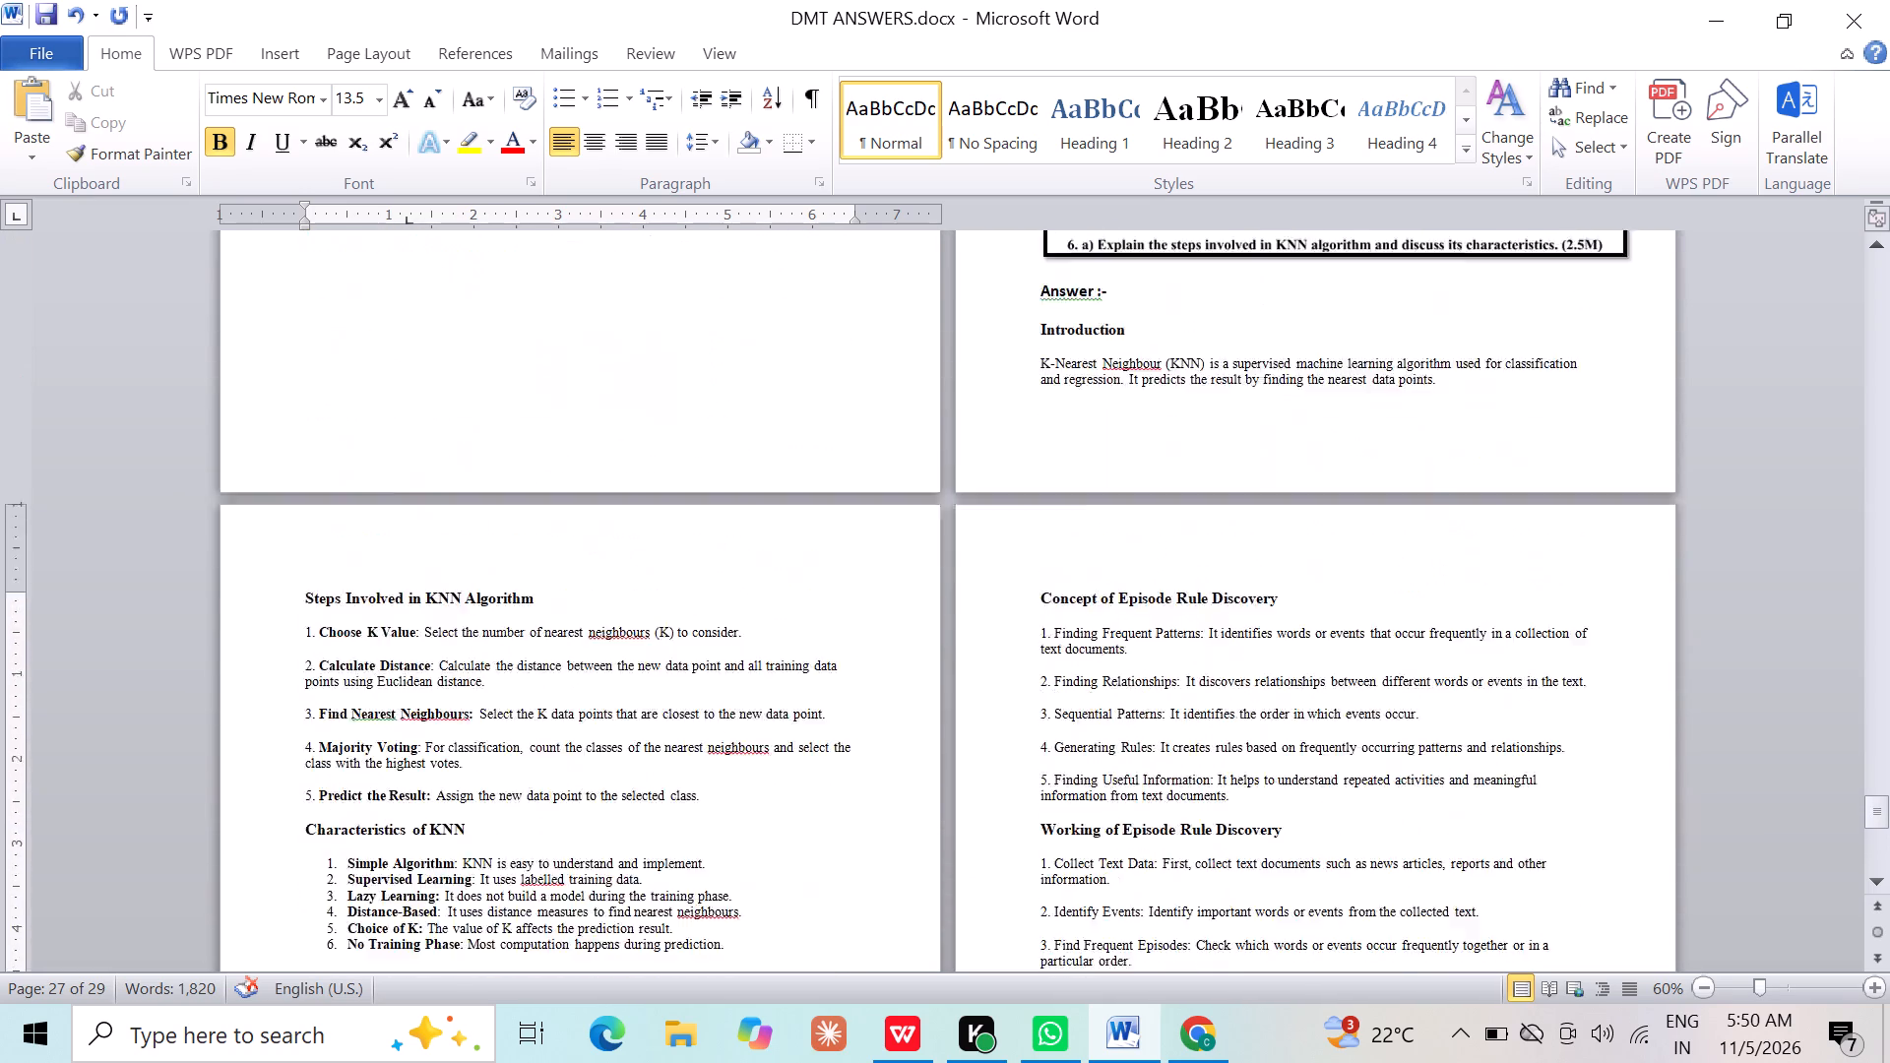
scroll(821, 592, "up", 17)
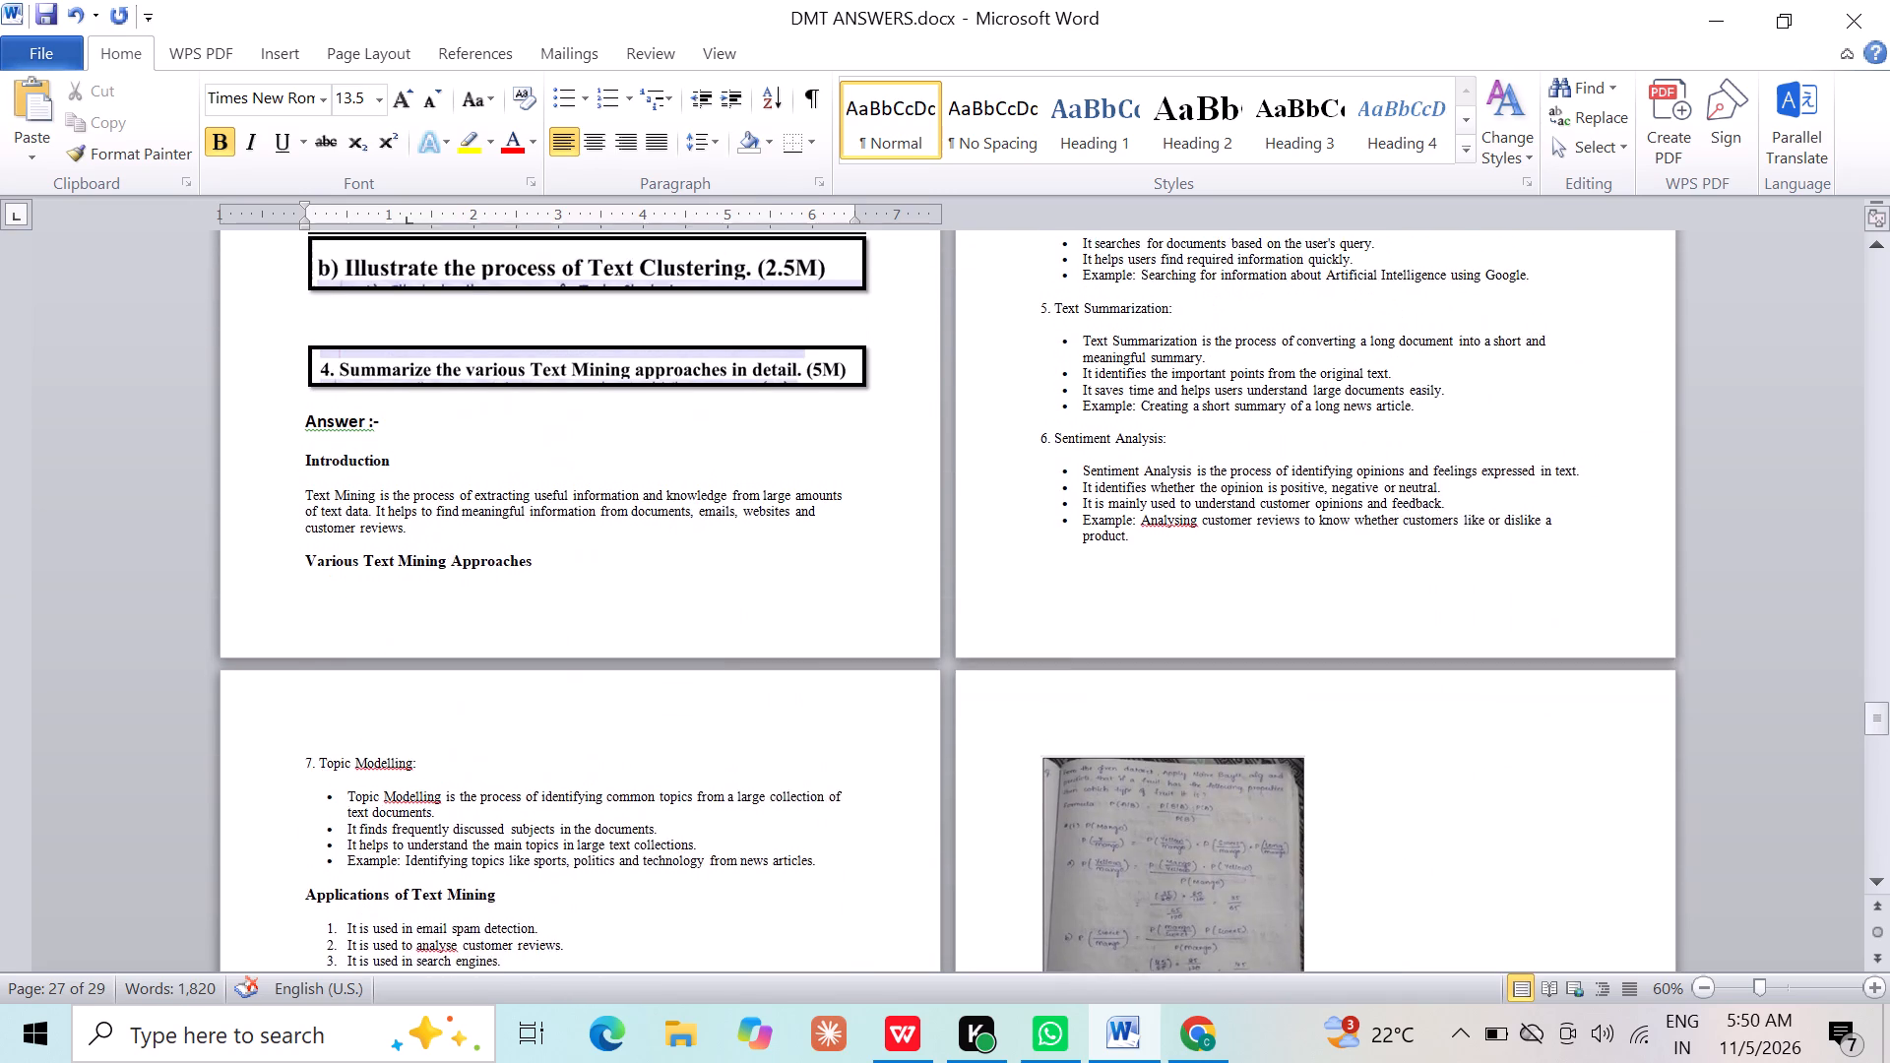
scroll(821, 592, "up", 4)
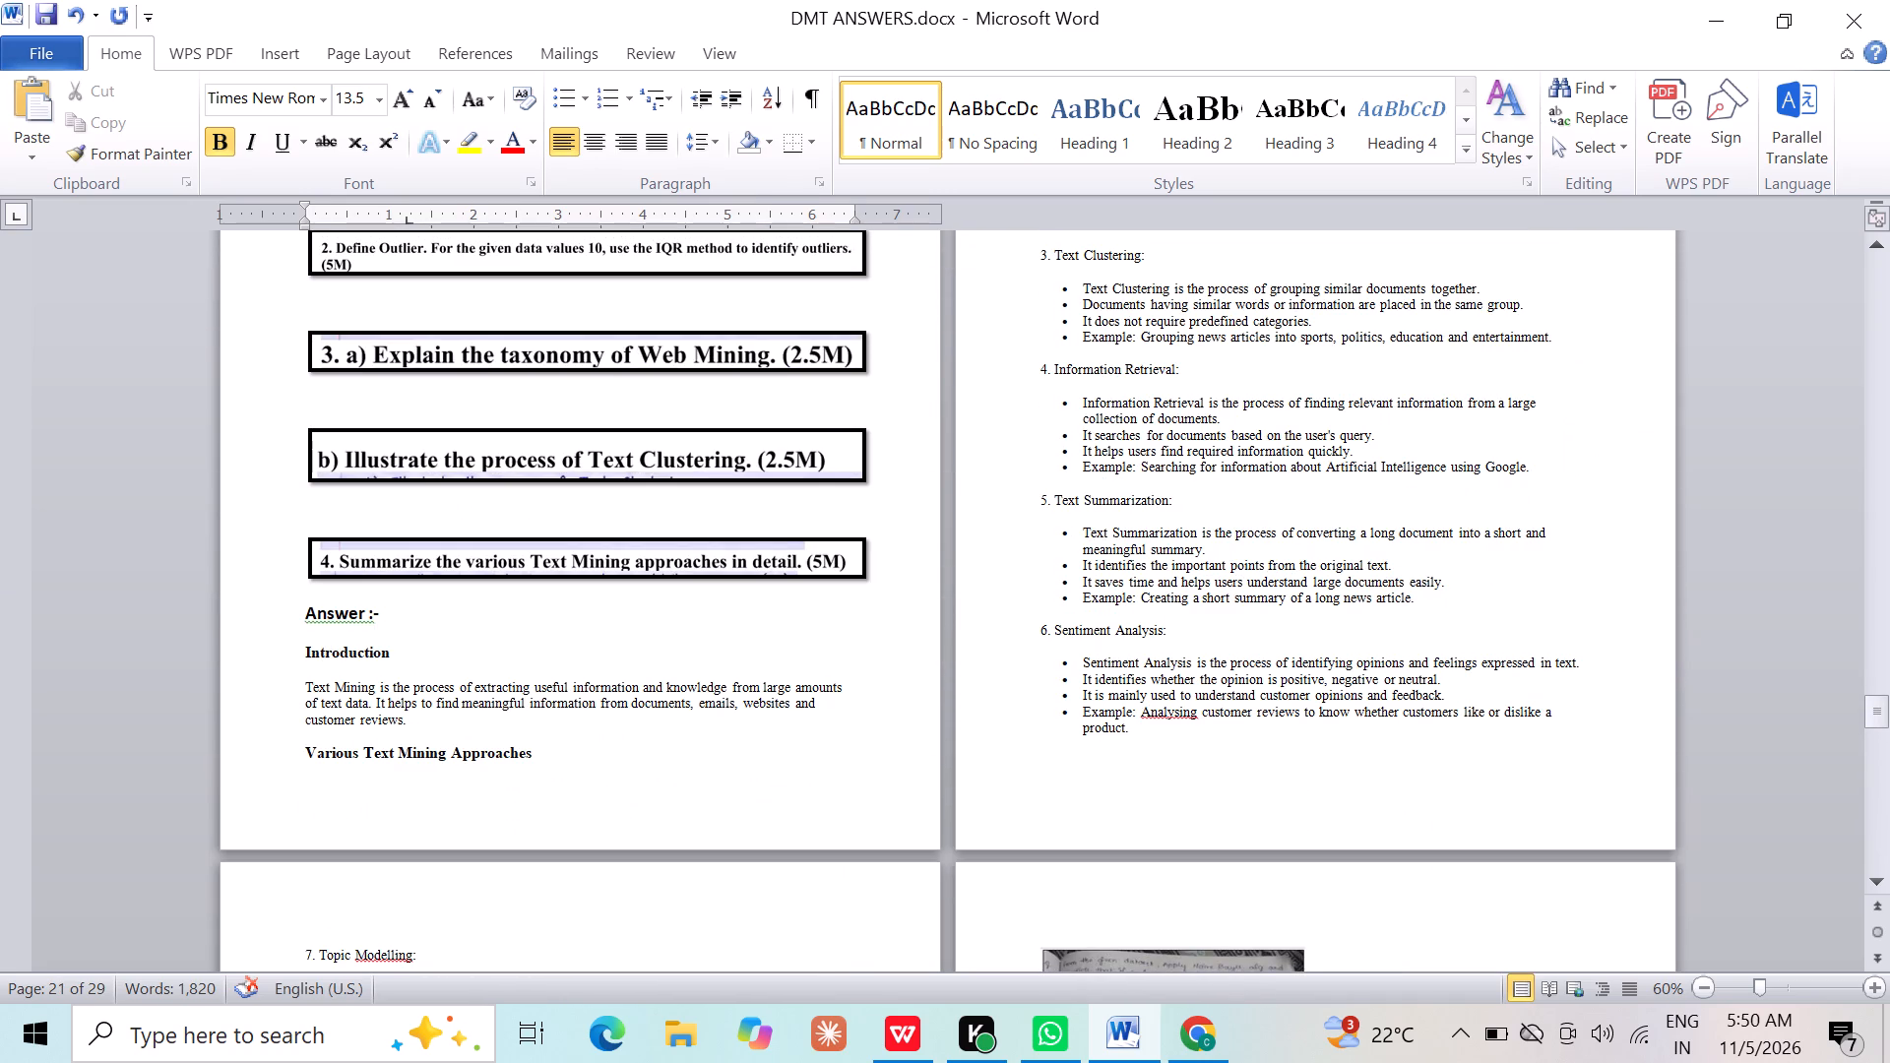
scroll(859, 499, "up", 1)
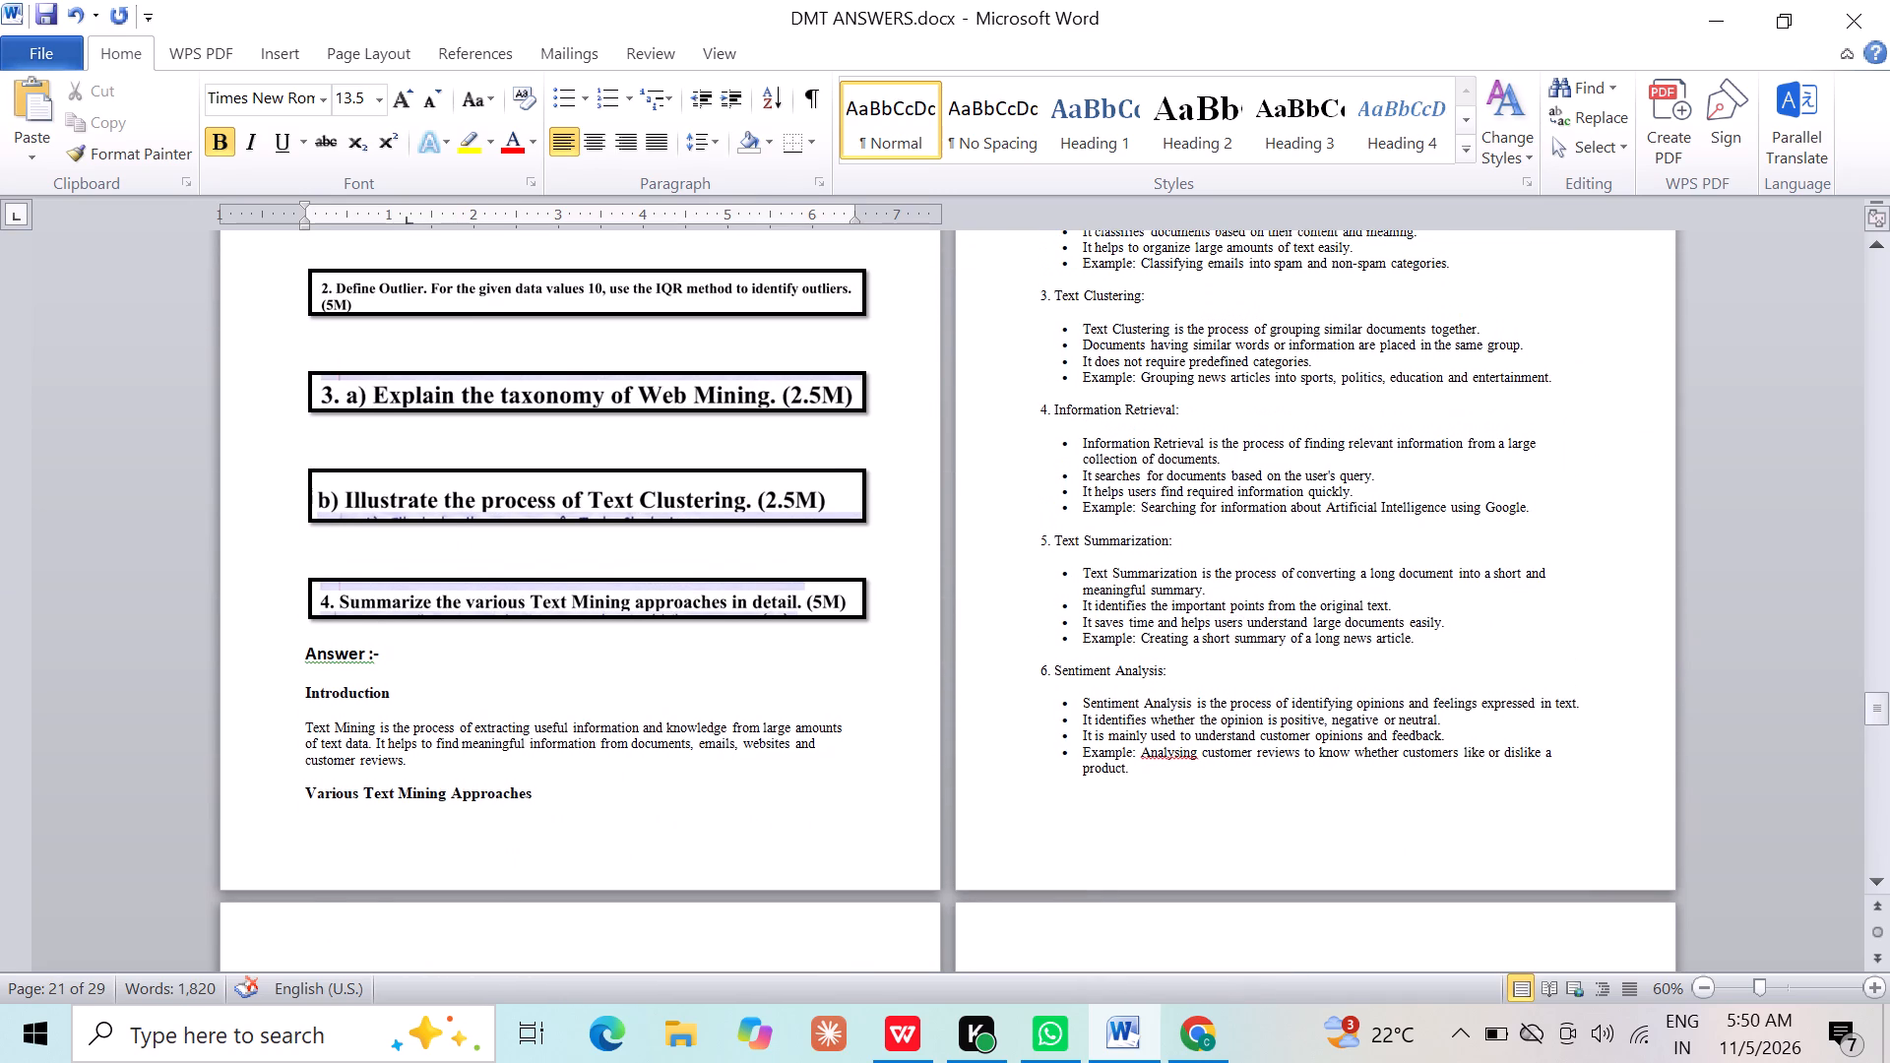
scroll(859, 499, "up", 1)
left_click(886, 434)
key("Return")
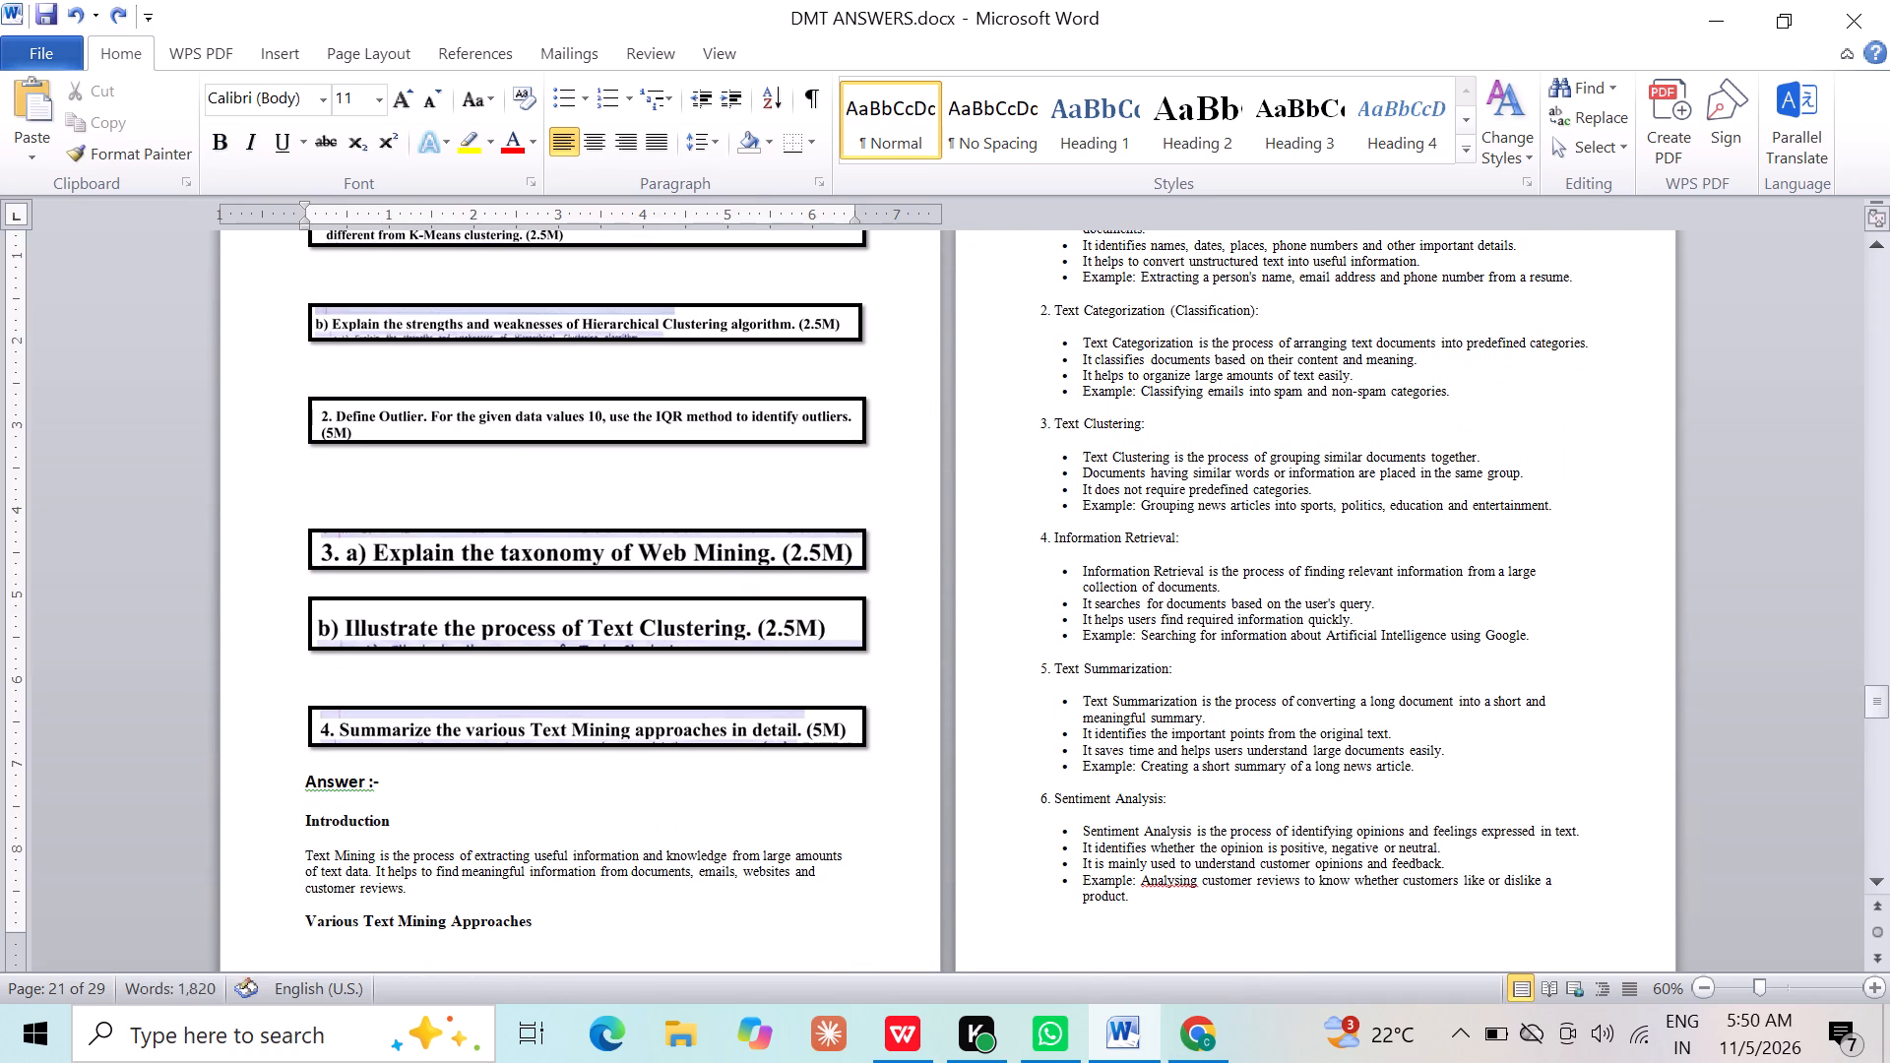
type("nswer :-")
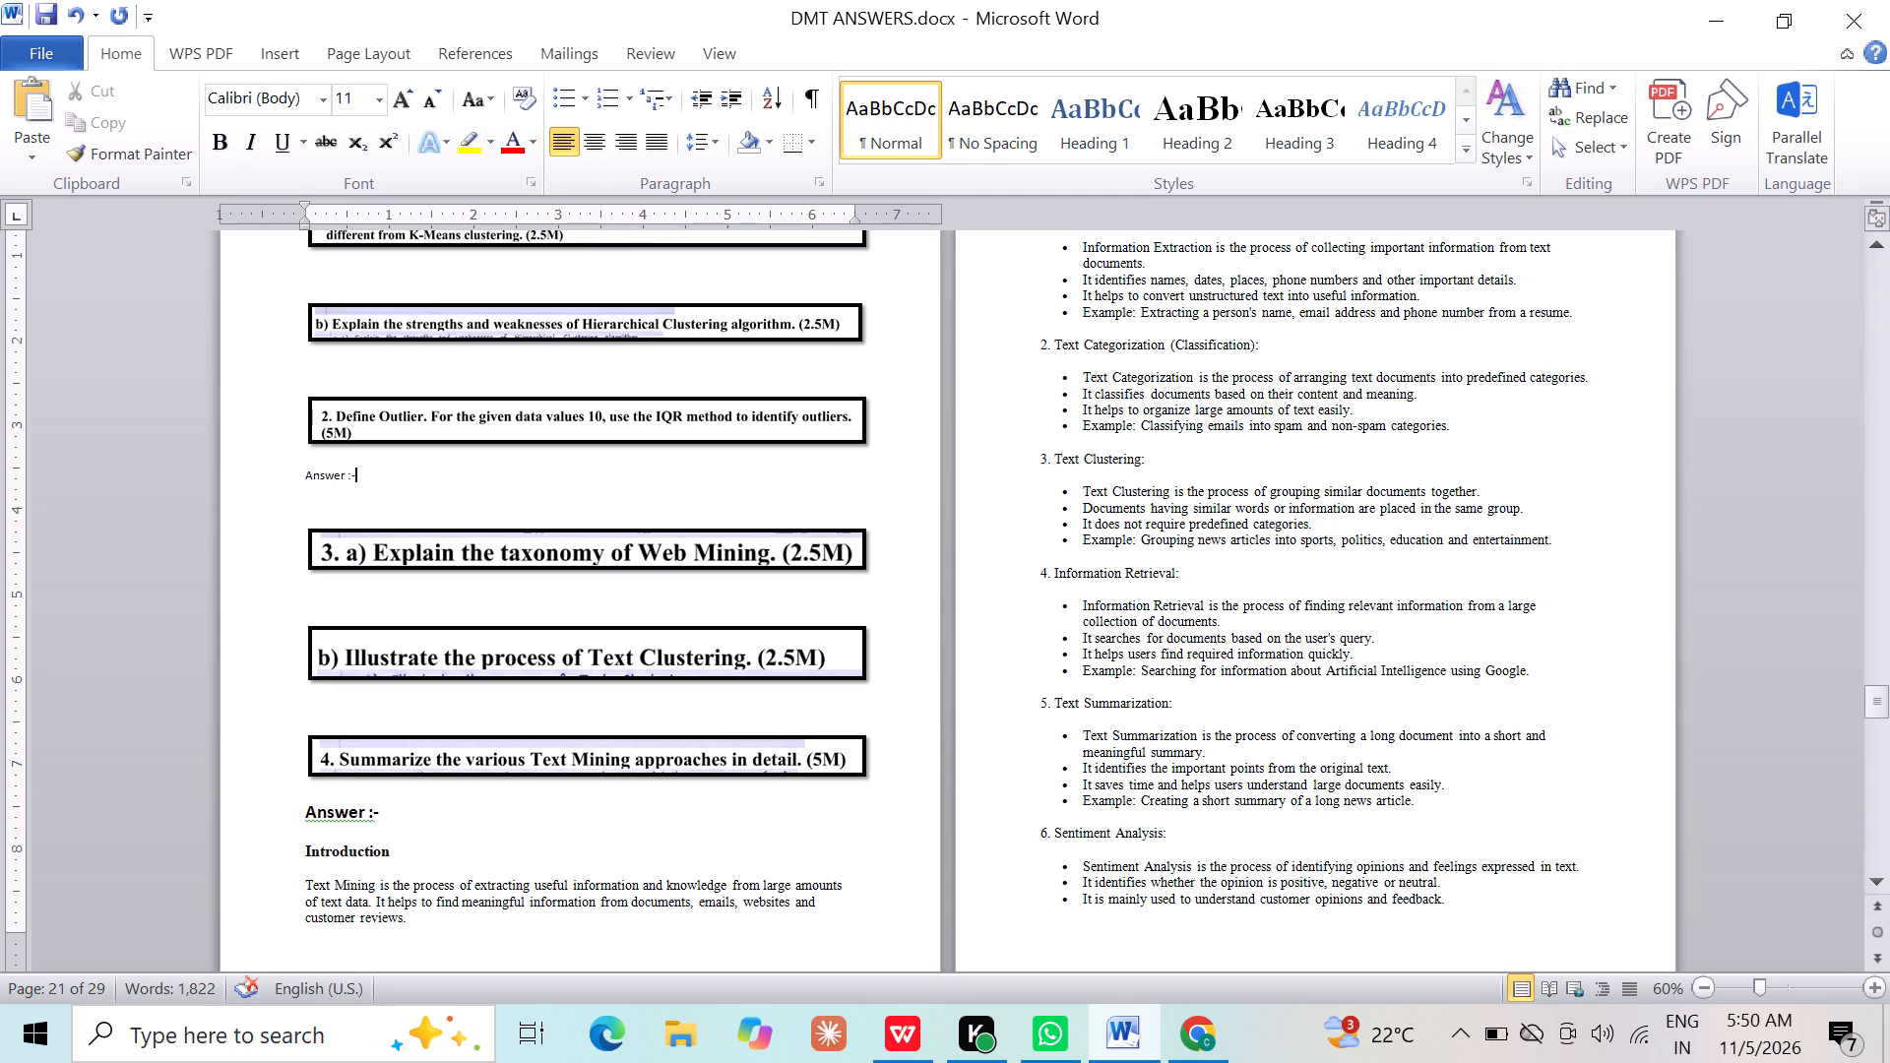
left_click_drag(373, 473, 282, 473)
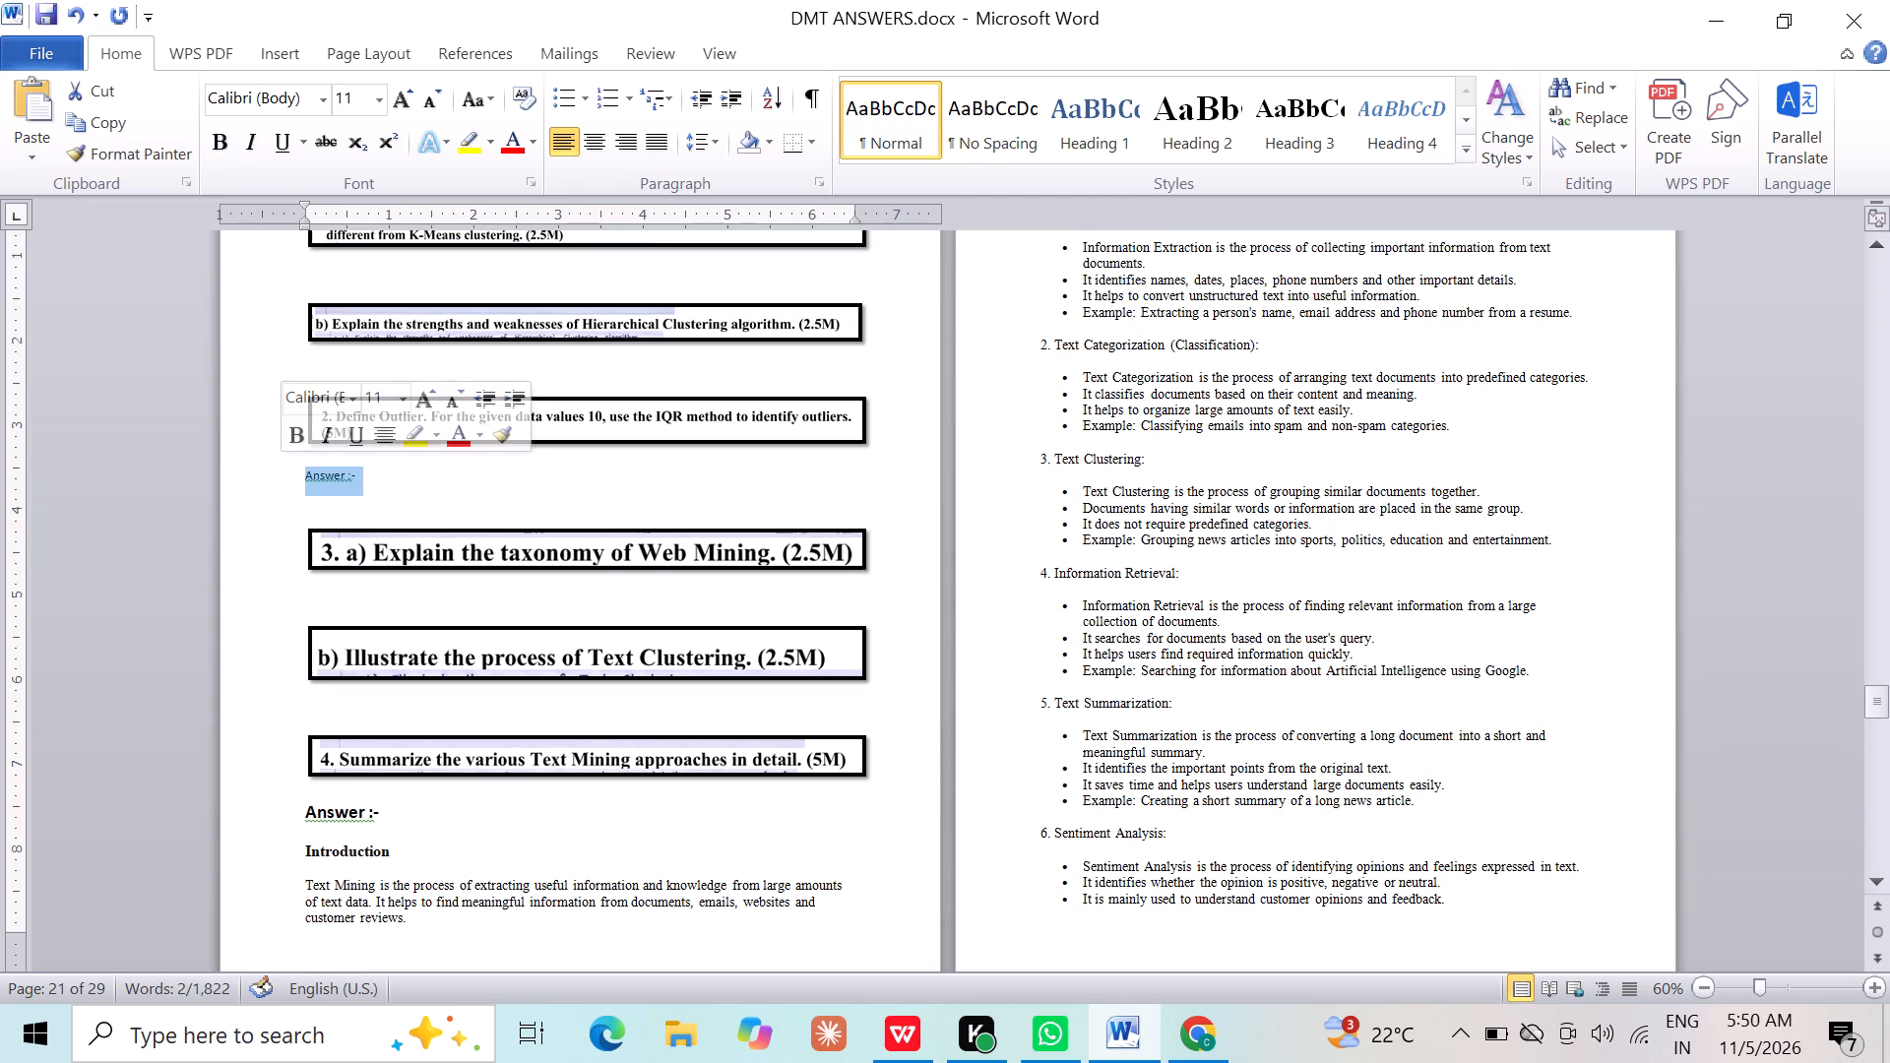
left_click_drag(303, 442, 434, 404)
double_click(434, 404)
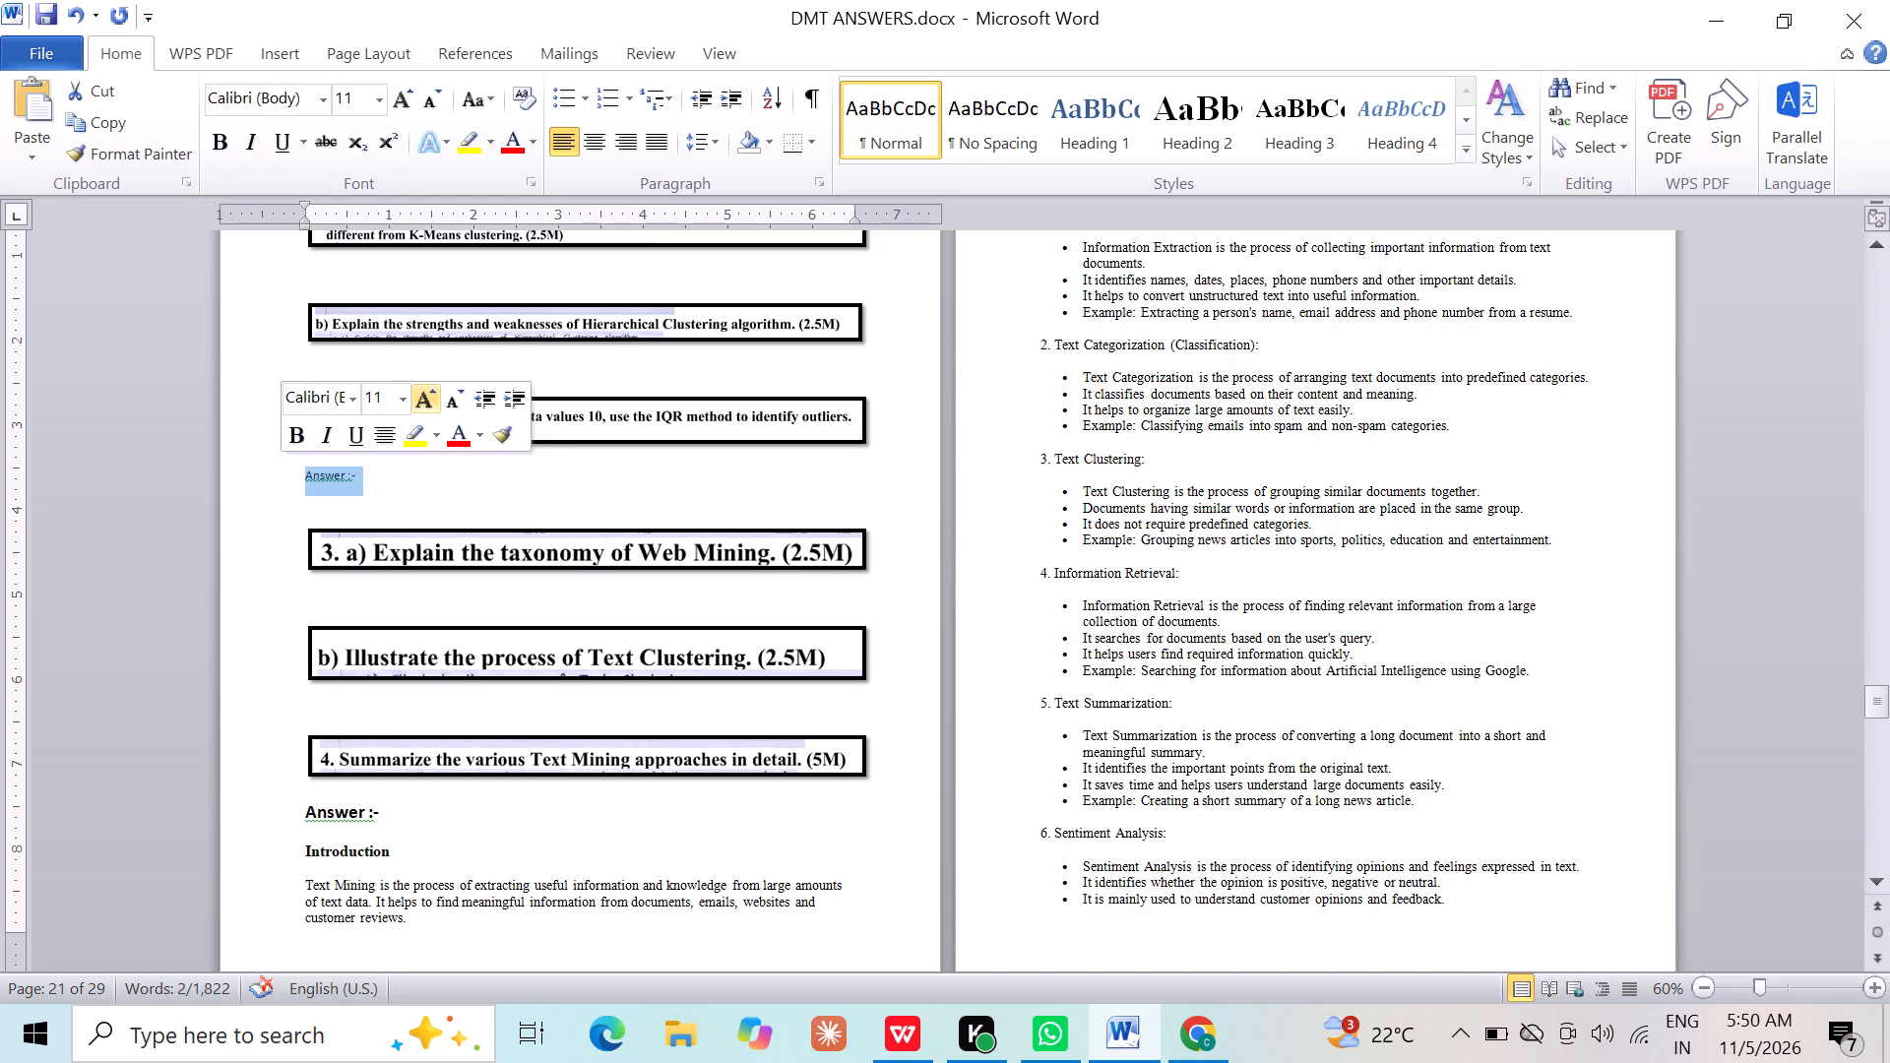
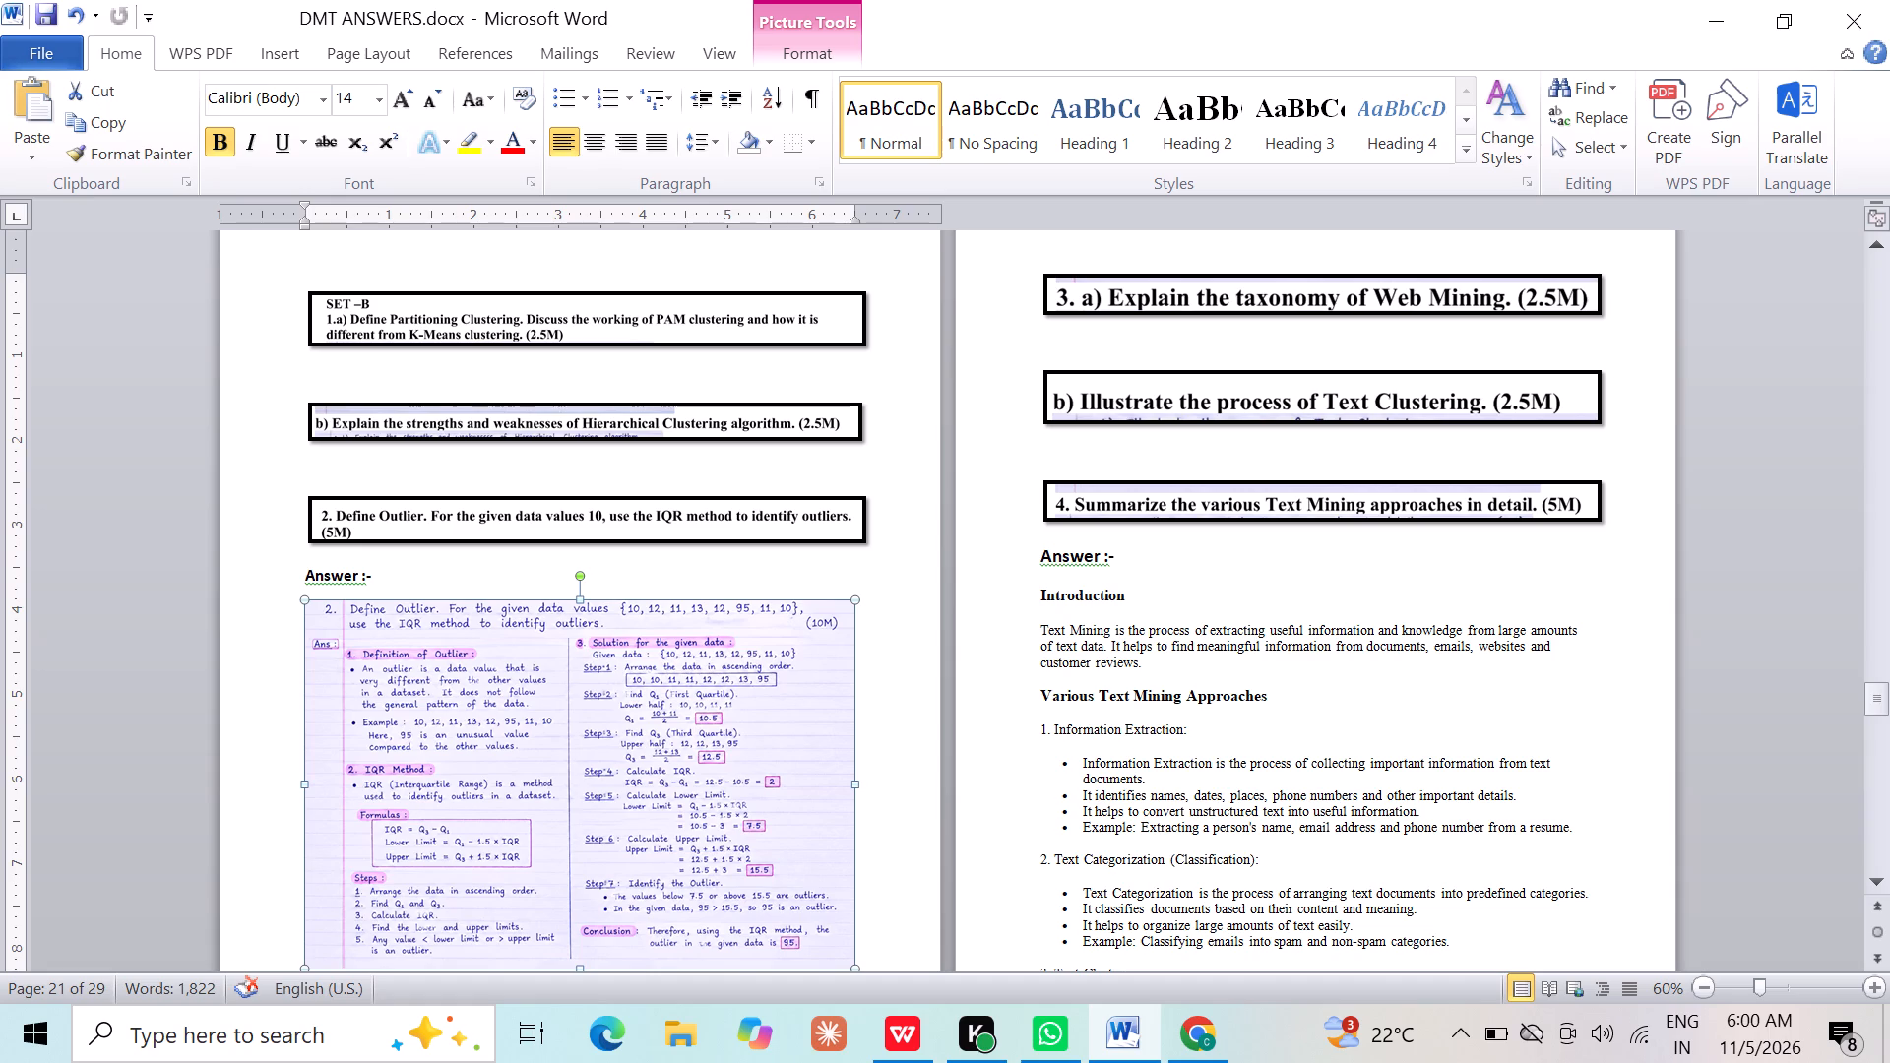
scroll(1215, 633, "down", 6)
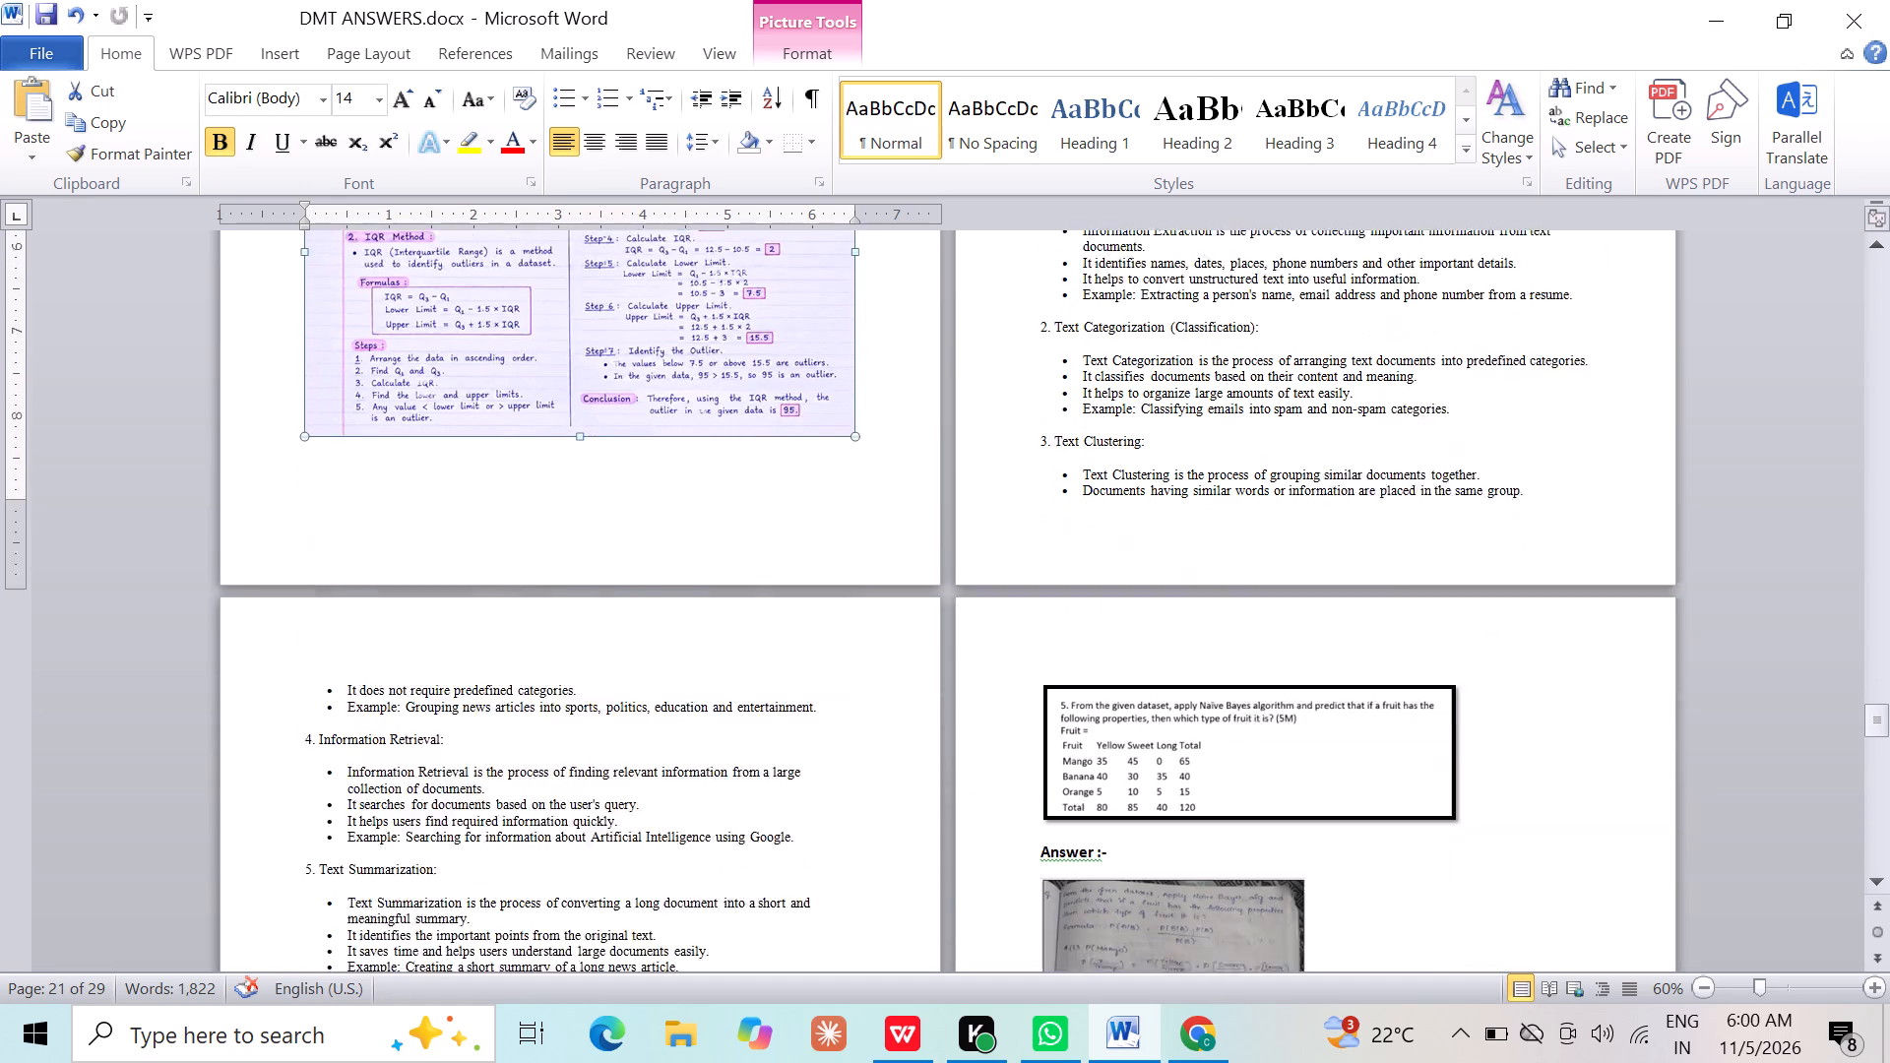
scroll(1215, 633, "down", 6)
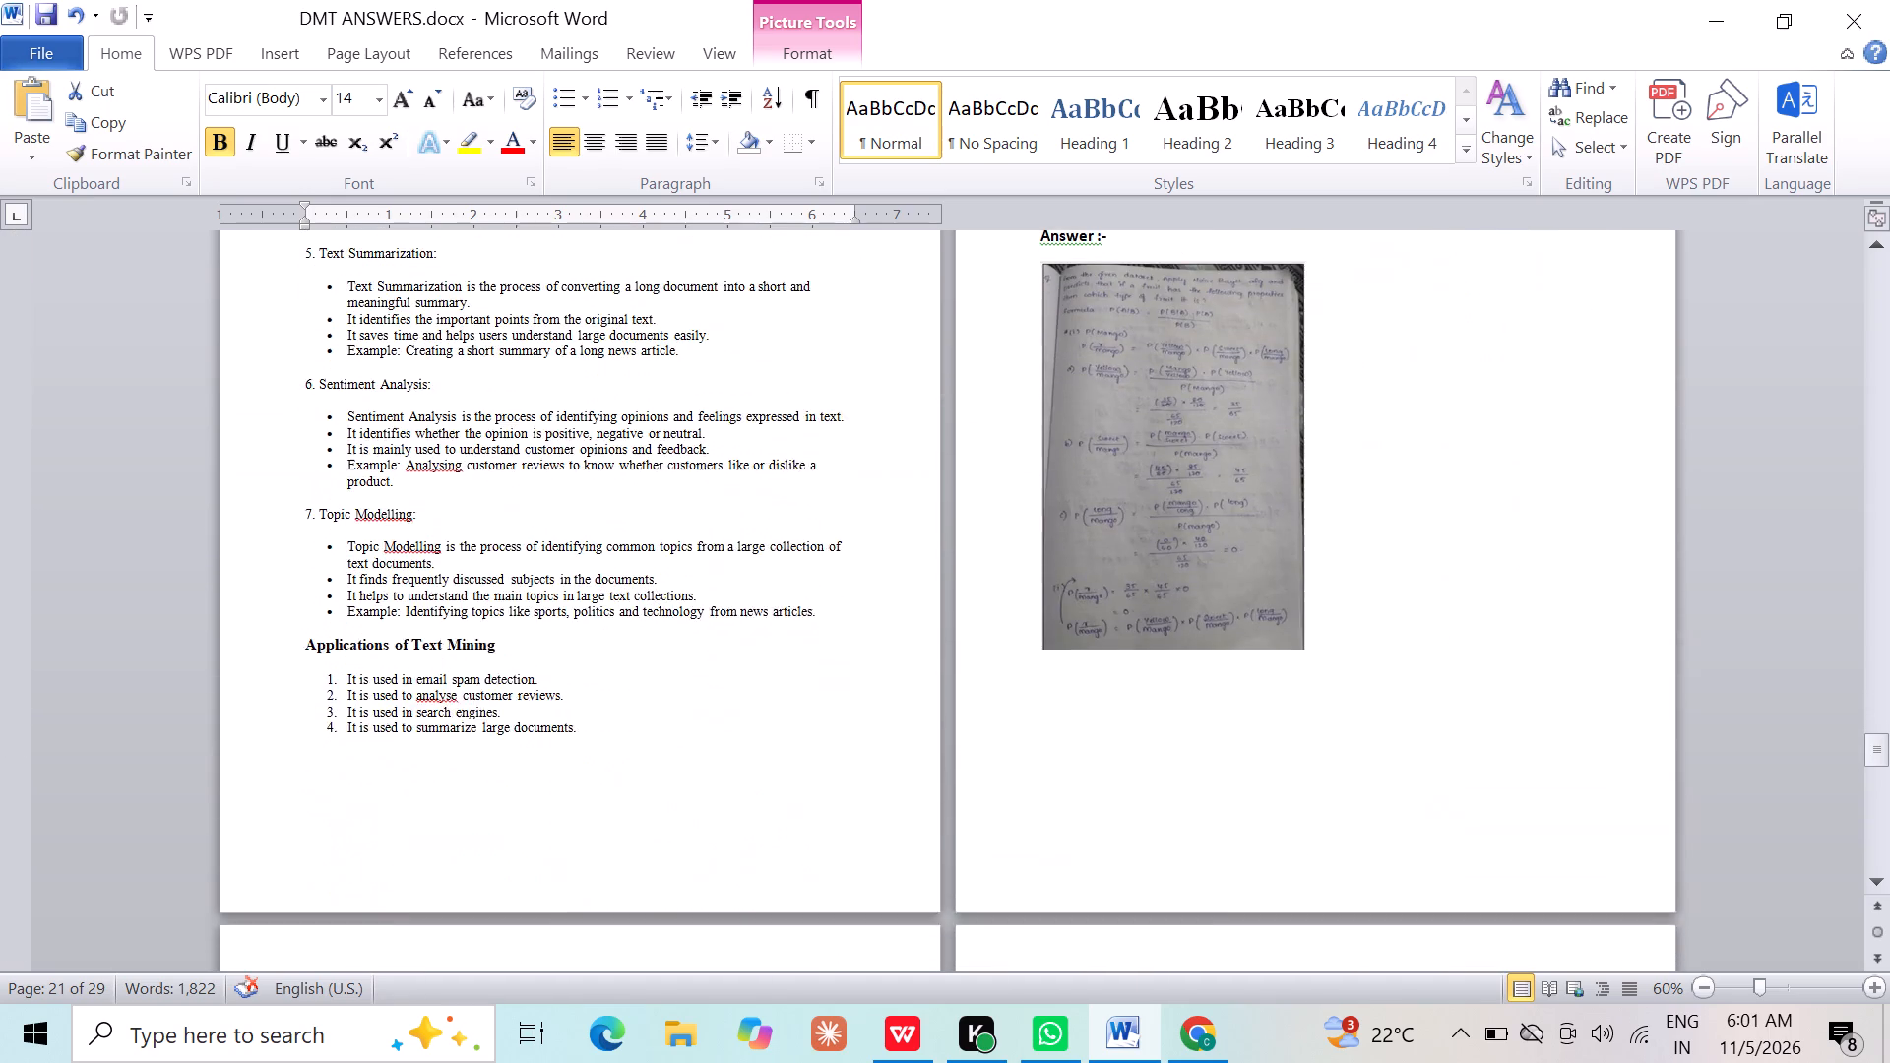
scroll(1355, 420, "down", 10)
scroll(1355, 420, "up", 10)
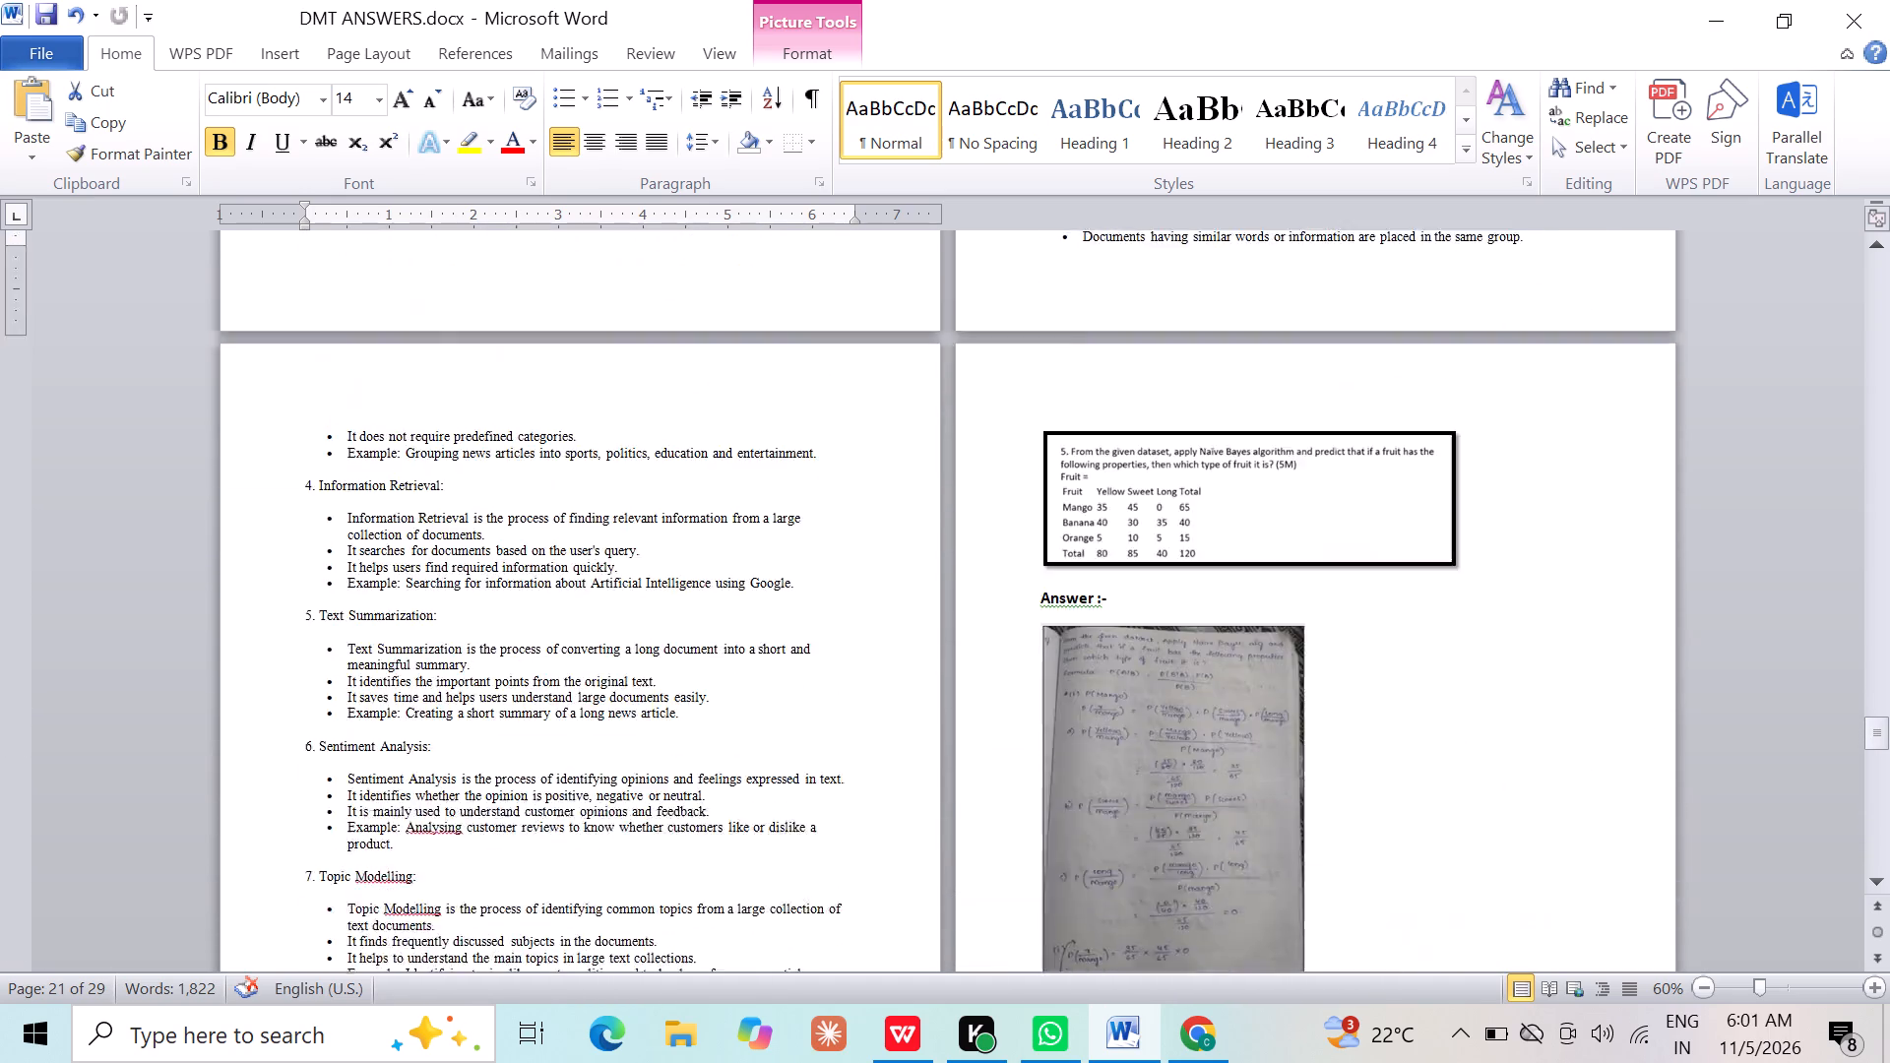
scroll(1355, 420, "up", 5)
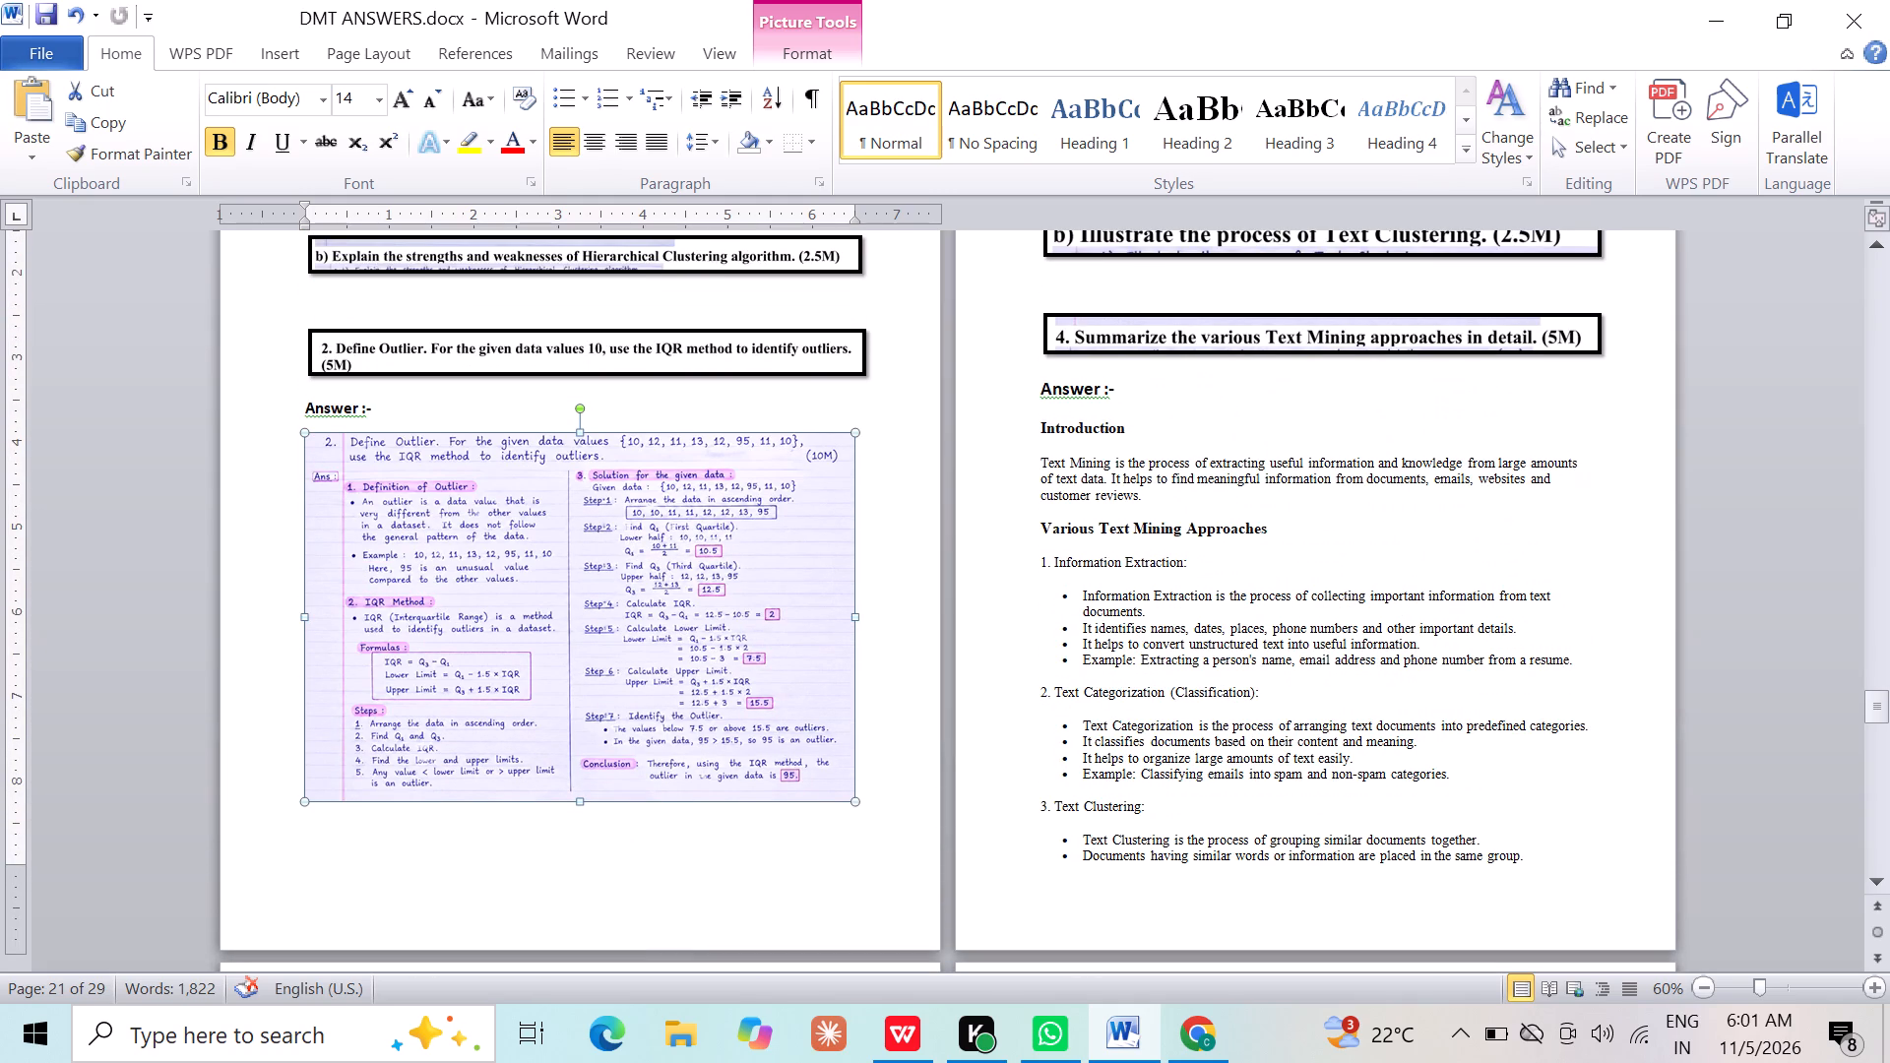
Bold the Information Extraction, Text Categorization (Classification) and Text Clustering headings in the question 4 answer.
left_click_drag(1201, 565, 1130, 543)
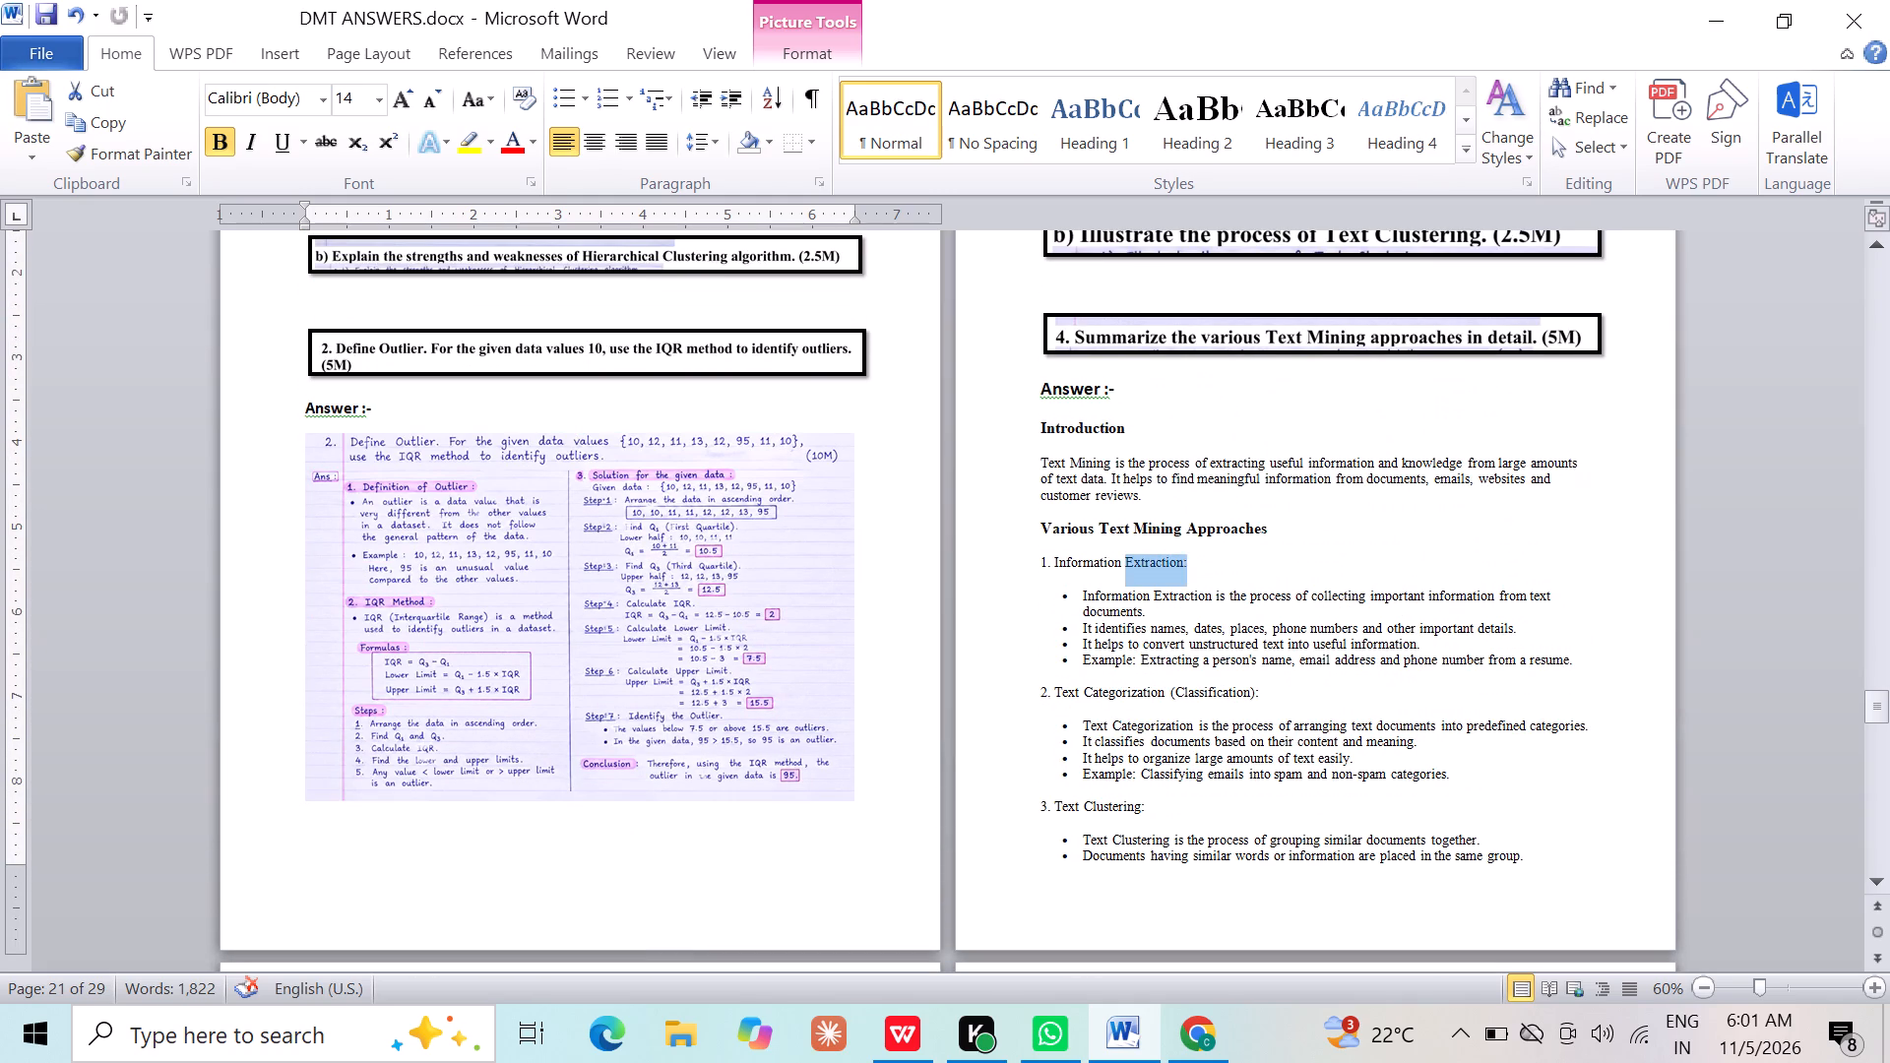
left_click_drag(1130, 543, 1046, 564)
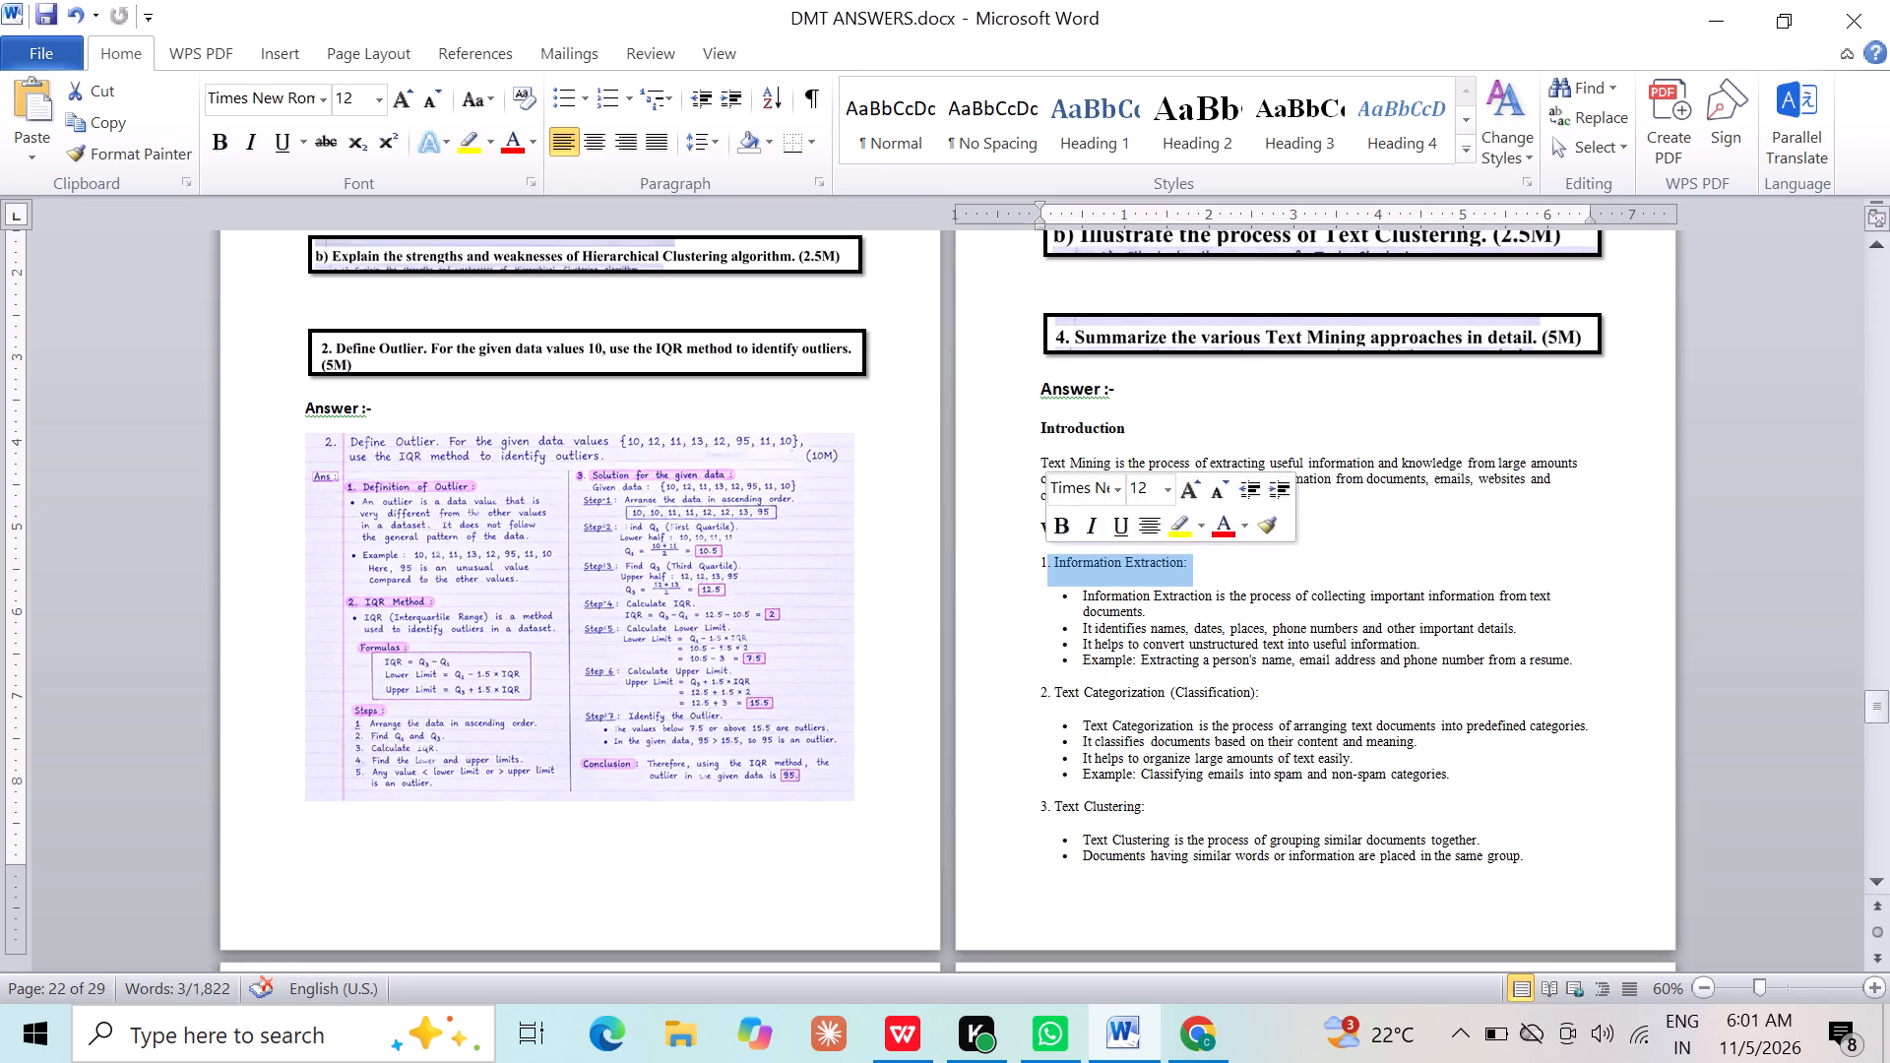
left_click(1068, 532)
triple_click(1137, 701)
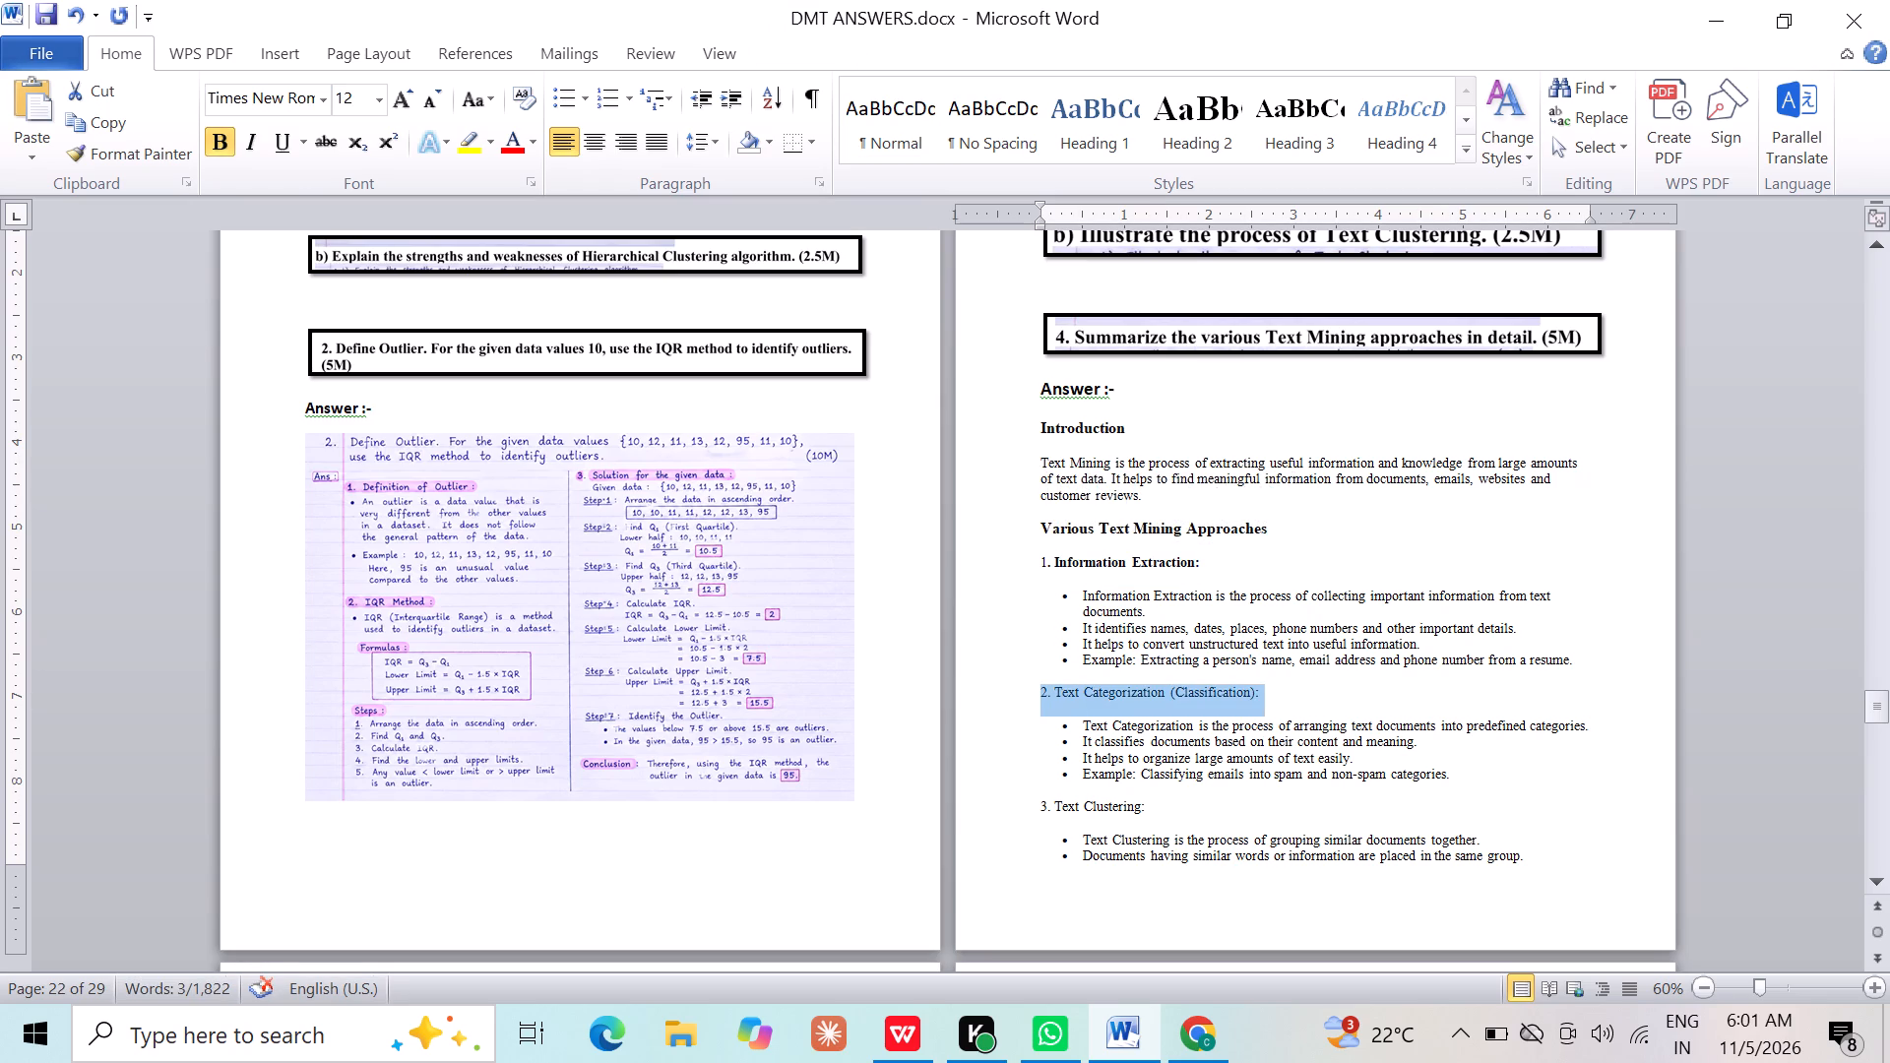
left_click(1142, 672)
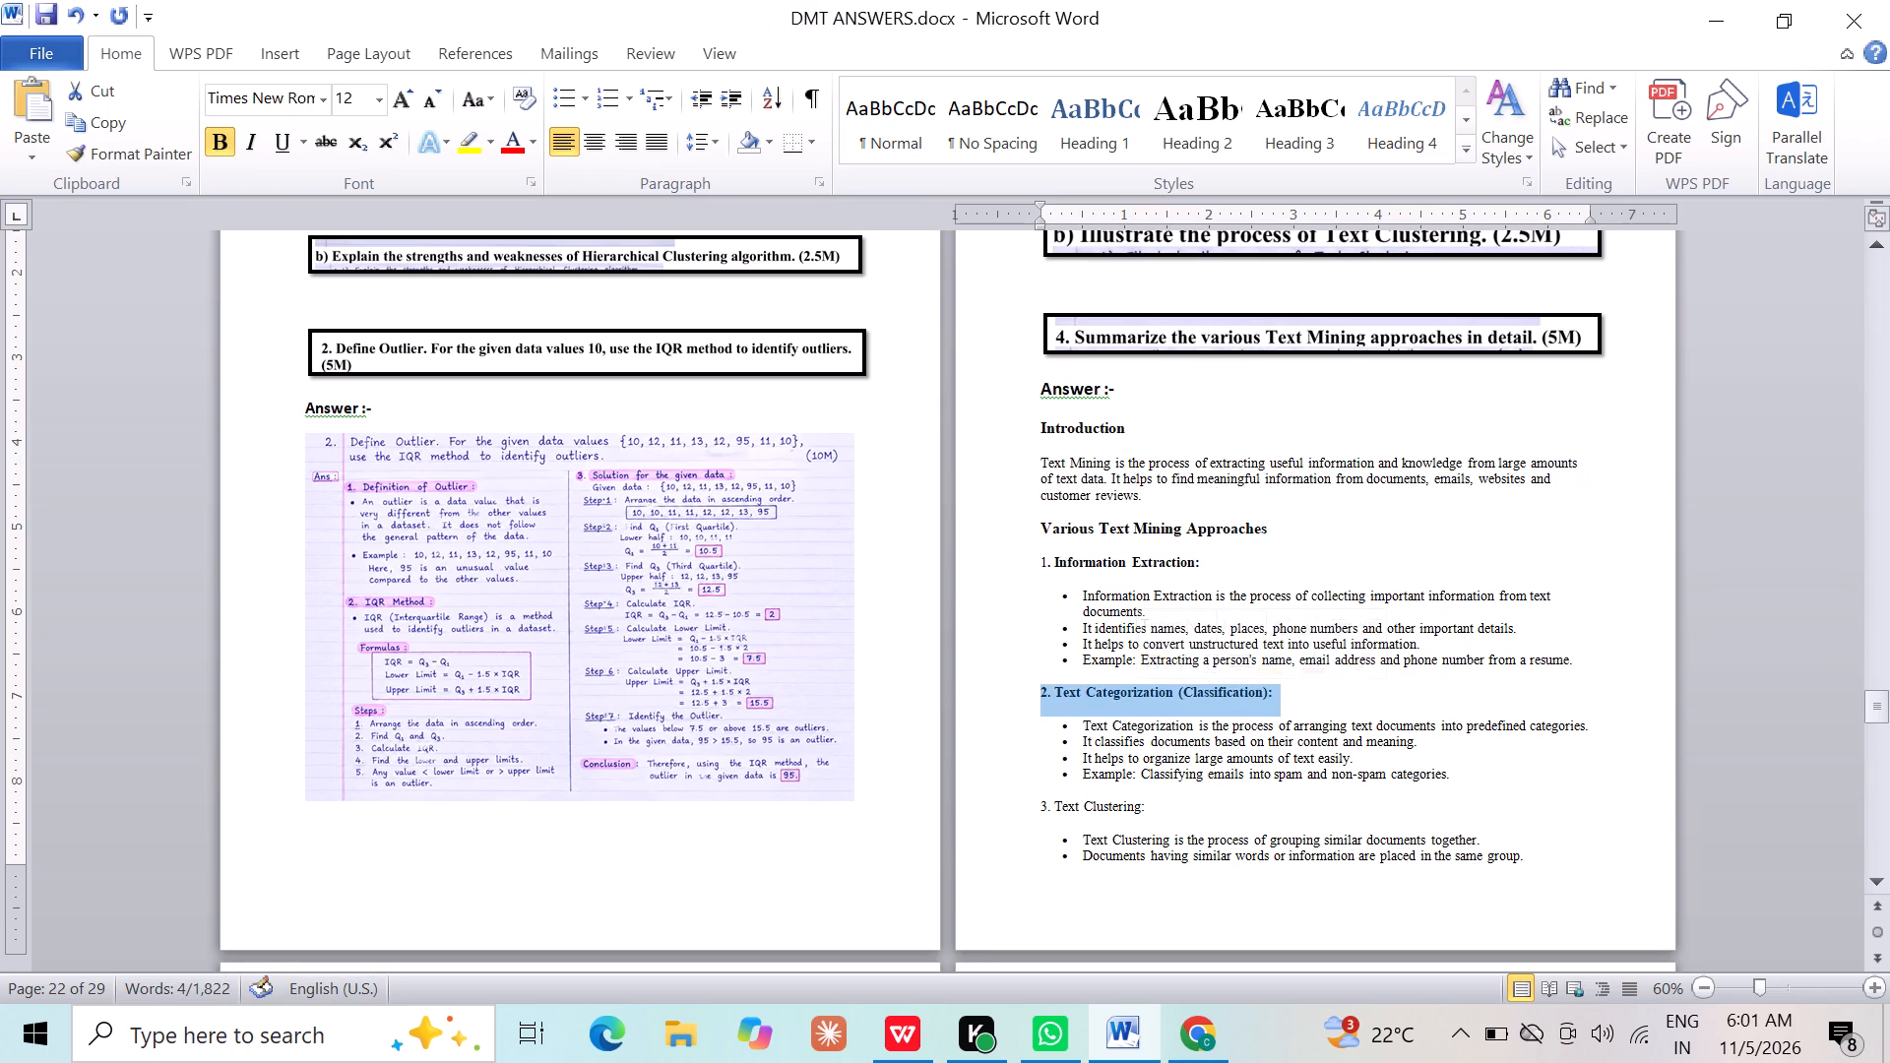
triple_click(1090, 803)
left_click(1107, 780)
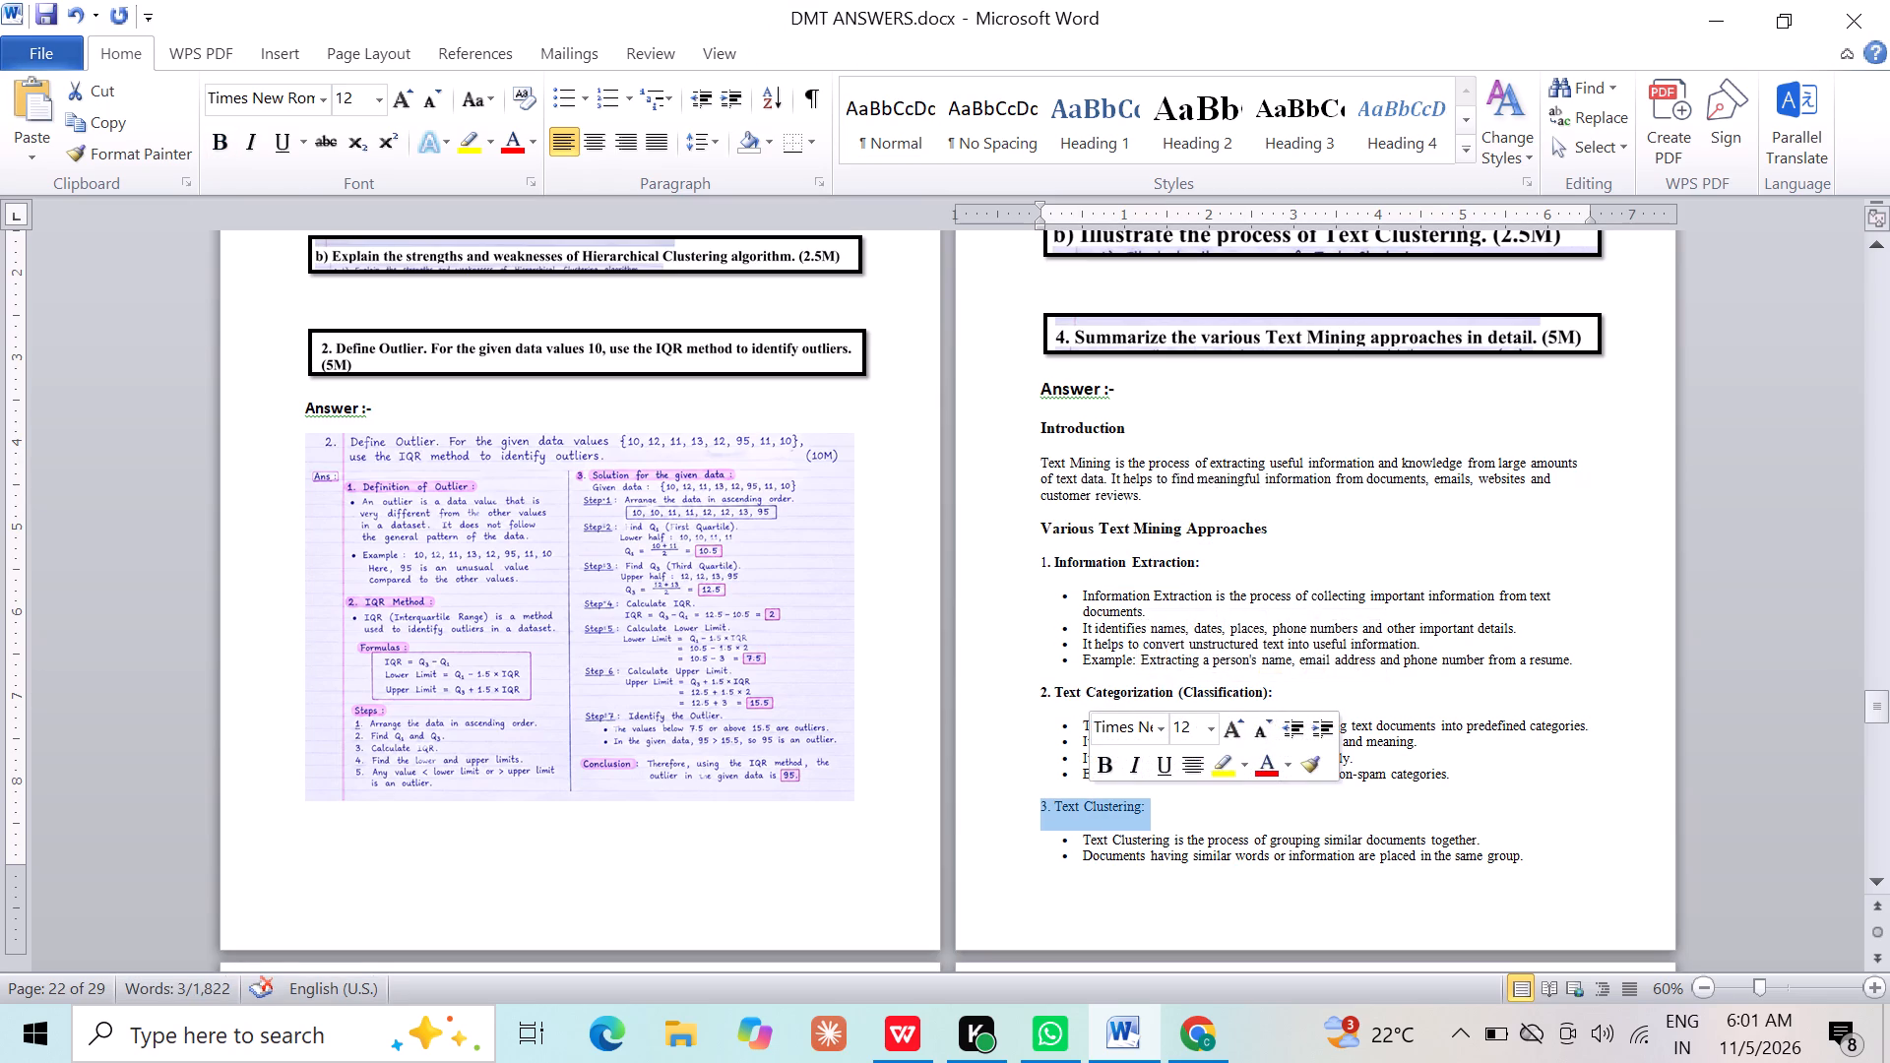
left_click_drag(1107, 770, 1053, 756)
scroll(1053, 756, "down", 5)
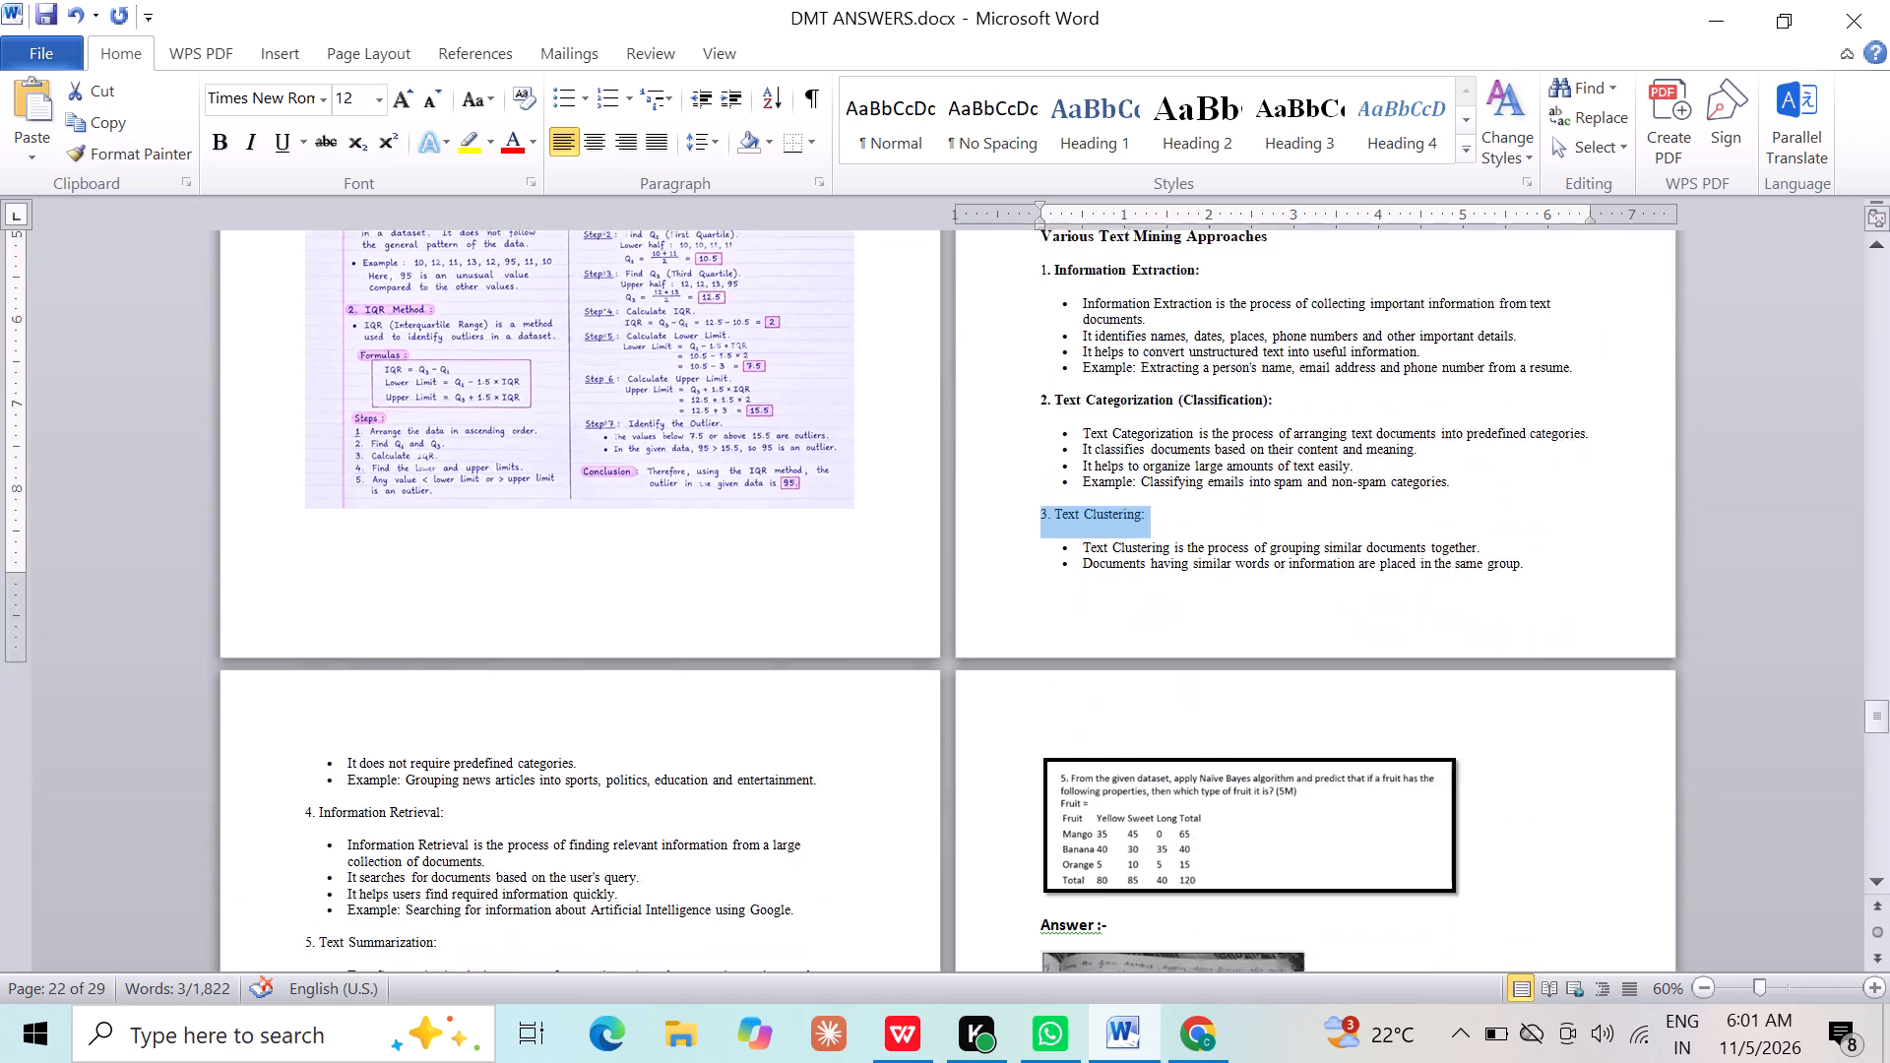
scroll(1053, 756, "down", 2)
left_click(223, 135)
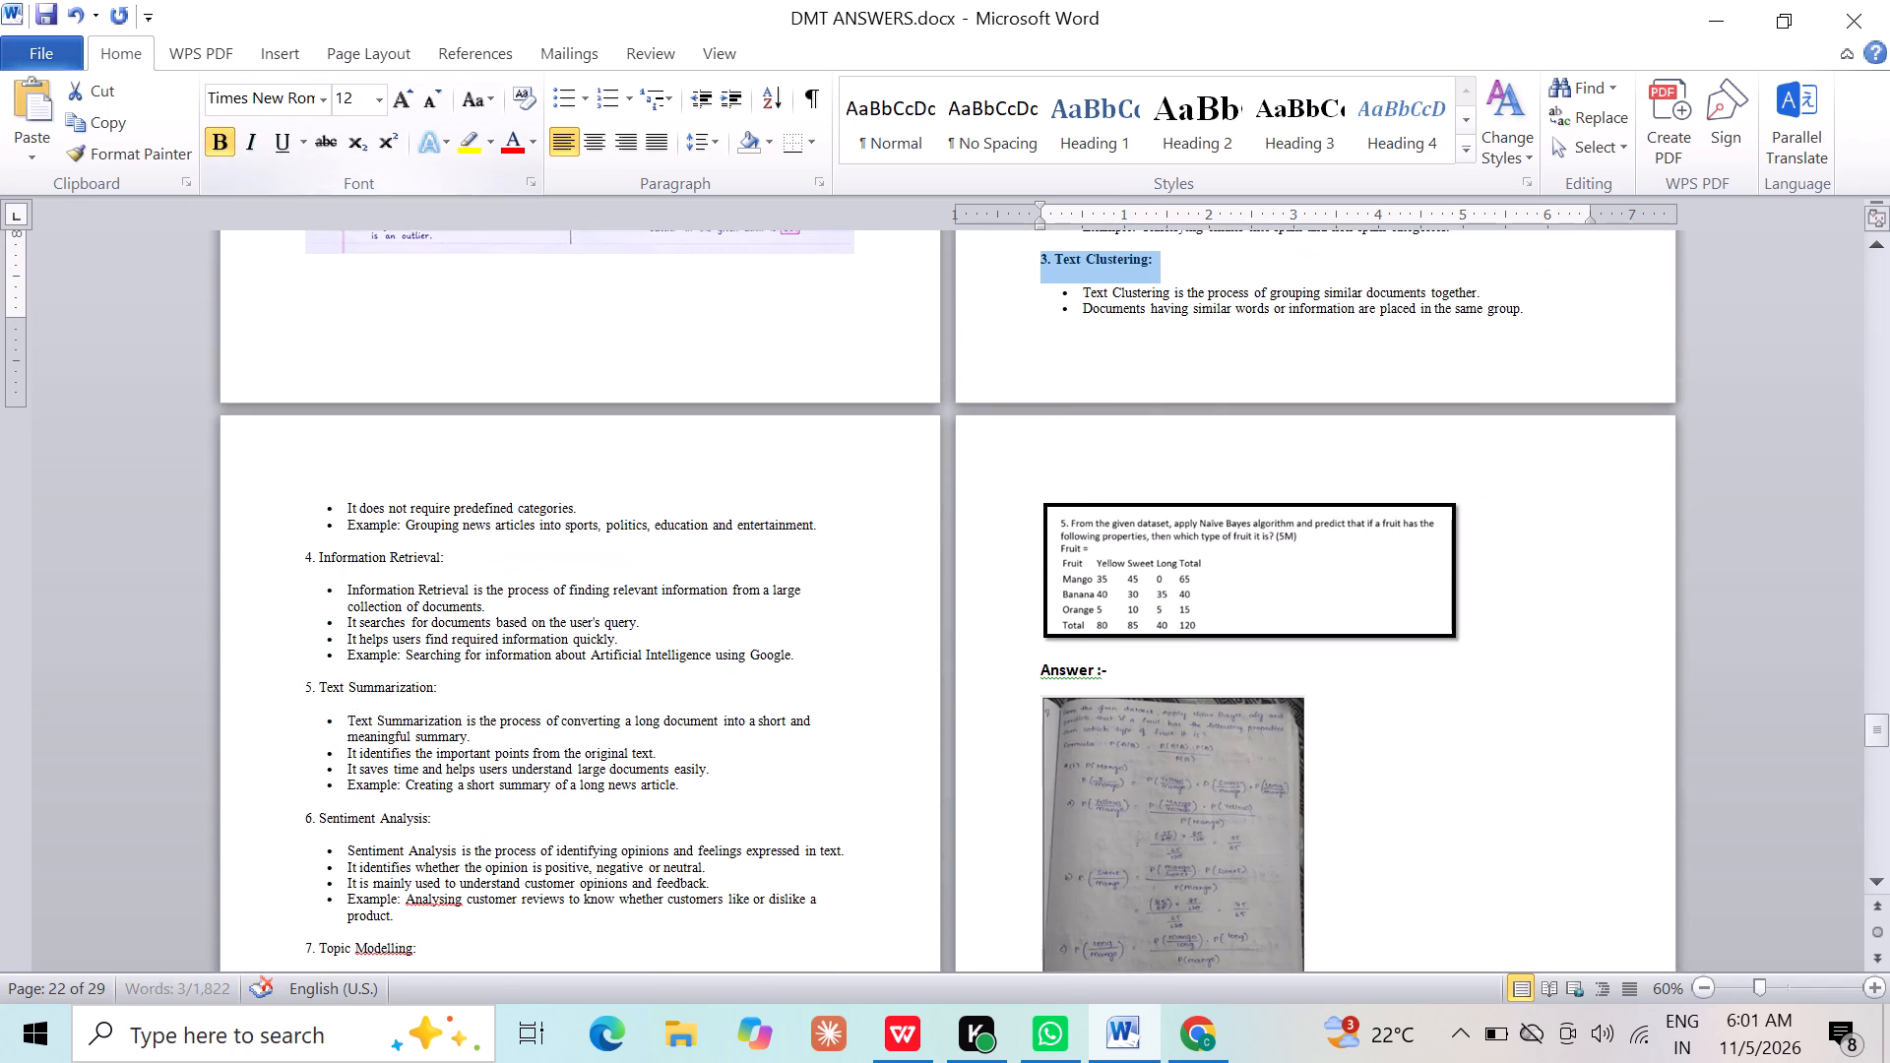
Bold the Information Retrieval, Text Summarization, Sentiment Analysis and Topic Modelling headings in the question 4 answer.
triple_click(363, 552)
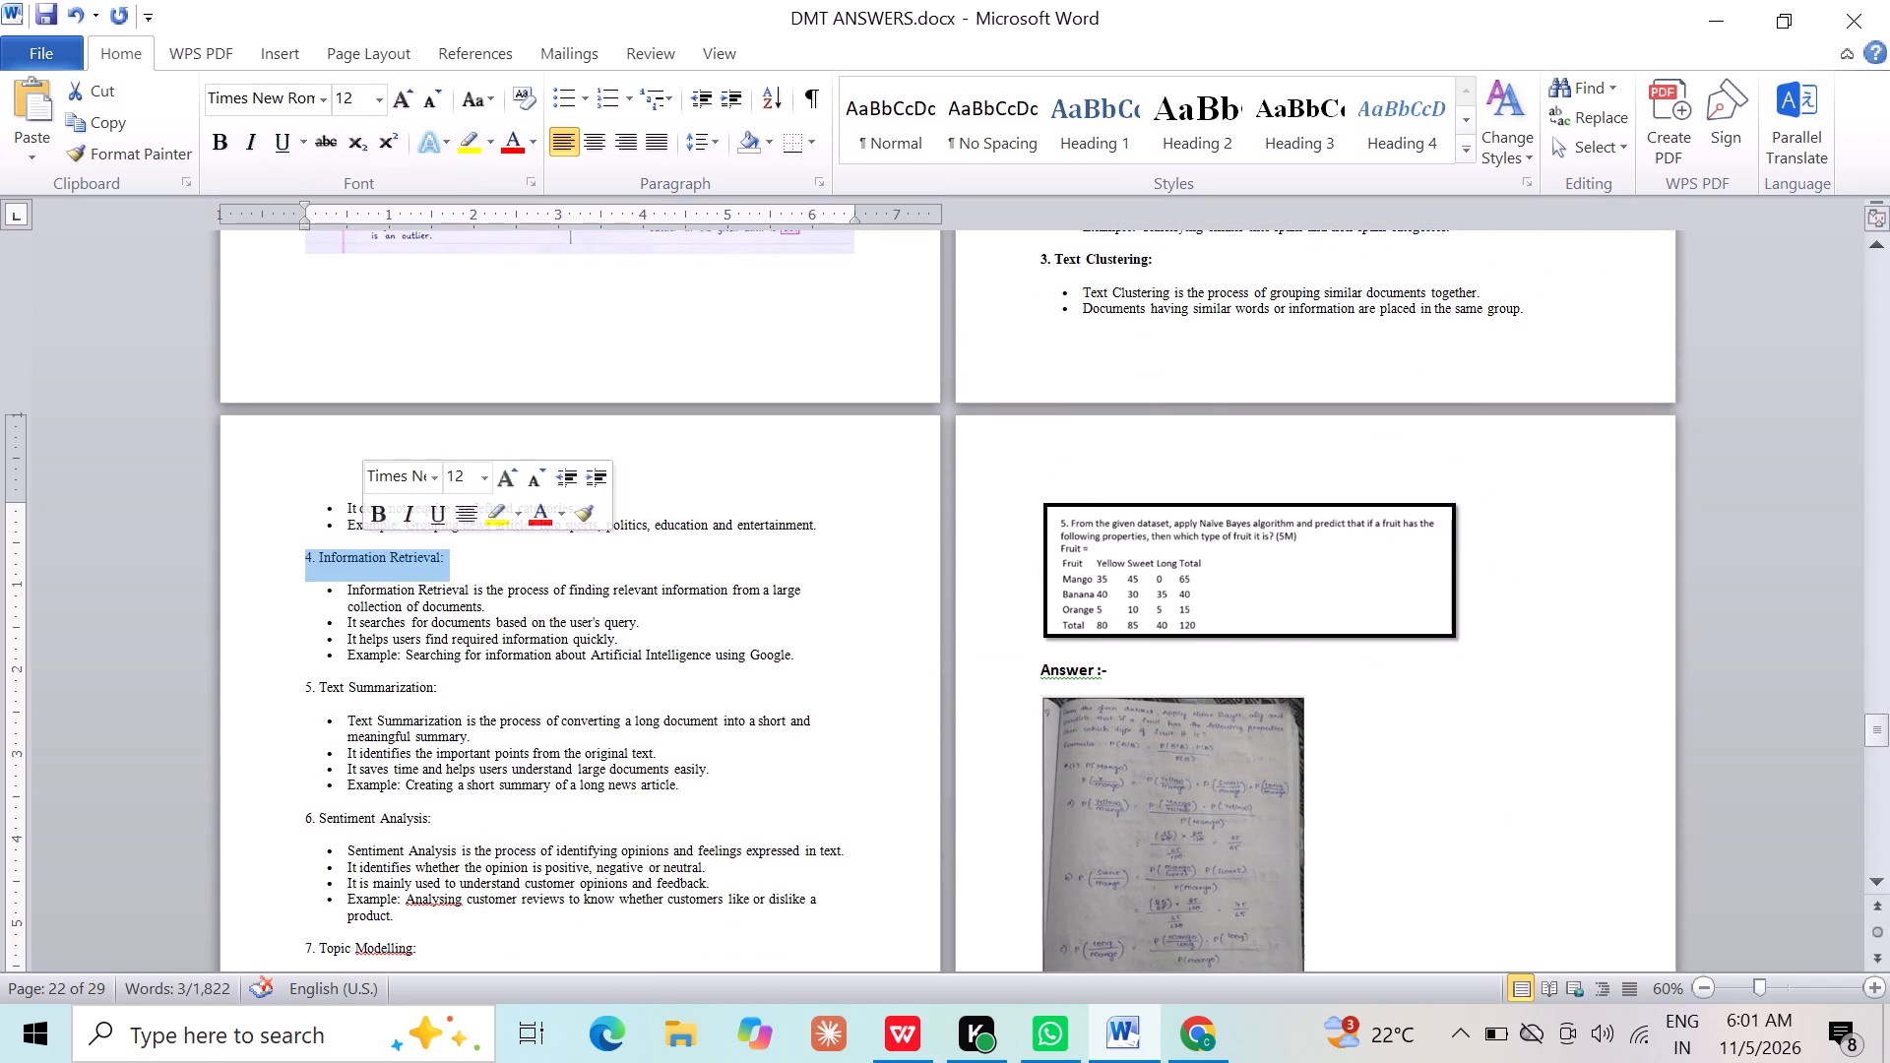
left_click(380, 515)
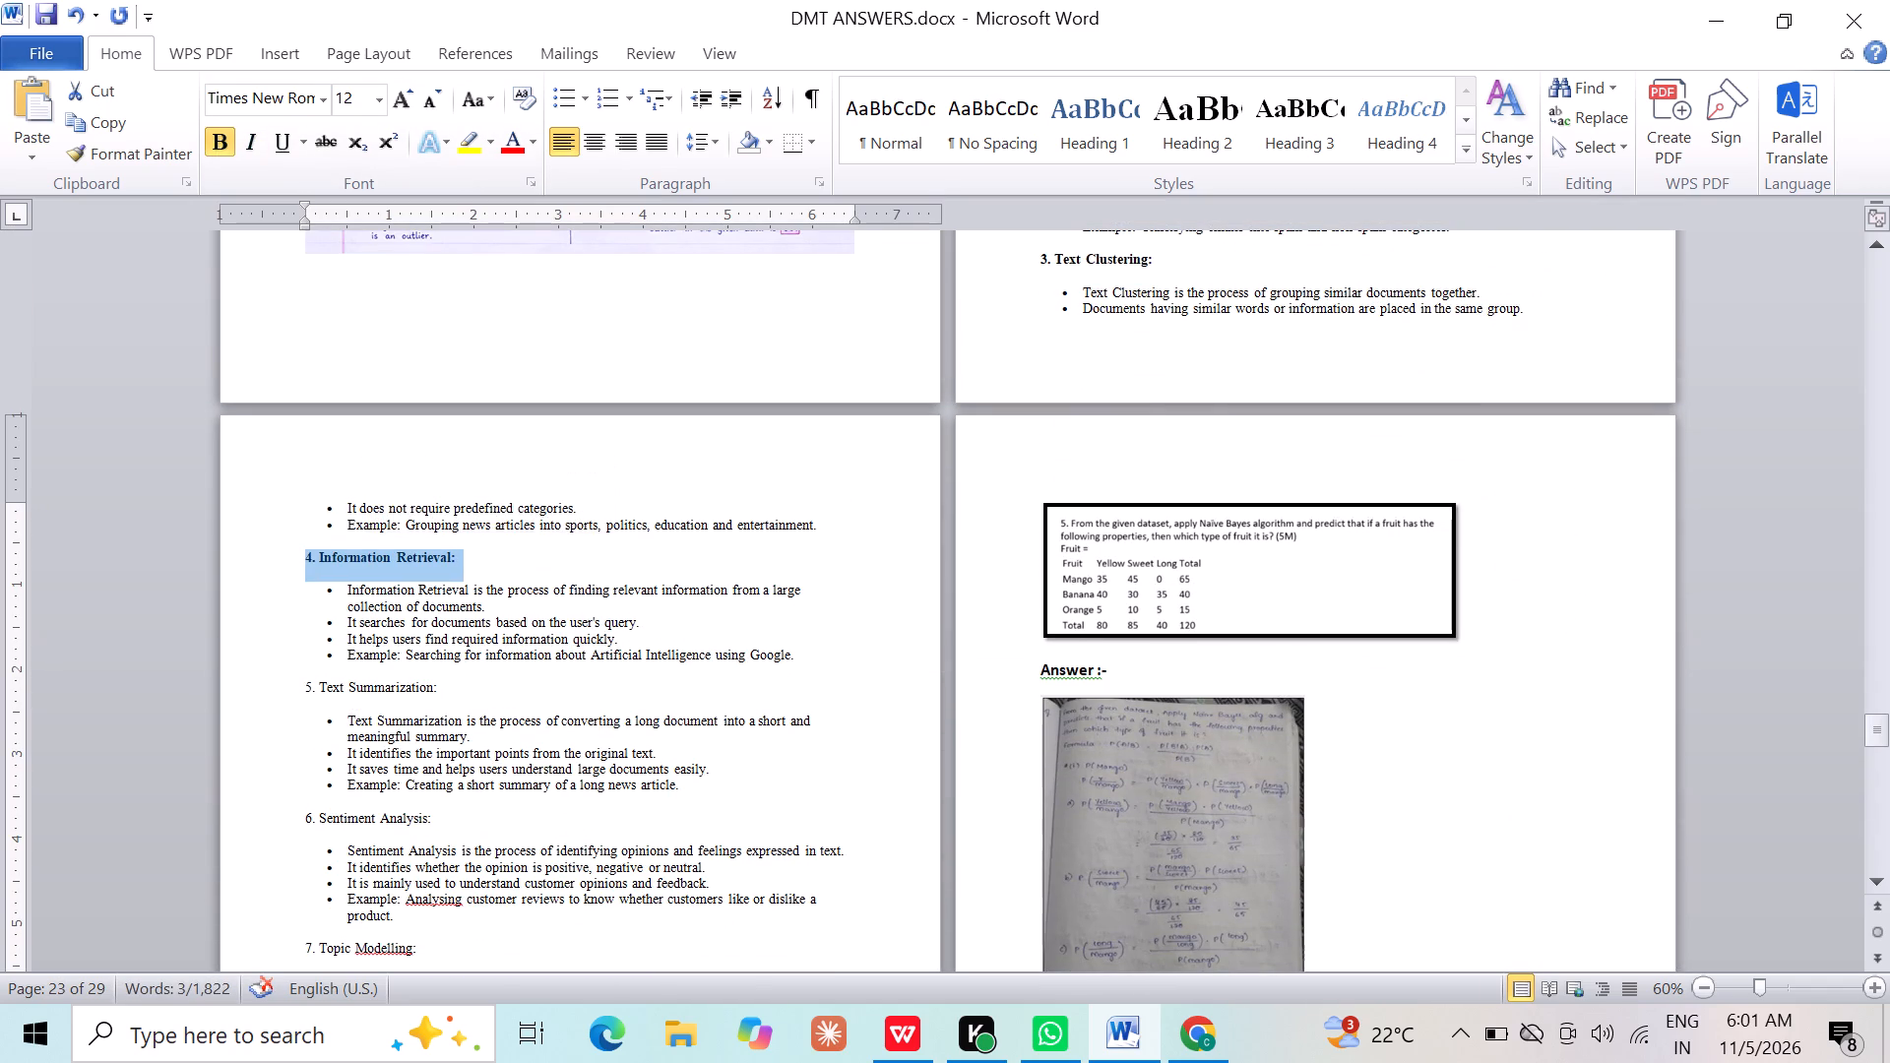
triple_click(383, 686)
left_click(398, 646)
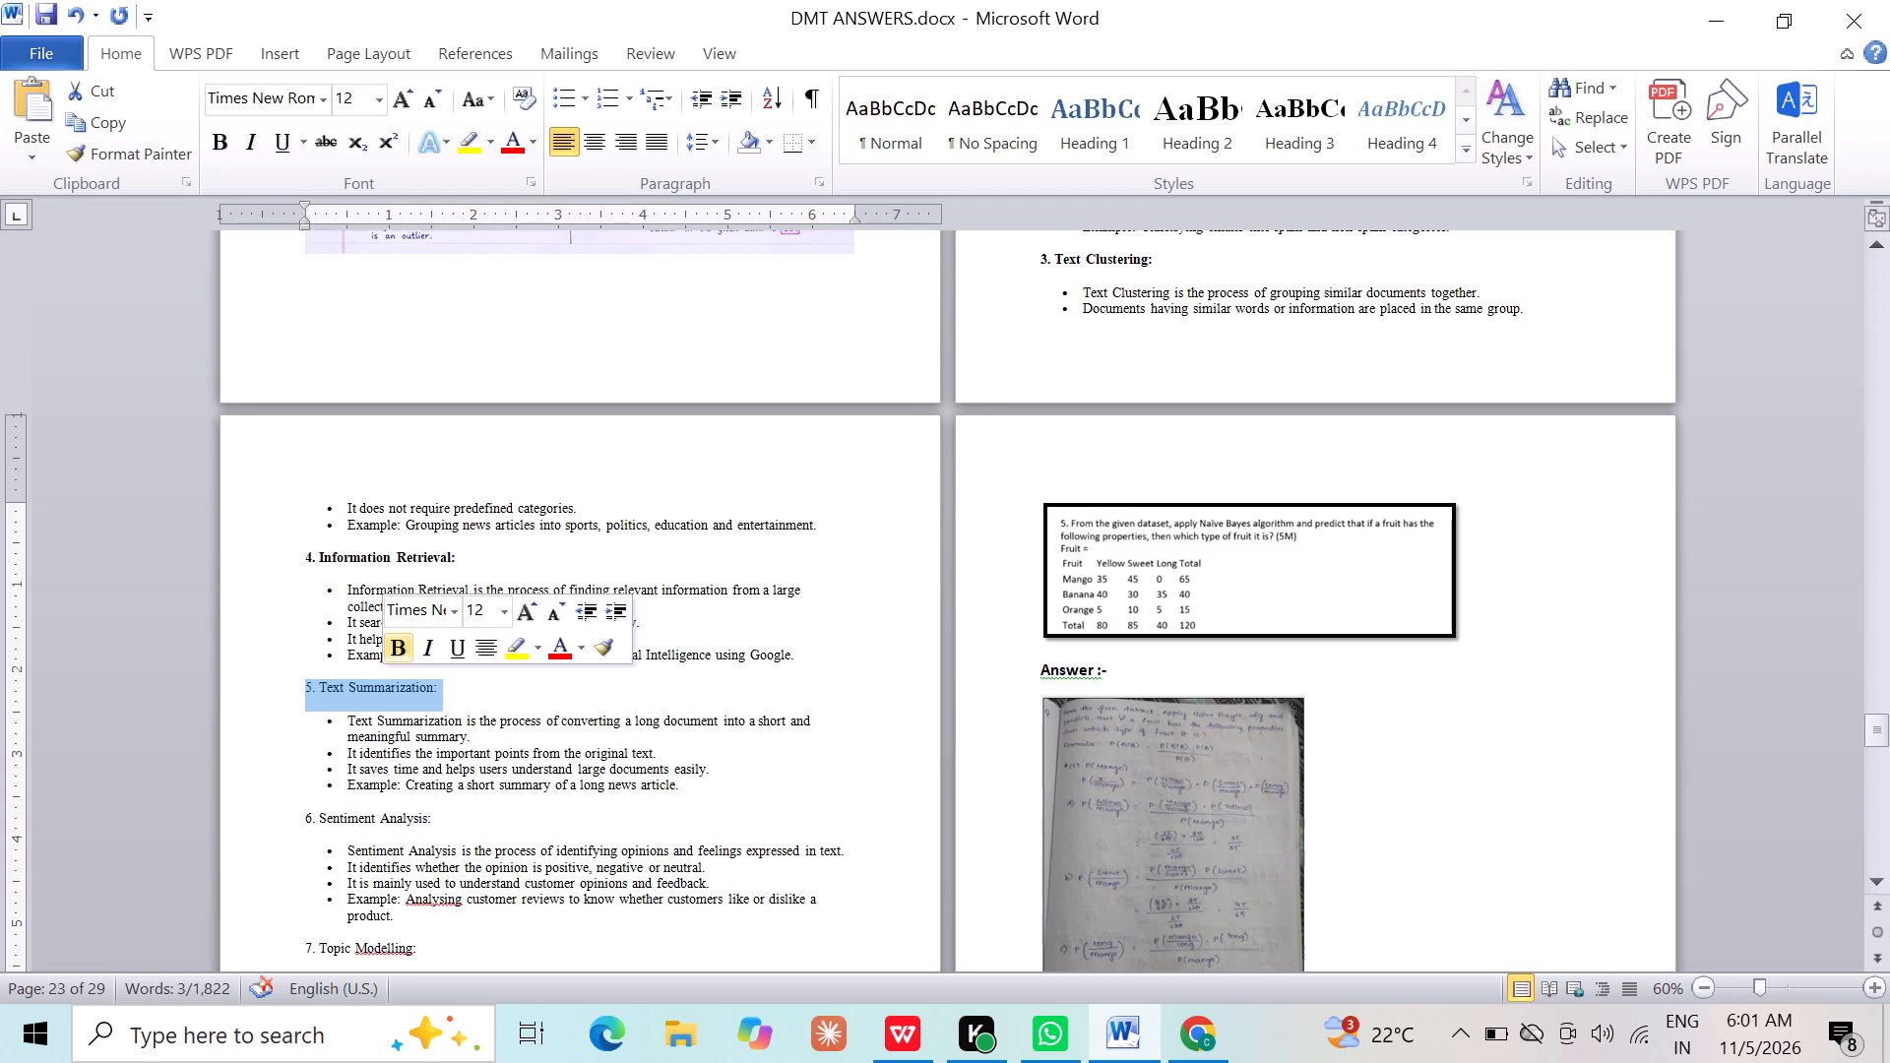
triple_click(379, 797)
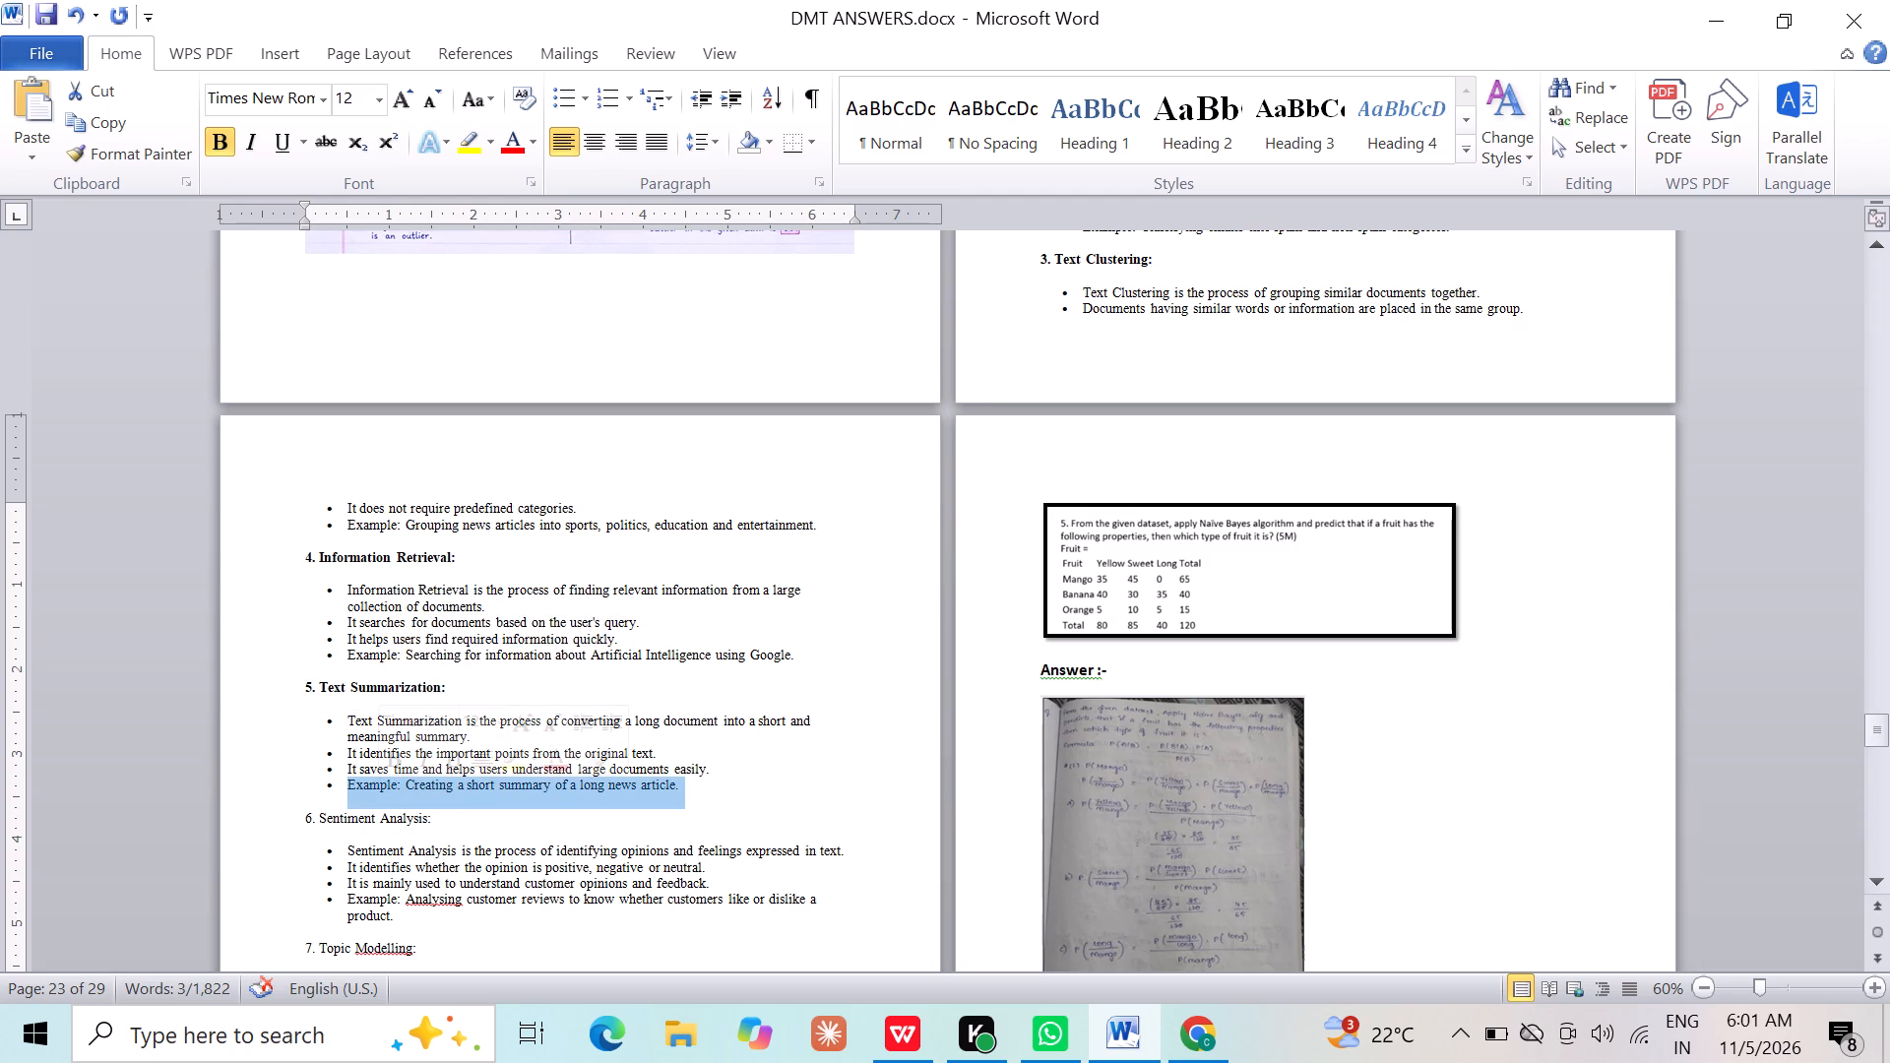
triple_click(373, 813)
left_click(392, 783)
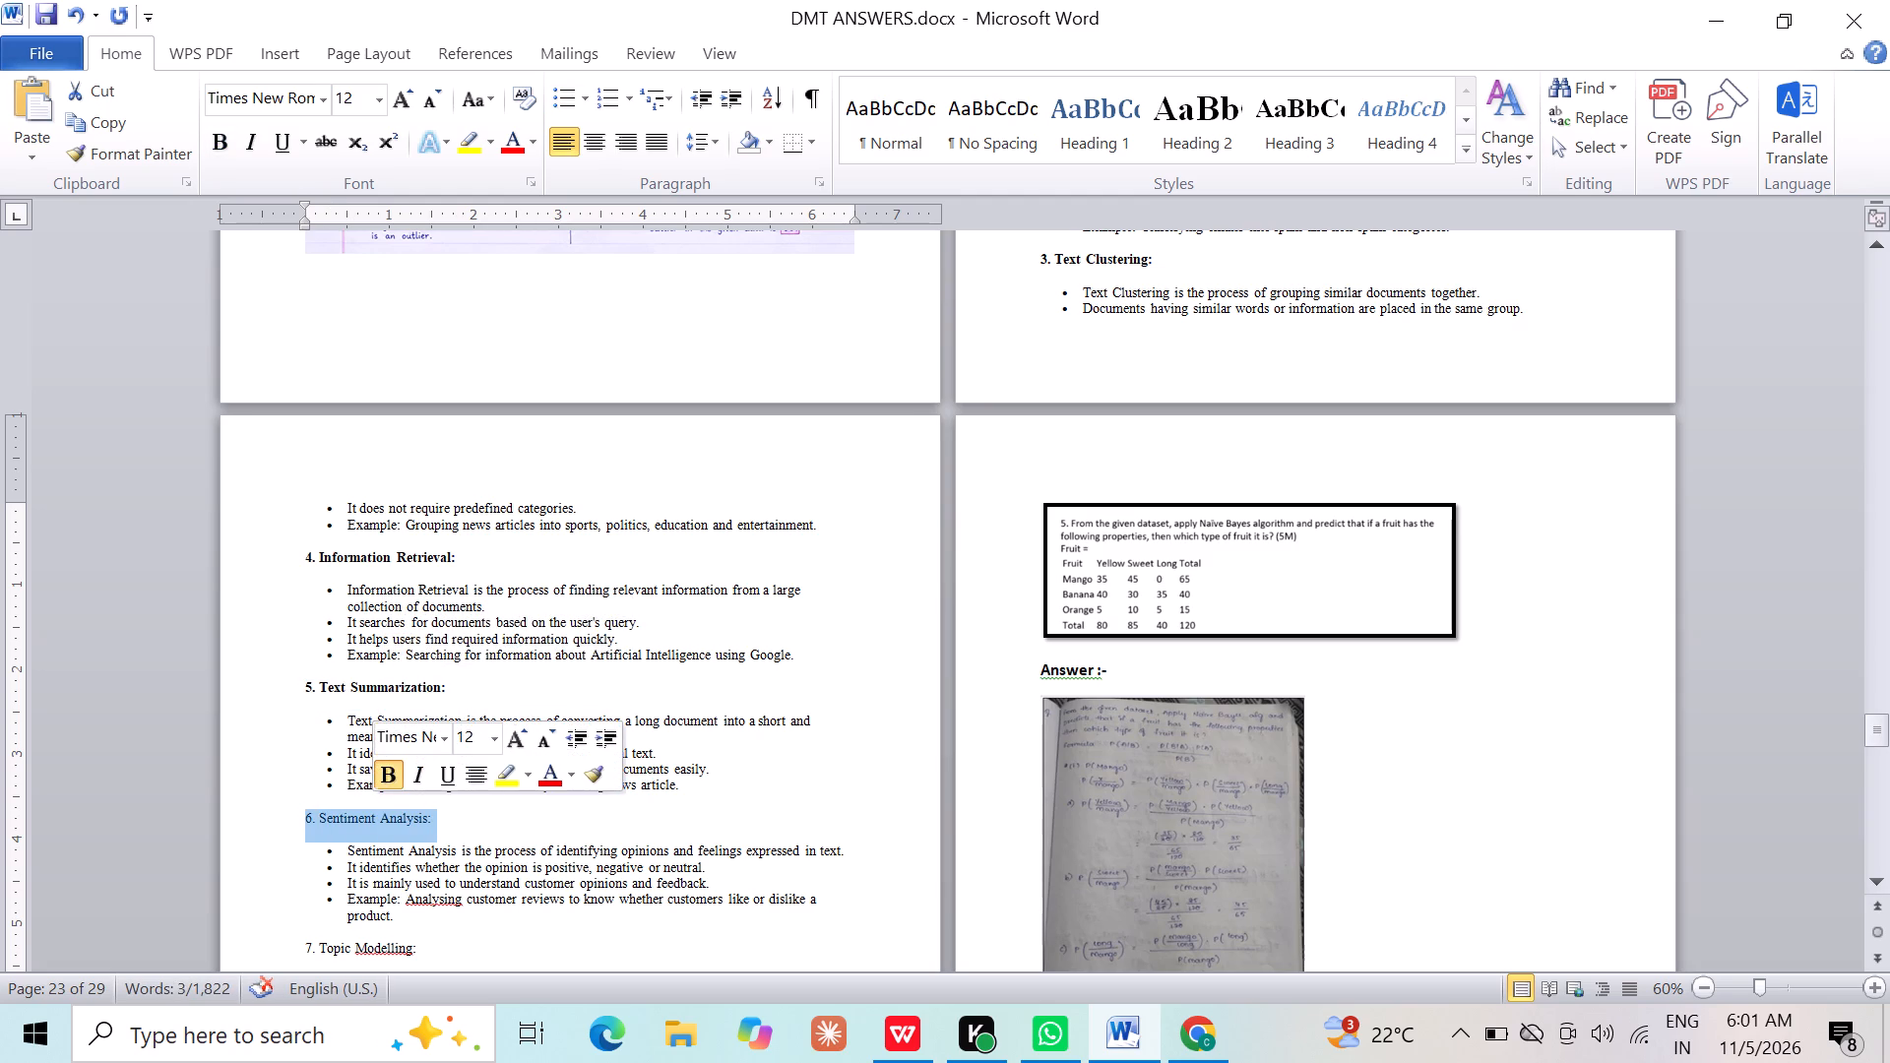
triple_click(370, 958)
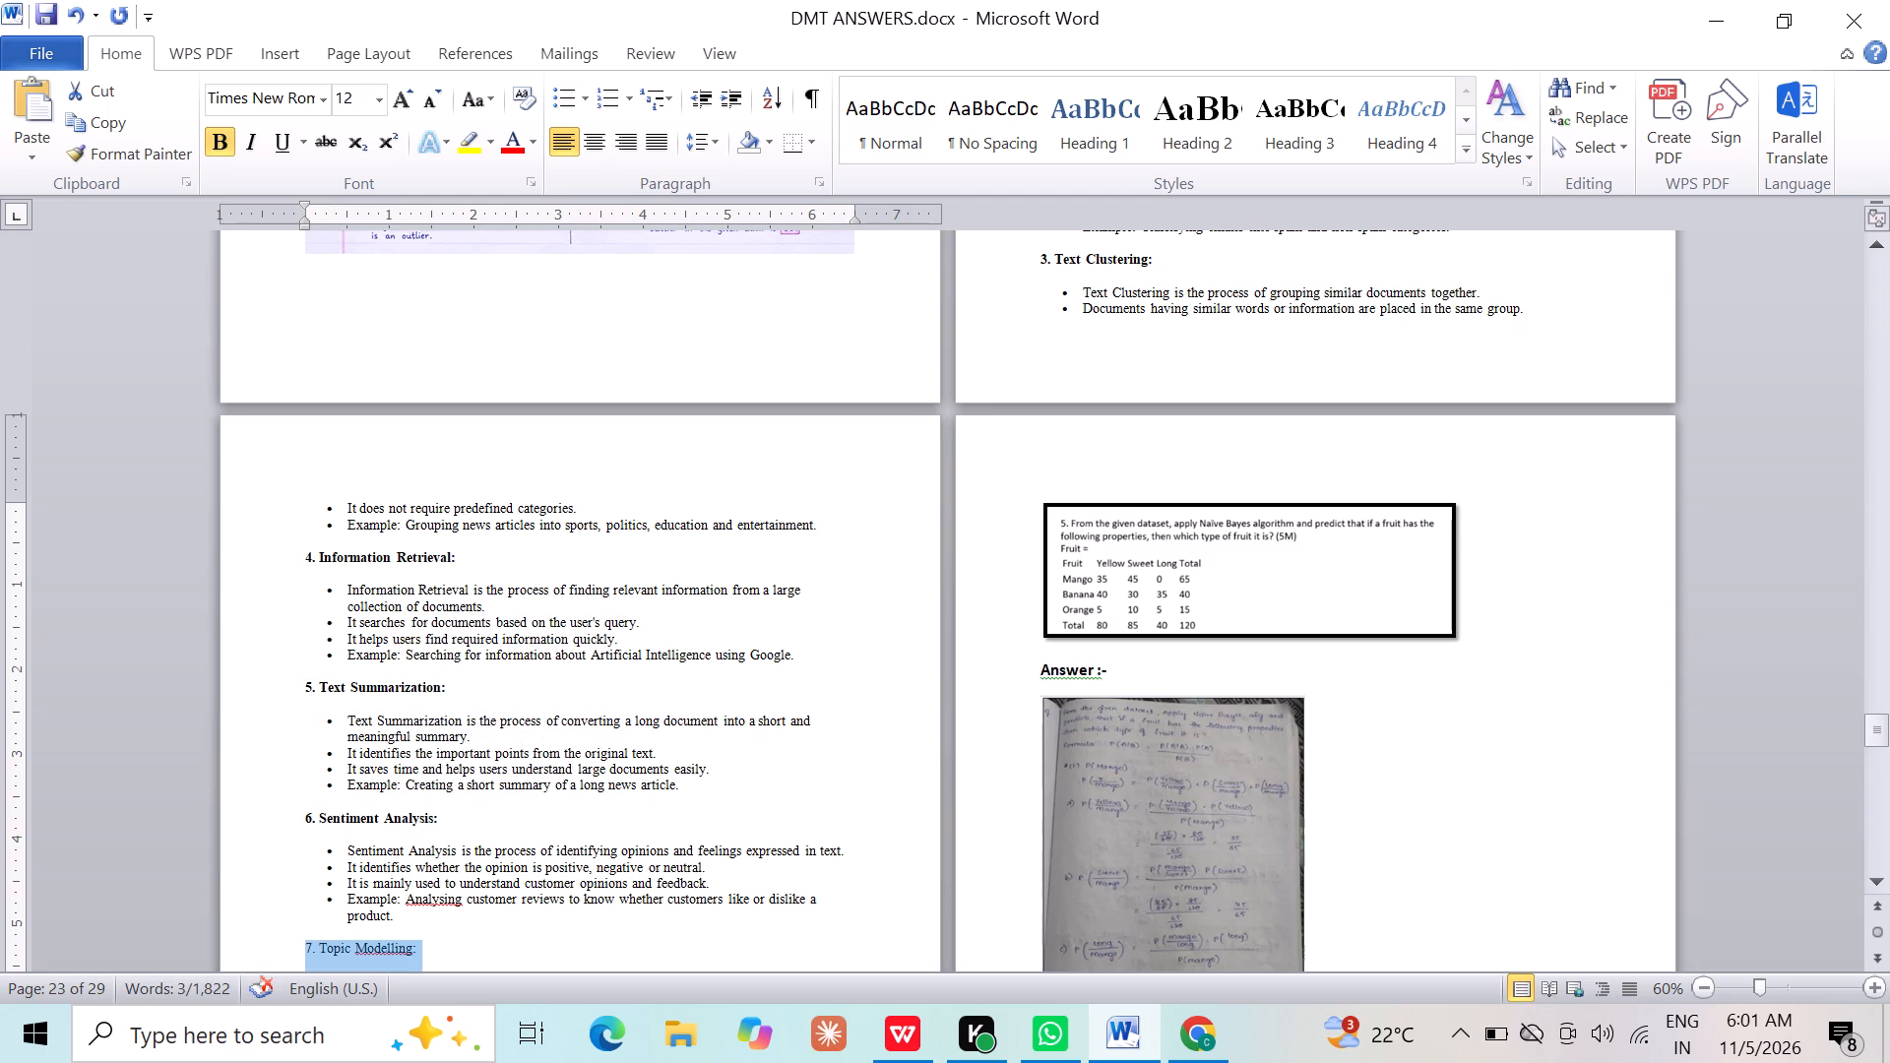
left_click(386, 911)
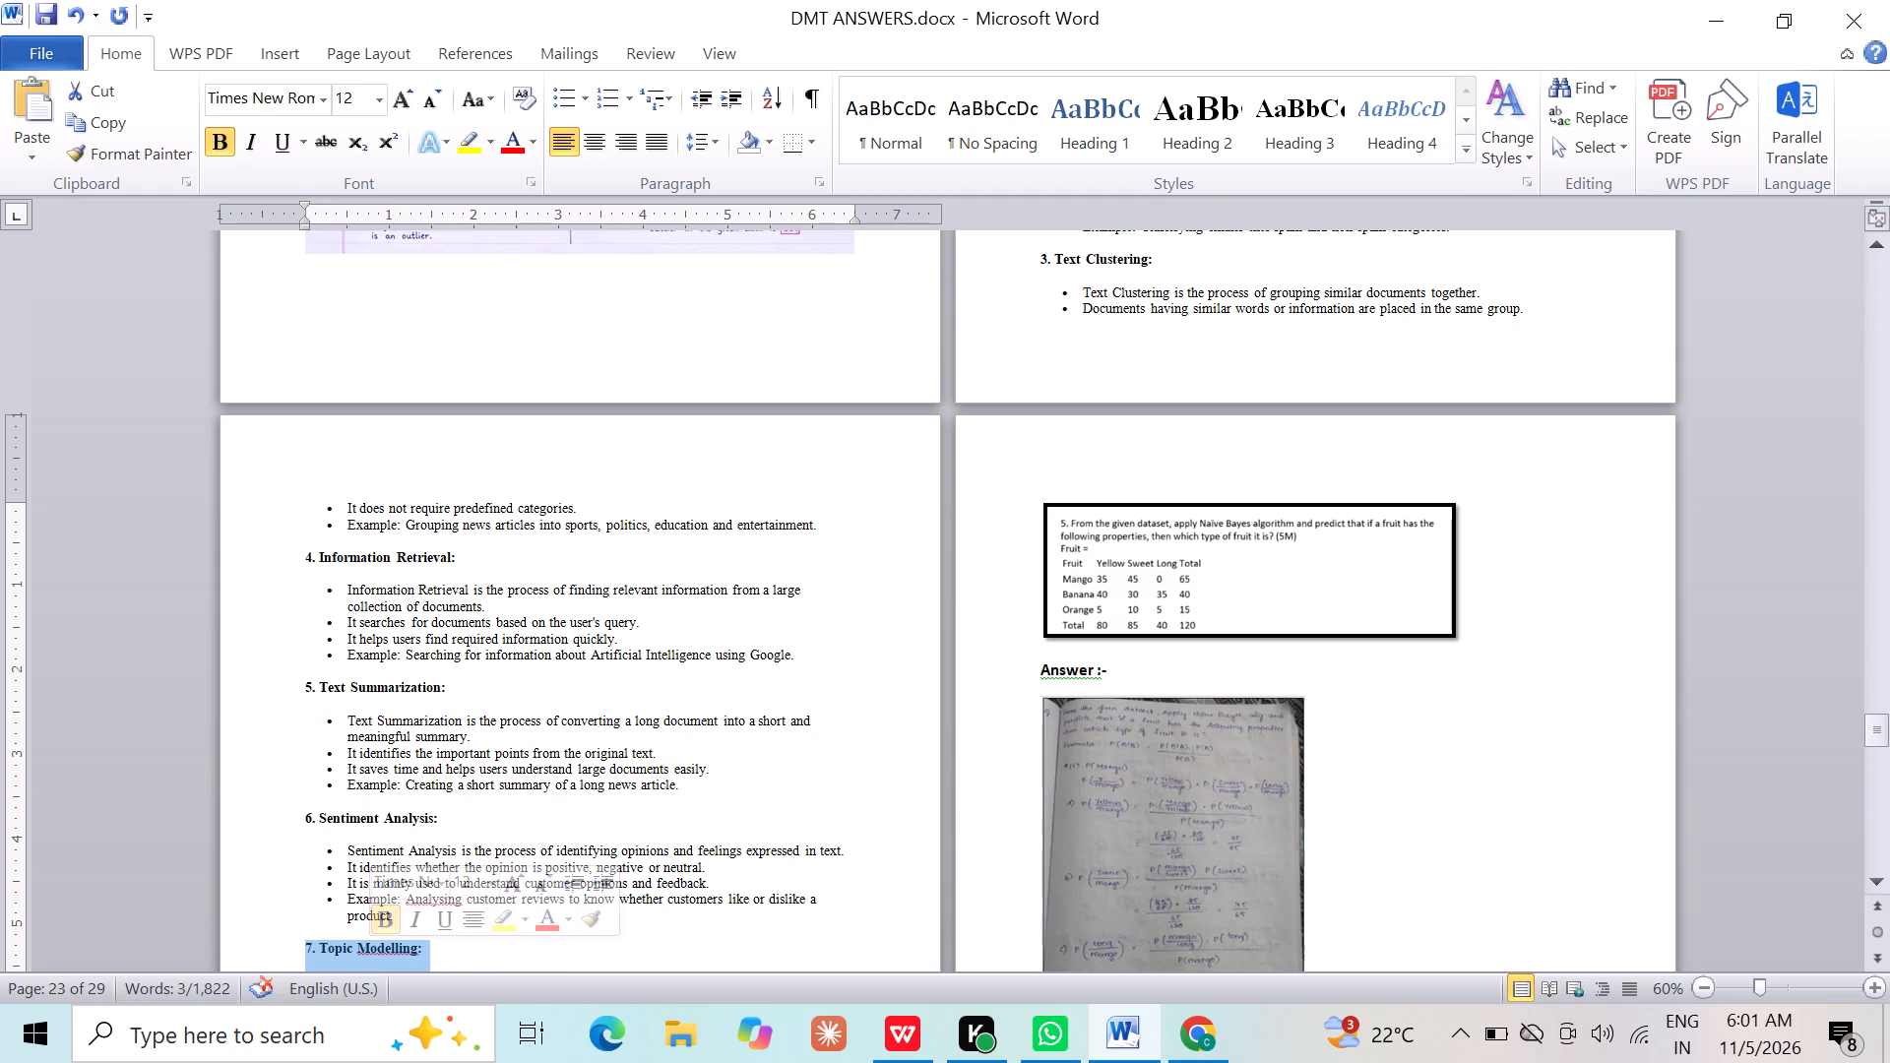
left_click(532, 788)
Check the formatting of the question 4 answer and the answers following it, through the KNN answer for question 6 a).
scroll(532, 788, "down", 2)
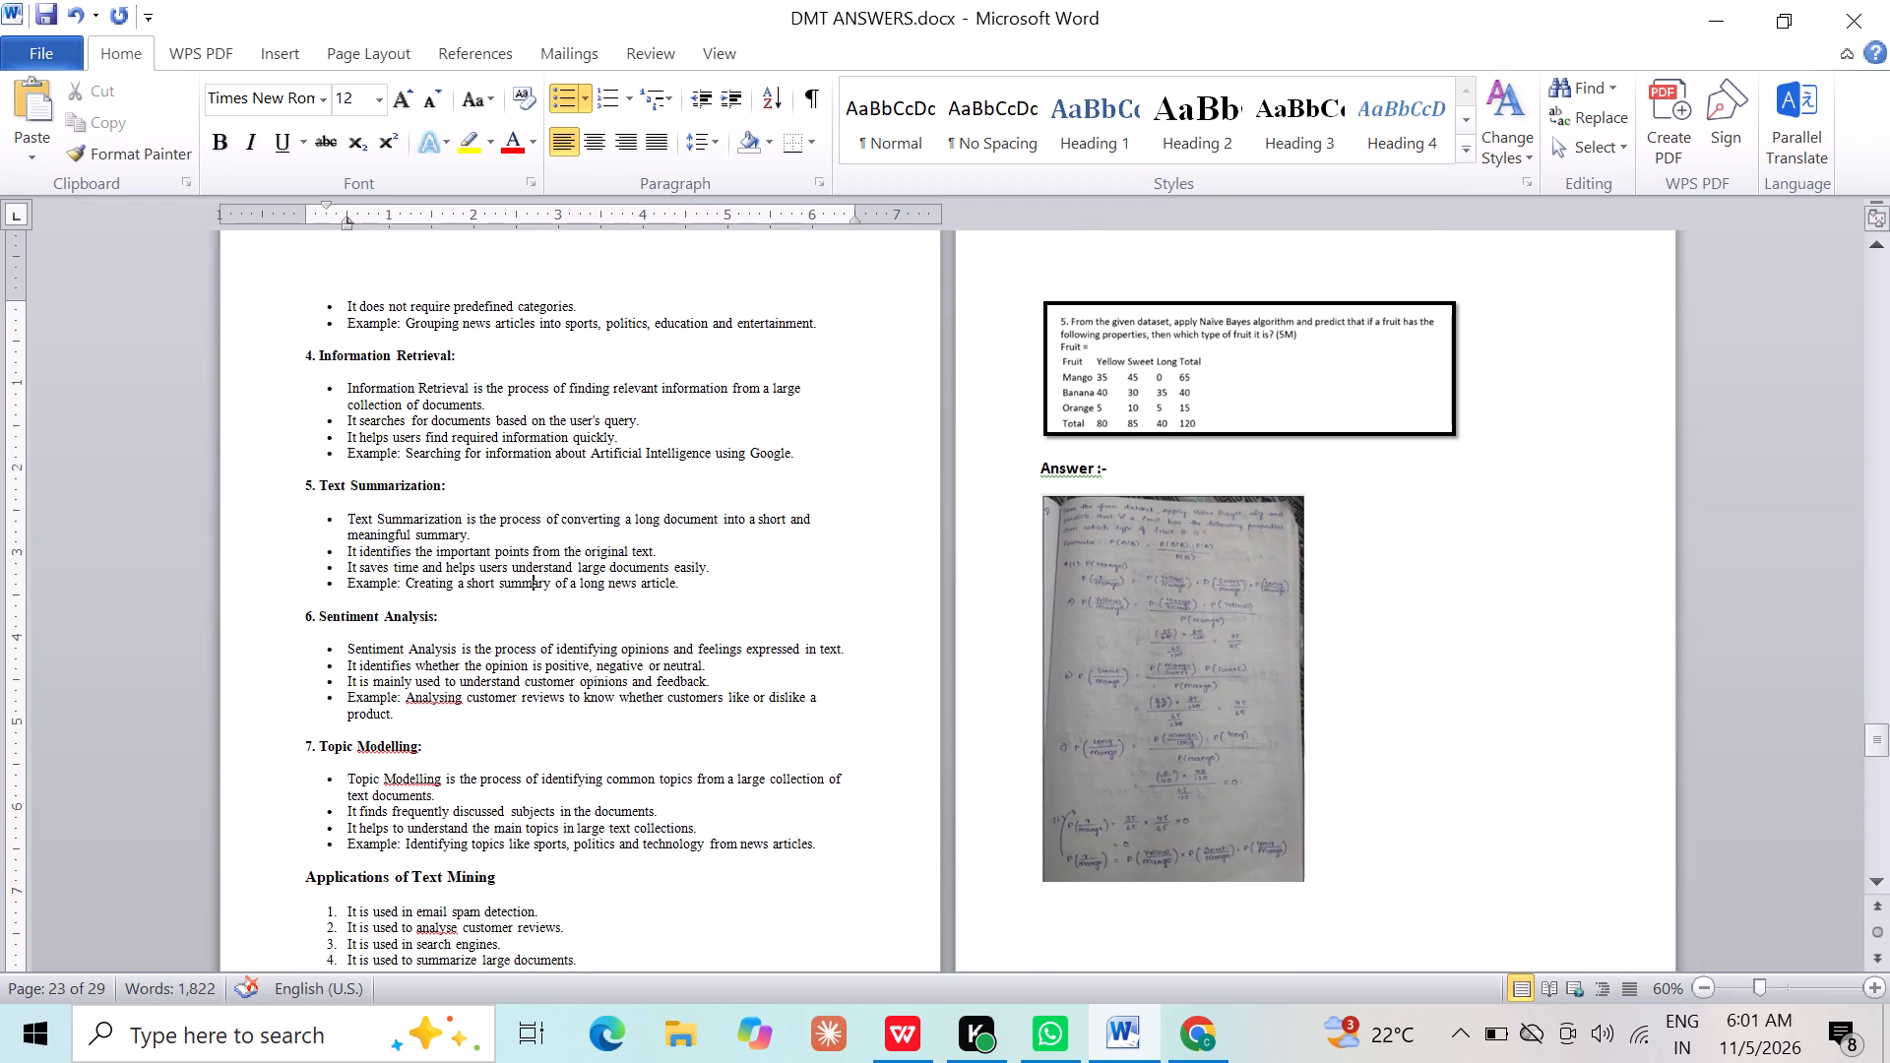
scroll(532, 788, "up", 9)
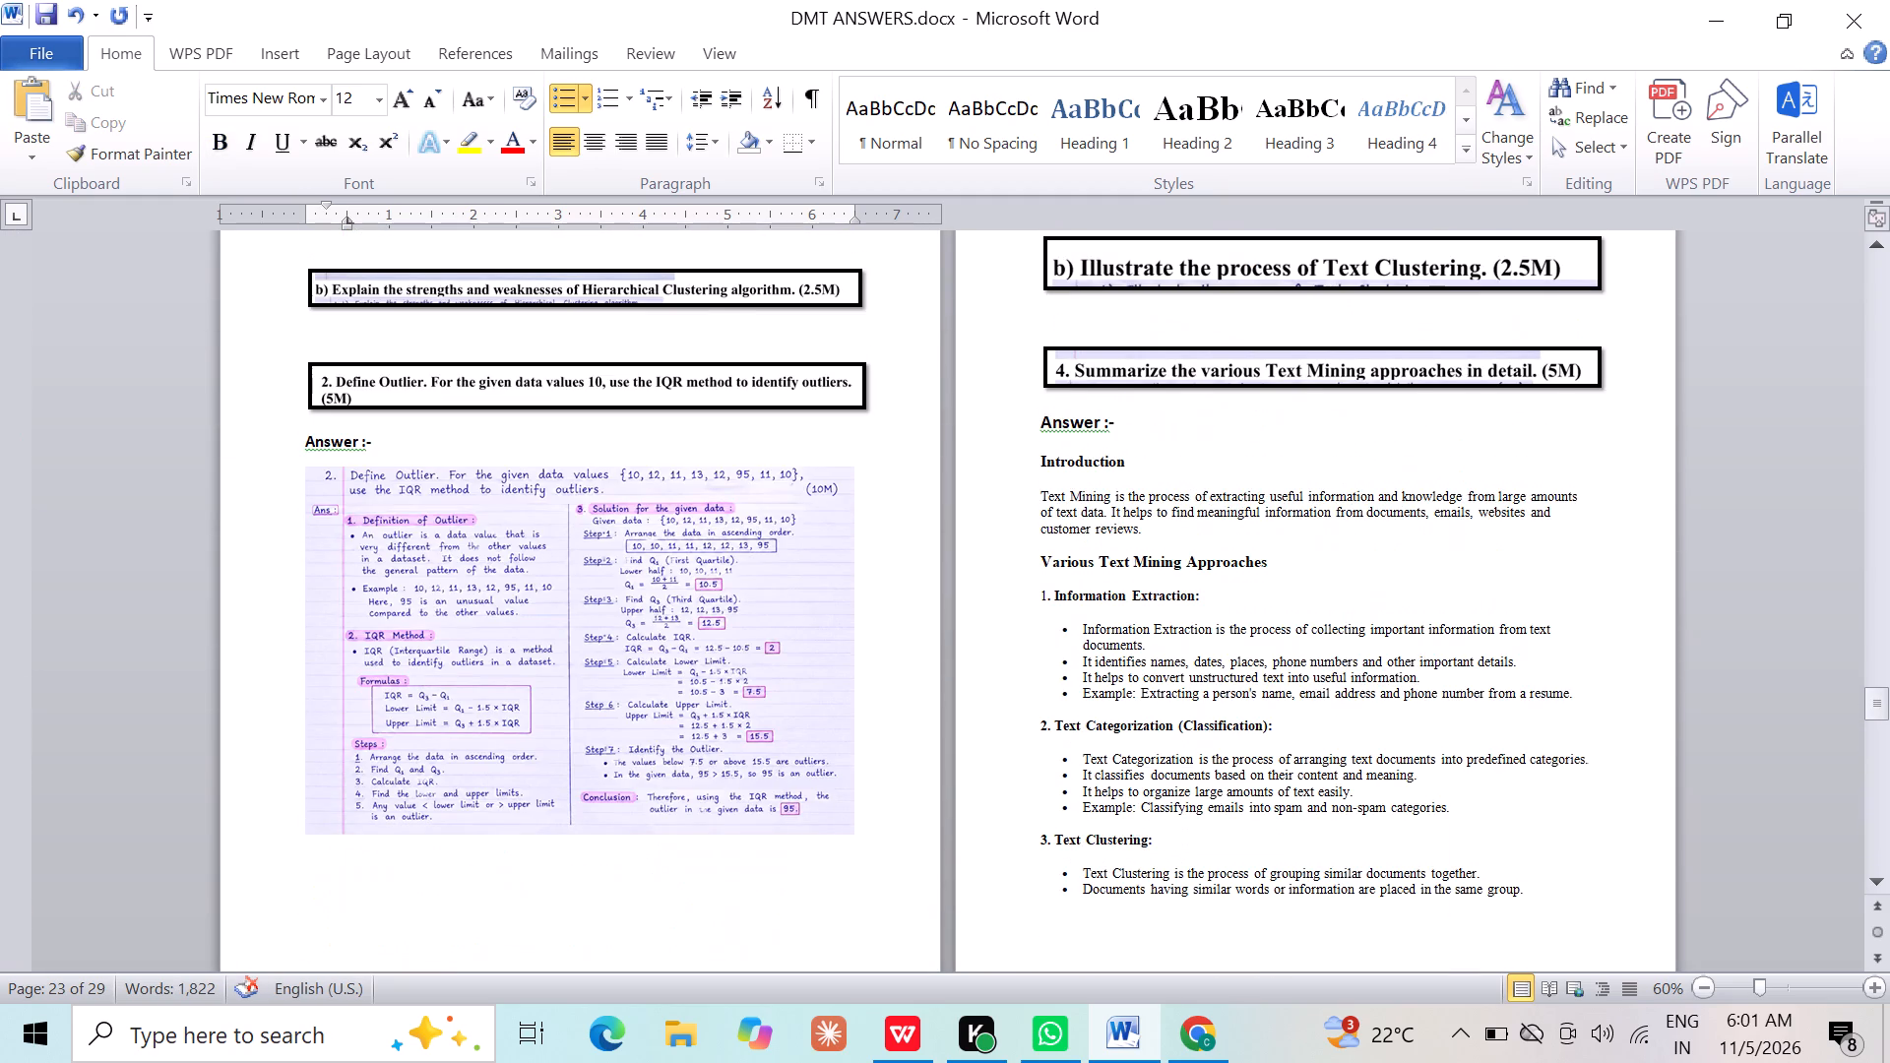
scroll(841, 760, "down", 8)
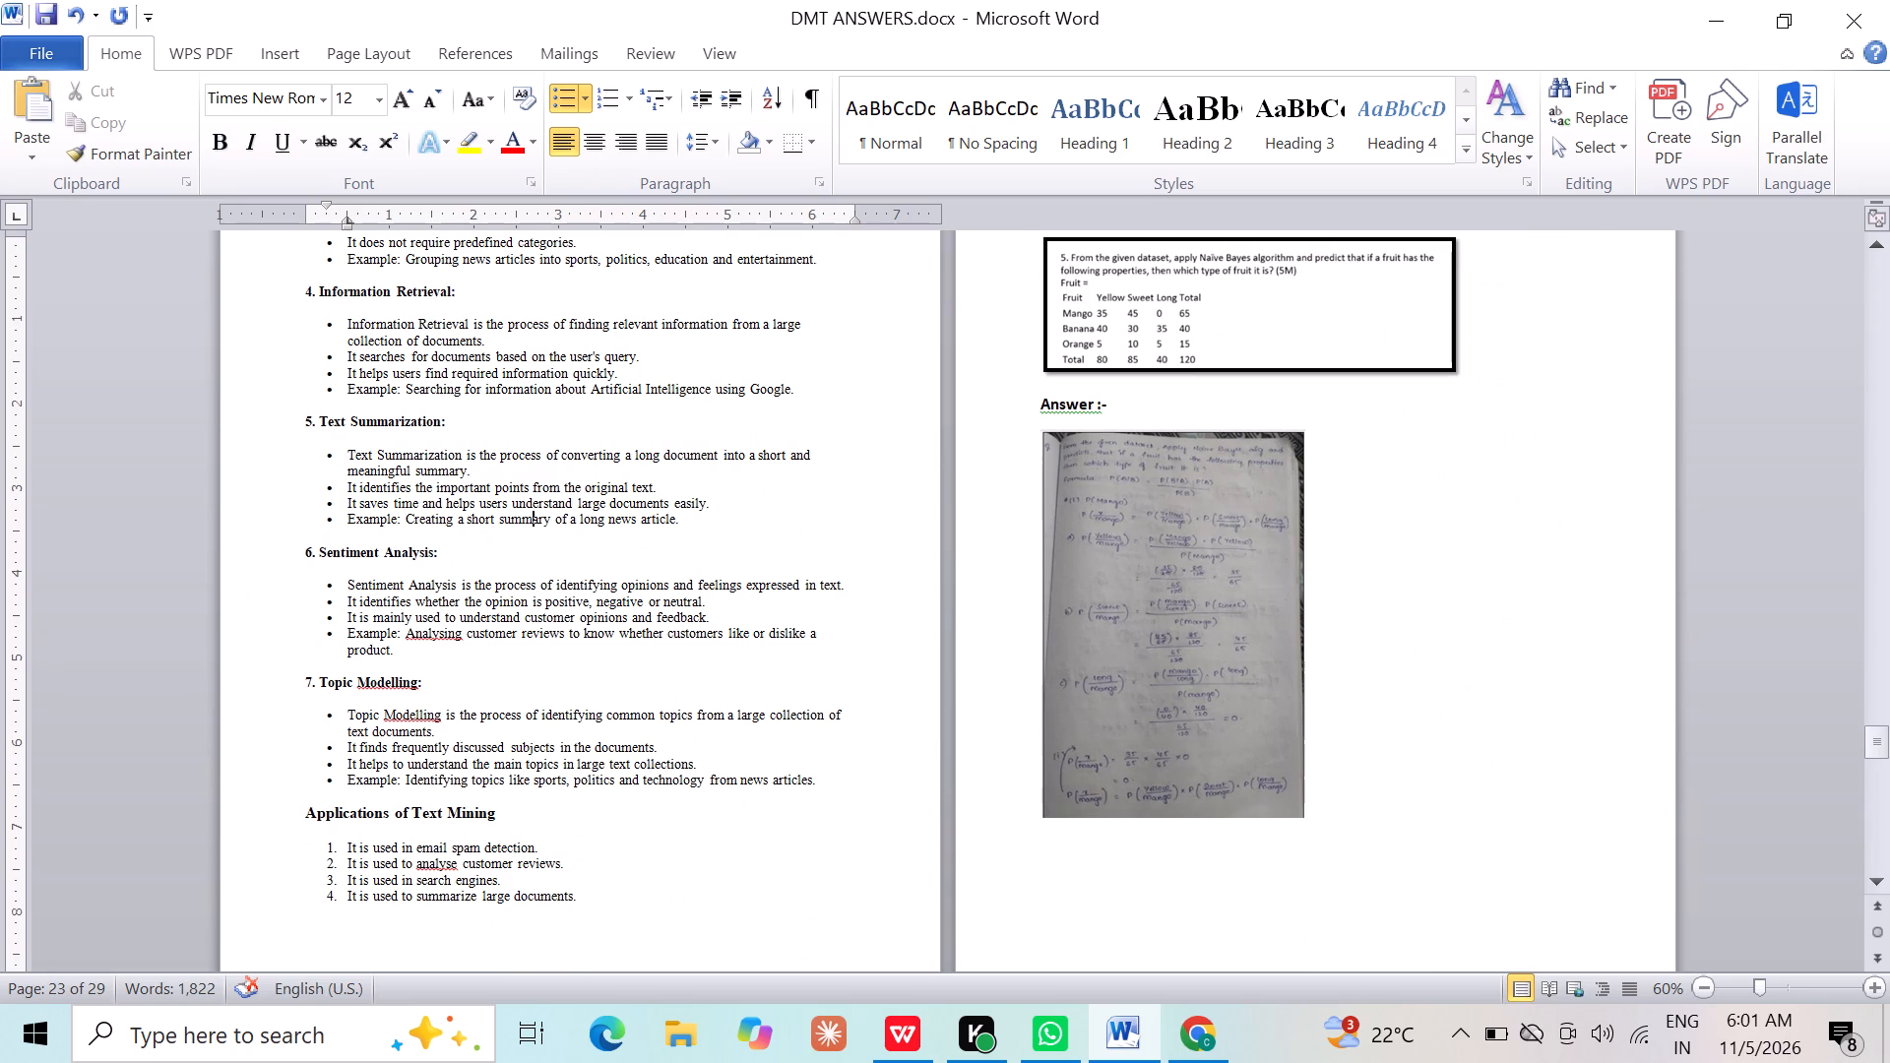
scroll(841, 760, "down", 13)
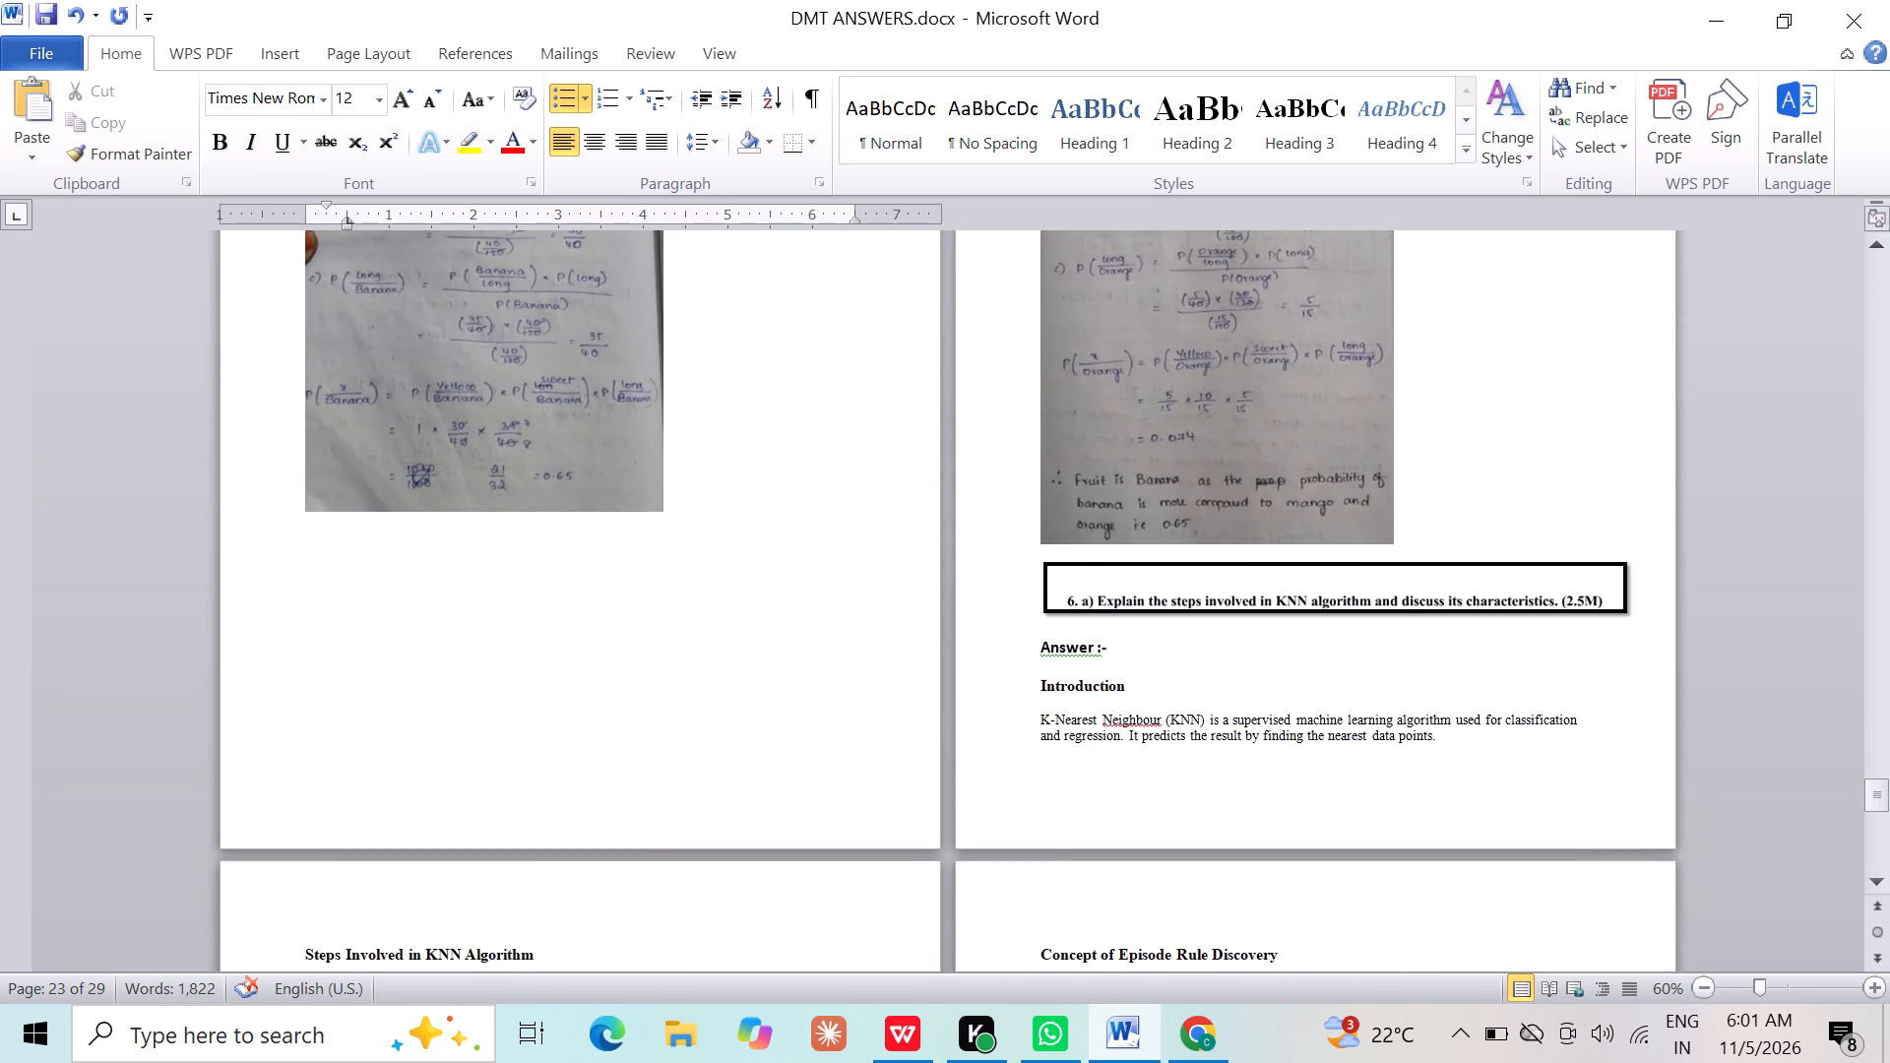
scroll(841, 760, "down", 3)
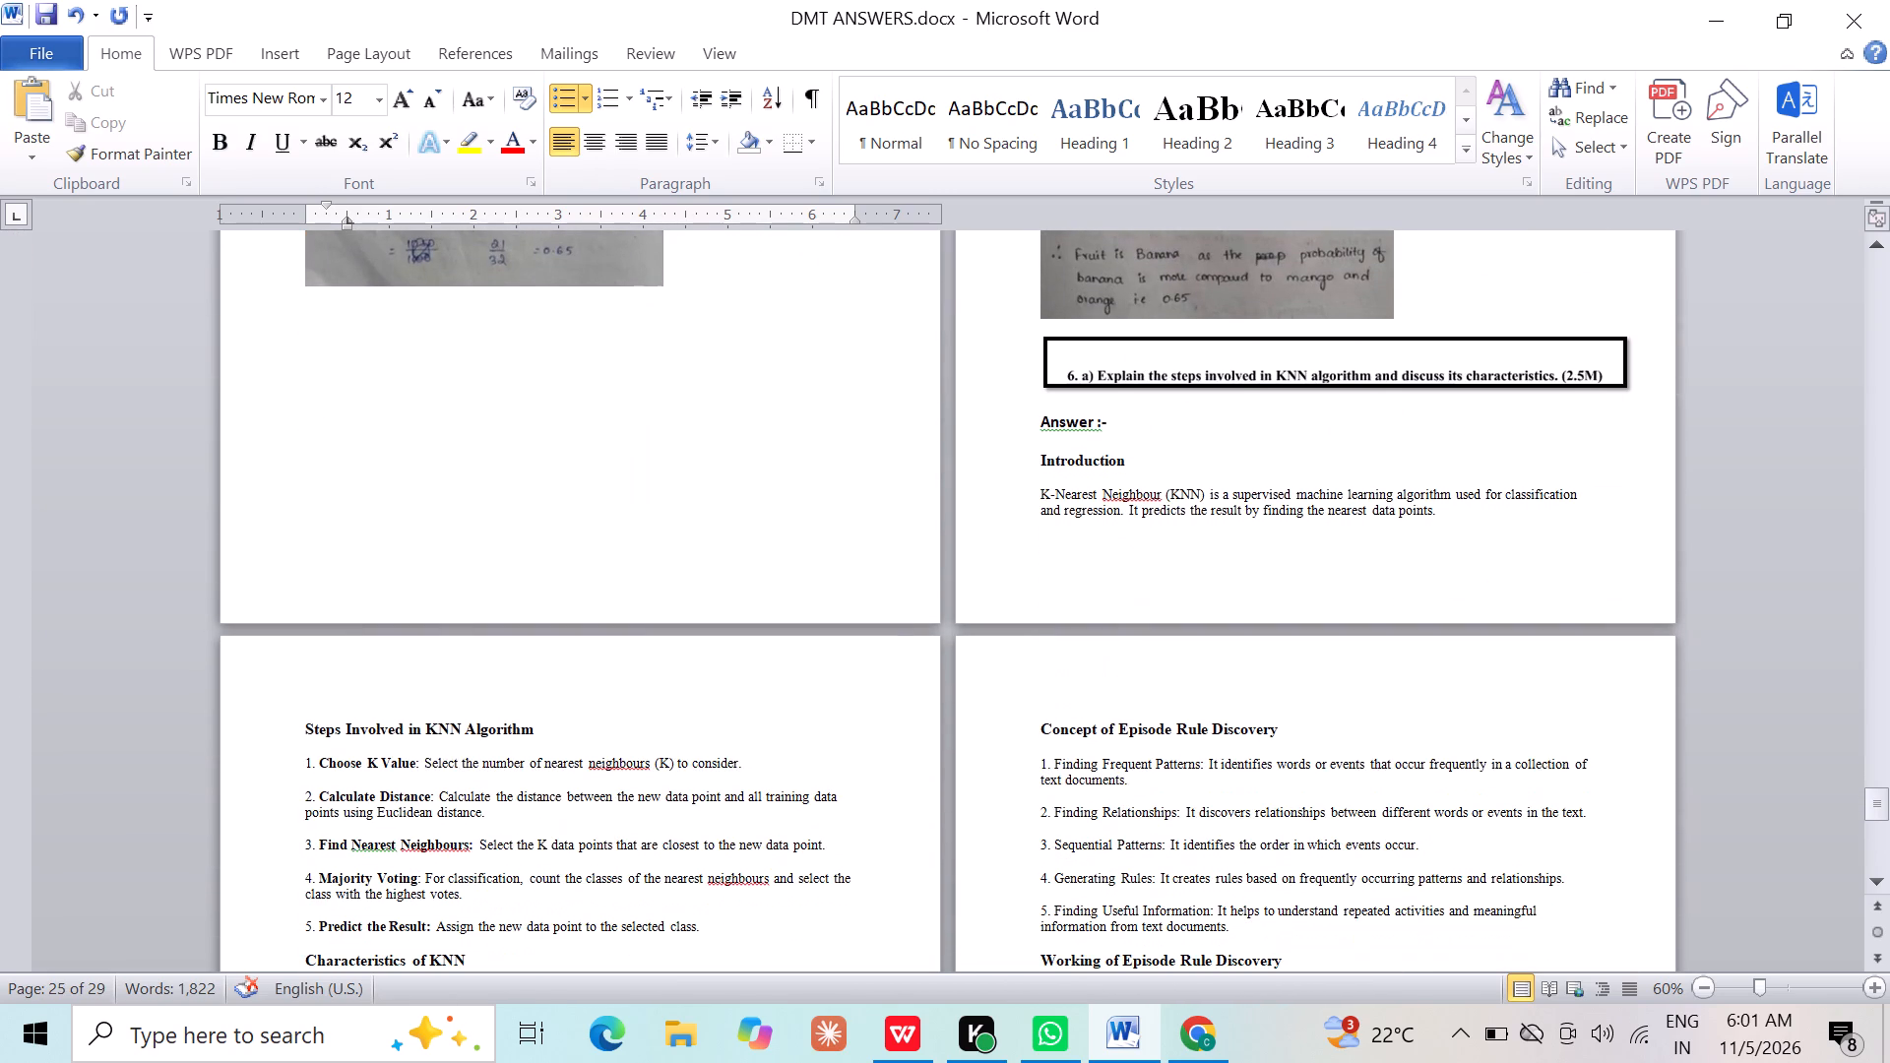
scroll(841, 760, "down", 3)
Review the document back up past the start of SET-B and down again to the question 4 answer.
scroll(841, 760, "up", 14)
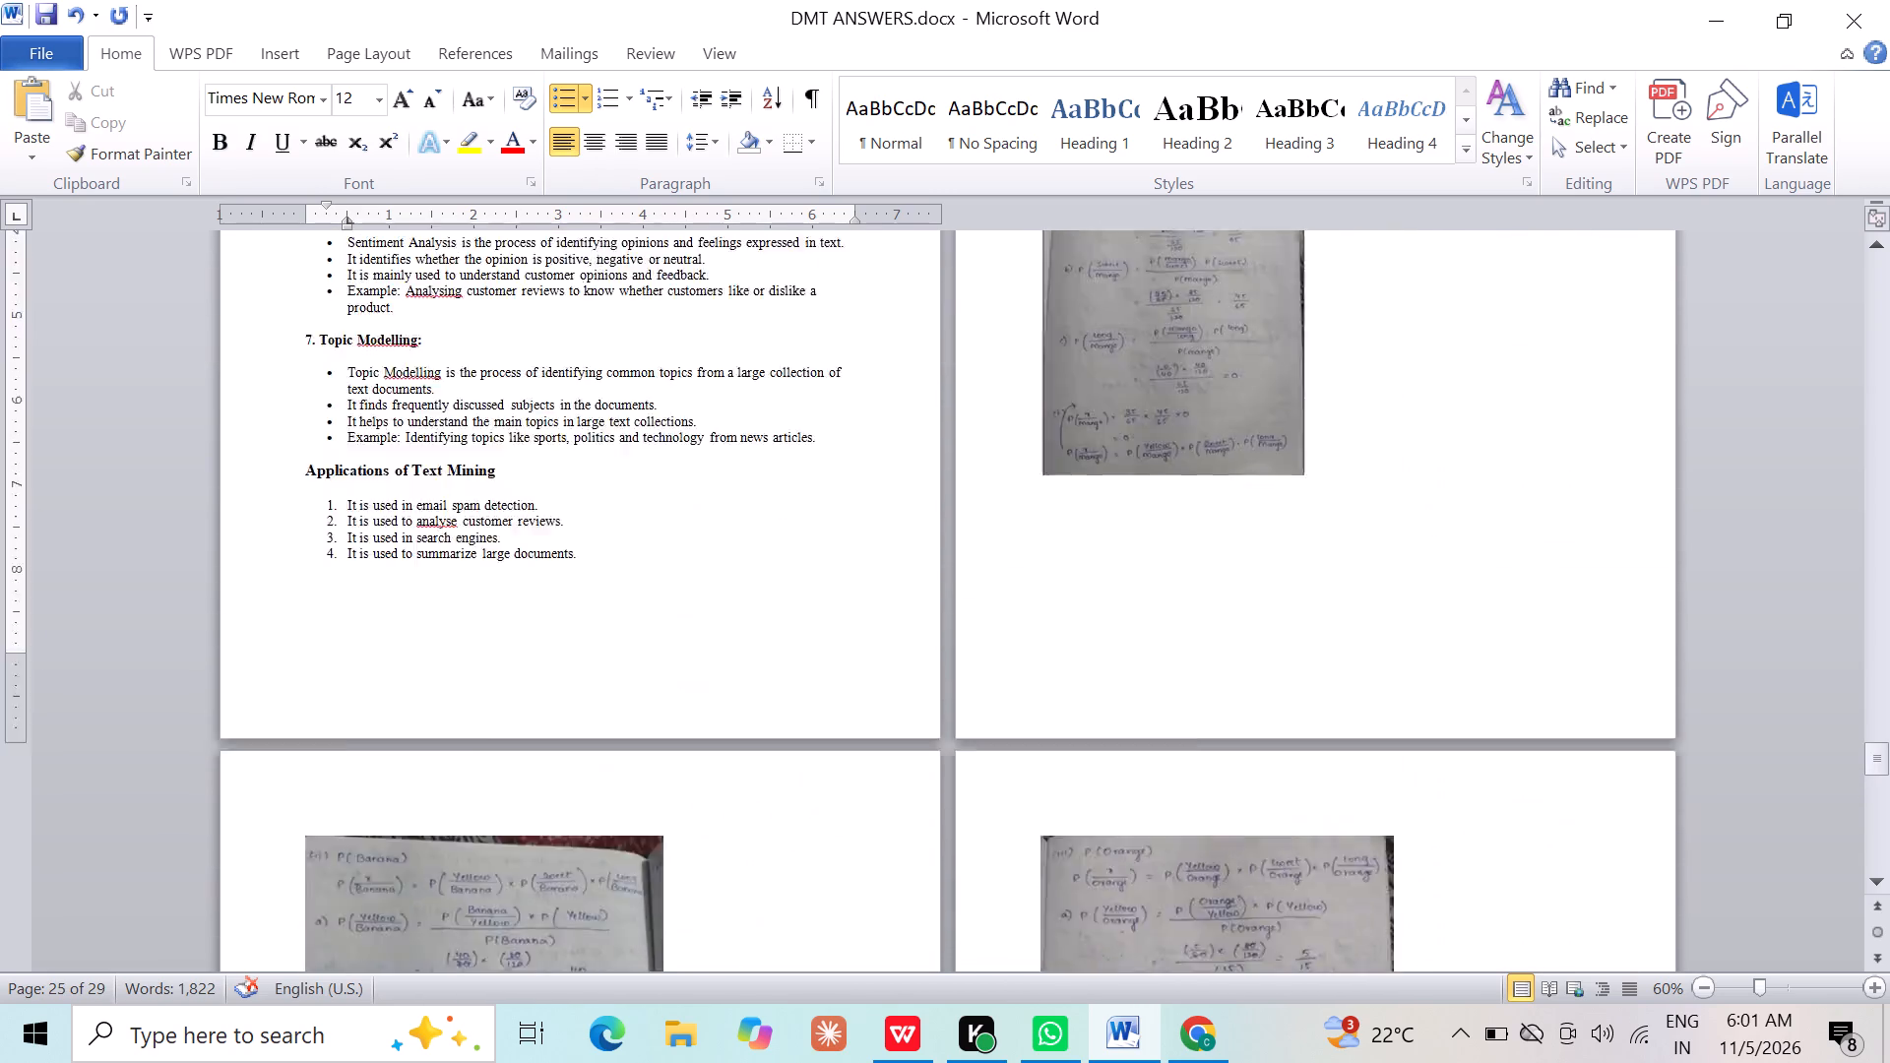
scroll(841, 760, "up", 15)
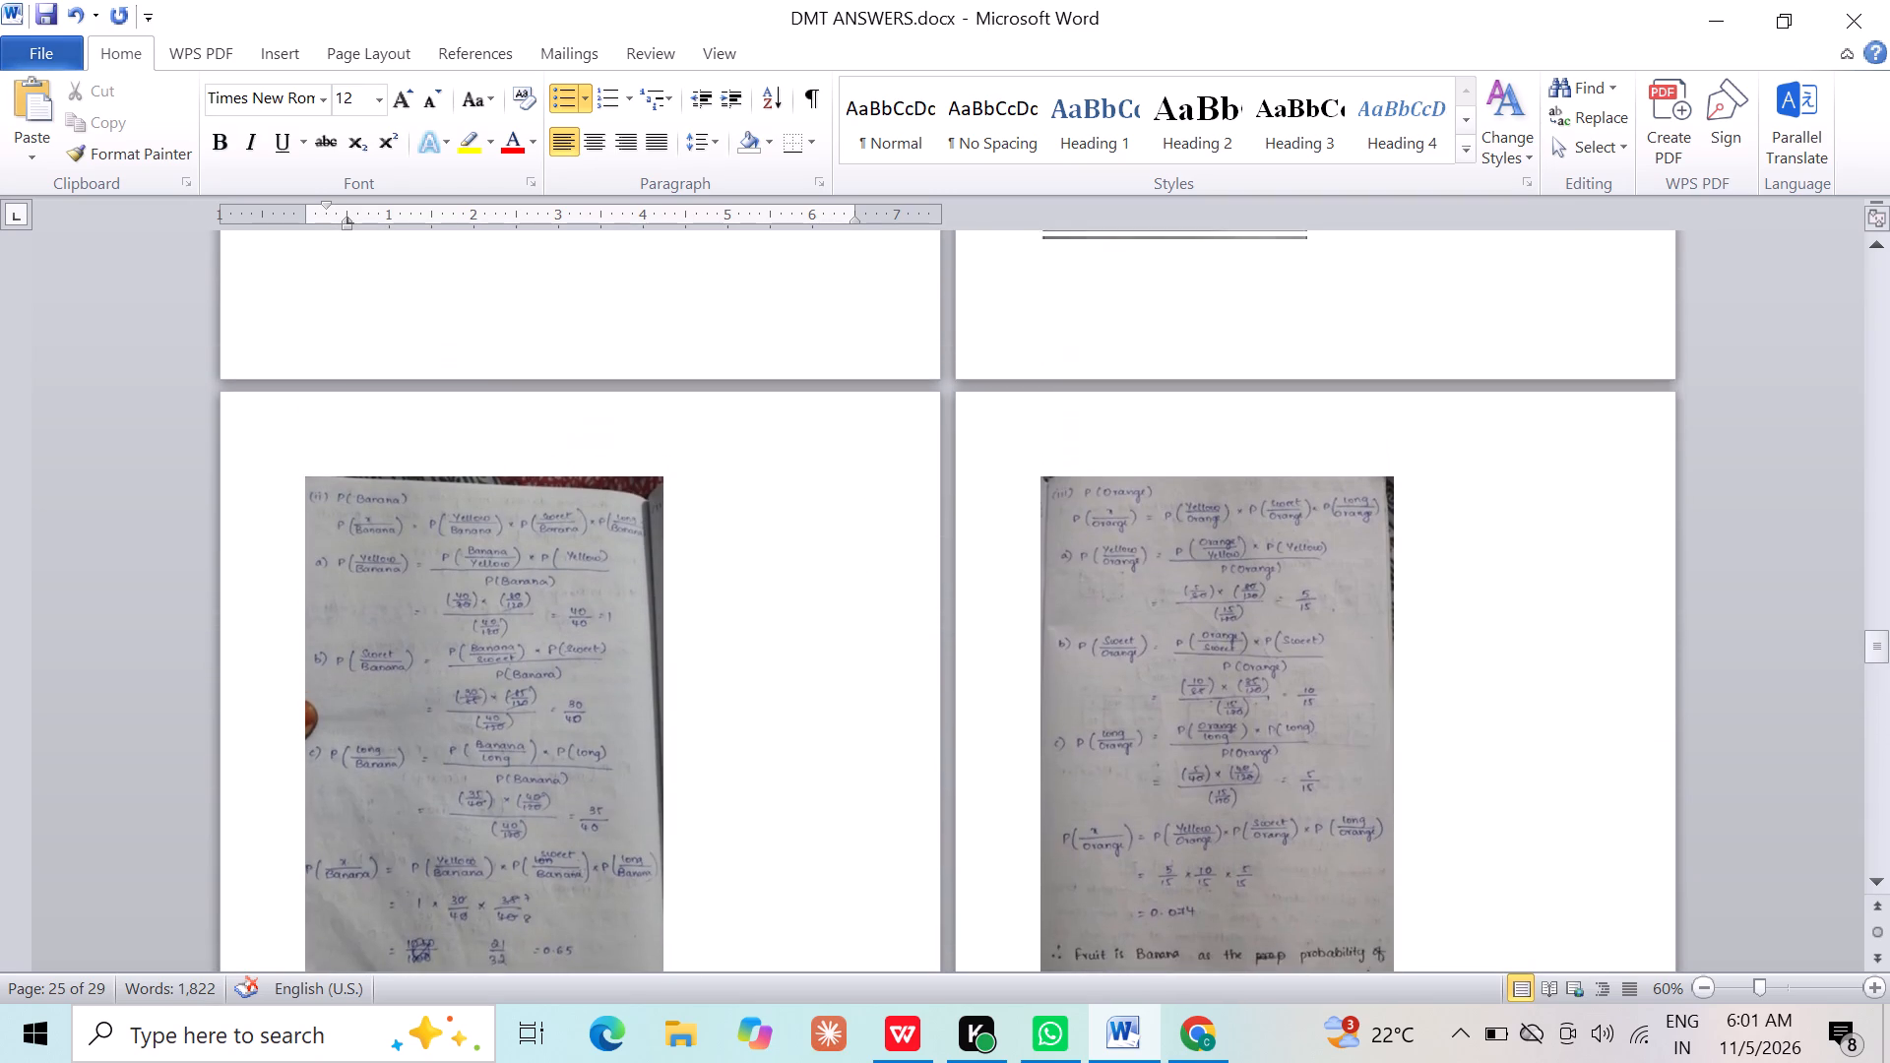
scroll(1049, 707, "down", 7)
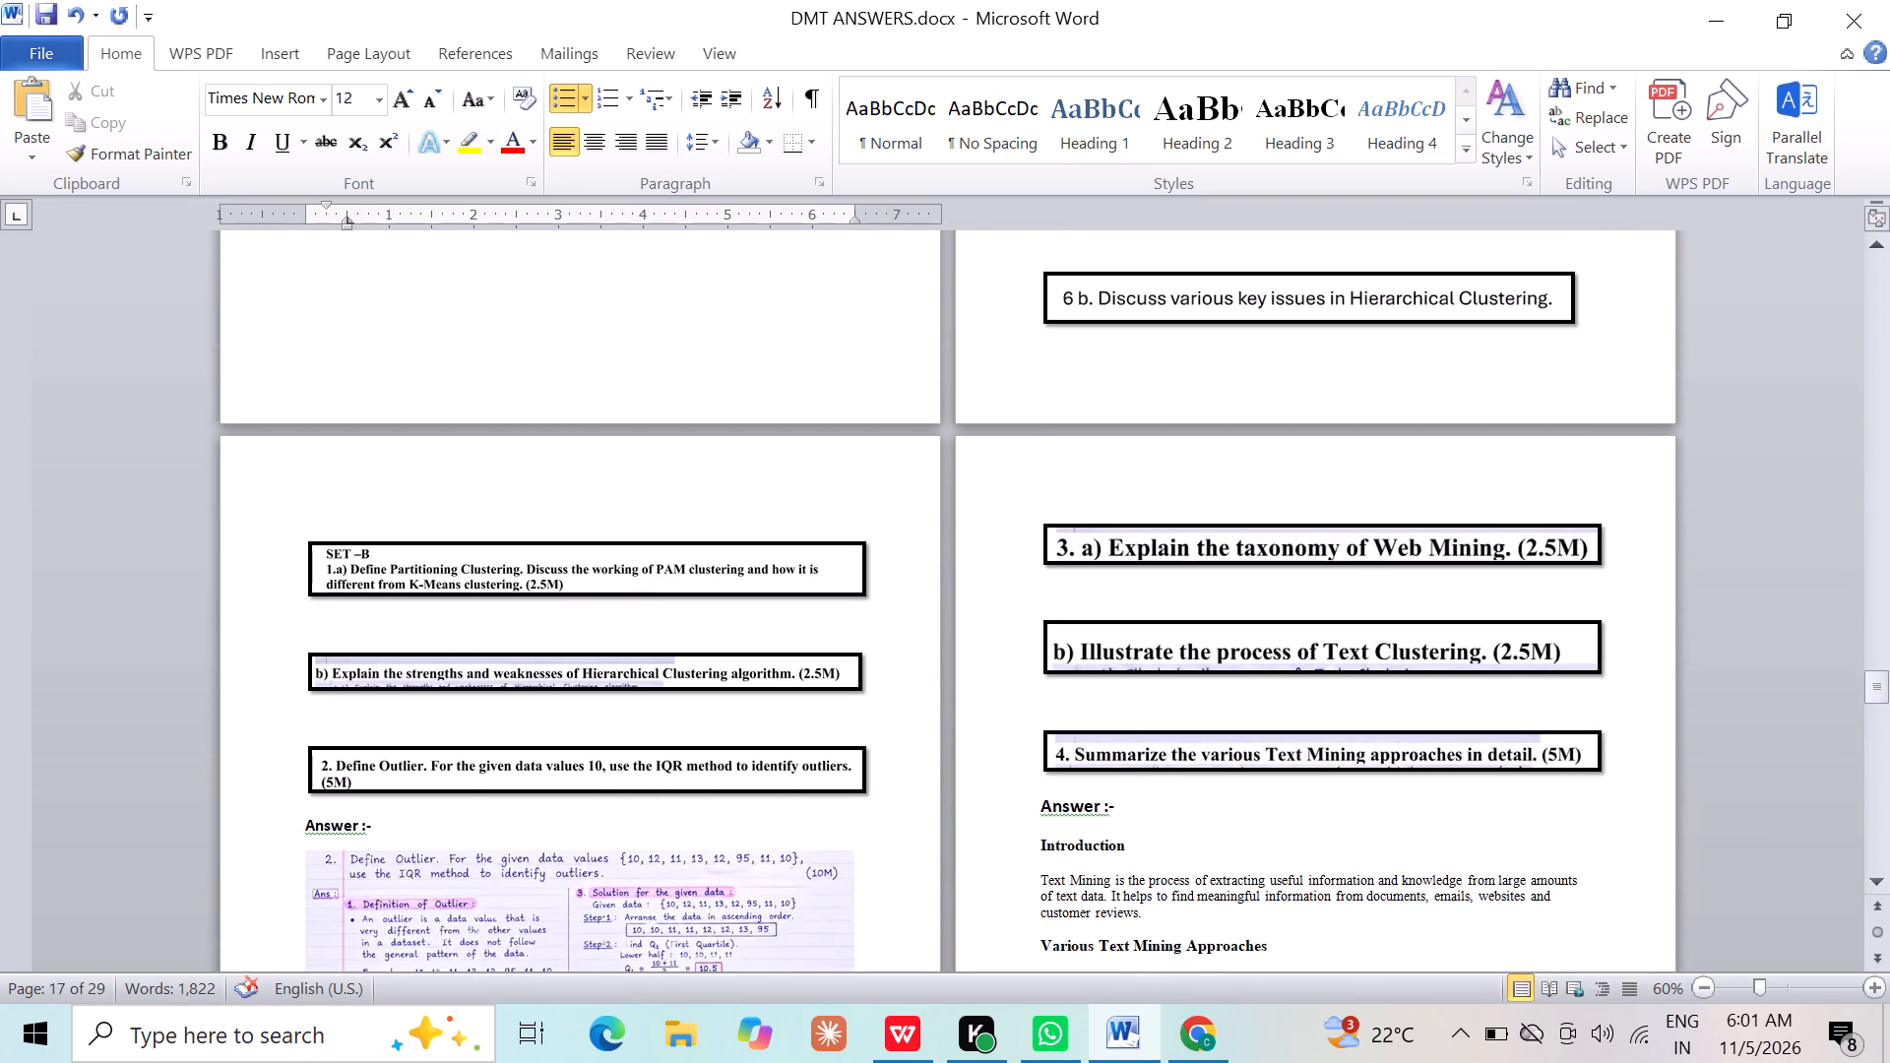
scroll(1049, 707, "down", 5)
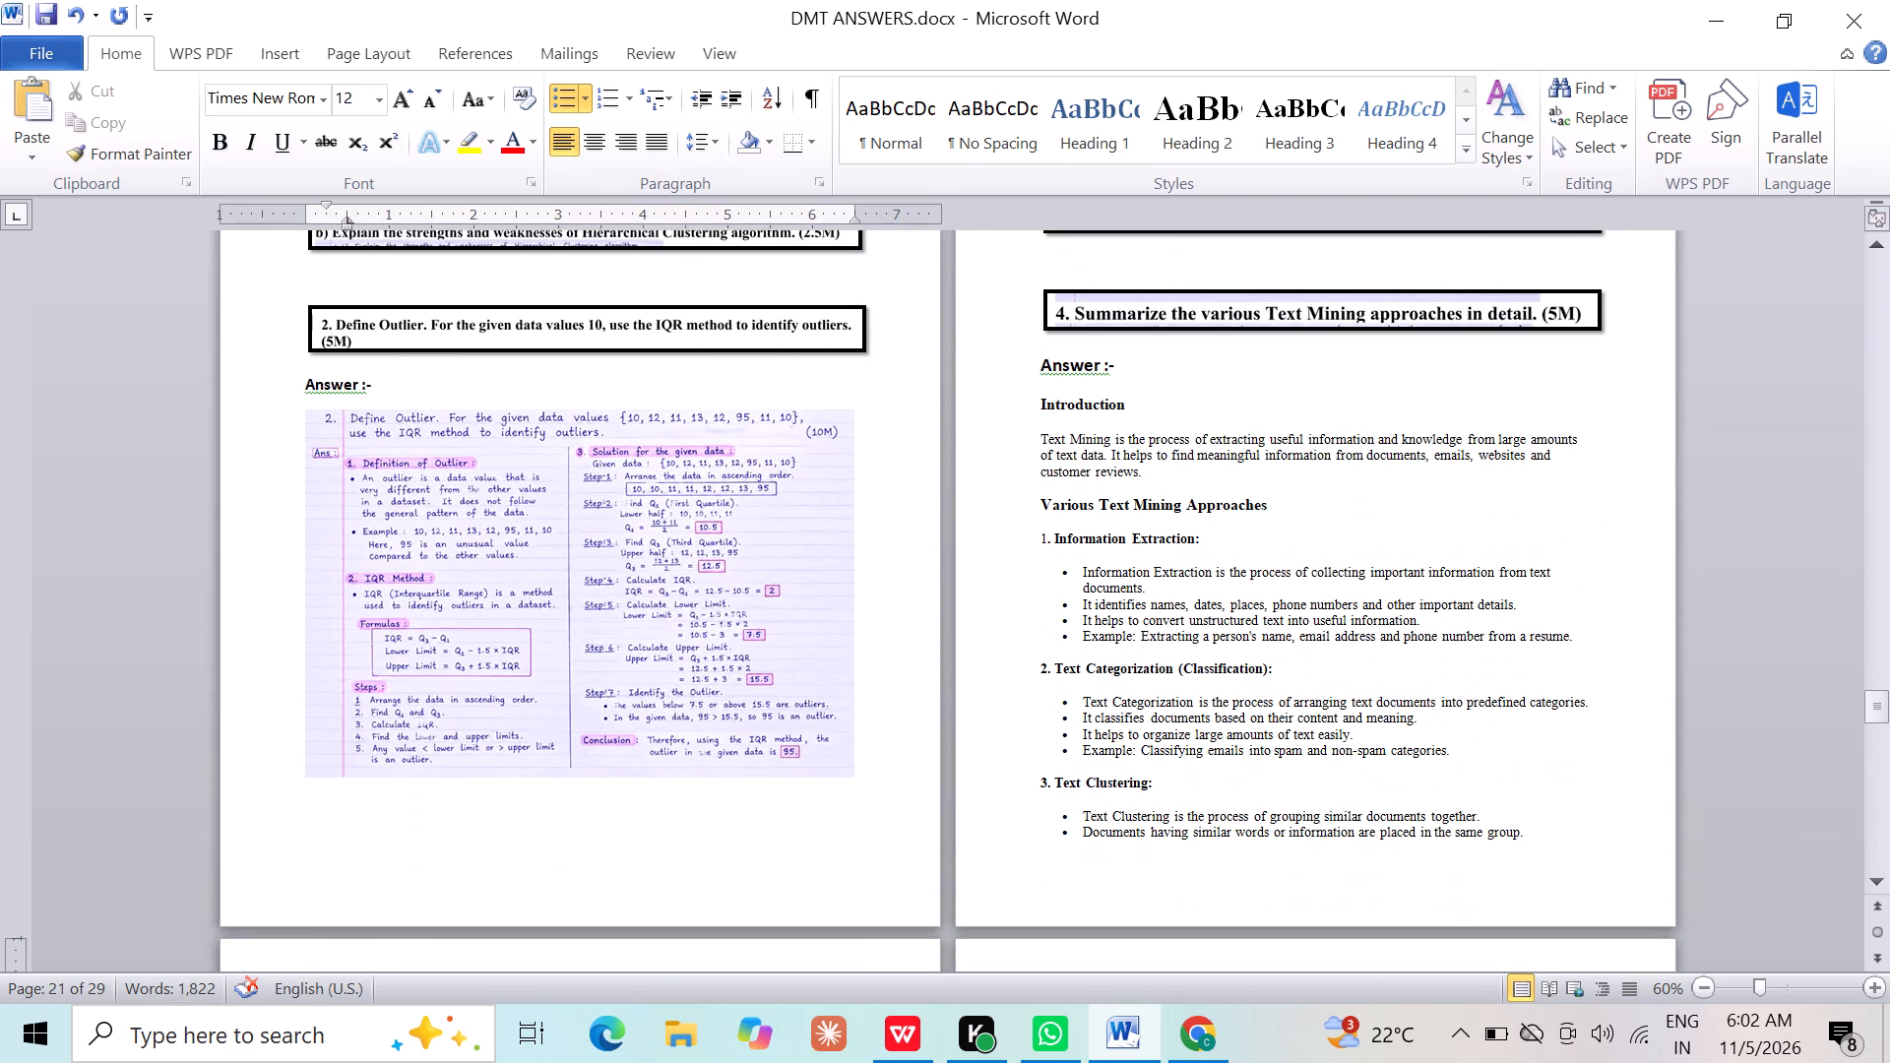
scroll(1442, 716, "down", 3)
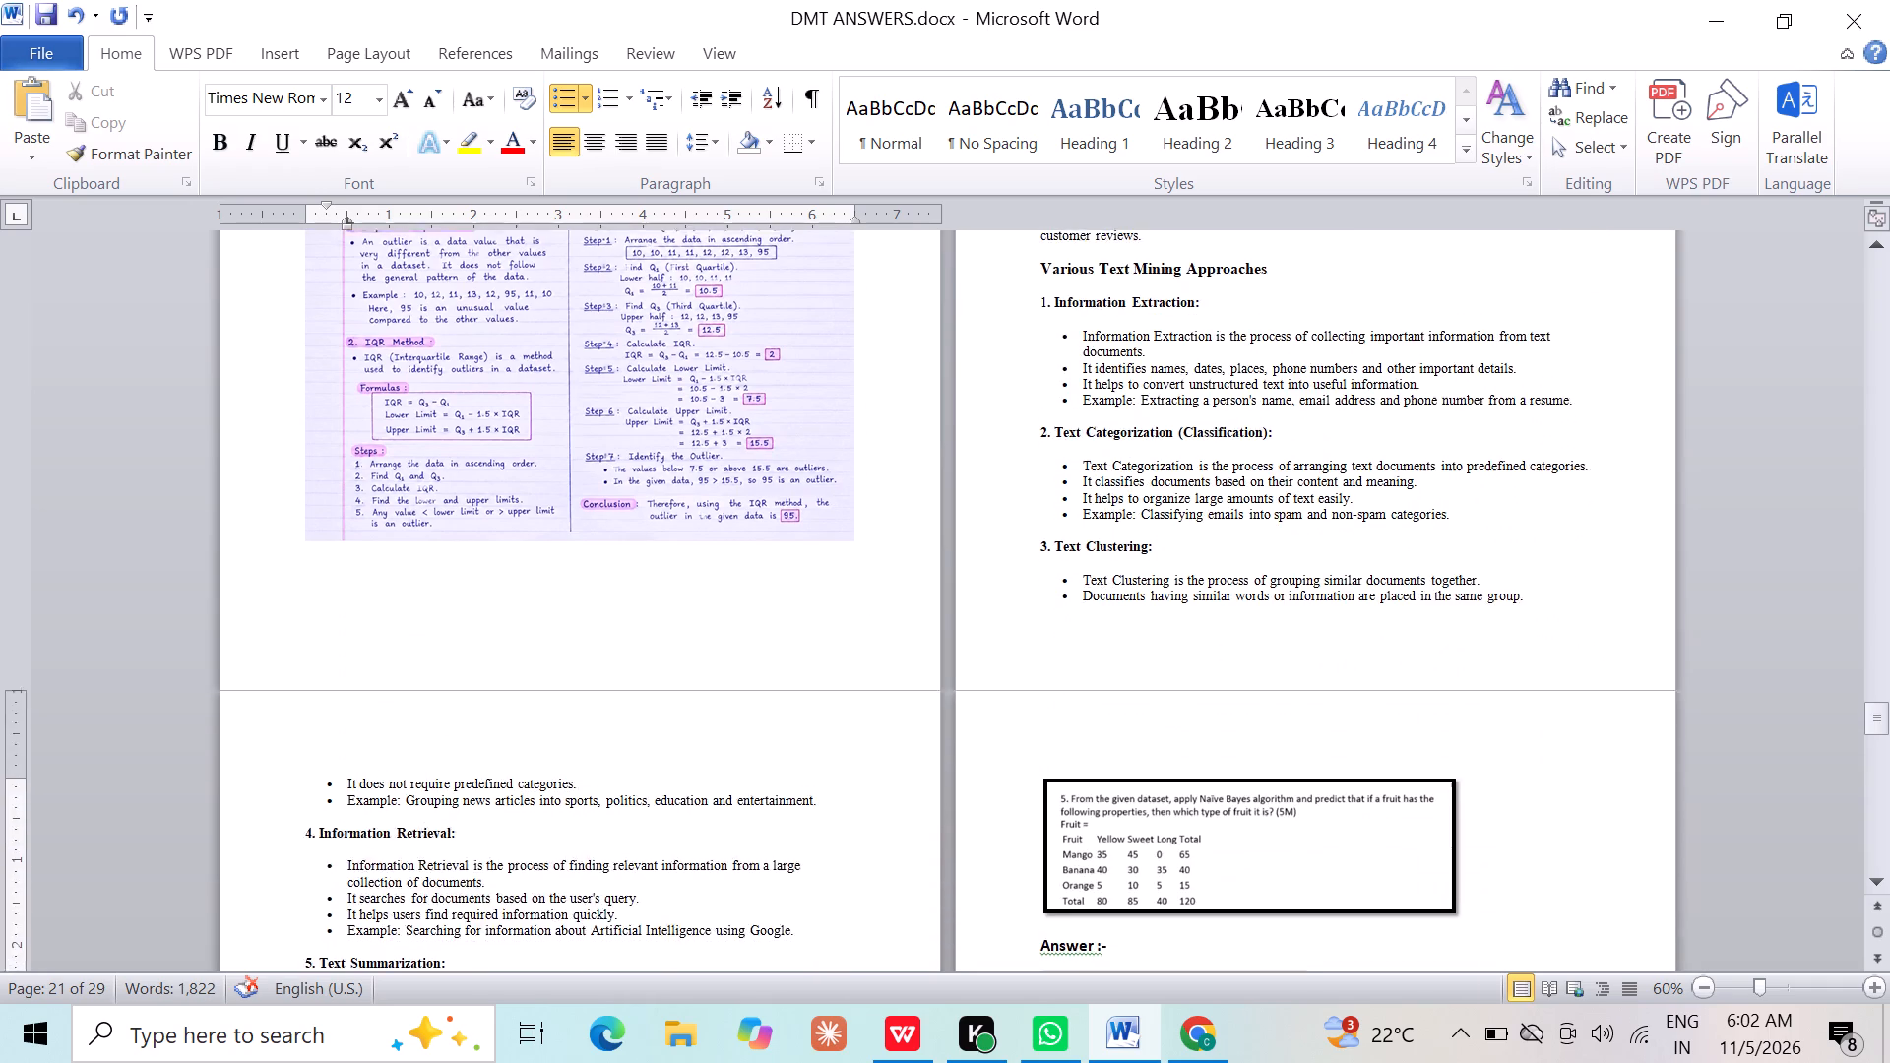
scroll(1442, 716, "down", 3)
scroll(1442, 716, "up", 1)
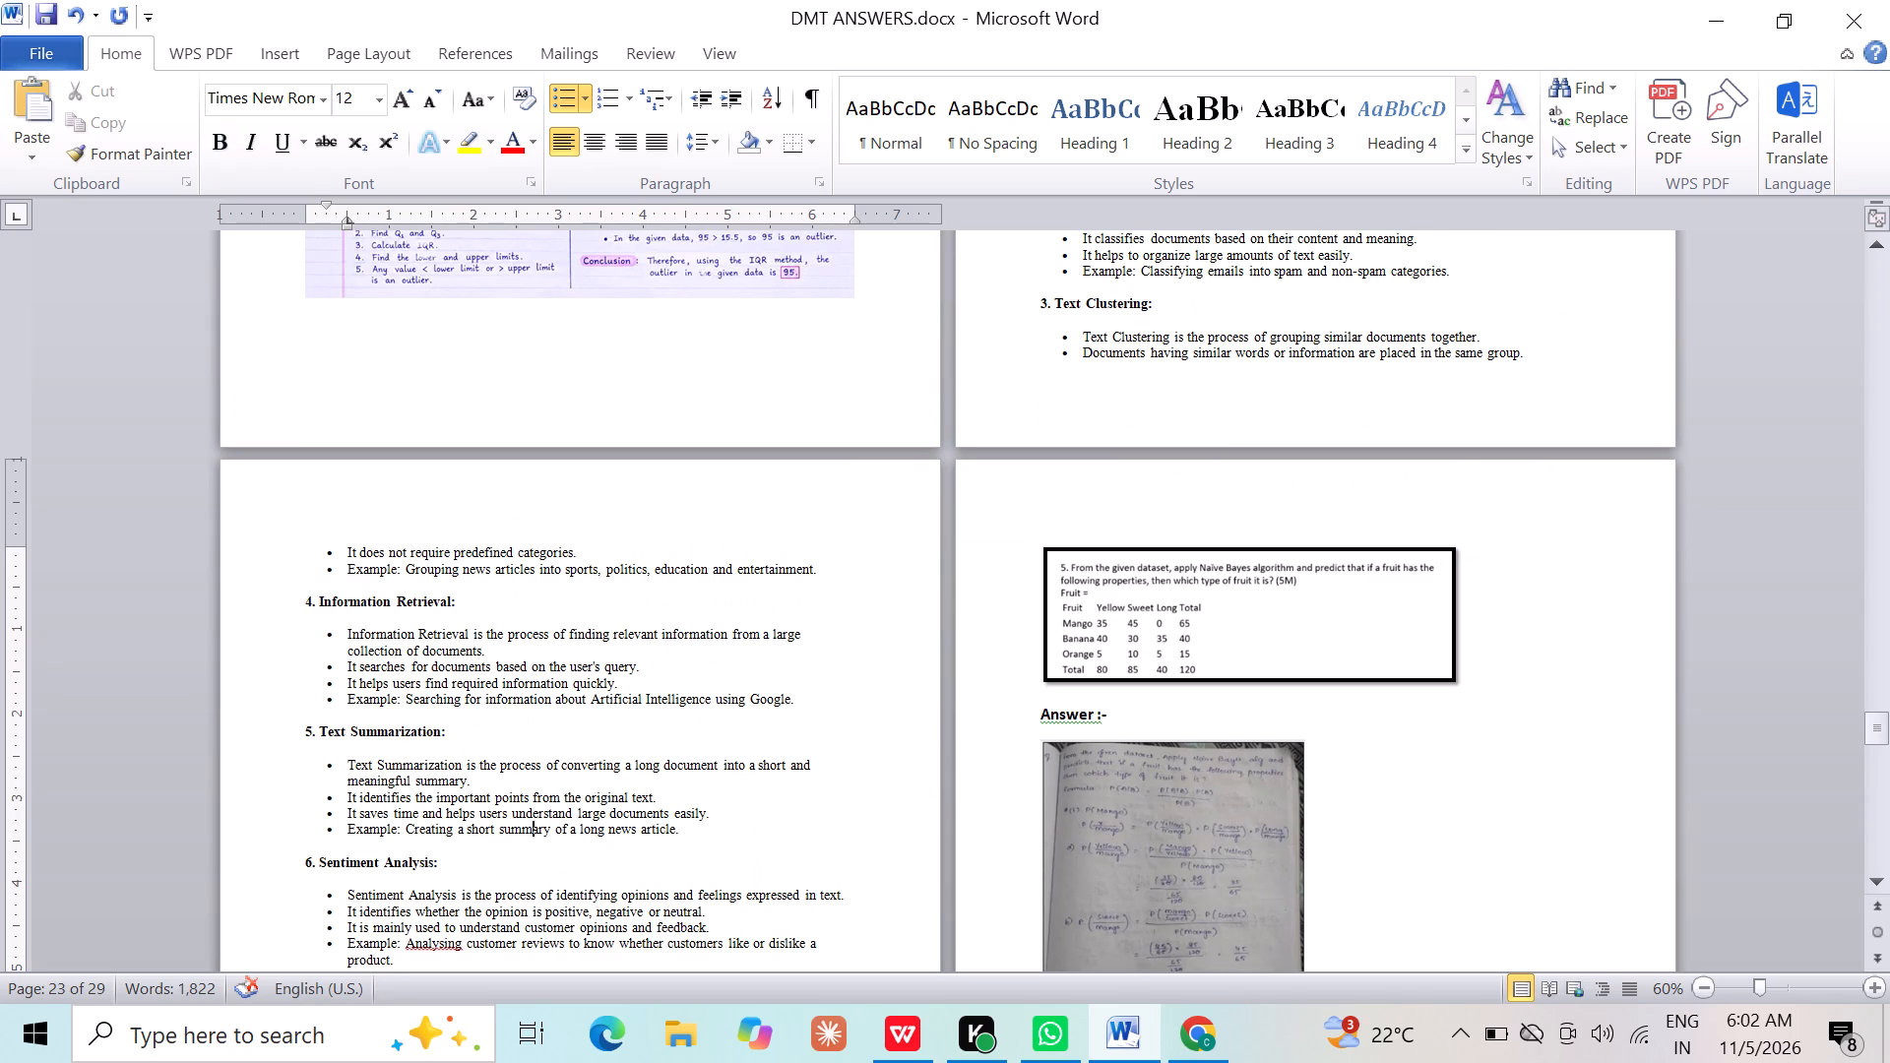
left_click(850, 660)
left_click(1217, 1036)
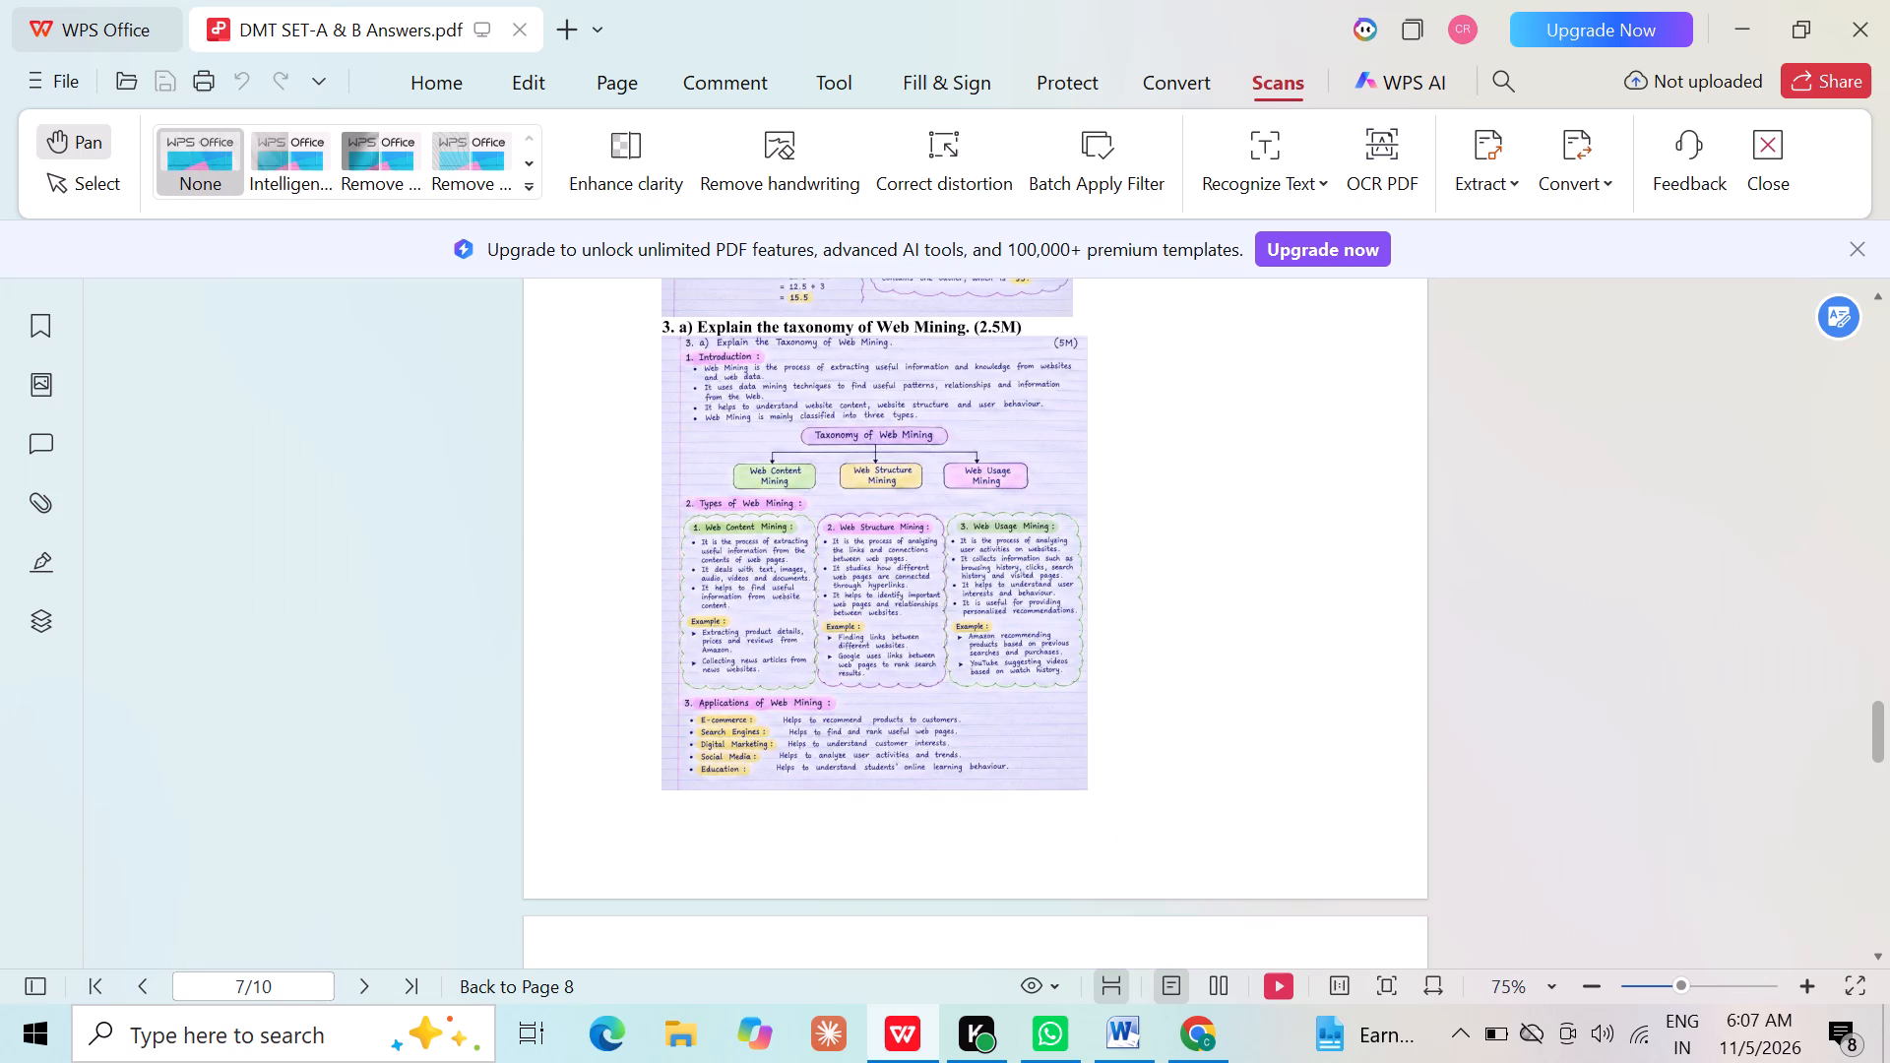
scroll(1031, 387, "up", 6)
scroll(1023, 410, "down", 1)
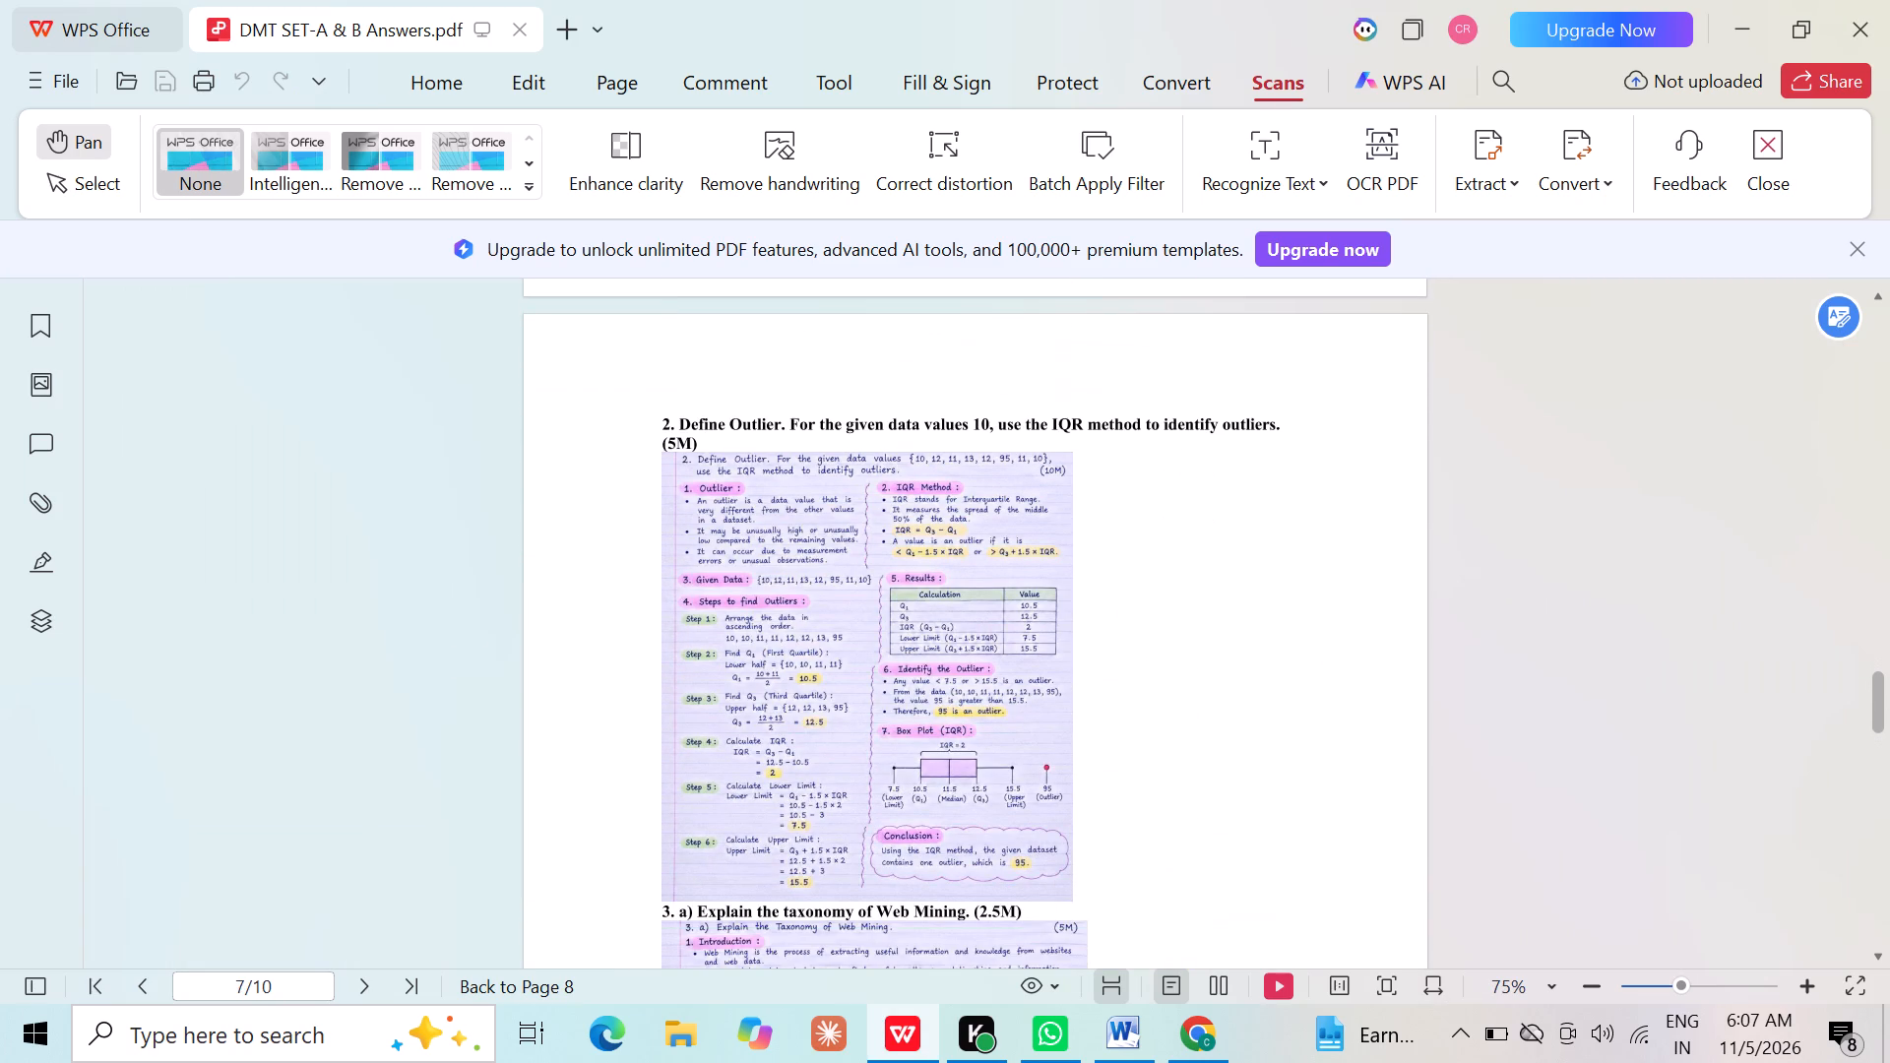
scroll(1023, 410, "down", 6)
scroll(1023, 410, "up", 3)
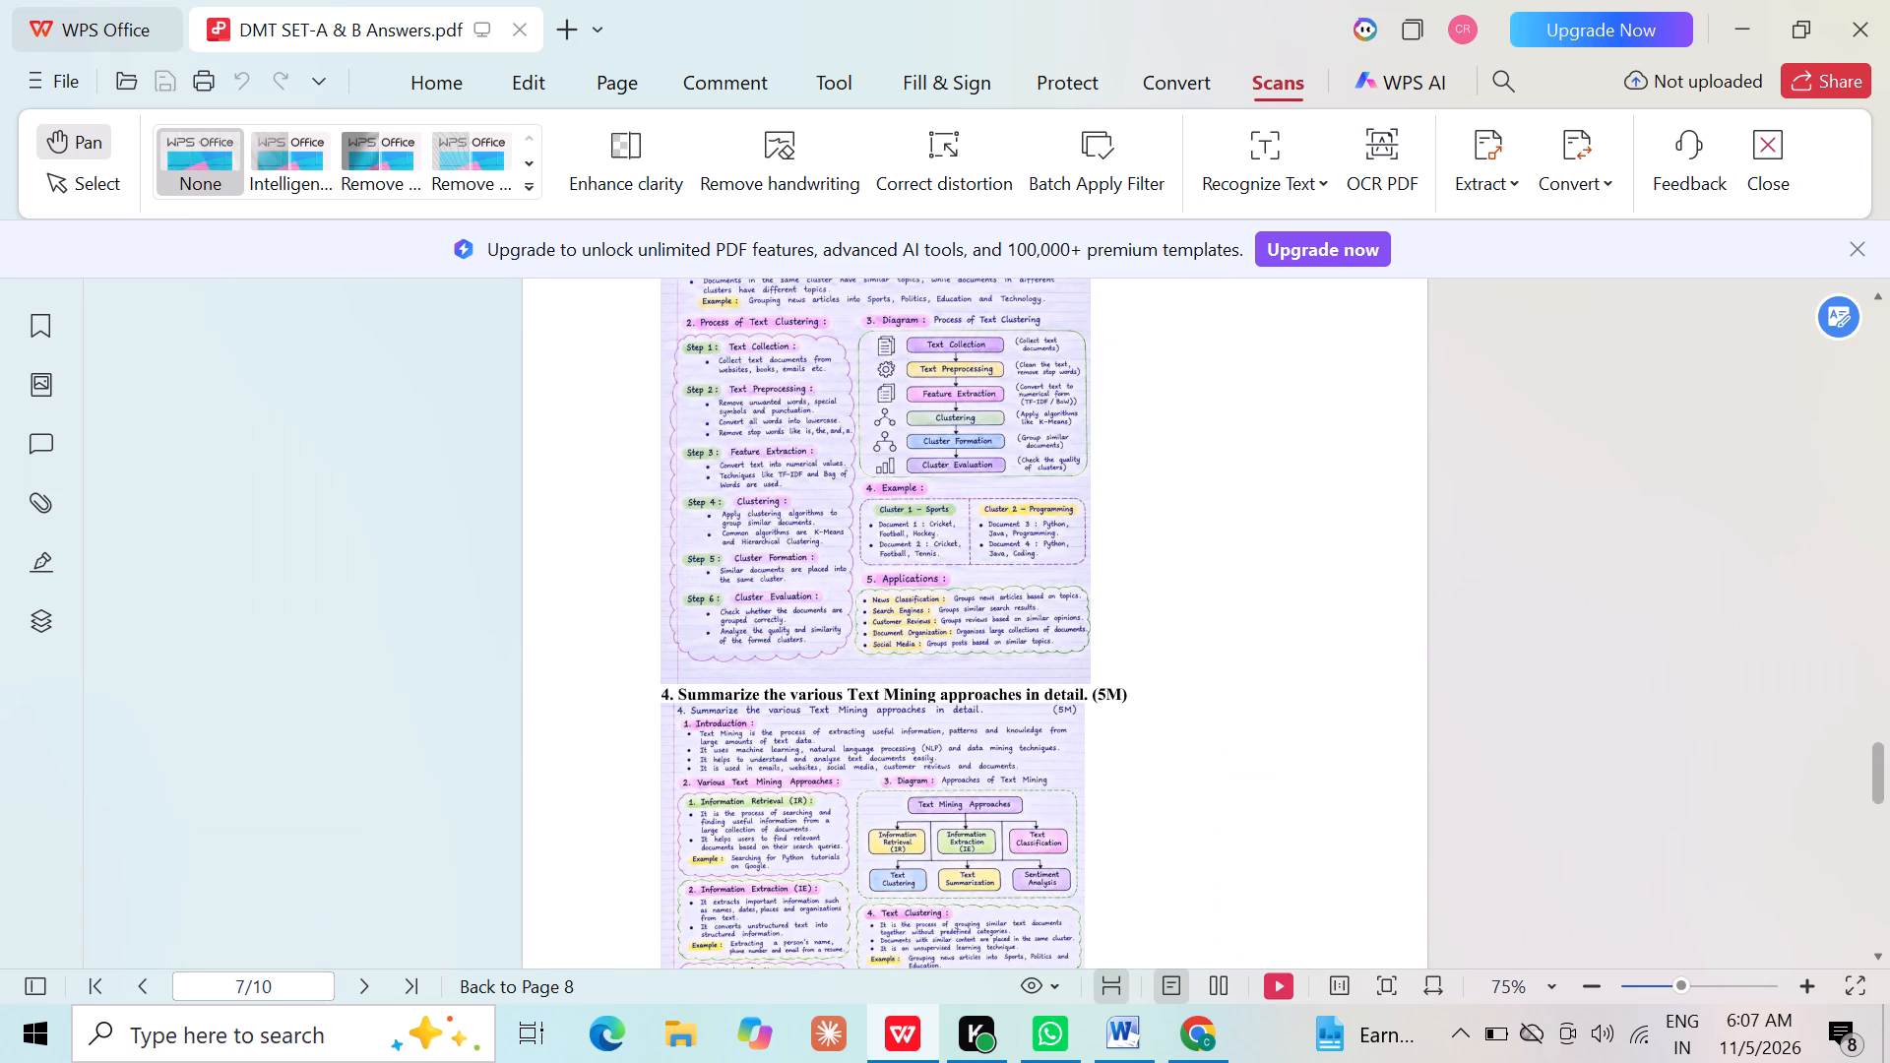
Switch to the DMT ANSWERS document in Word and look back from boxed question 2 through the outlier and K-Means answers.
key("alt+Tab")
key("alt+Tab")
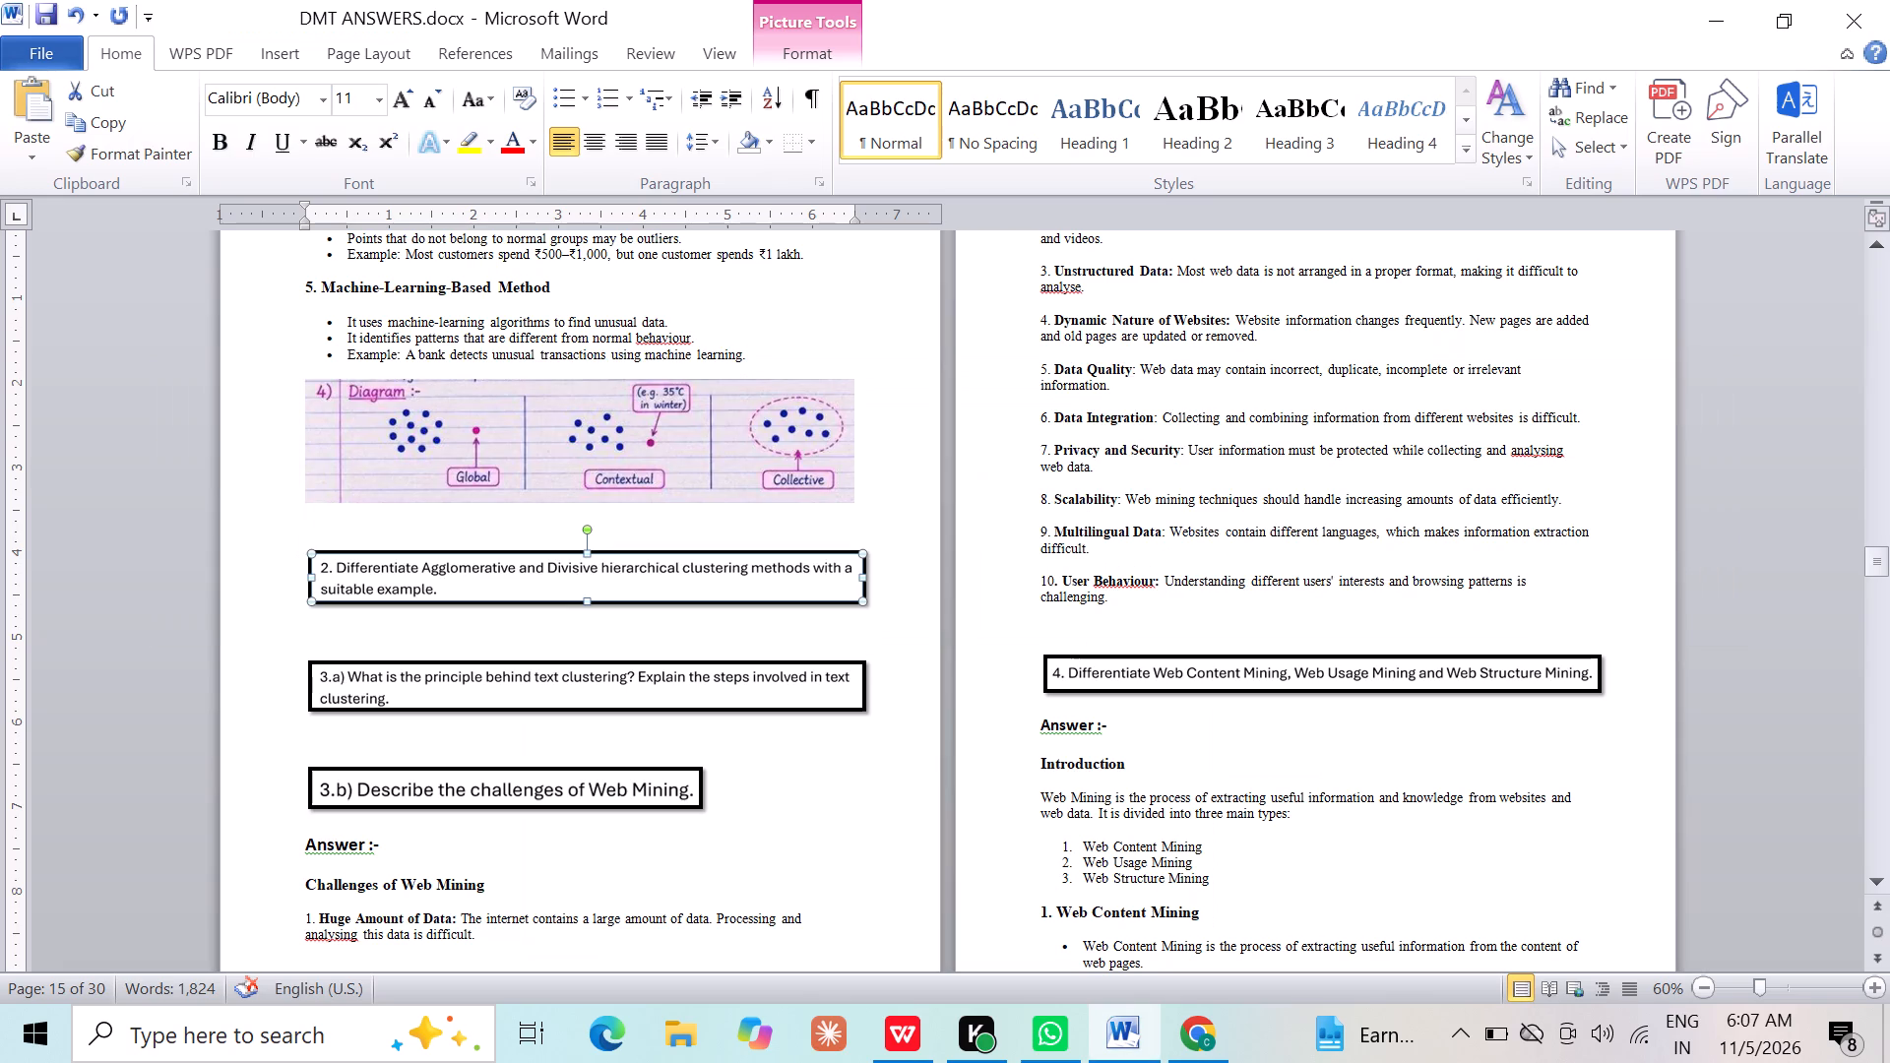
scroll(770, 652, "up", 5)
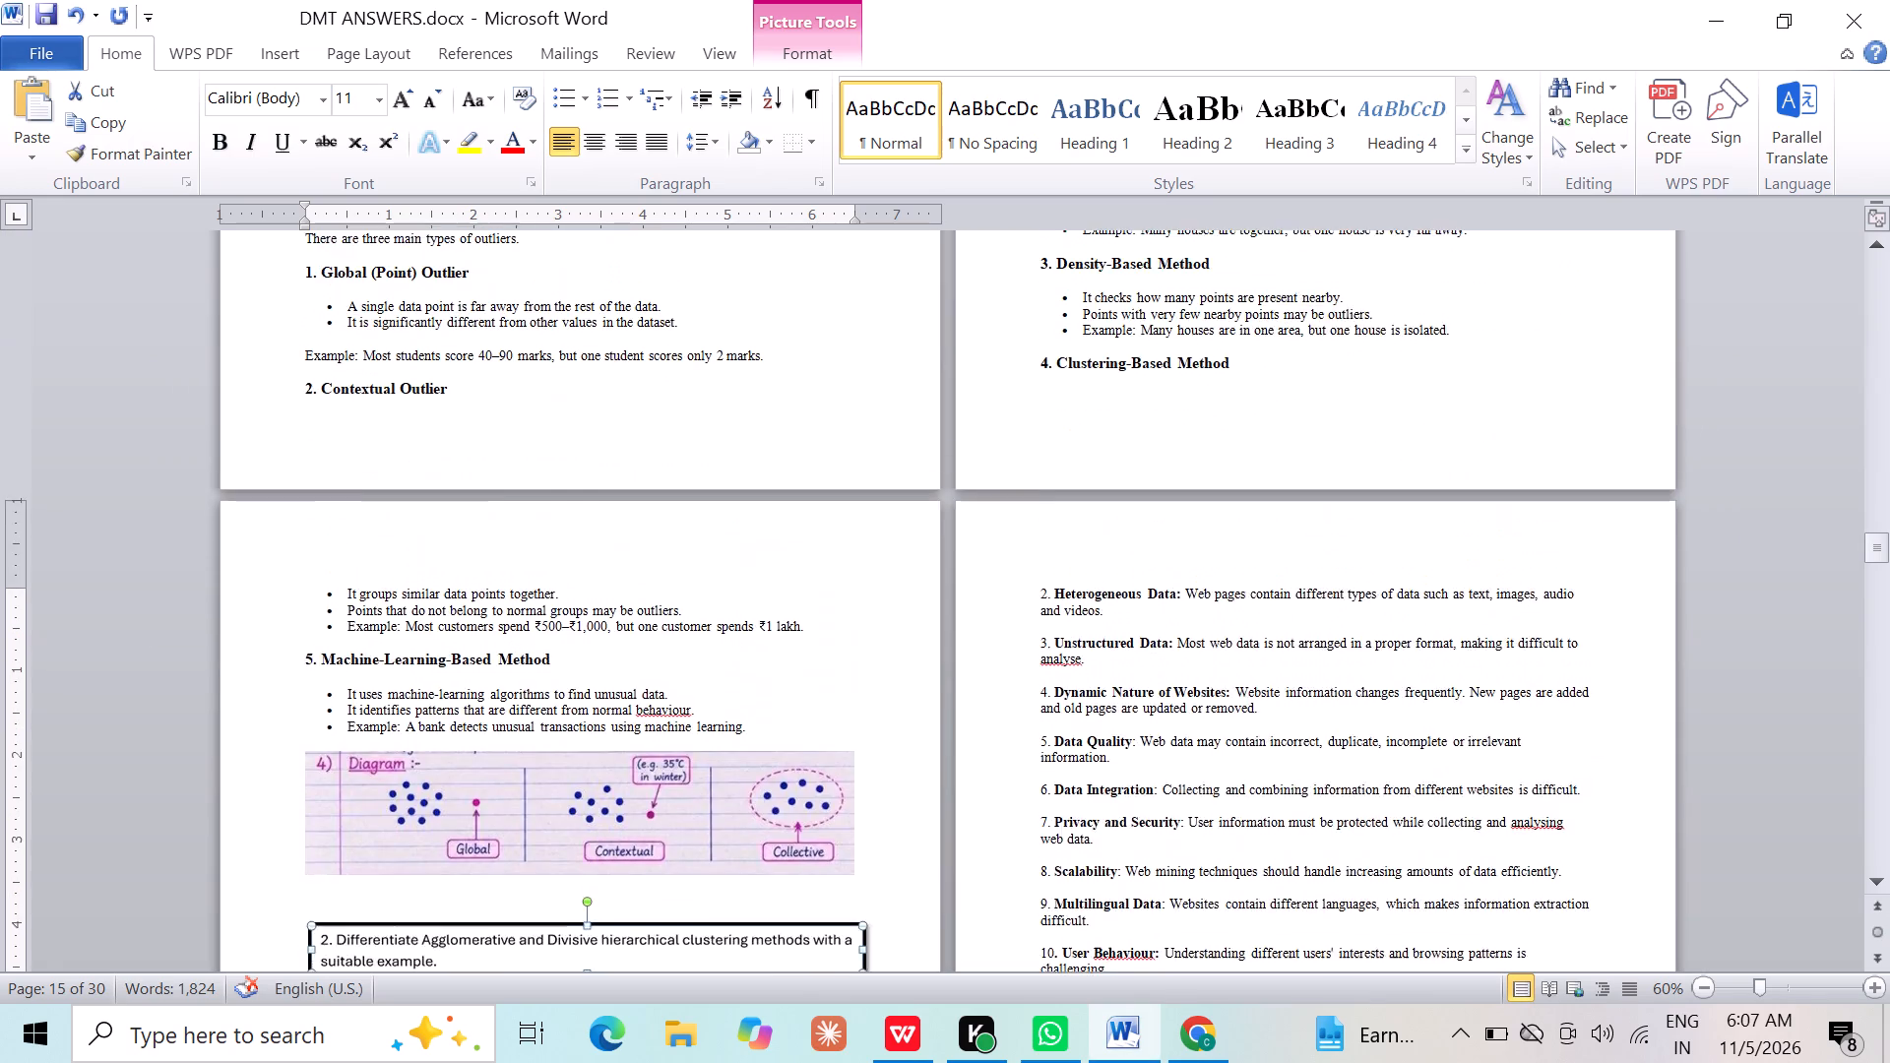
scroll(770, 652, "up", 12)
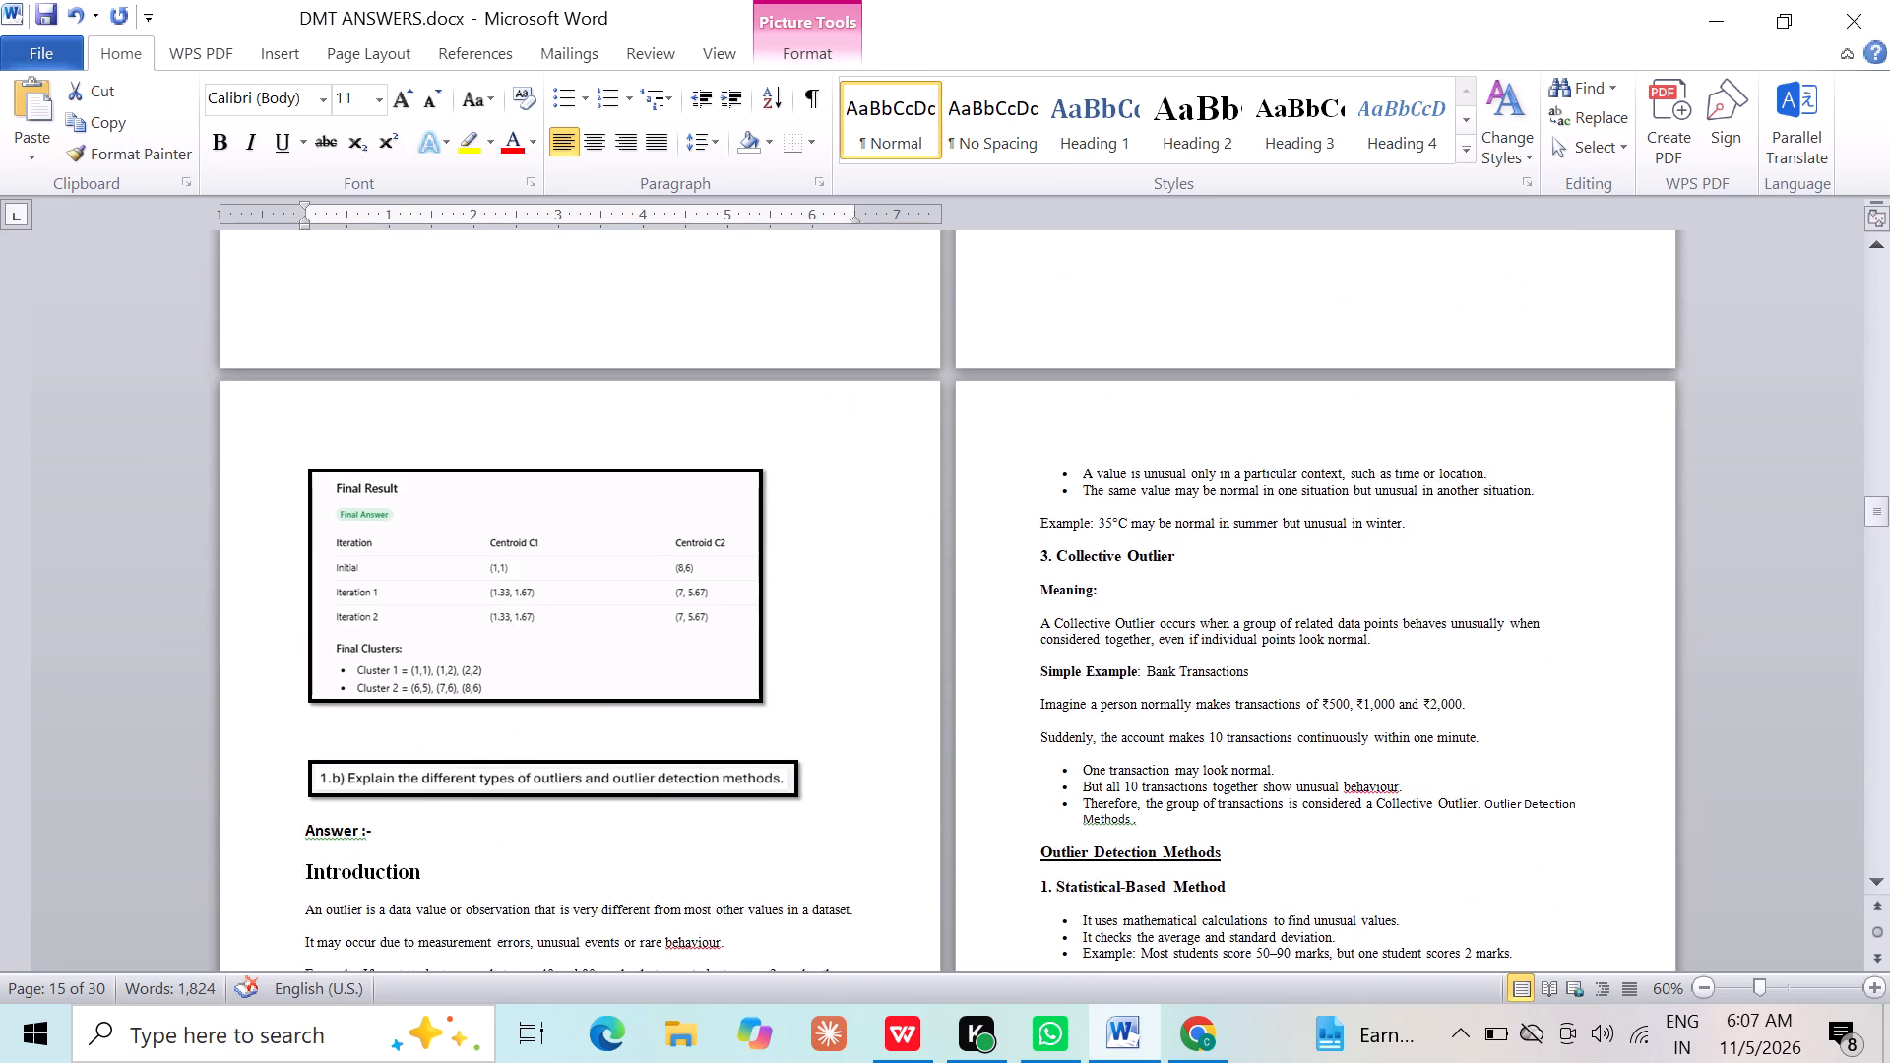
scroll(770, 652, "up", 12)
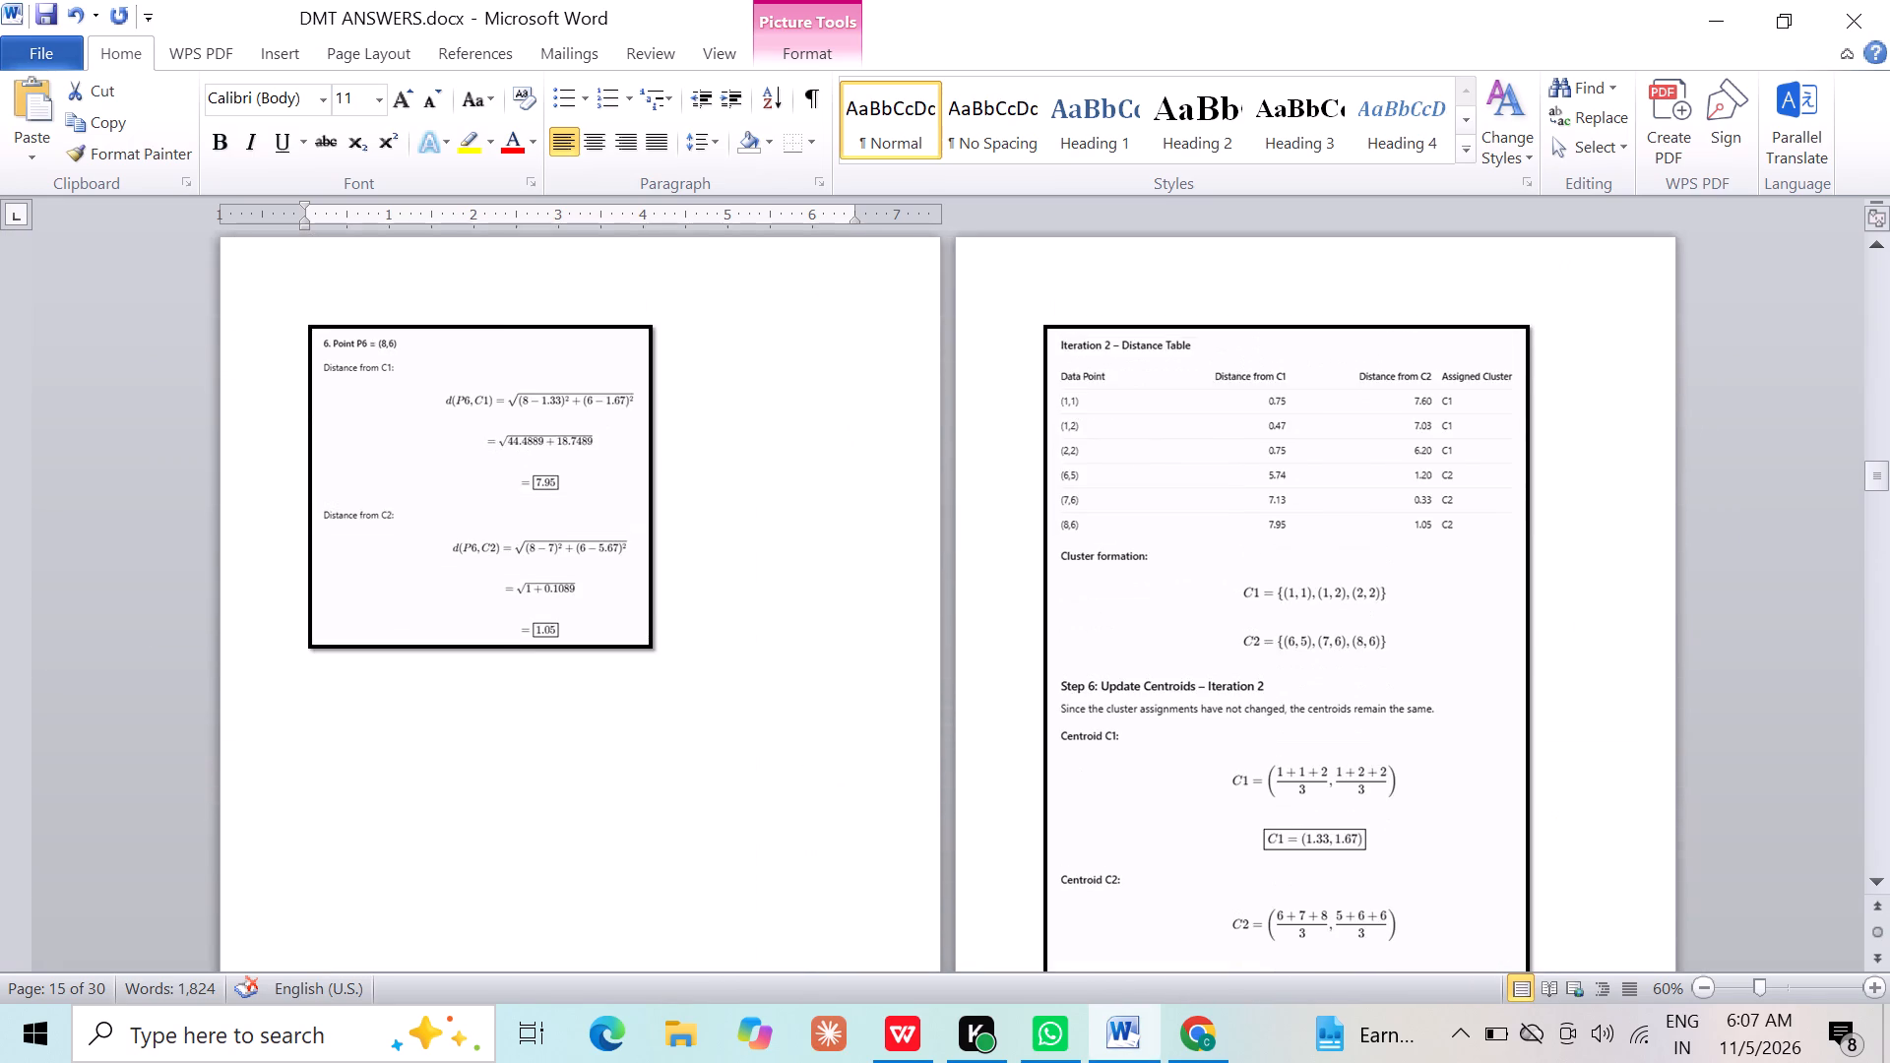
scroll(770, 652, "up", 4)
scroll(770, 652, "down", 13)
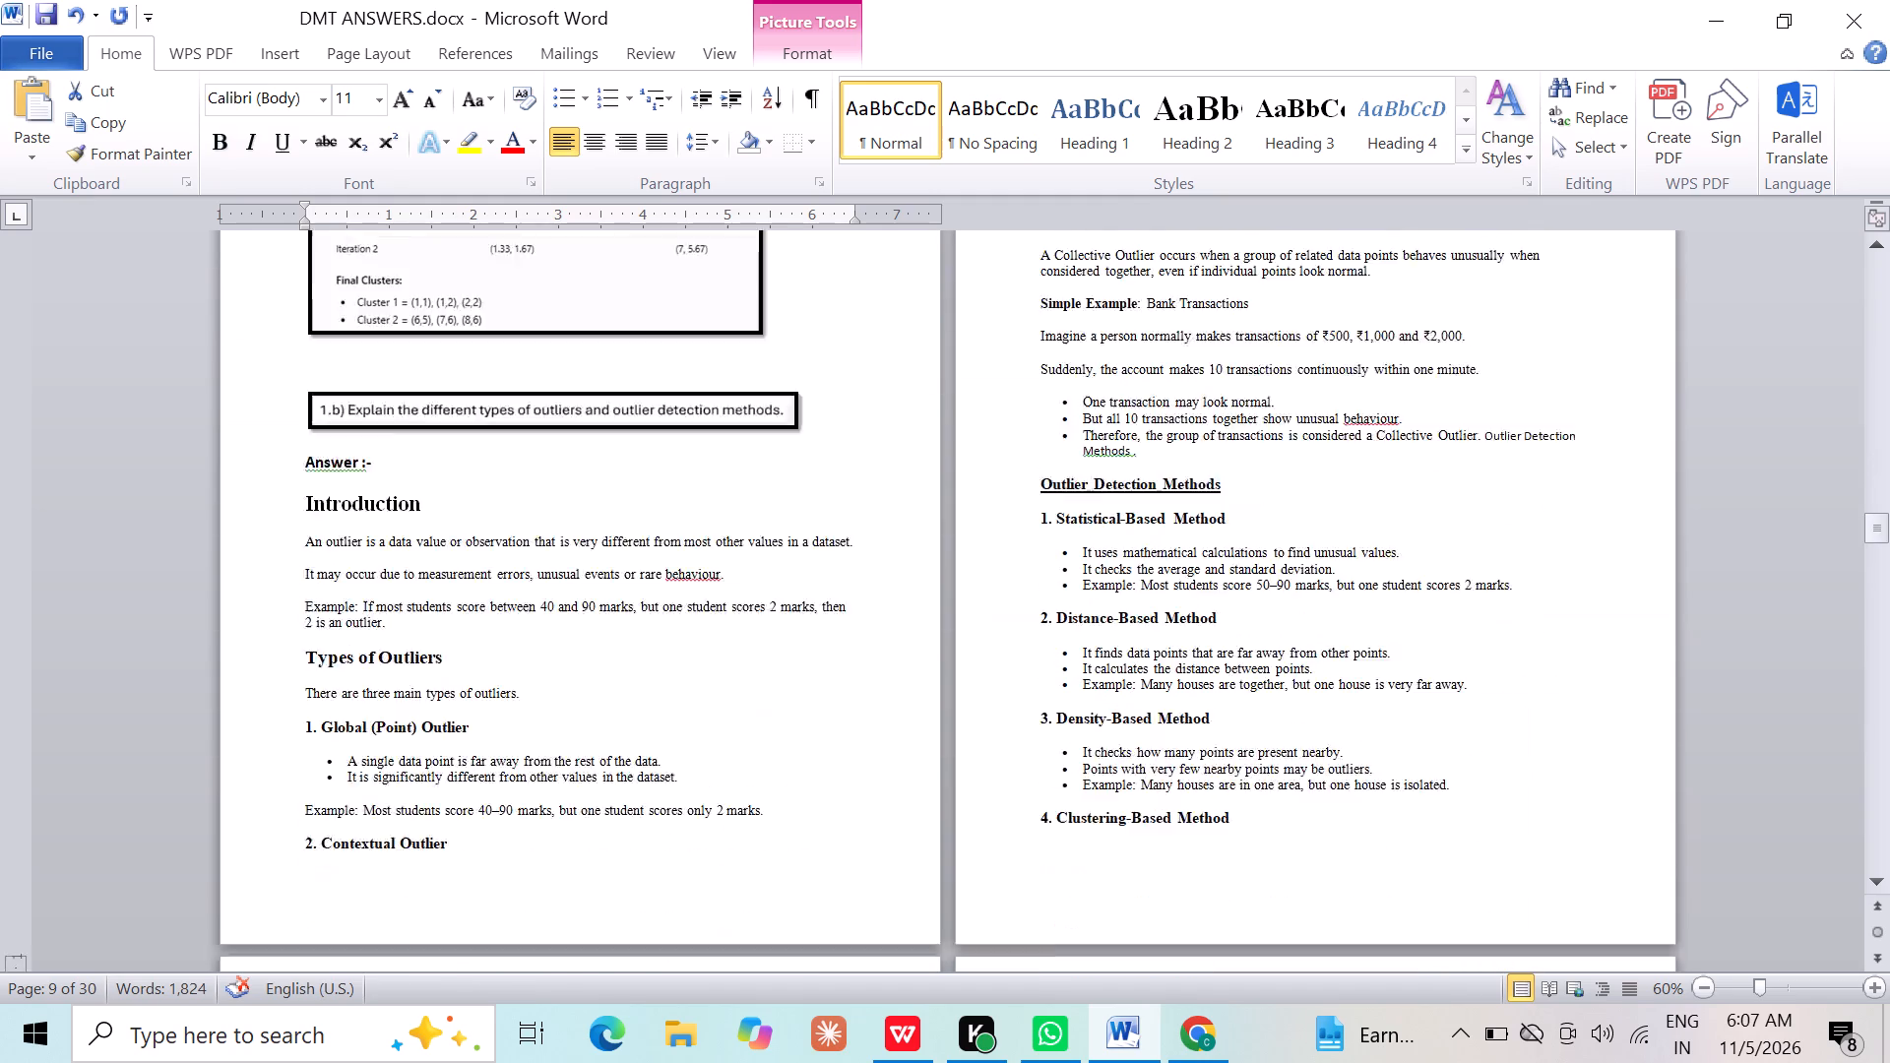
Return to the DMT SET-A & B Answers PDF in WPS Office and look through its handwritten answers for both sets.
key("alt+Tab")
scroll(770, 652, "up", 19)
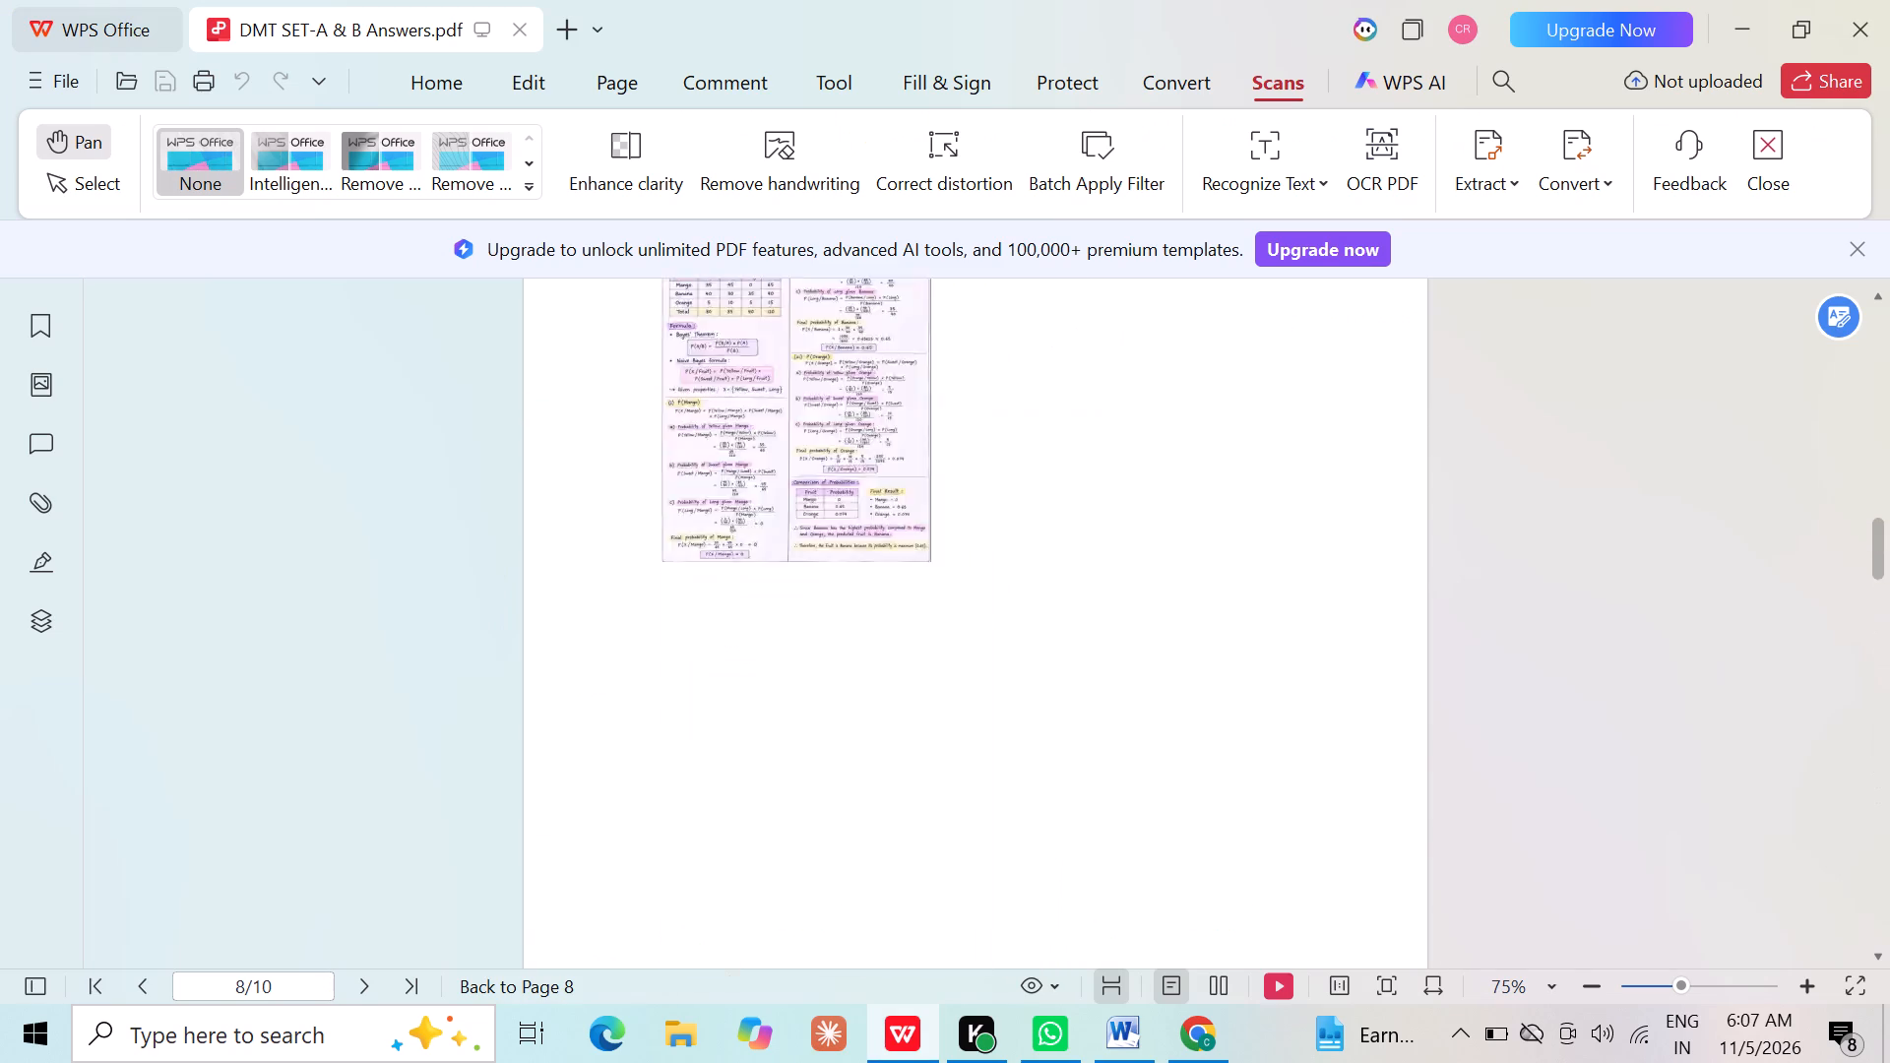
scroll(770, 652, "up", 14)
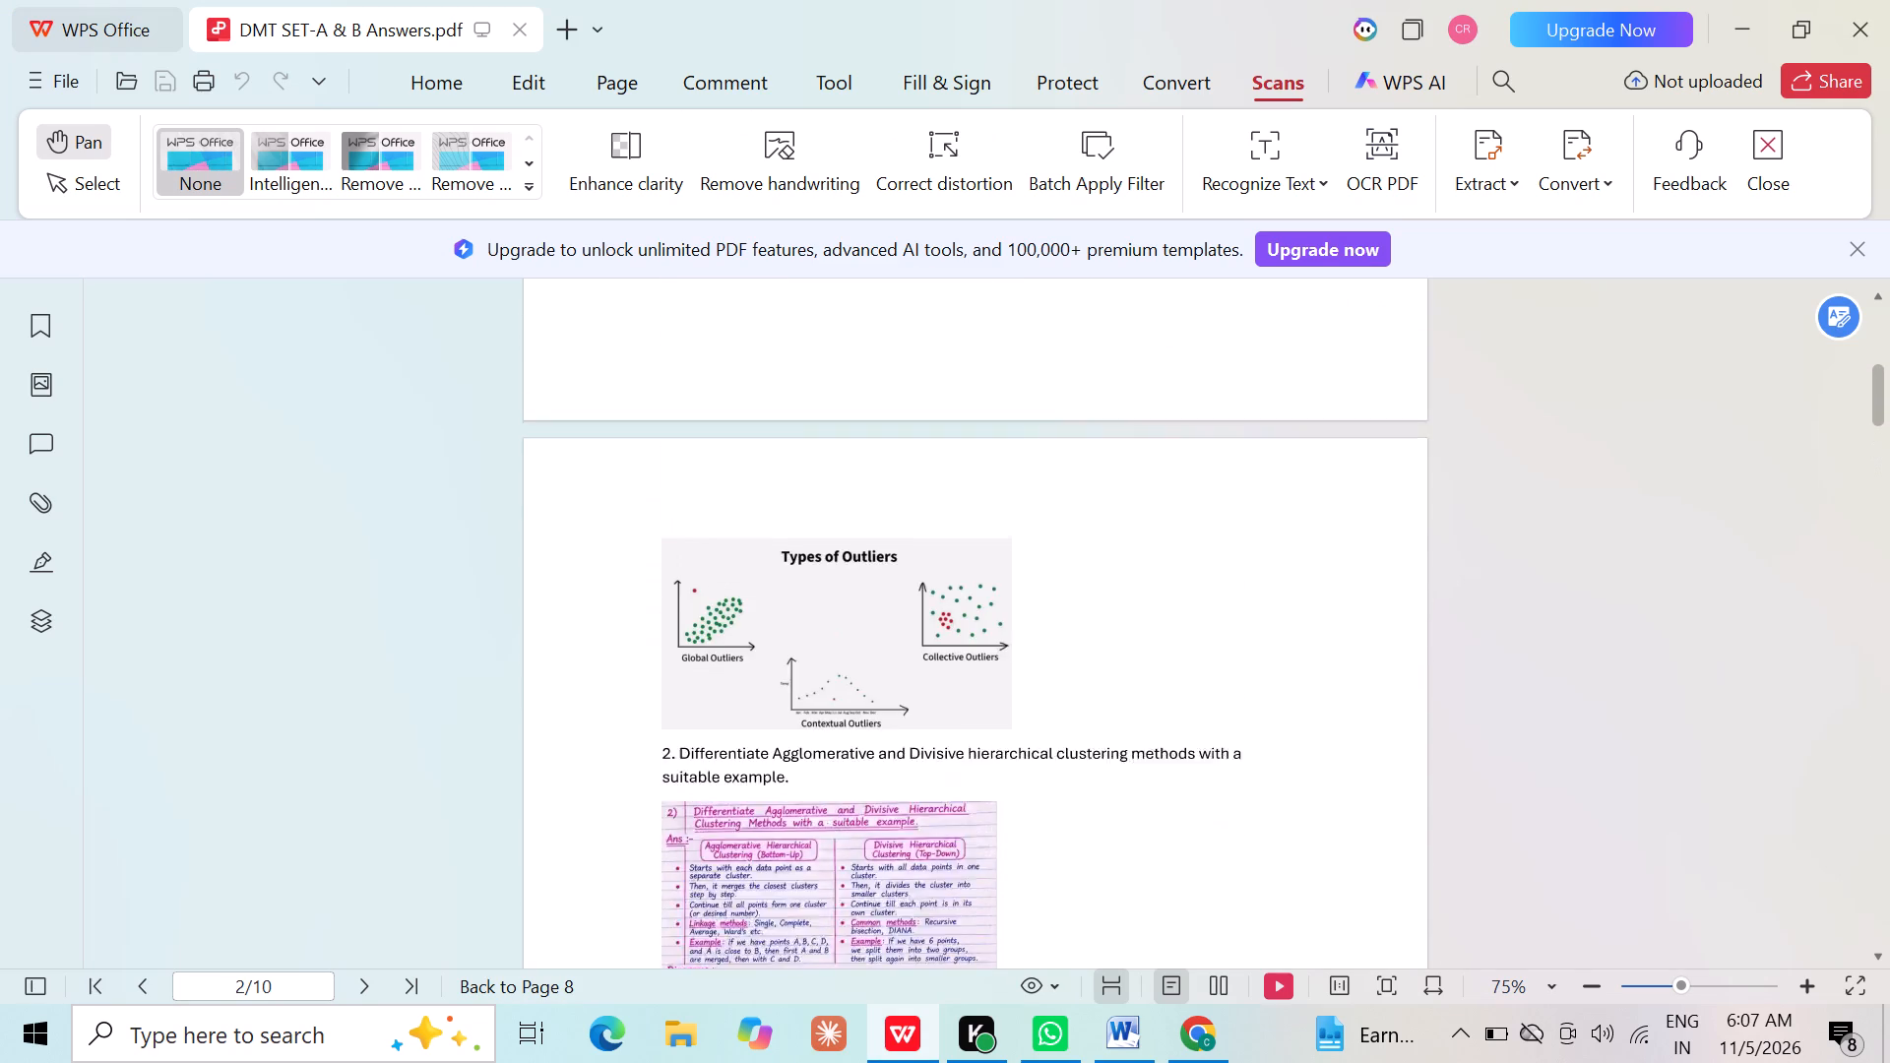
scroll(770, 652, "up", 1)
scroll(770, 652, "down", 14)
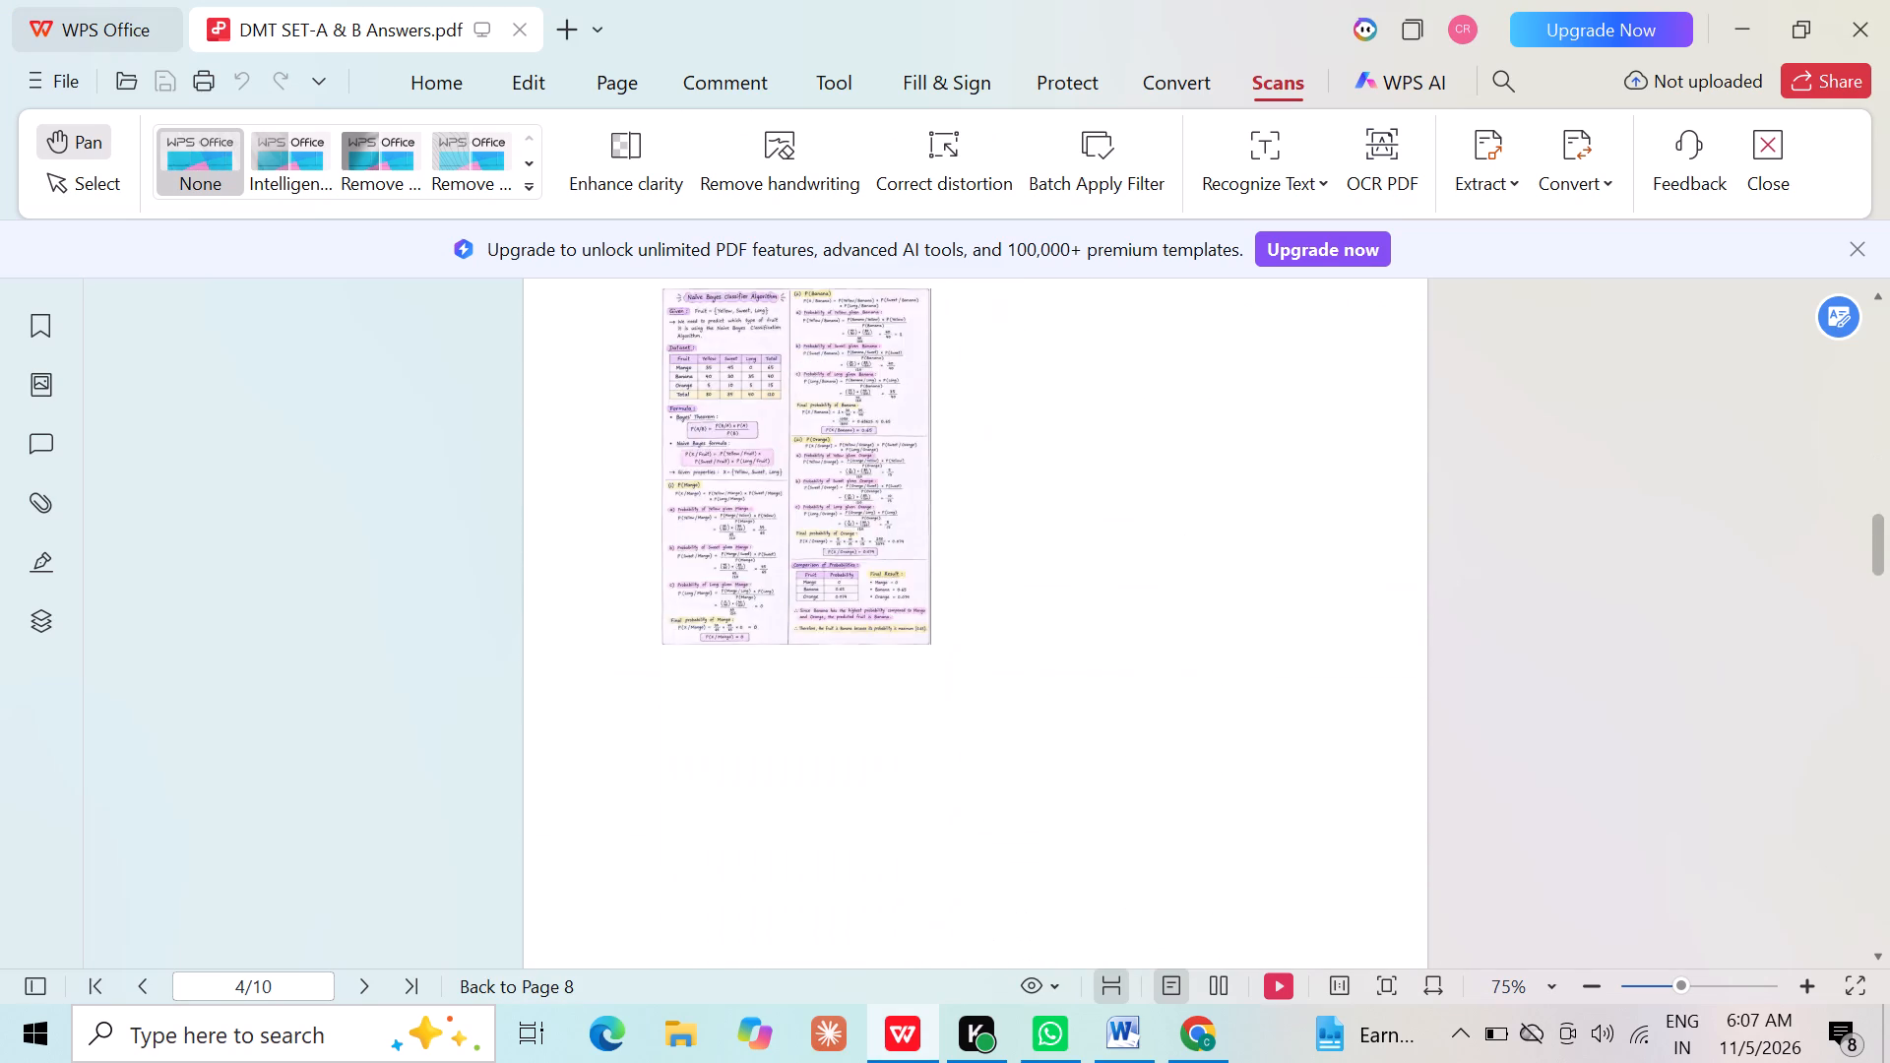
scroll(770, 652, "down", 8)
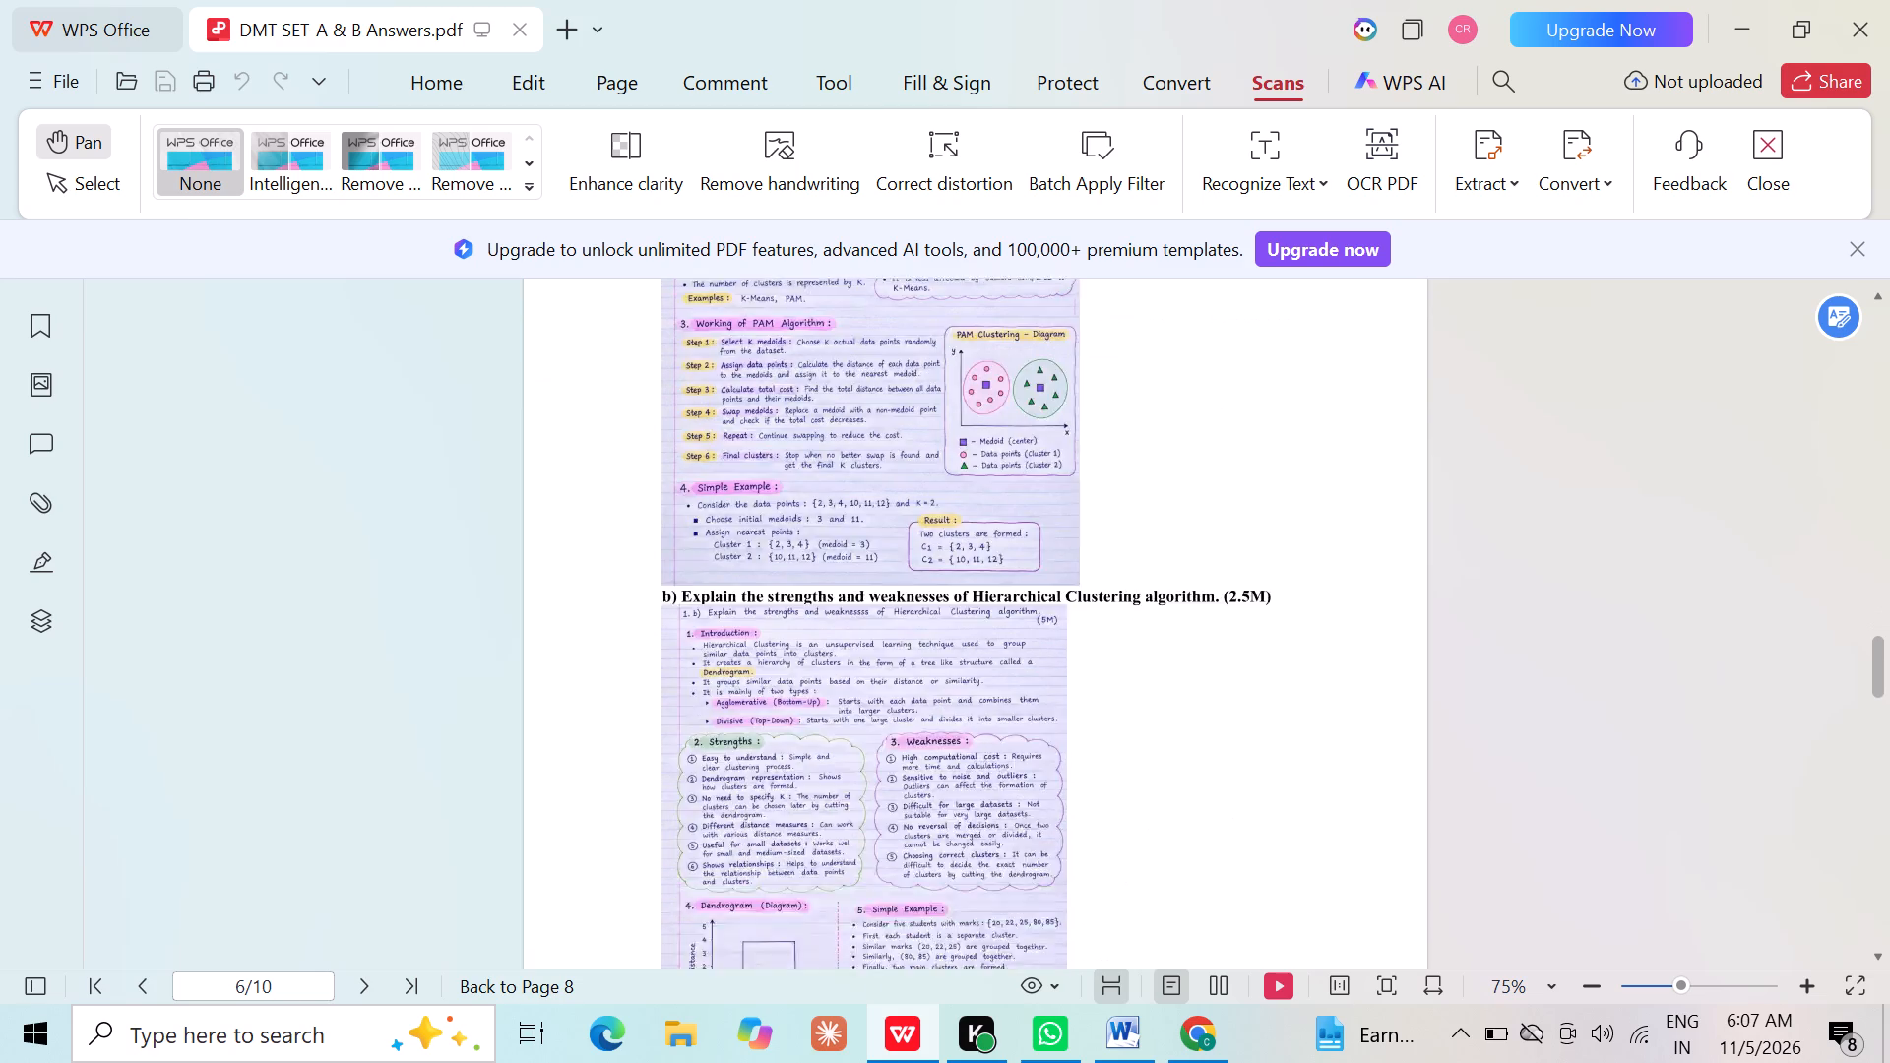
scroll(770, 652, "down", 4)
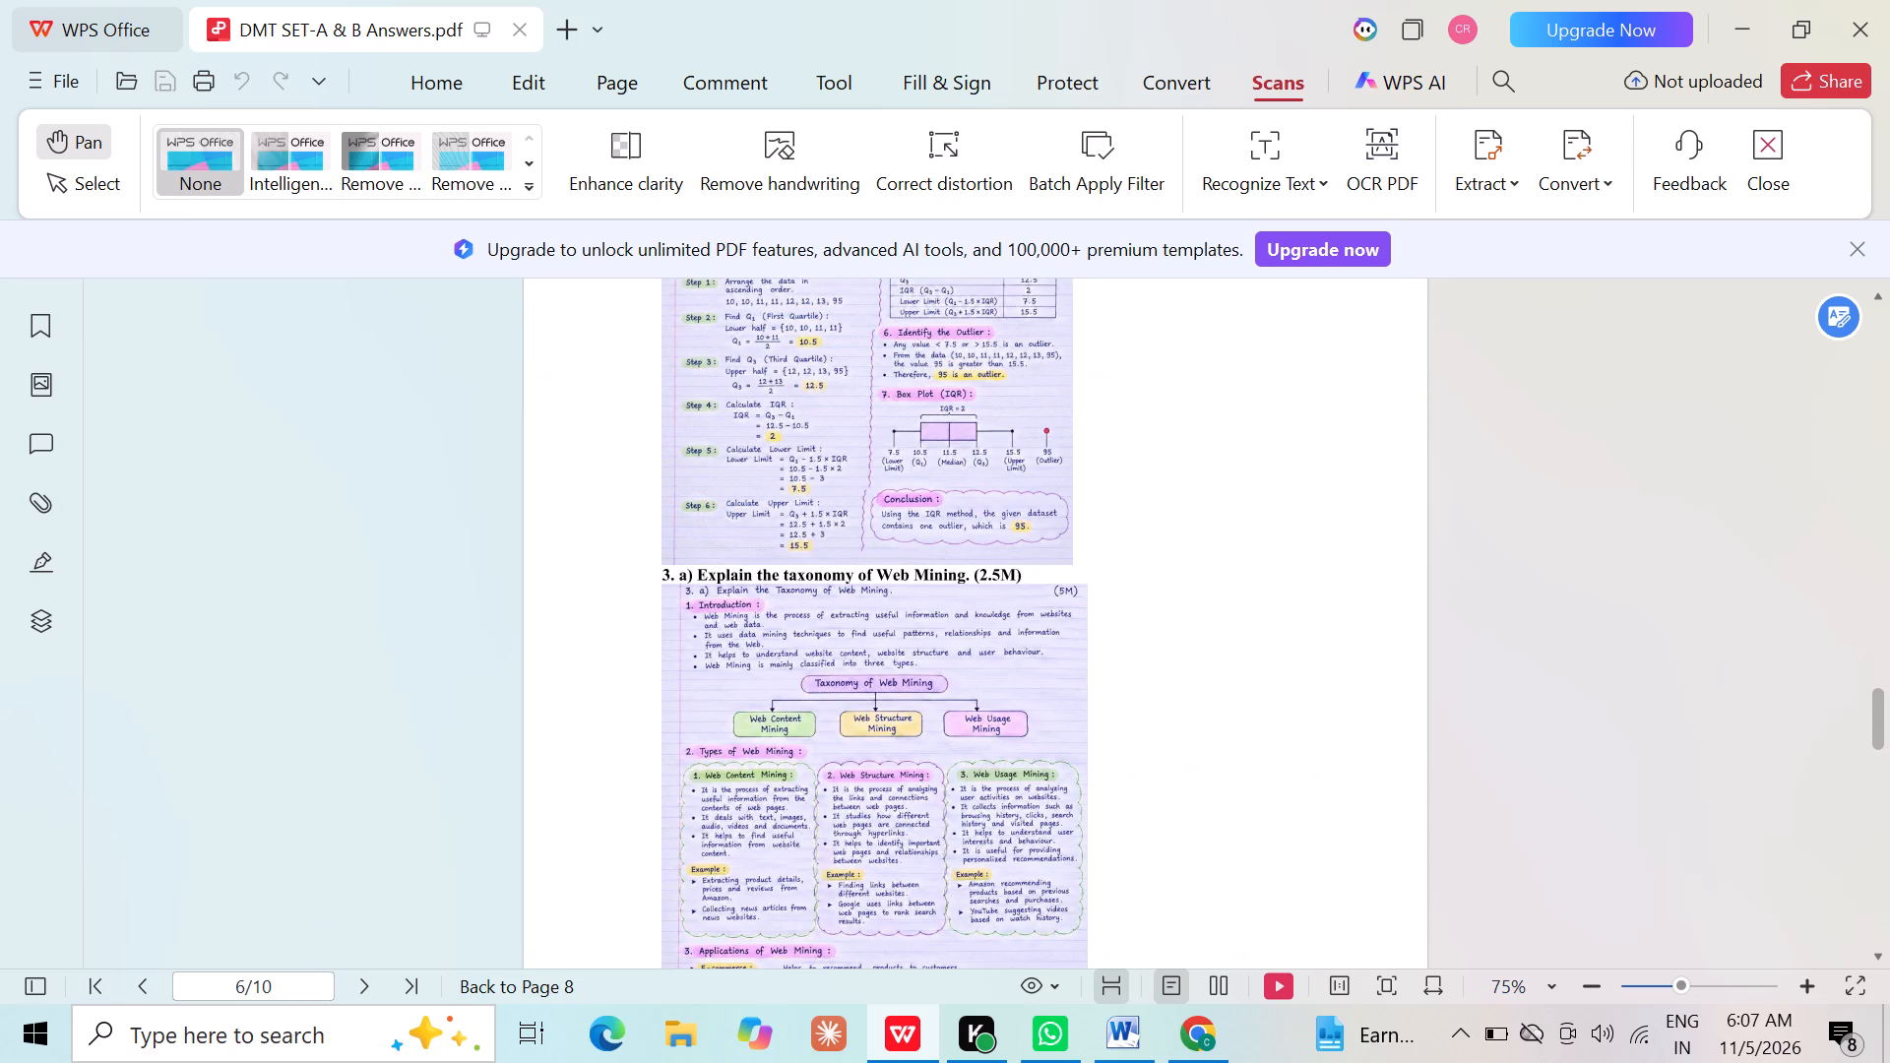
Find question 2 on Agglomerative and Divisive clustering in the PDF and examine its handwritten answer, diagrams and key differences up close.
scroll(770, 652, "up", 1)
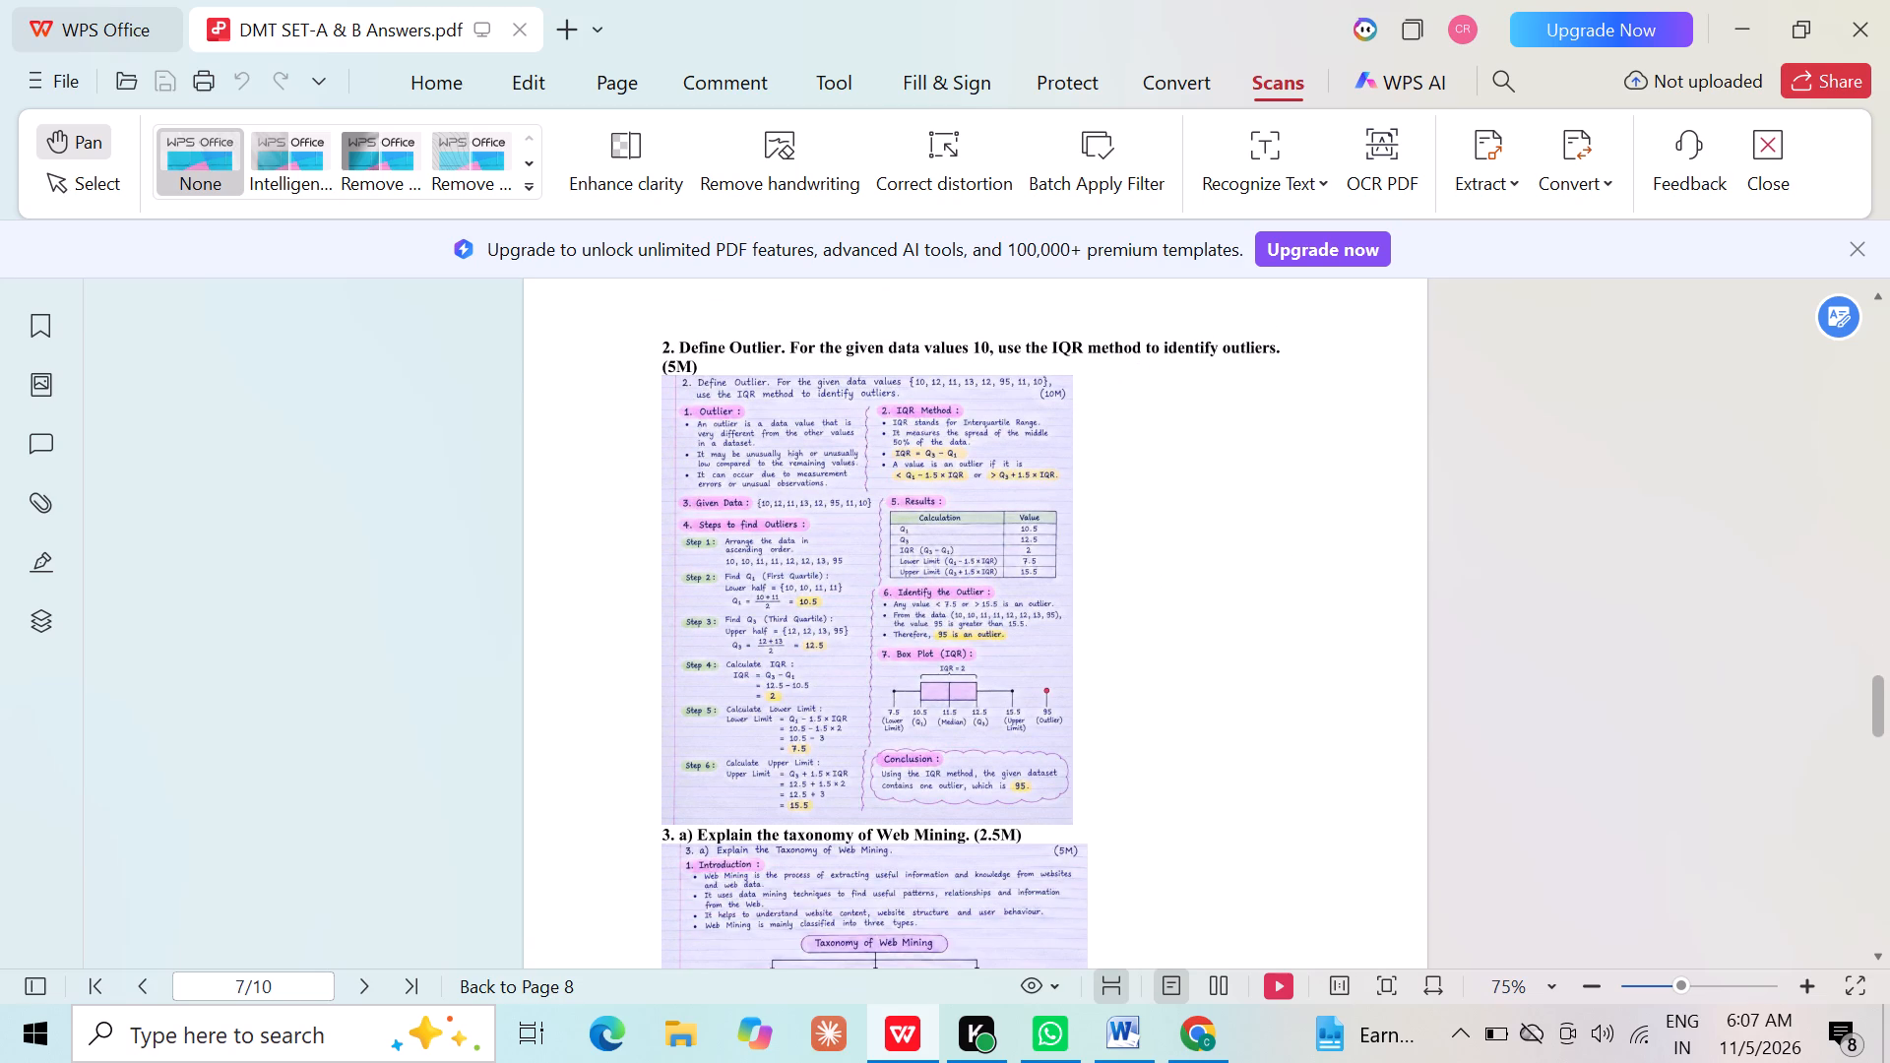
scroll(770, 652, "up", 1)
scroll(770, 652, "up", 20)
scroll(770, 652, "up", 8)
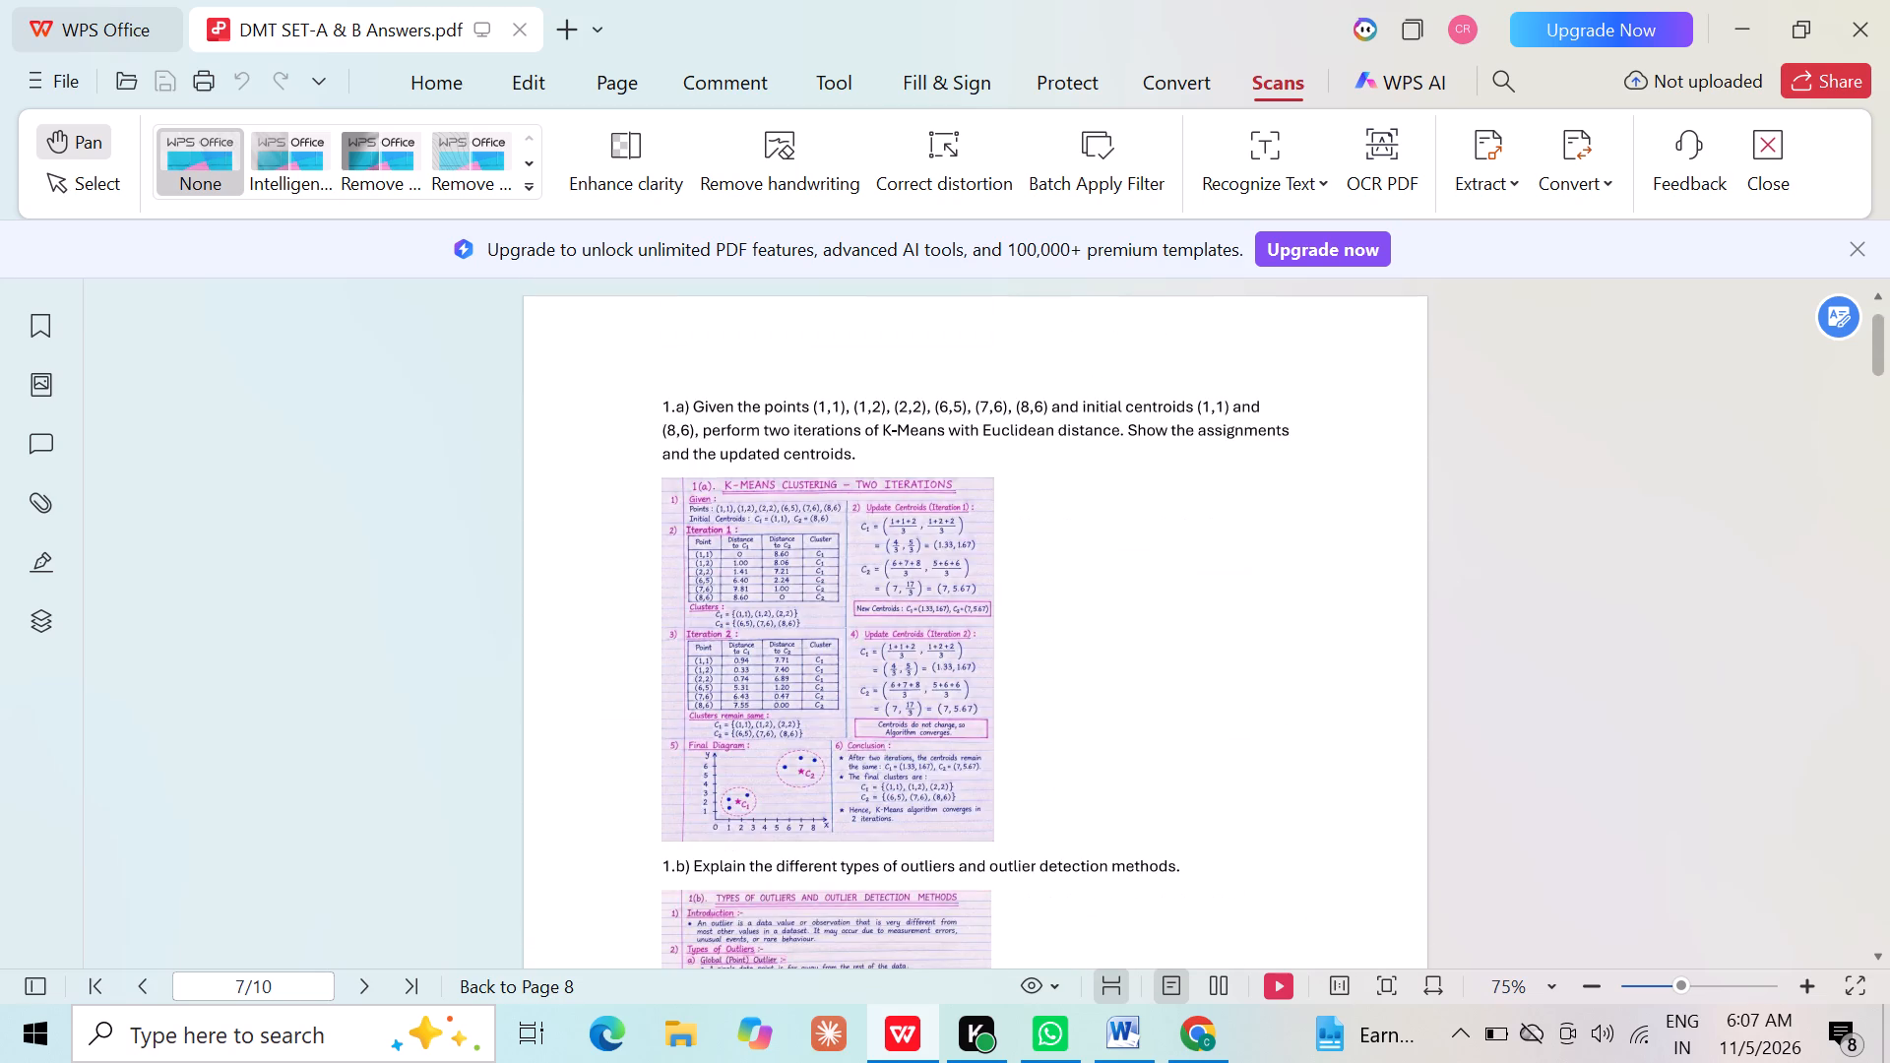
scroll(770, 652, "up", 2)
scroll(770, 652, "down", 9)
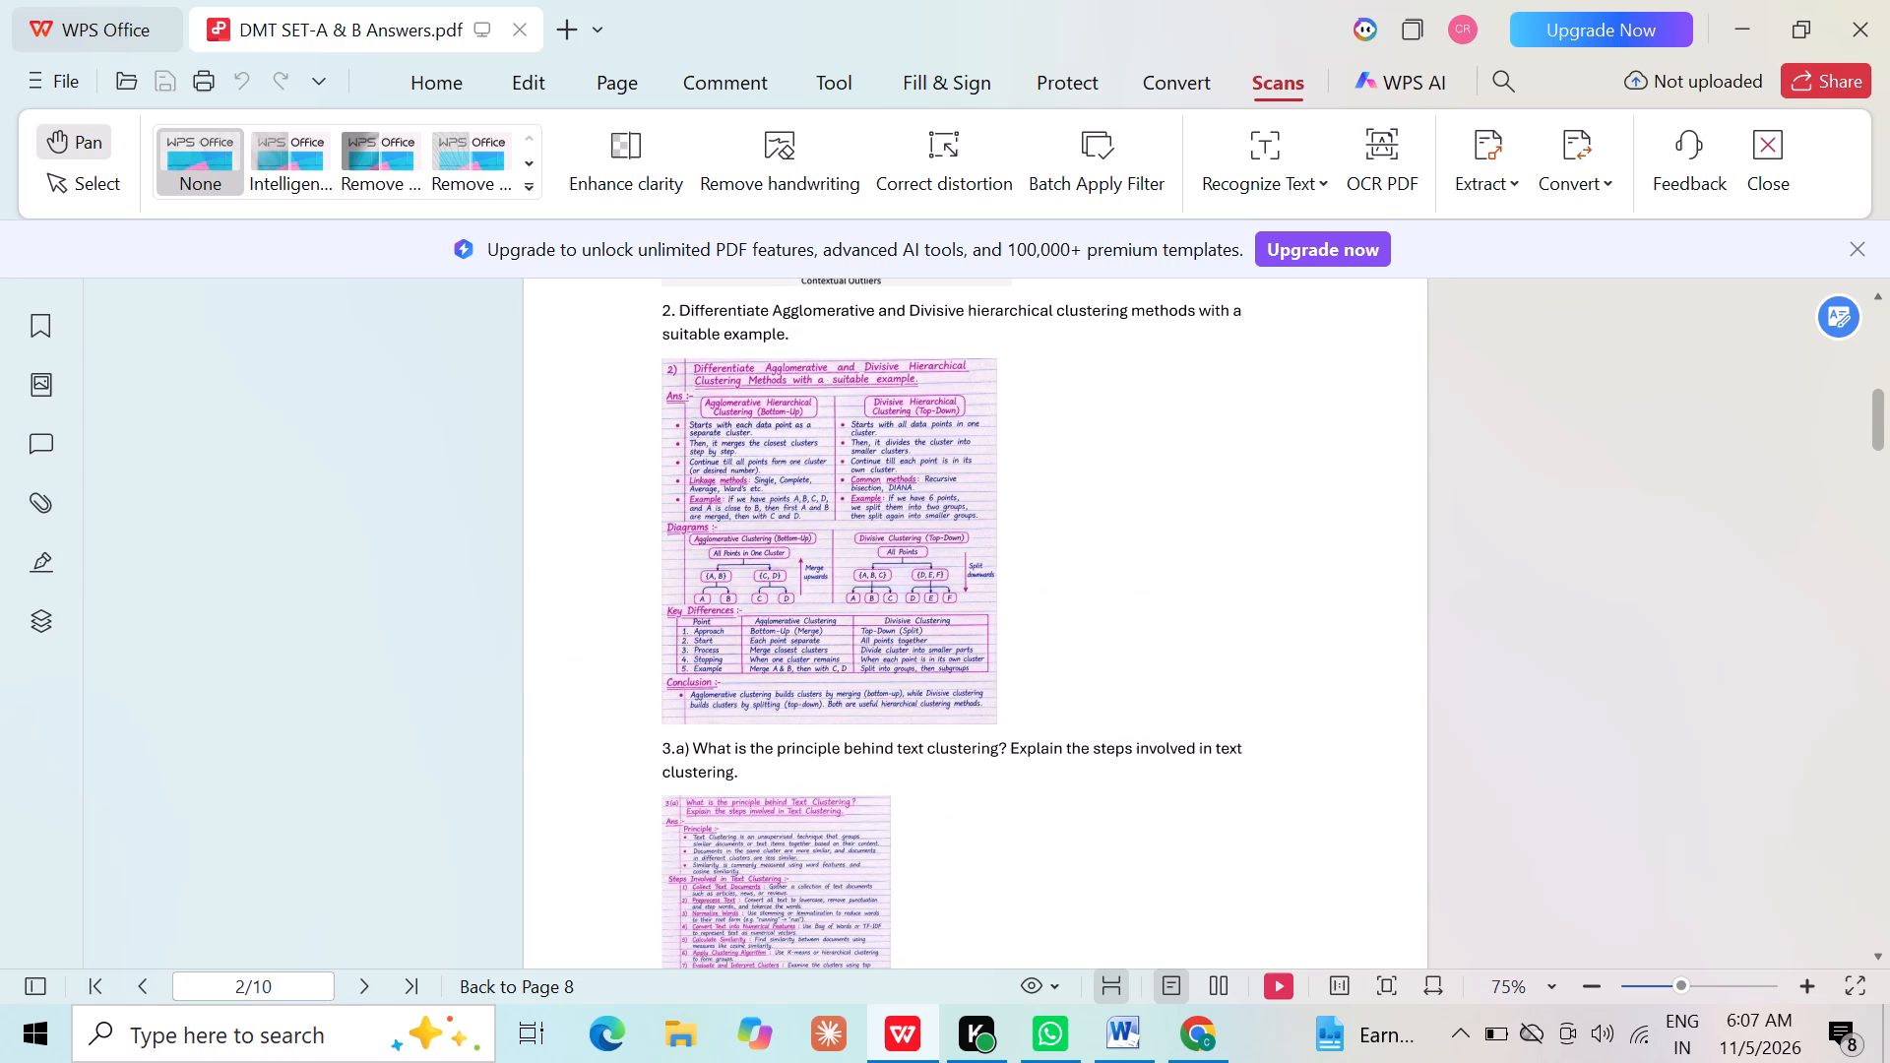
scroll(770, 652, "down", 1)
scroll(770, 652, "up", 5, "ctrl")
scroll(770, 652, "up", 1)
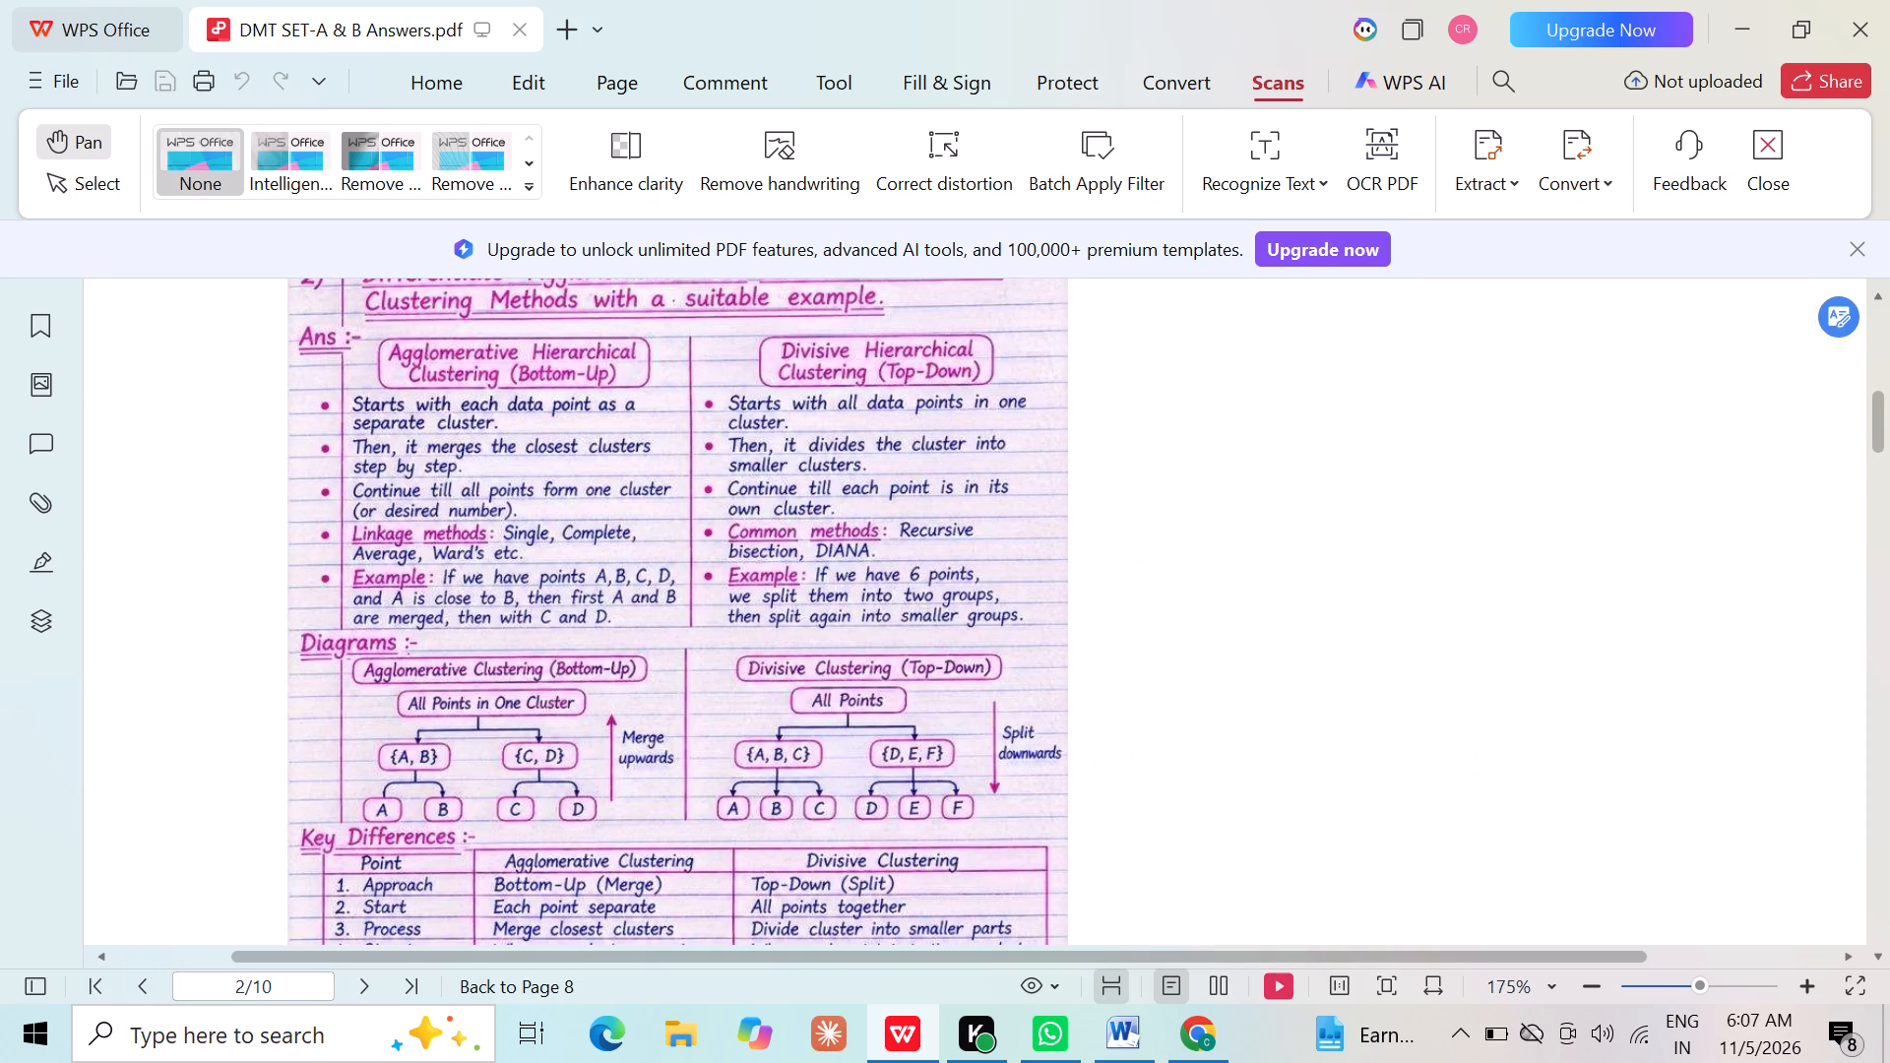
scroll(770, 652, "up", 1)
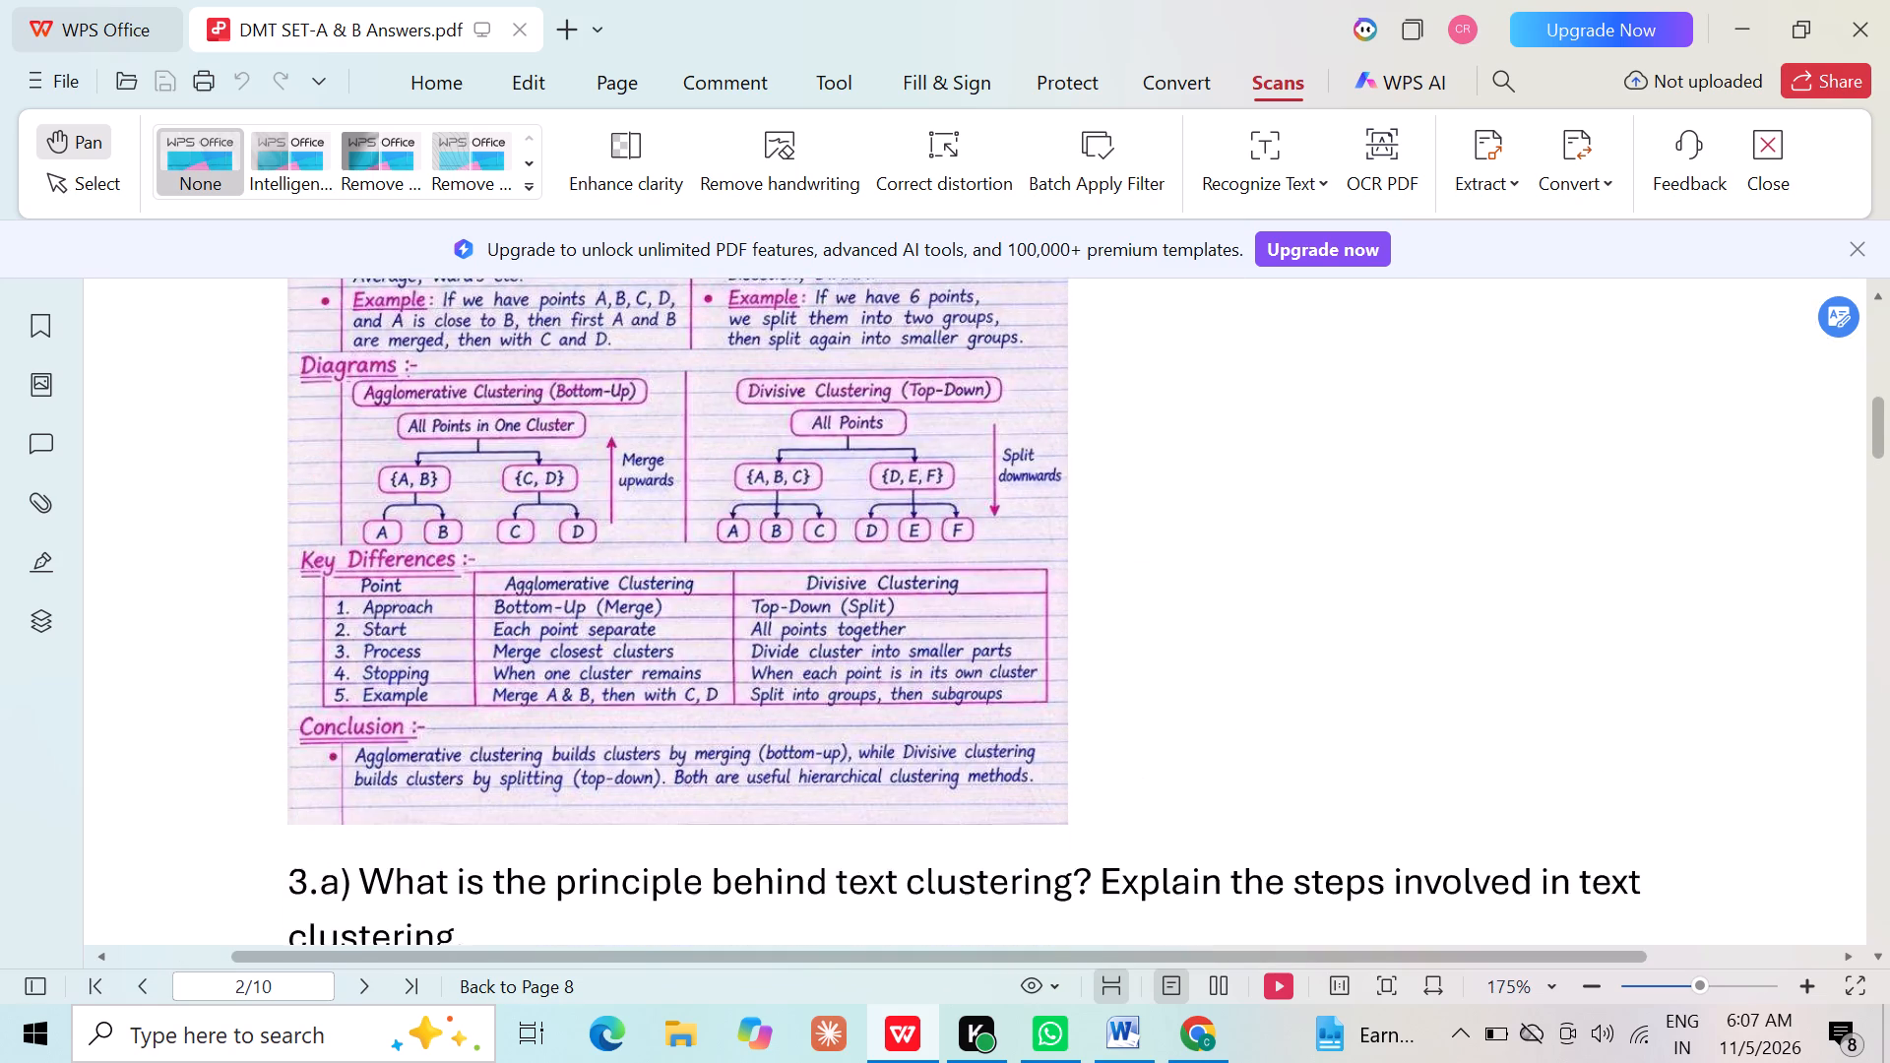
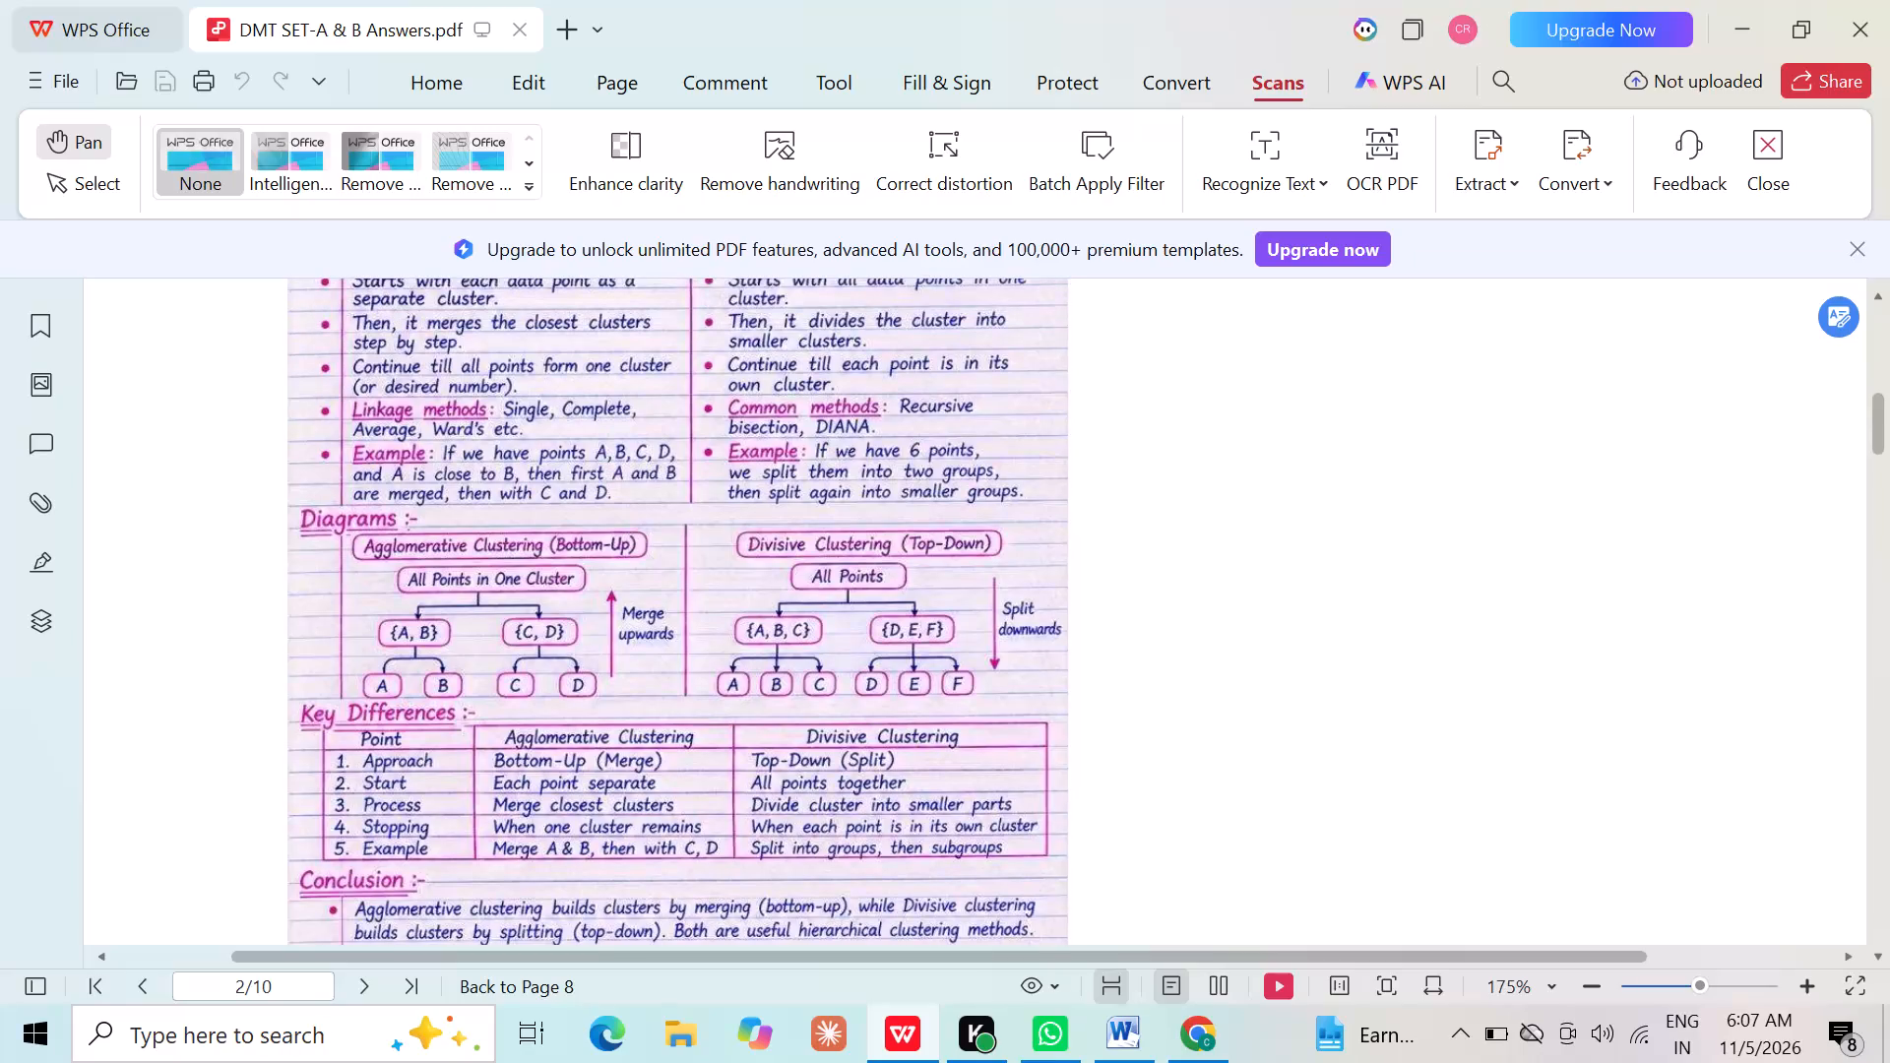
Recheck the PDF's handwritten question 2 answer, its diagrams, key differences and conclusion, alternating with the DMT ANSWERS document in Word.
scroll(770, 652, "up", 1)
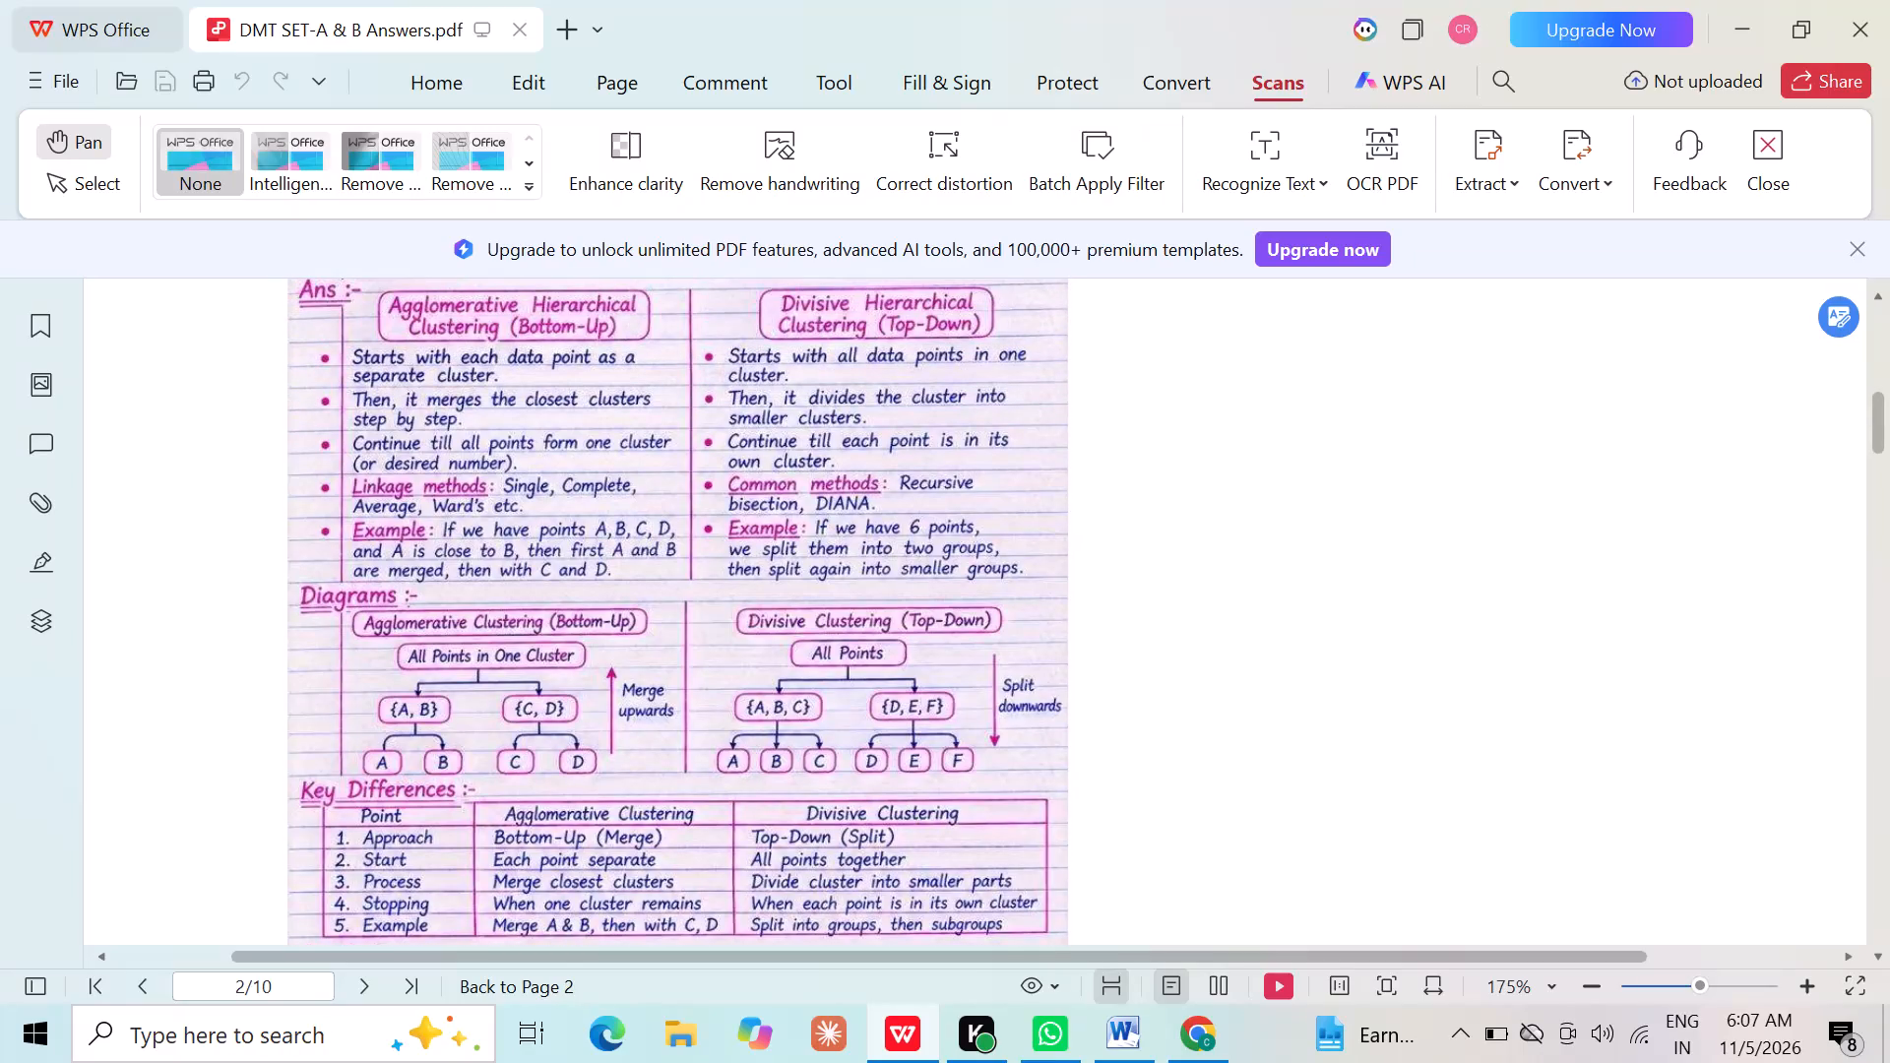
scroll(770, 652, "up", 1)
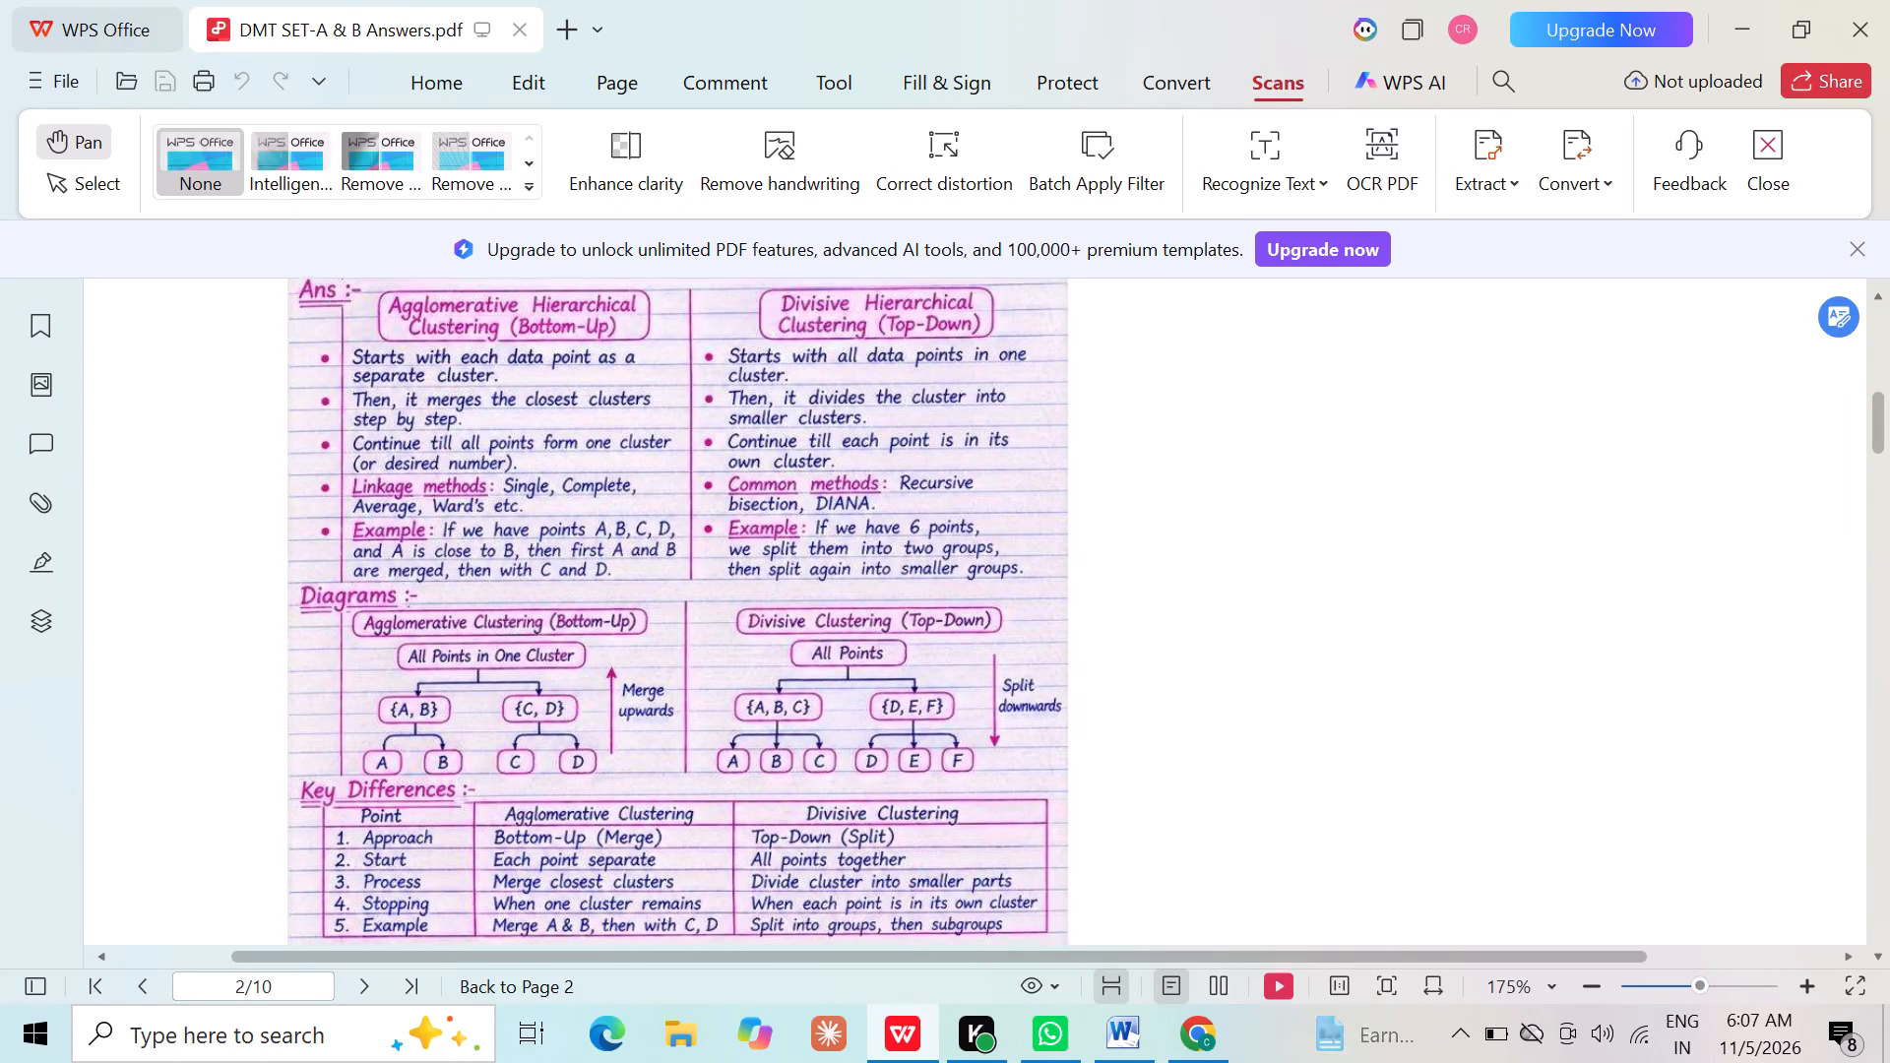
key("alt+Tab")
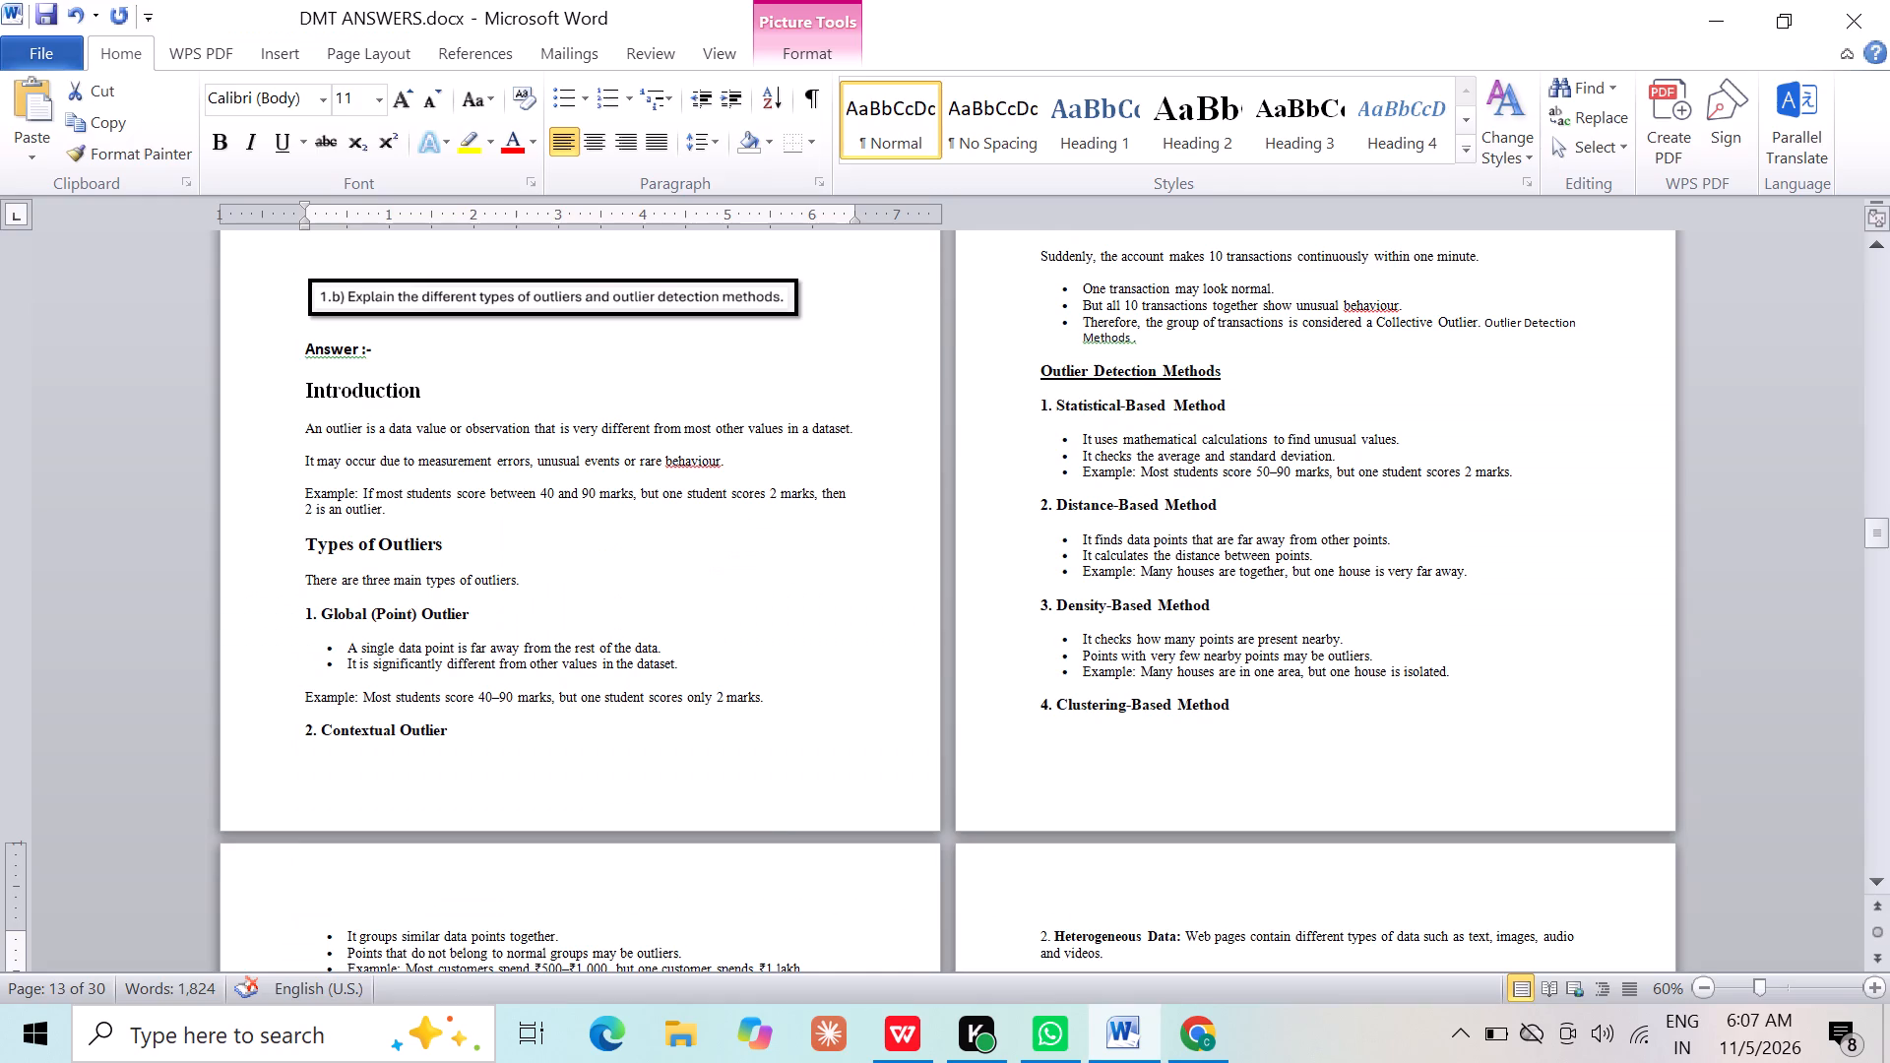
key("alt+Tab")
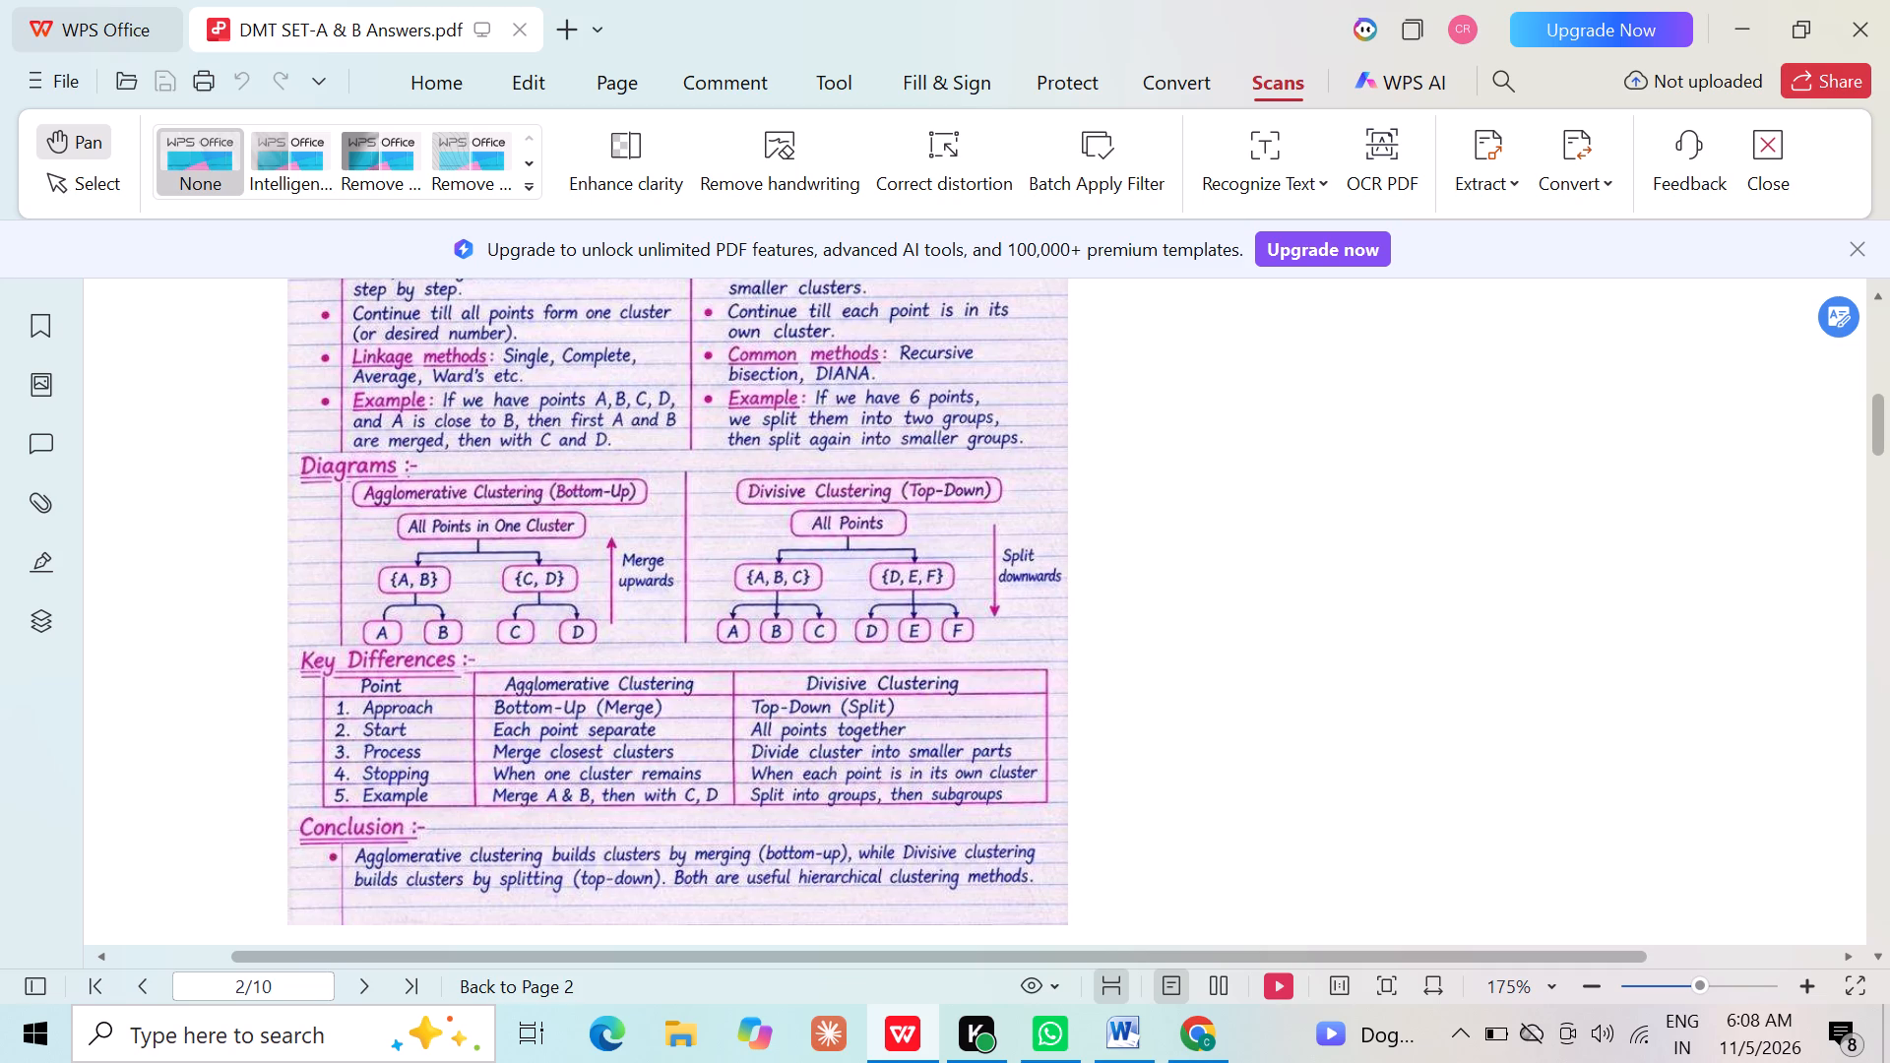
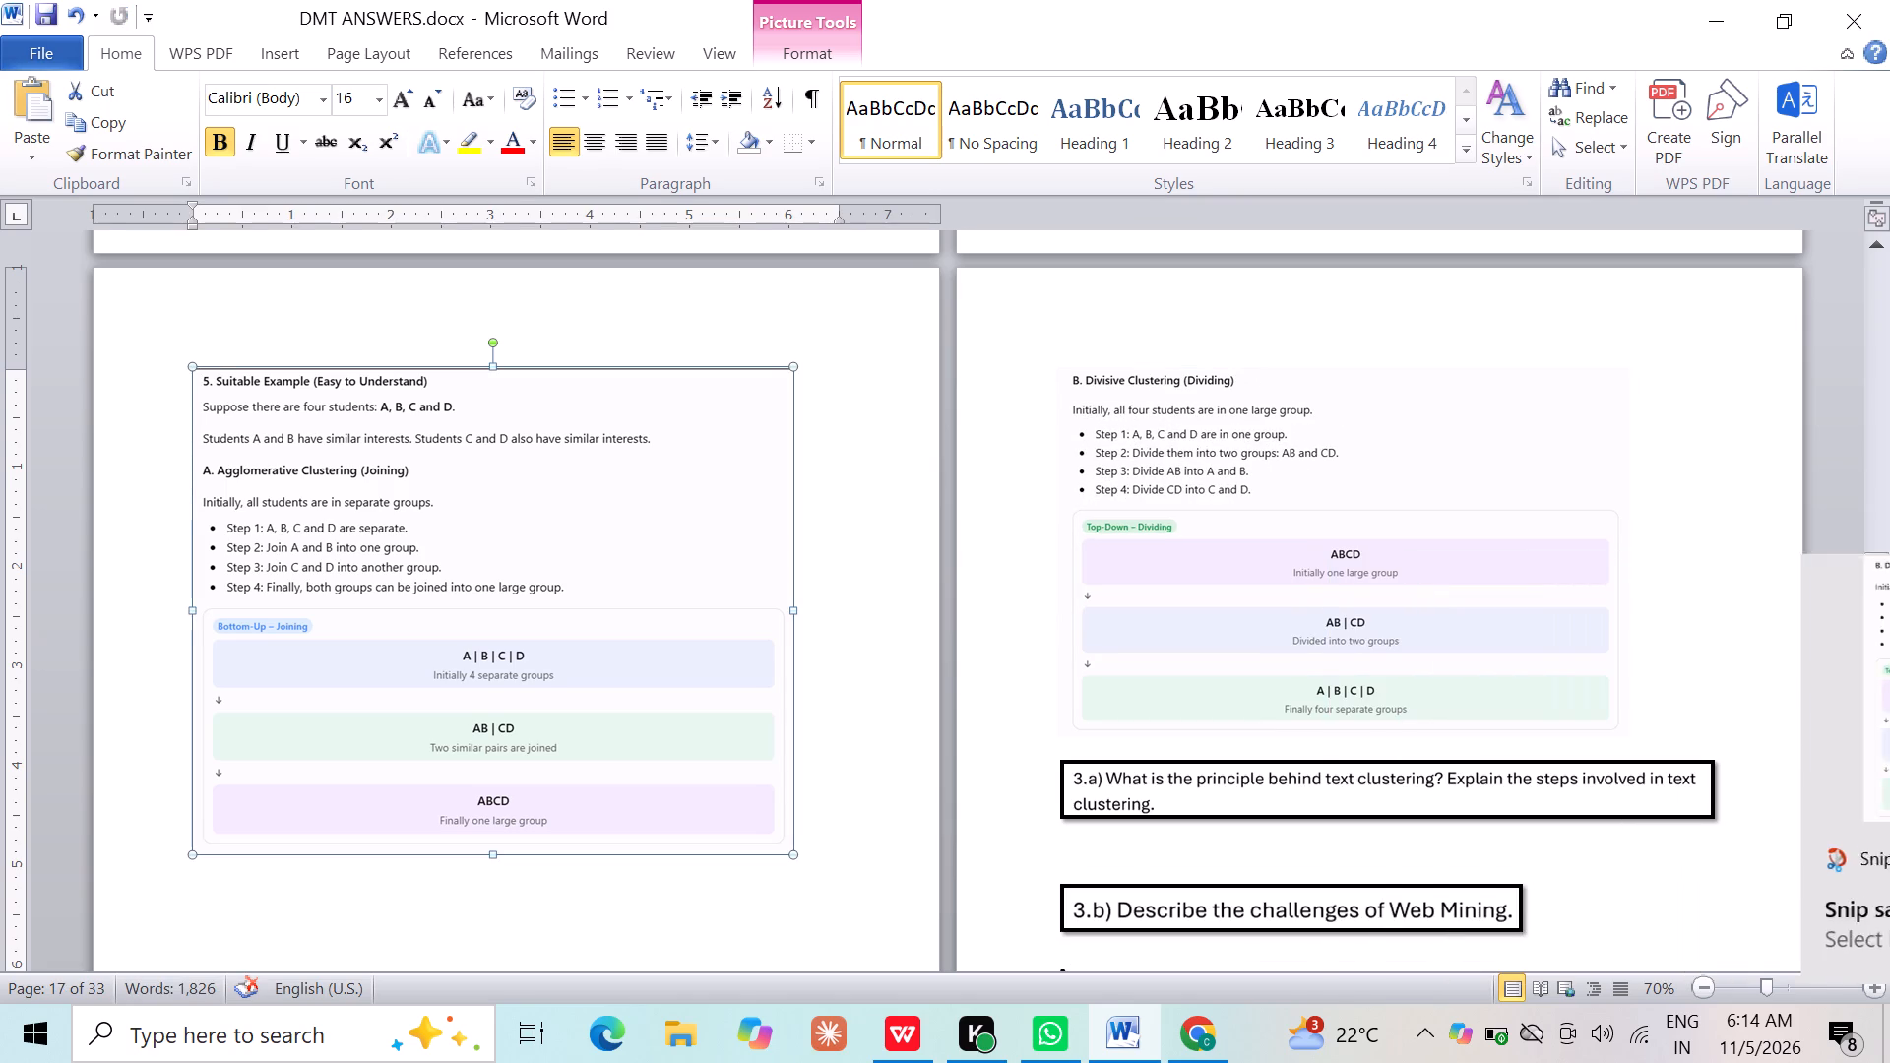
left_click_drag(796, 852, 731, 805)
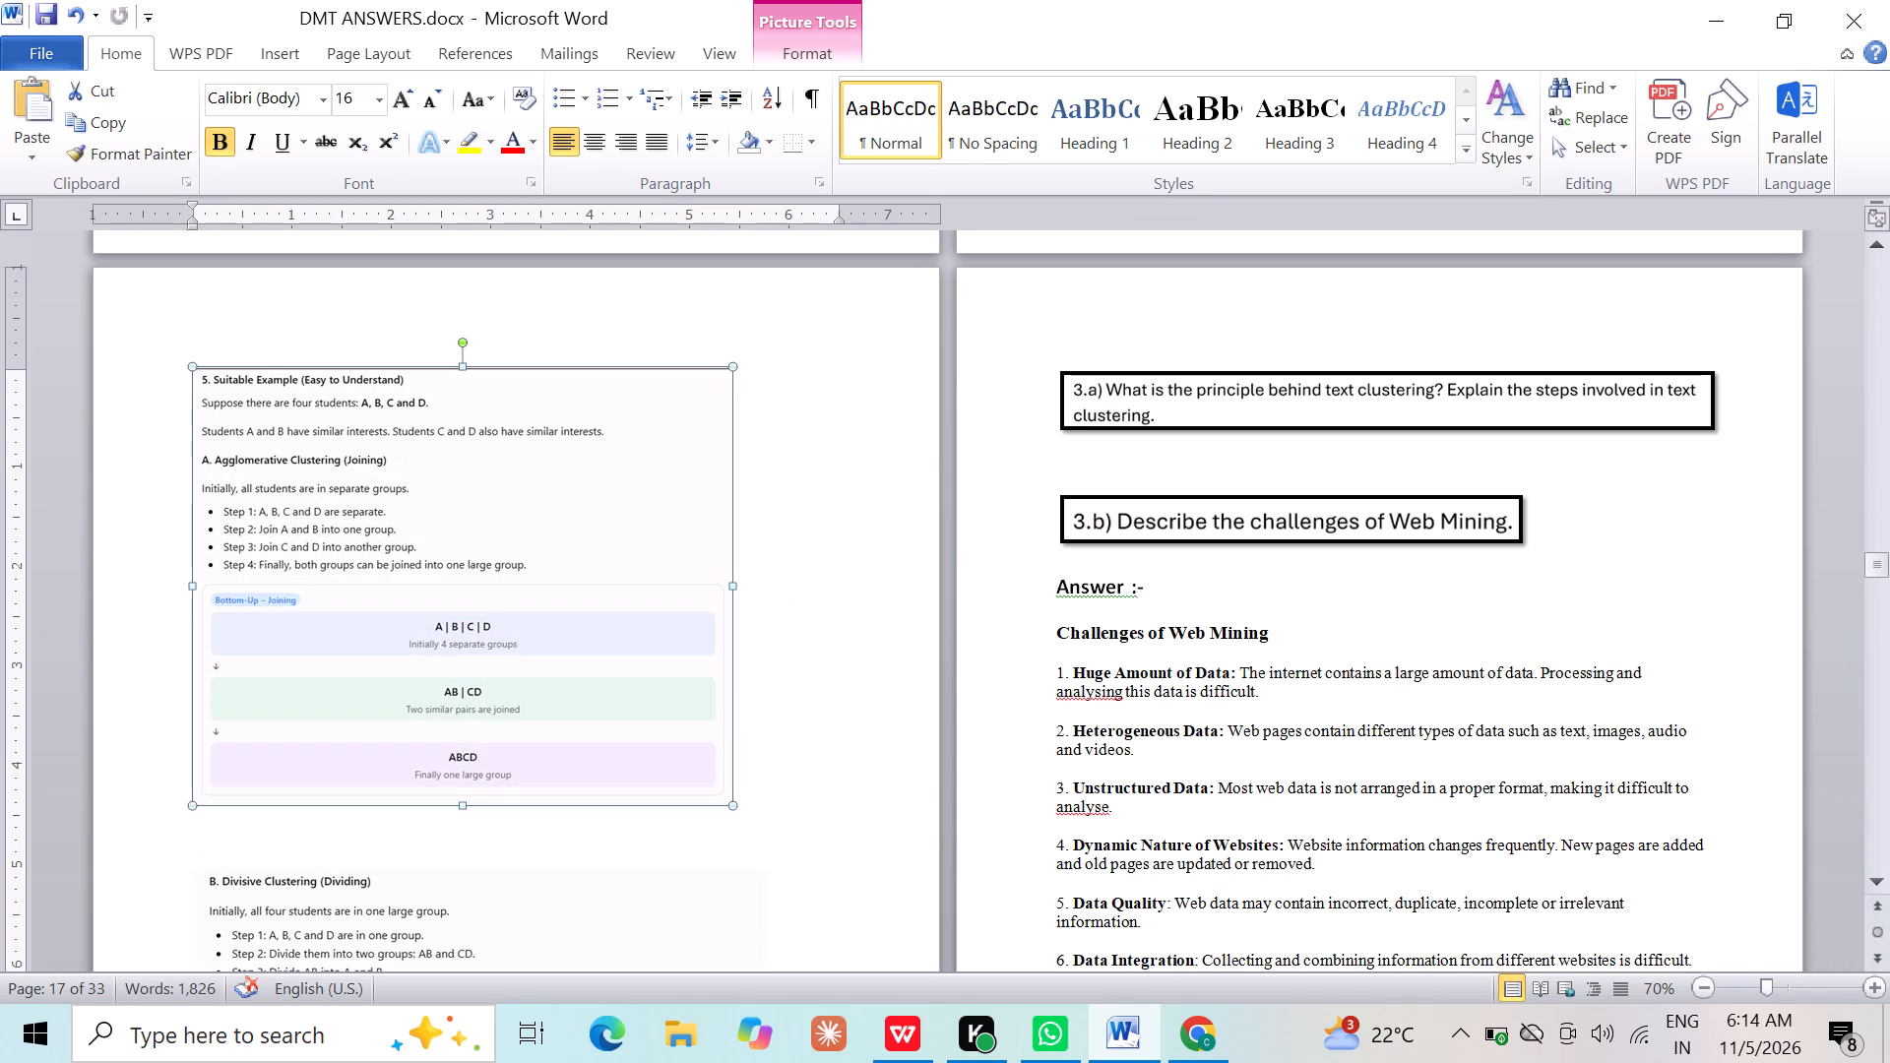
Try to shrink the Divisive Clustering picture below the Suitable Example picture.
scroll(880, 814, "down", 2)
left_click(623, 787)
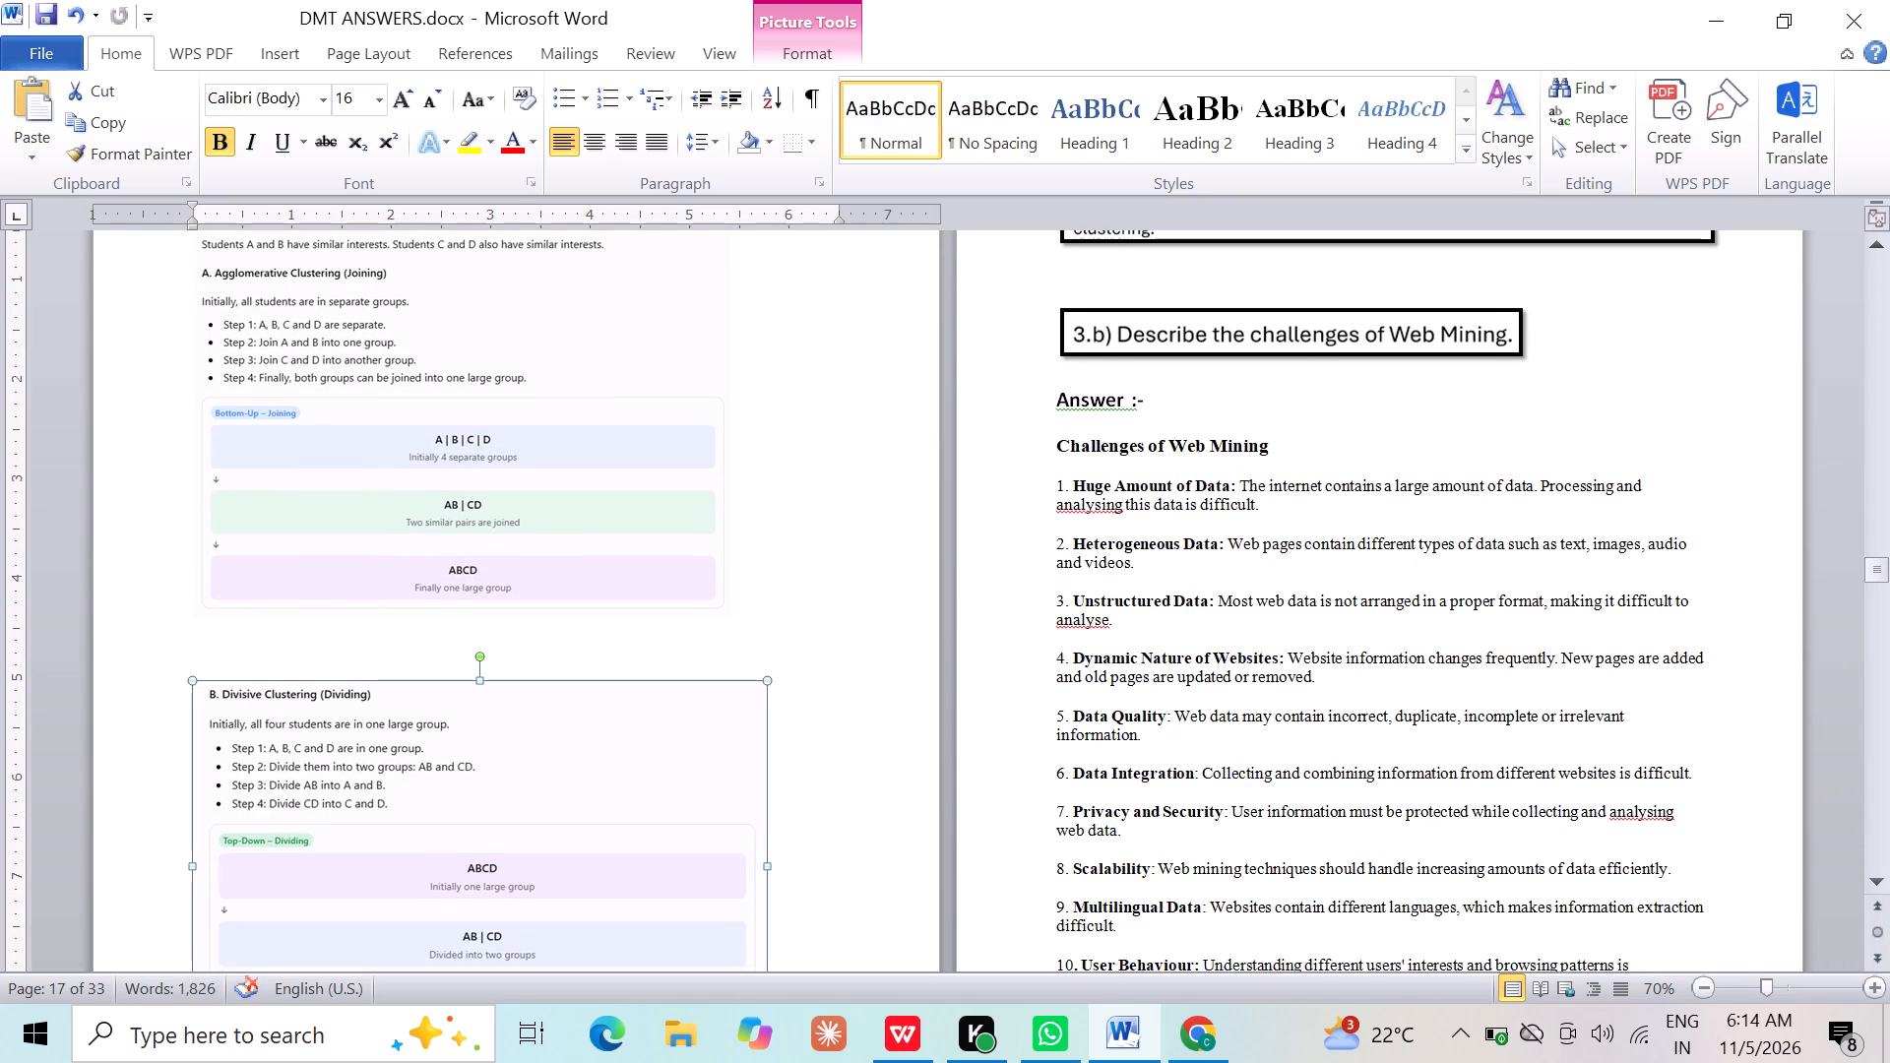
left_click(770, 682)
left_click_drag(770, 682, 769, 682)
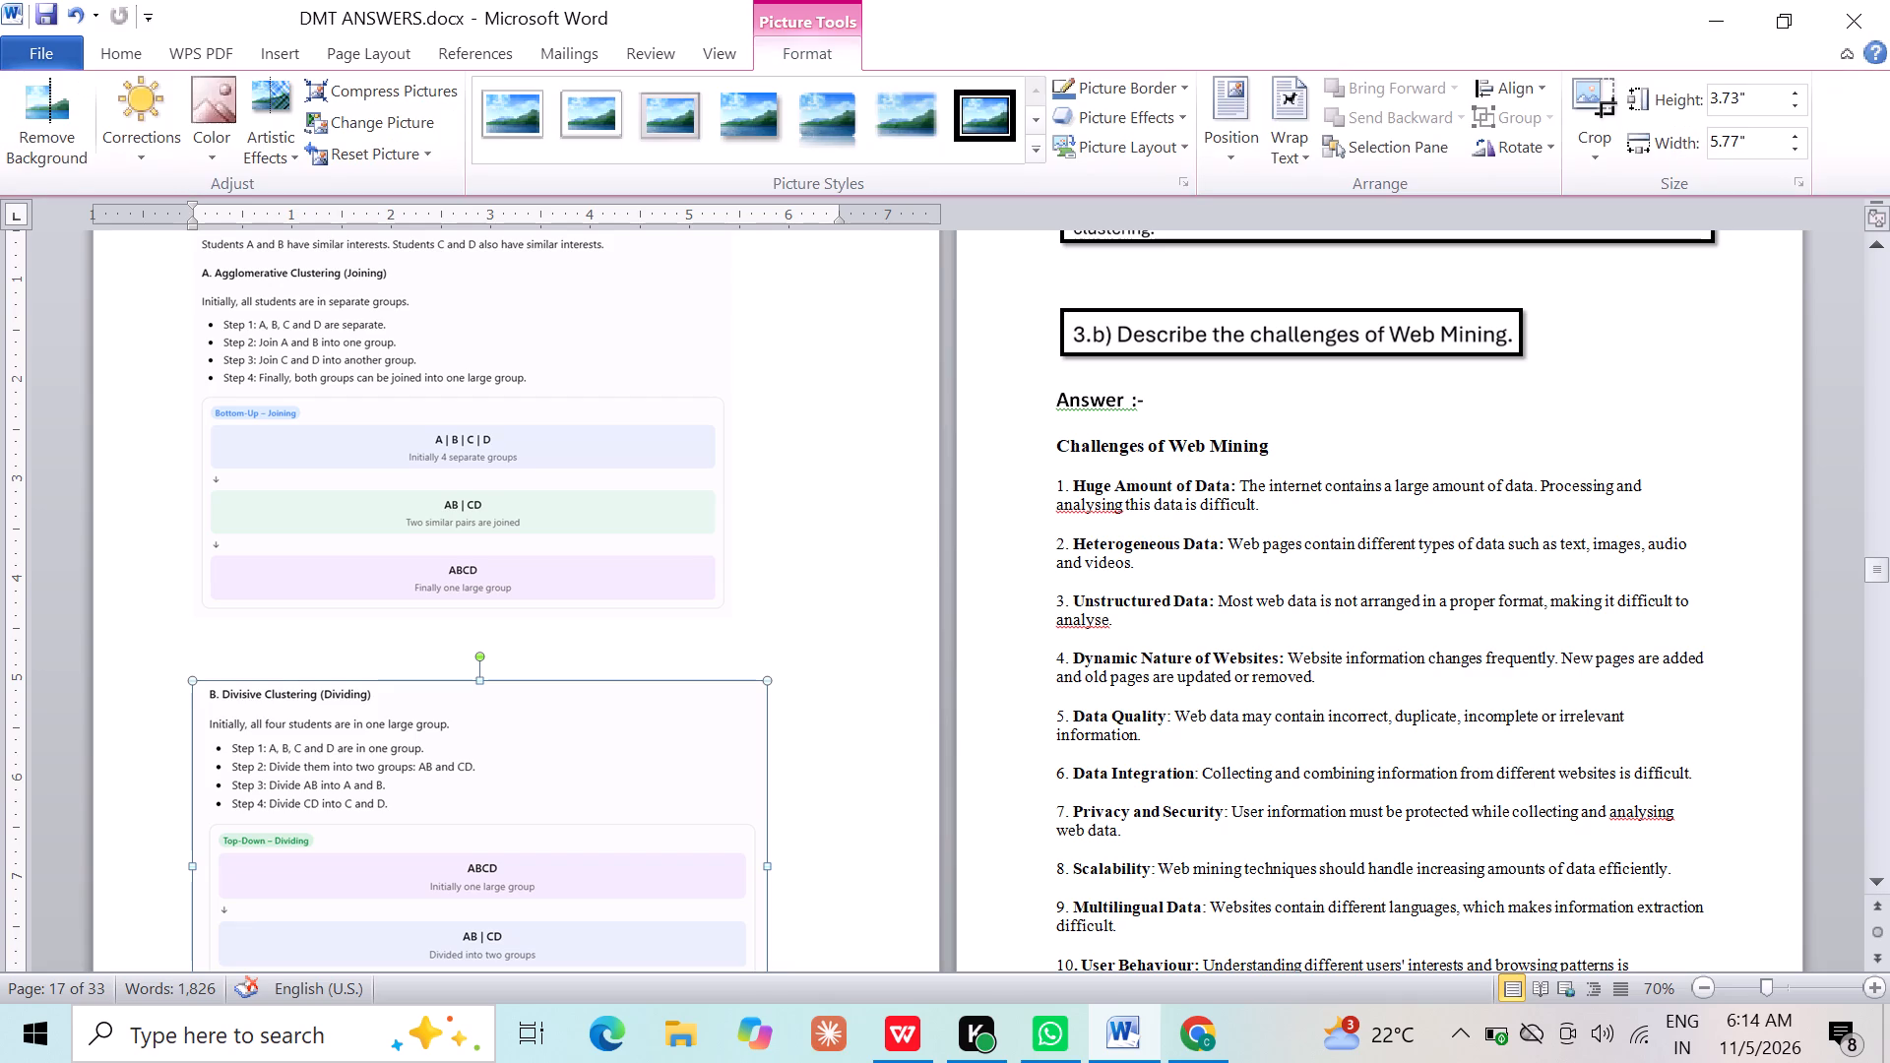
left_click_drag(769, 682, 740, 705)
Apply the plain black frame picture style to the Introduction picture of the question 2 answer.
scroll(875, 349, "up", 8)
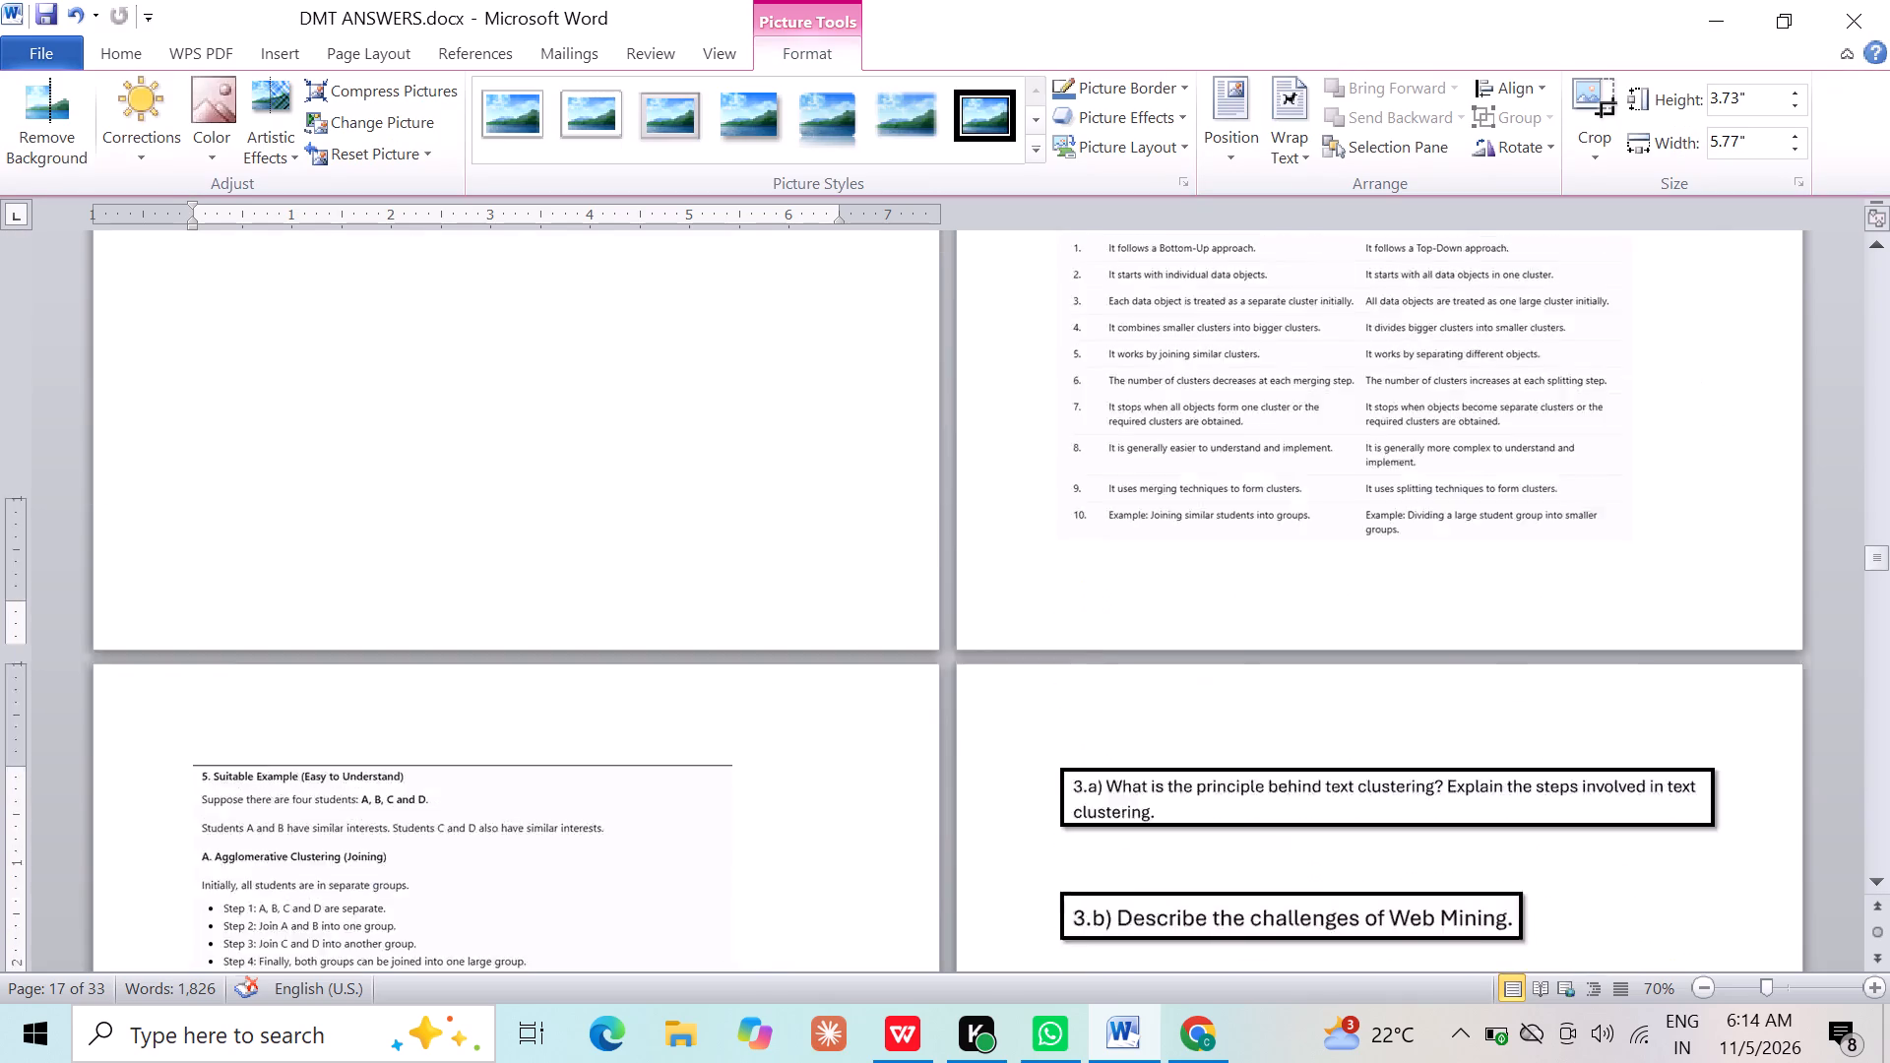
scroll(875, 349, "up", 1)
scroll(875, 349, "down", 9)
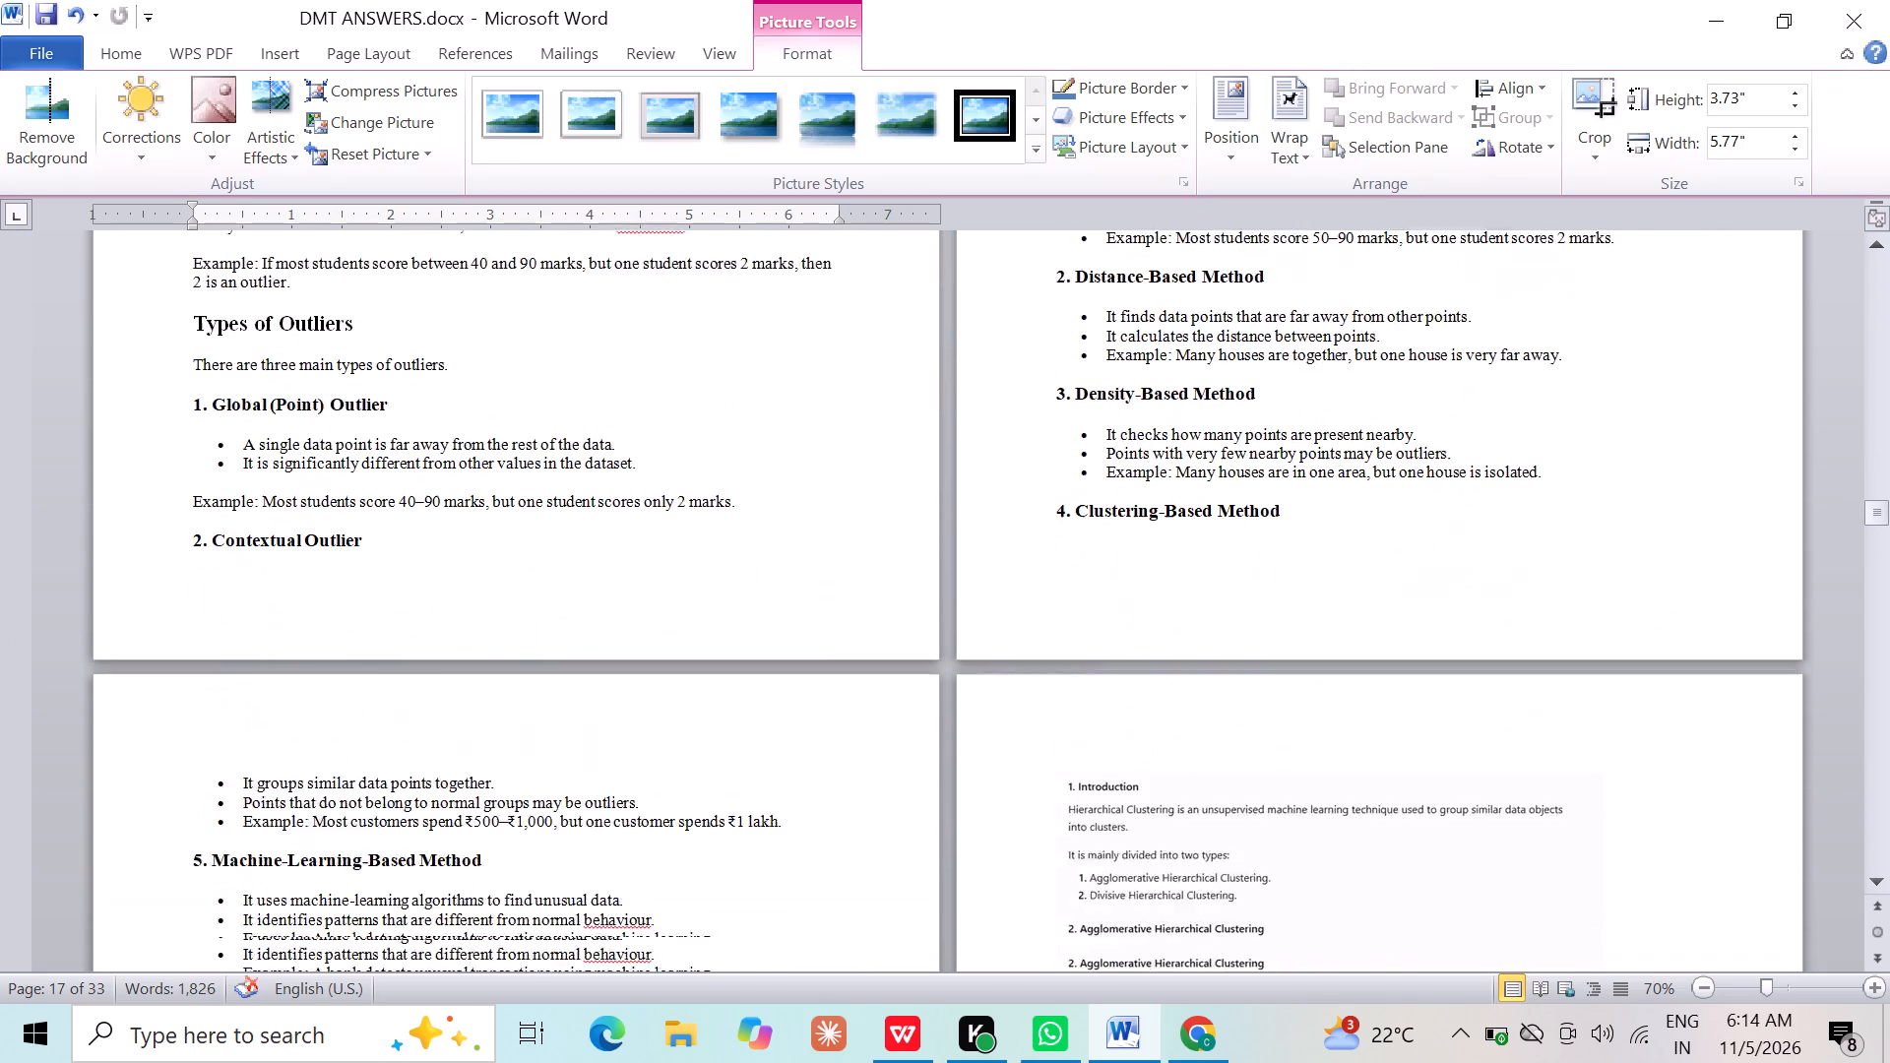
scroll(875, 349, "down", 3)
left_click(1217, 556)
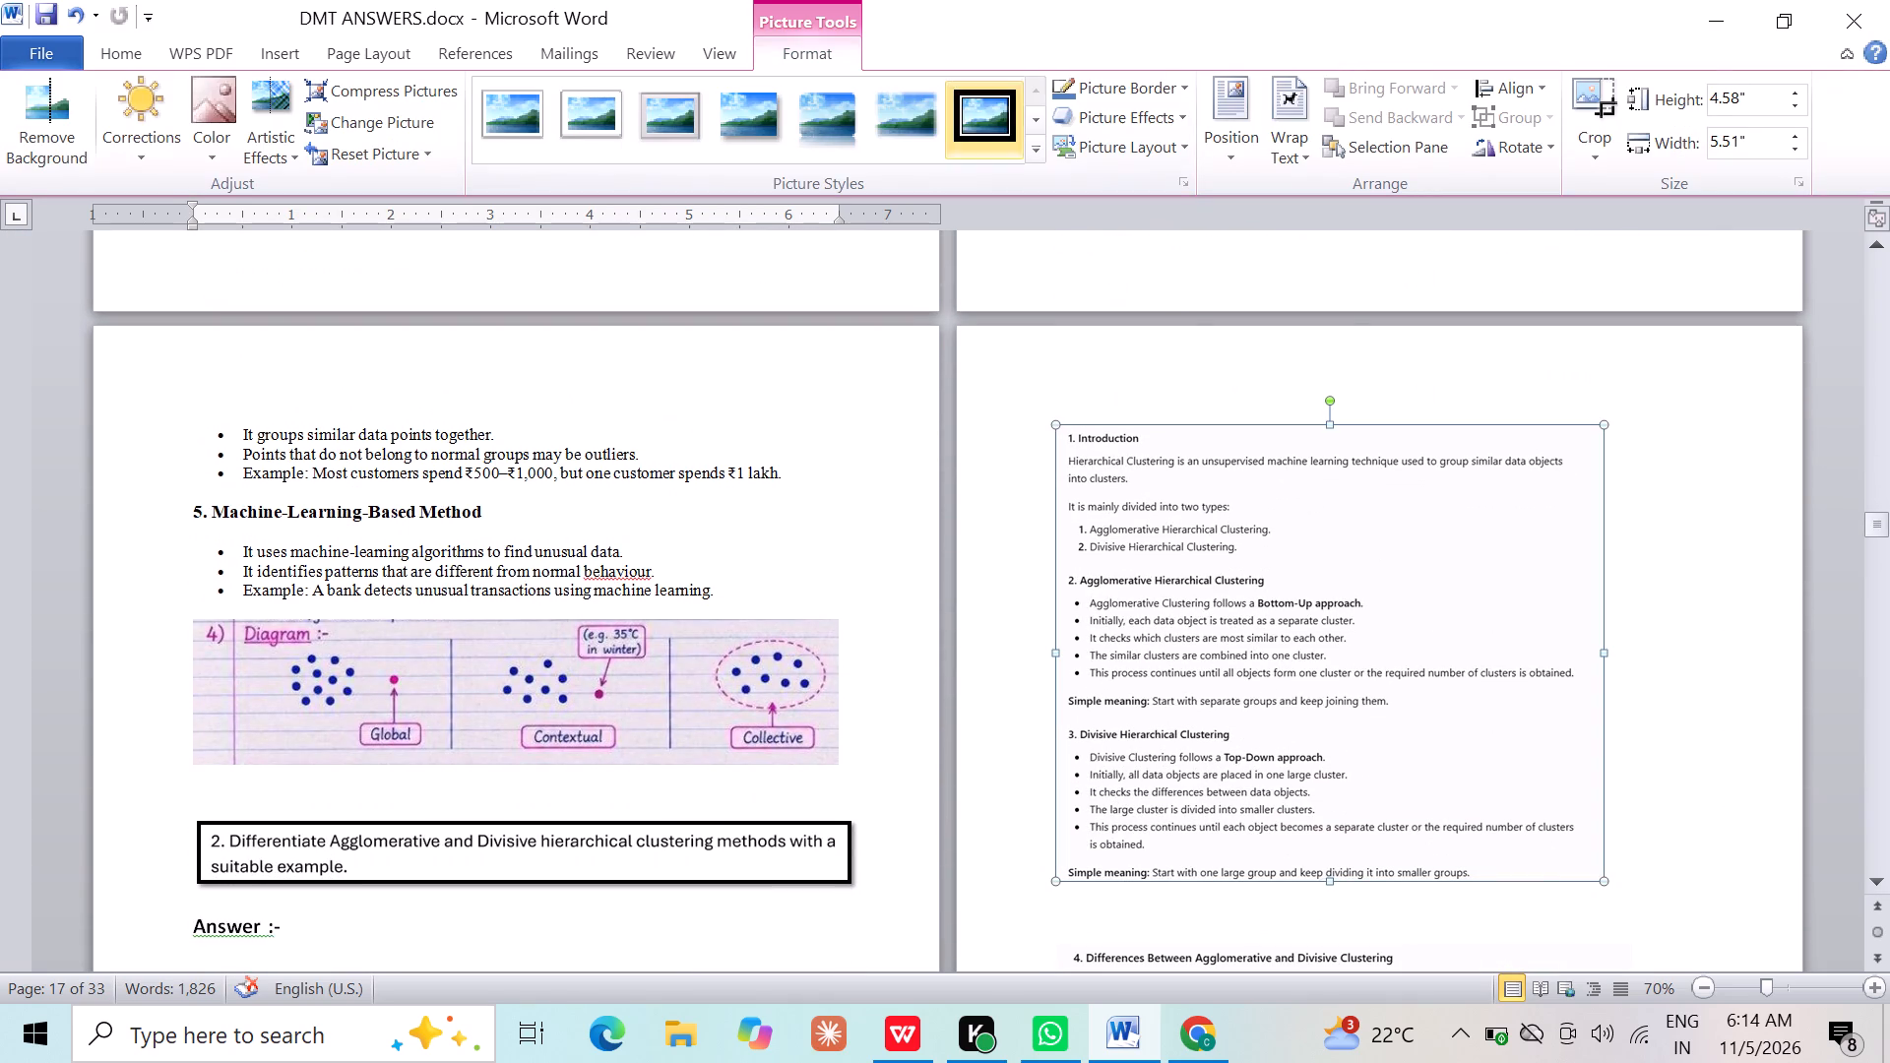
left_click(1032, 114)
left_click(610, 116)
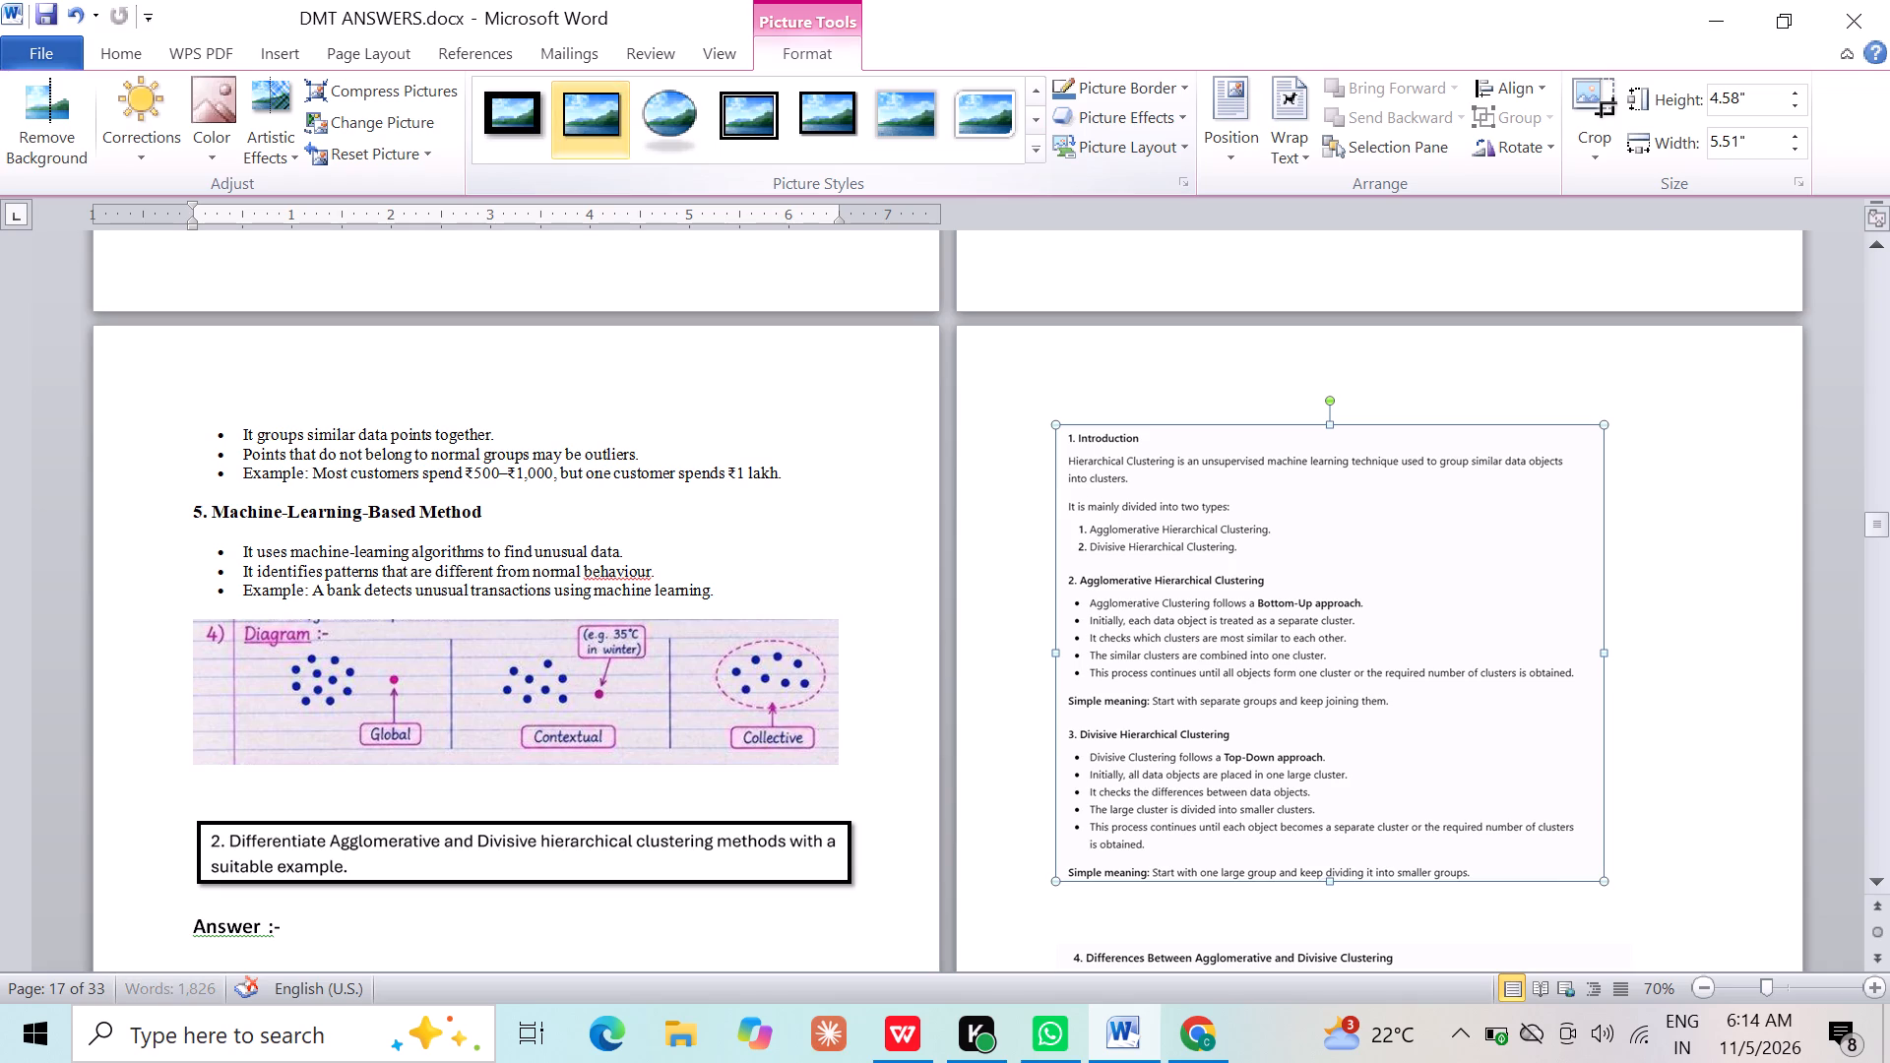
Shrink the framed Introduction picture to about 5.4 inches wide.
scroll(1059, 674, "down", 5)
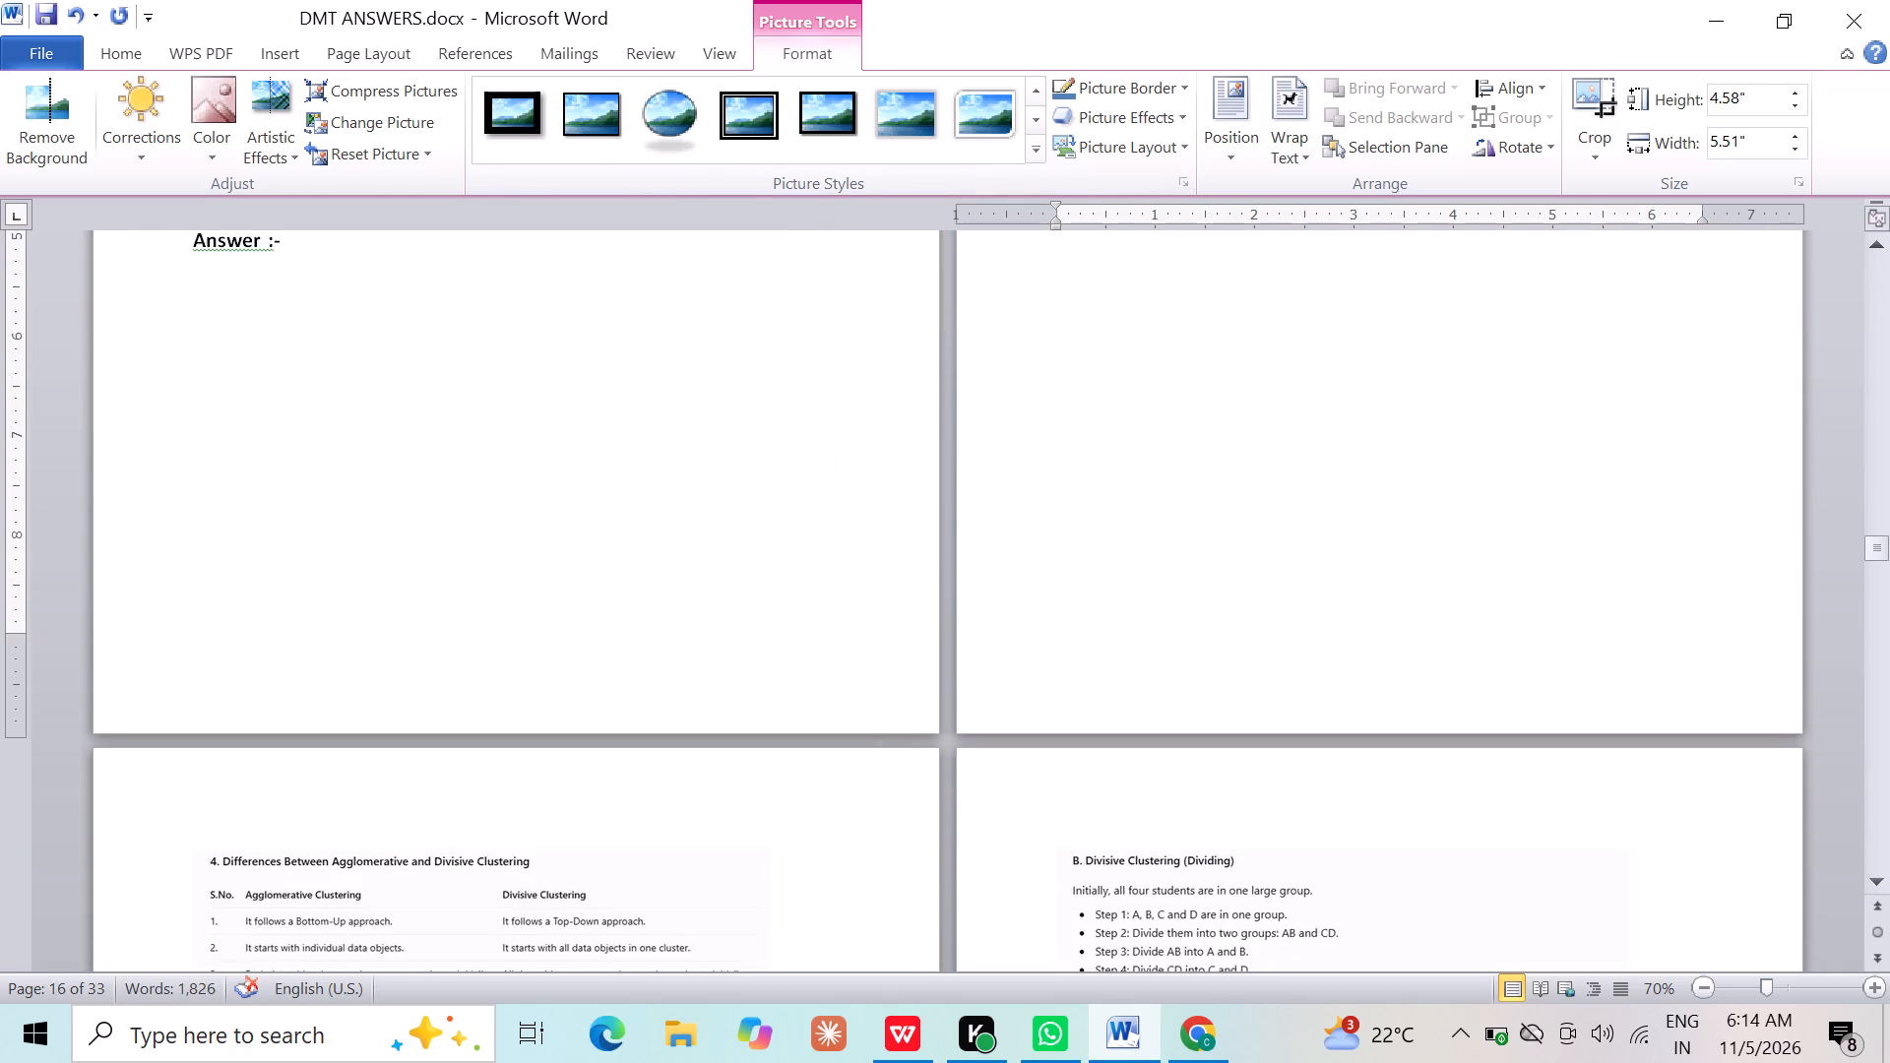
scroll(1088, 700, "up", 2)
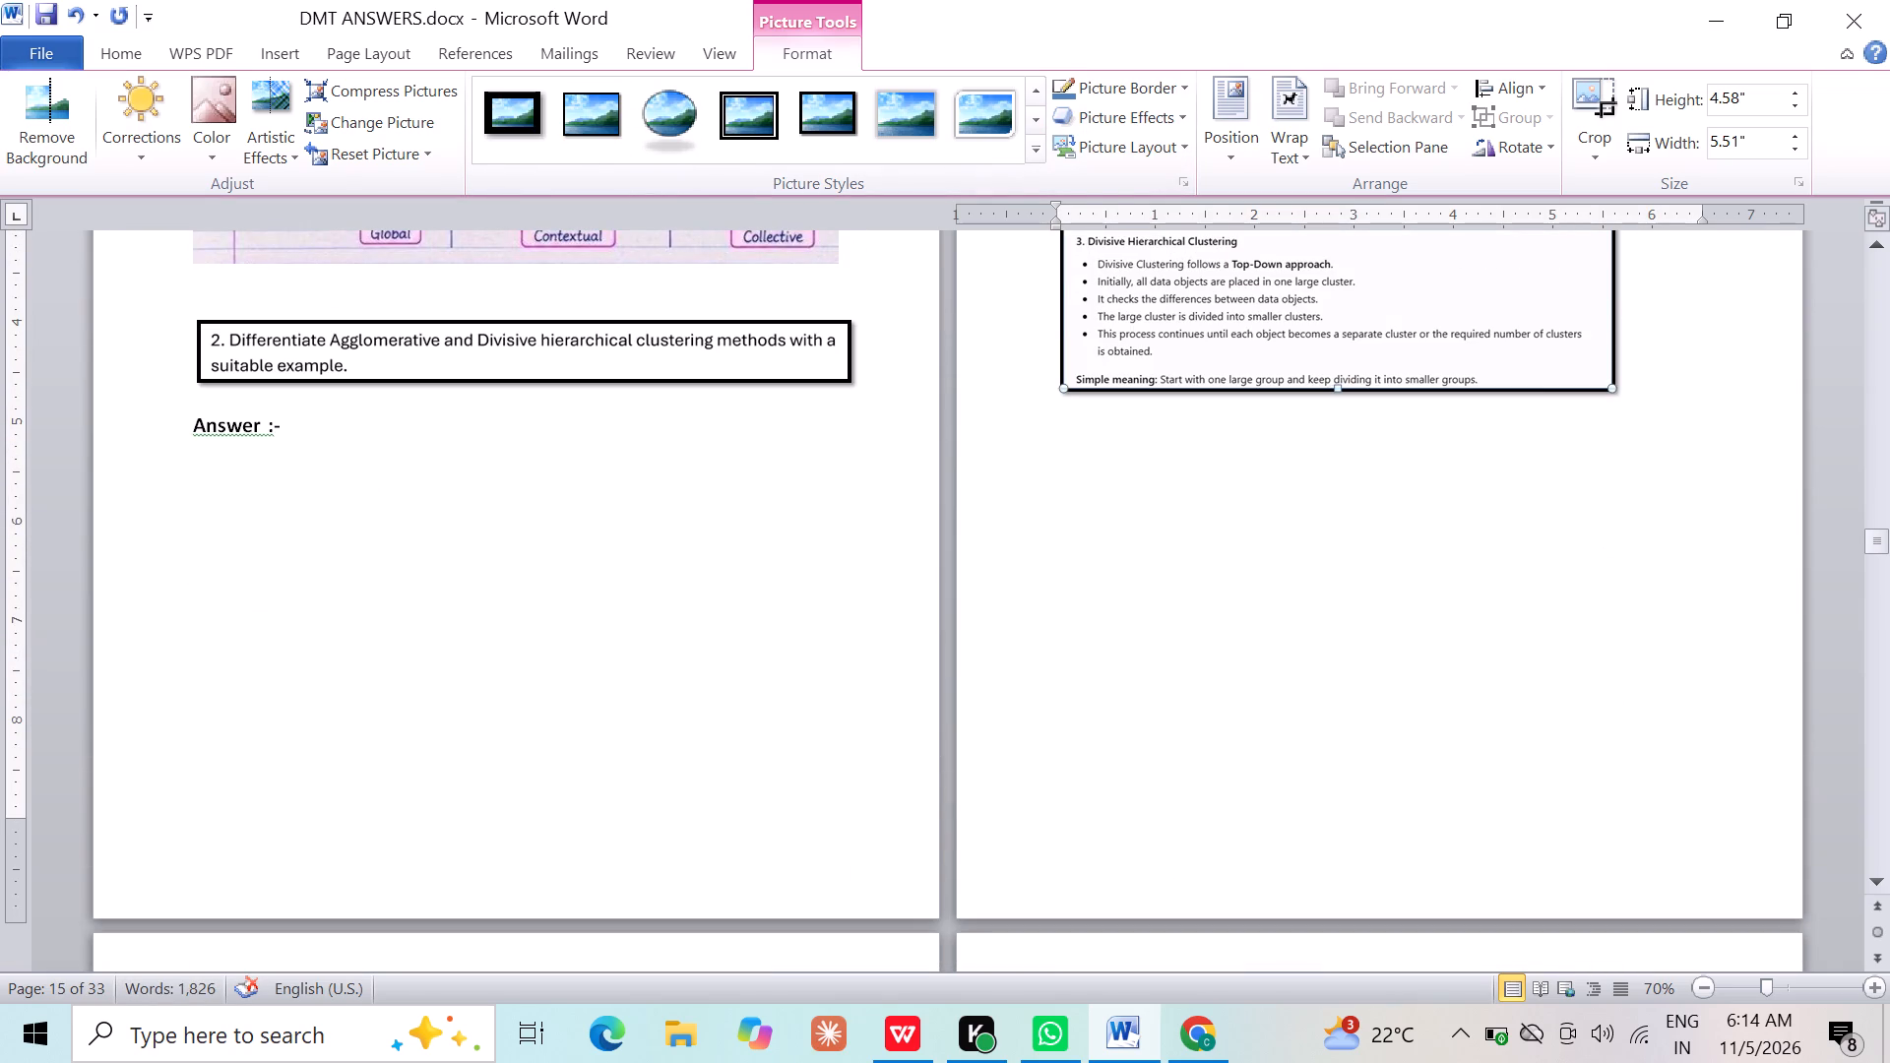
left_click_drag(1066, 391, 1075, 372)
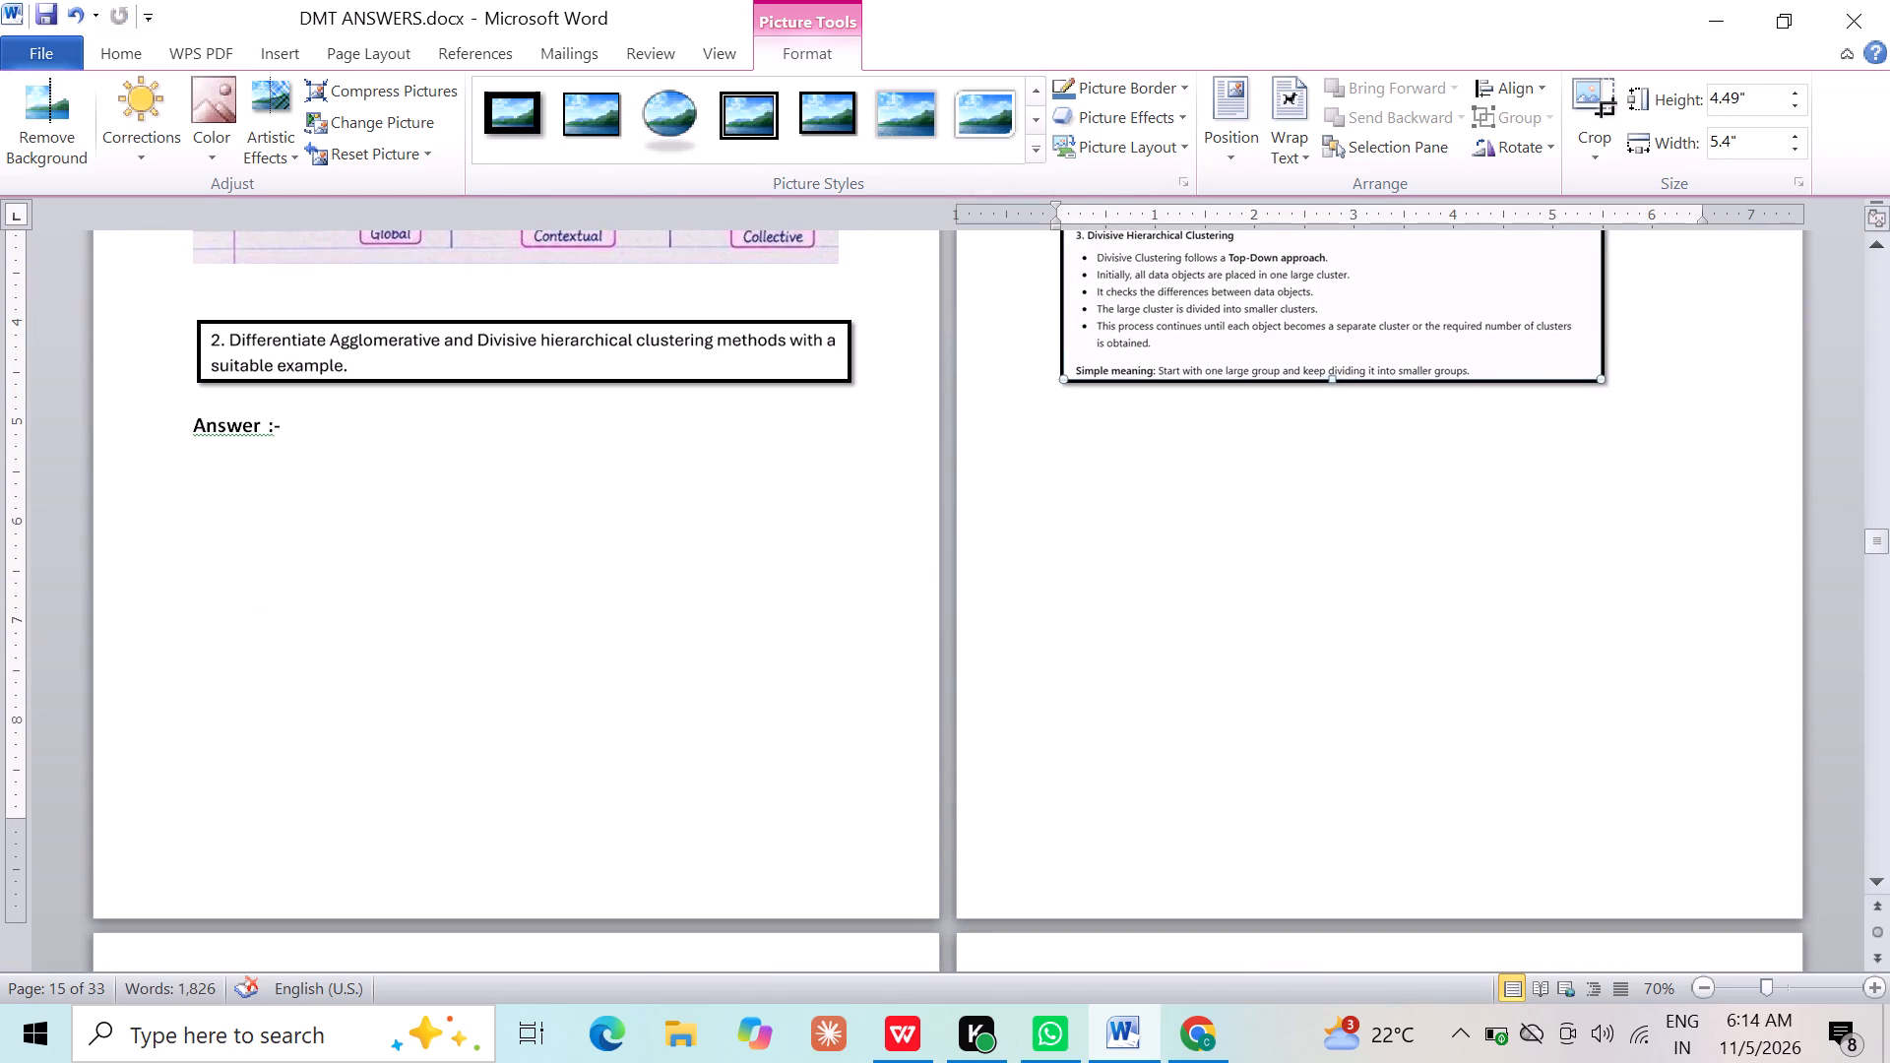
Apply the same black frame picture style to the "4. Differences Between Agglomerative and Divisive Clustering" picture.
scroll(900, 650, "down", 3)
left_click(900, 650)
scroll(900, 650, "down", 3)
scroll(900, 650, "up", 13)
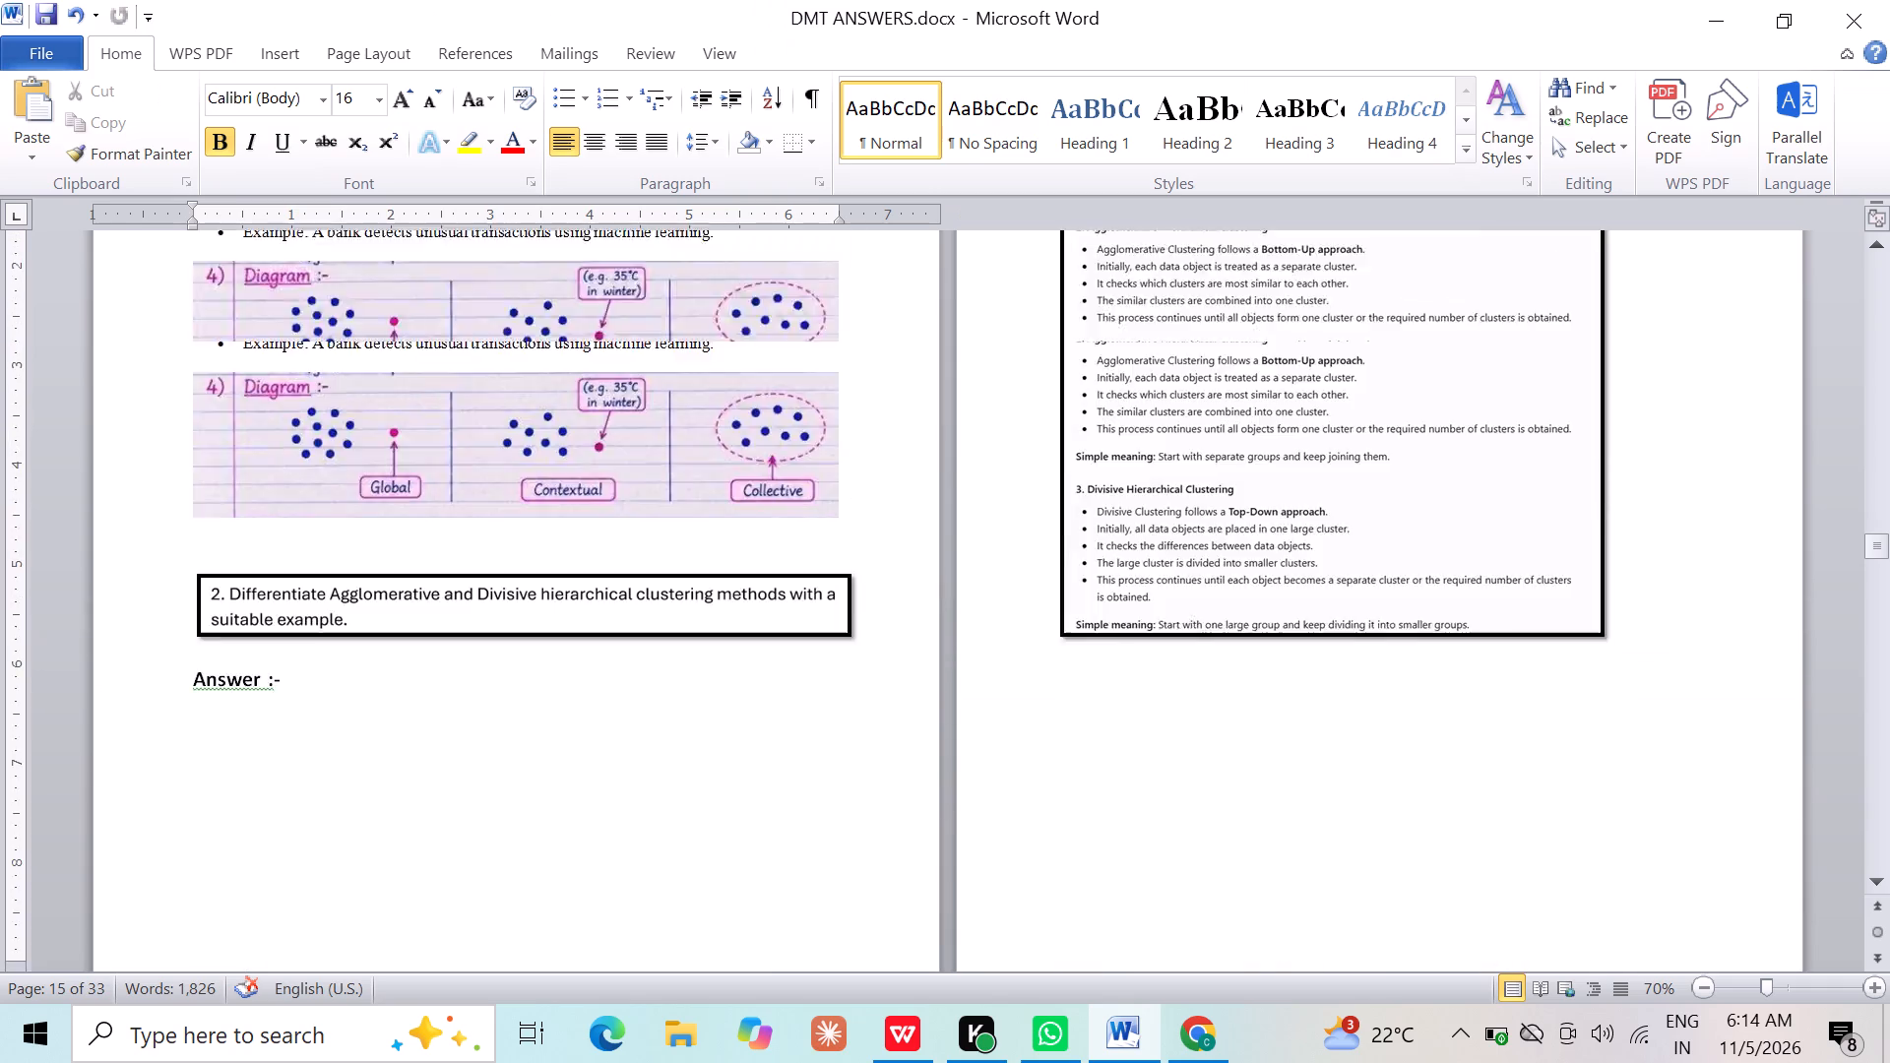
scroll(900, 650, "up", 11)
scroll(900, 650, "down", 10)
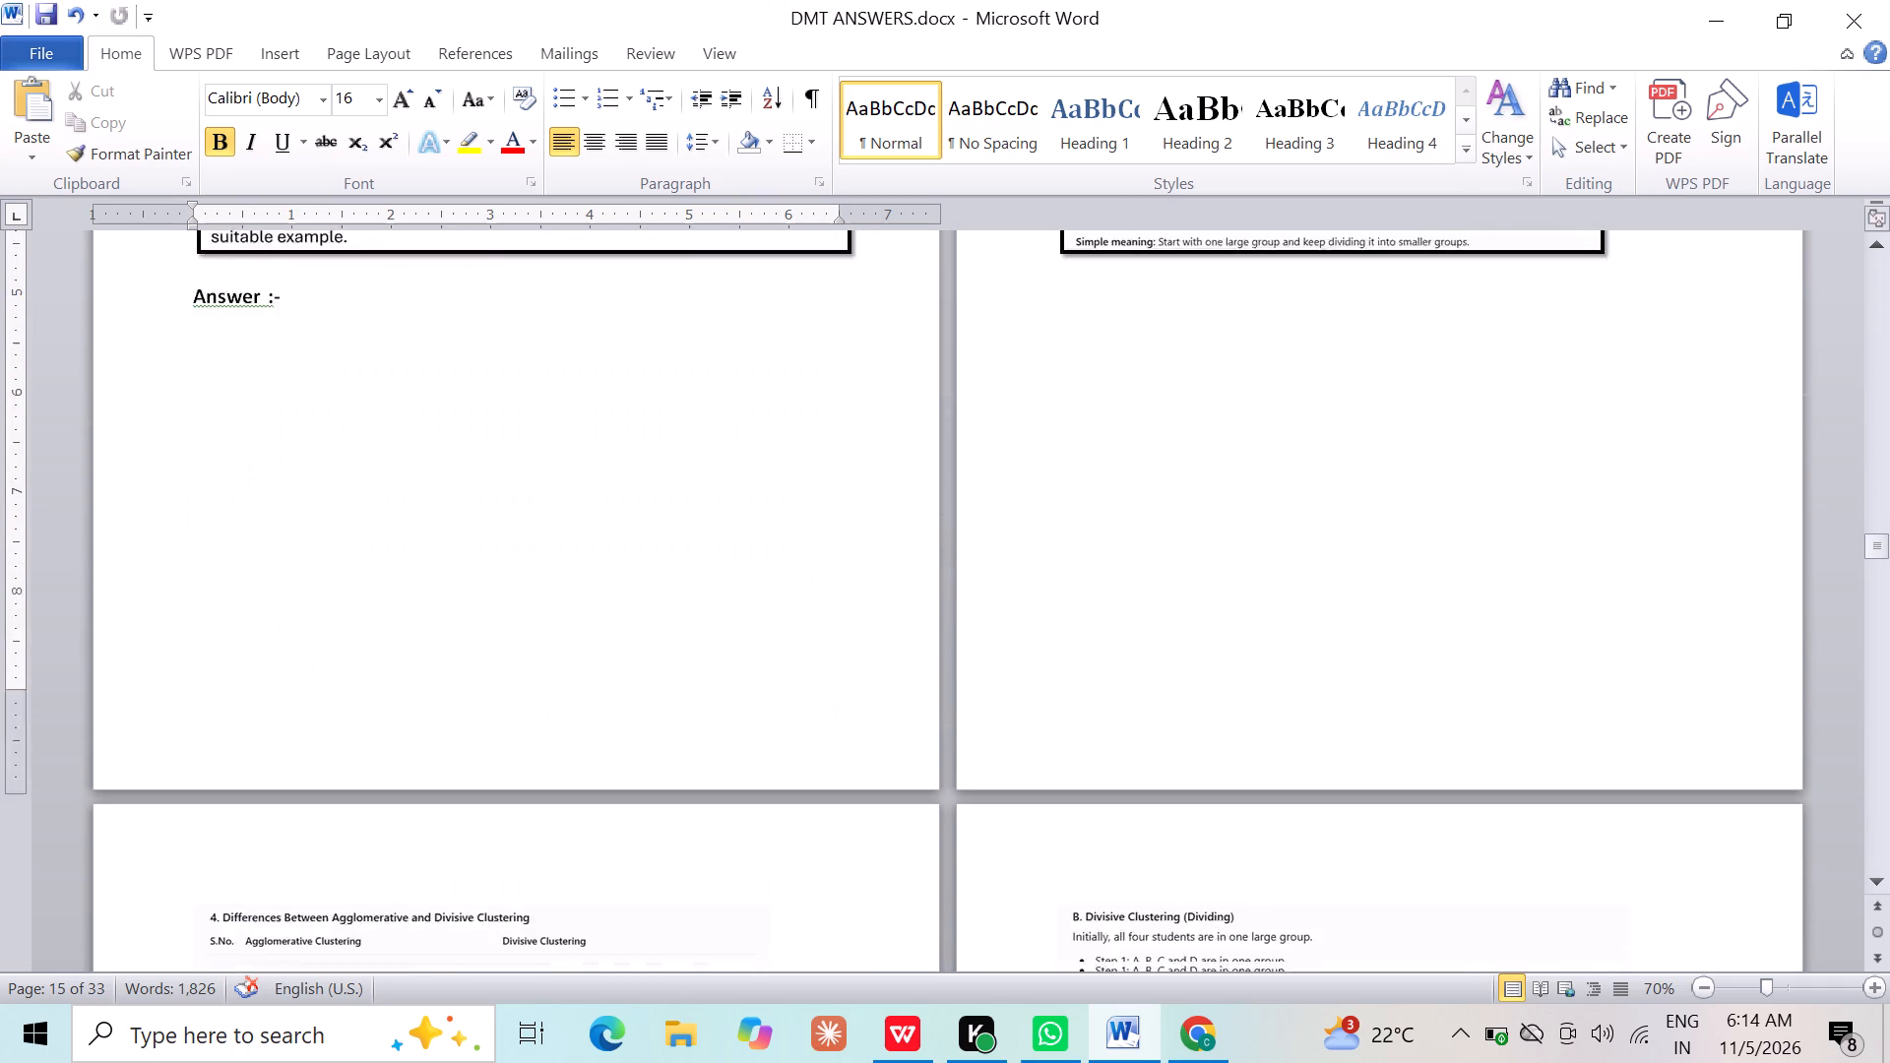
left_click(900, 650)
scroll(900, 650, "down", 3)
left_click(690, 666)
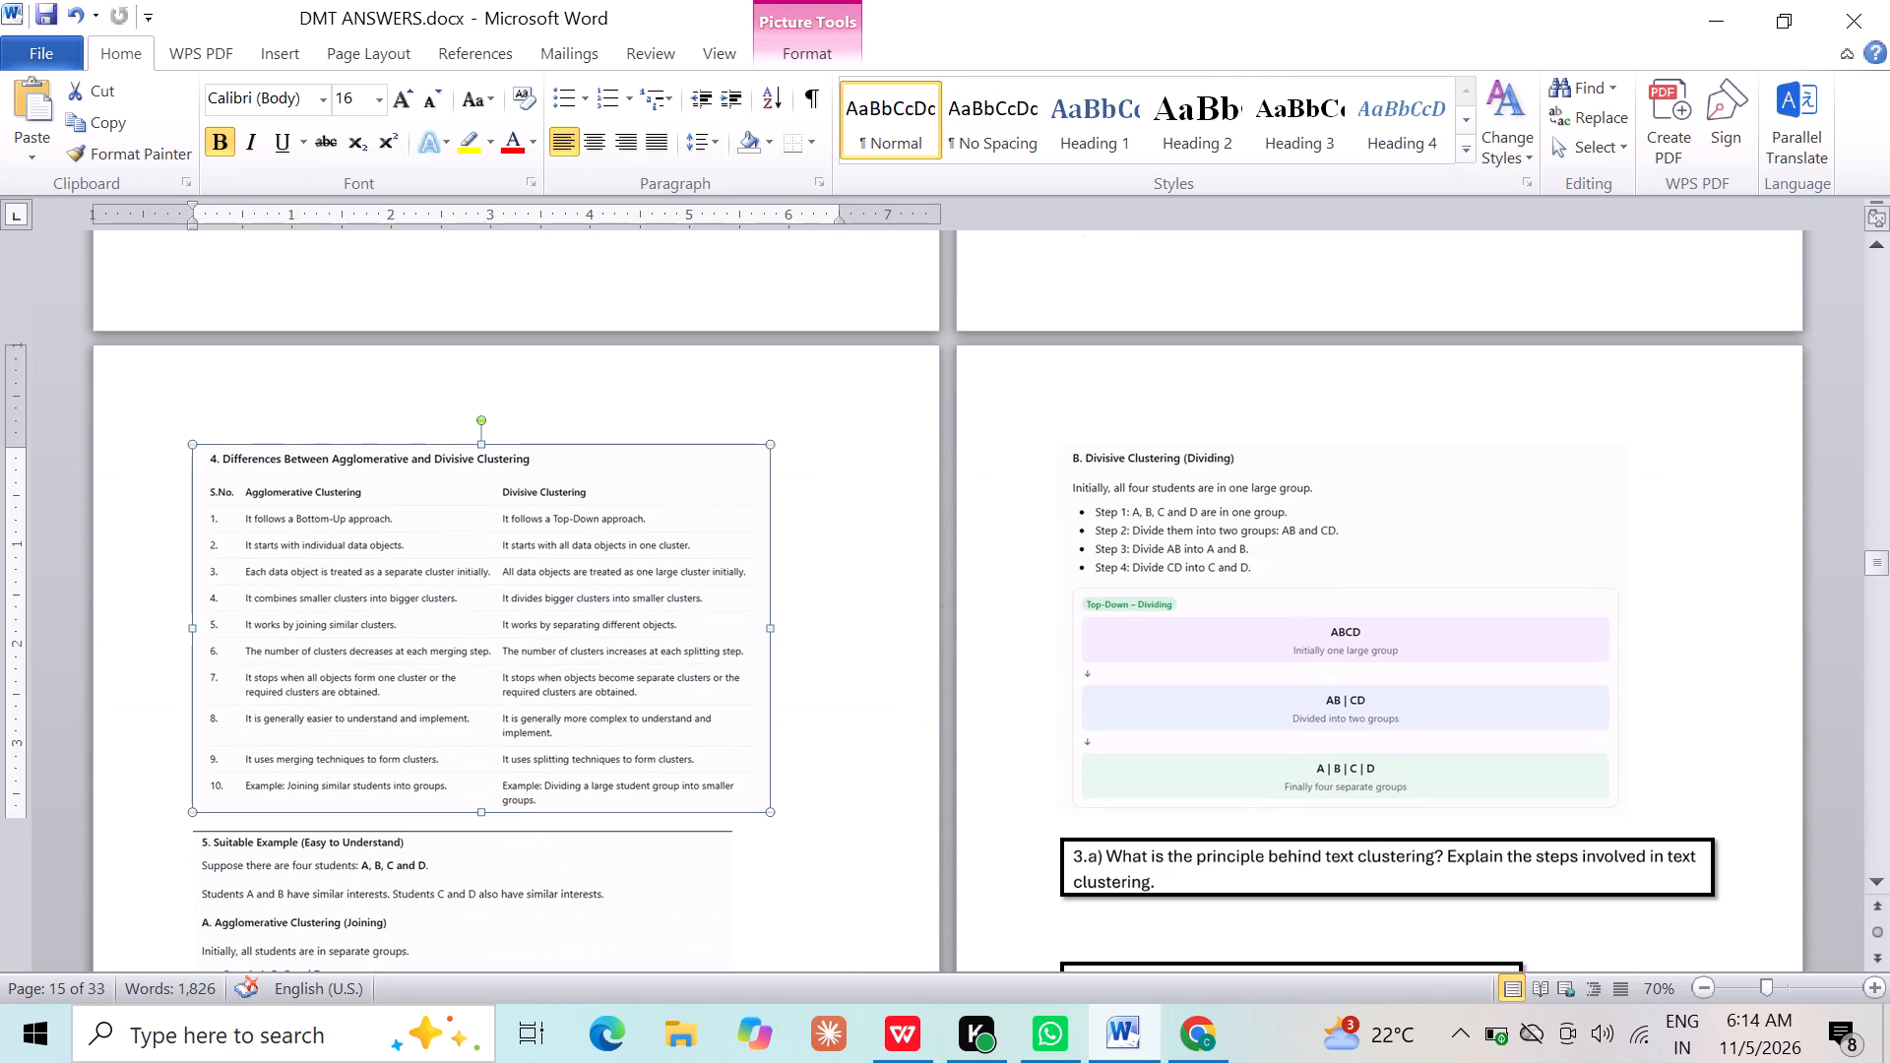
left_click(785, 67)
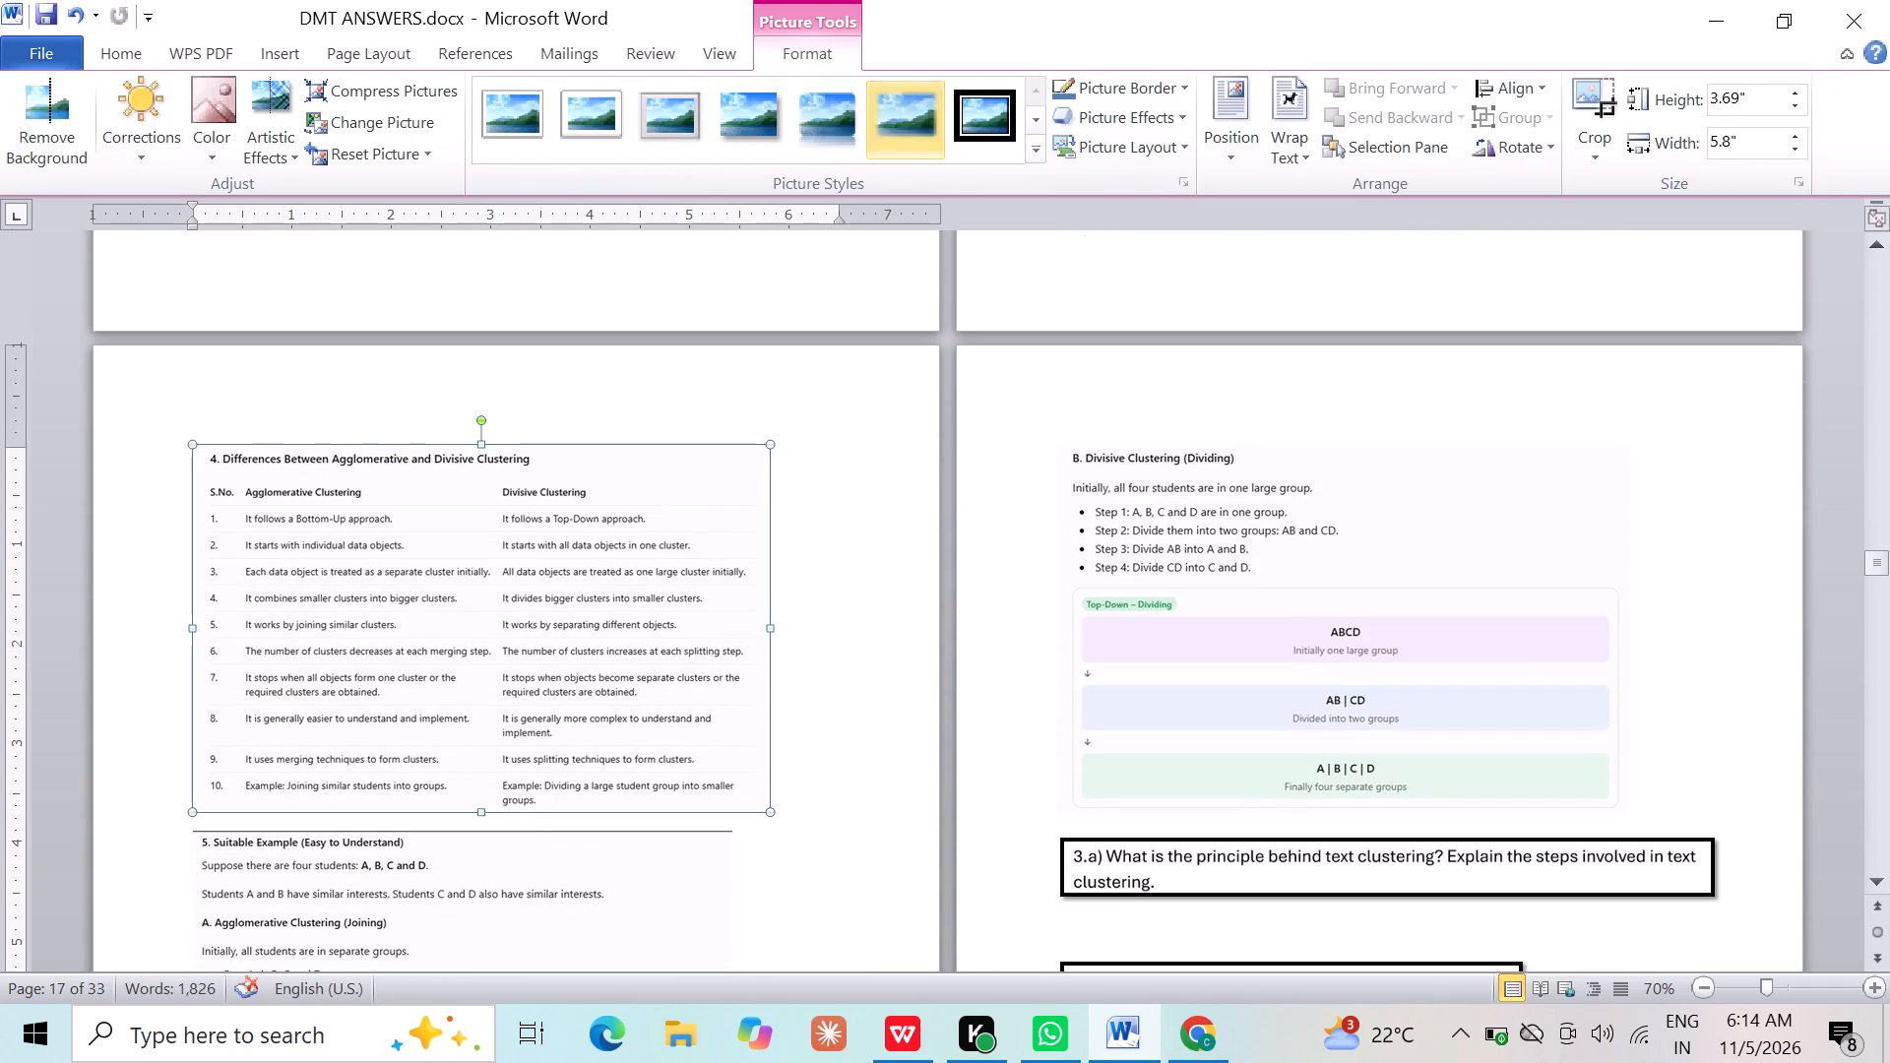
left_click(1028, 127)
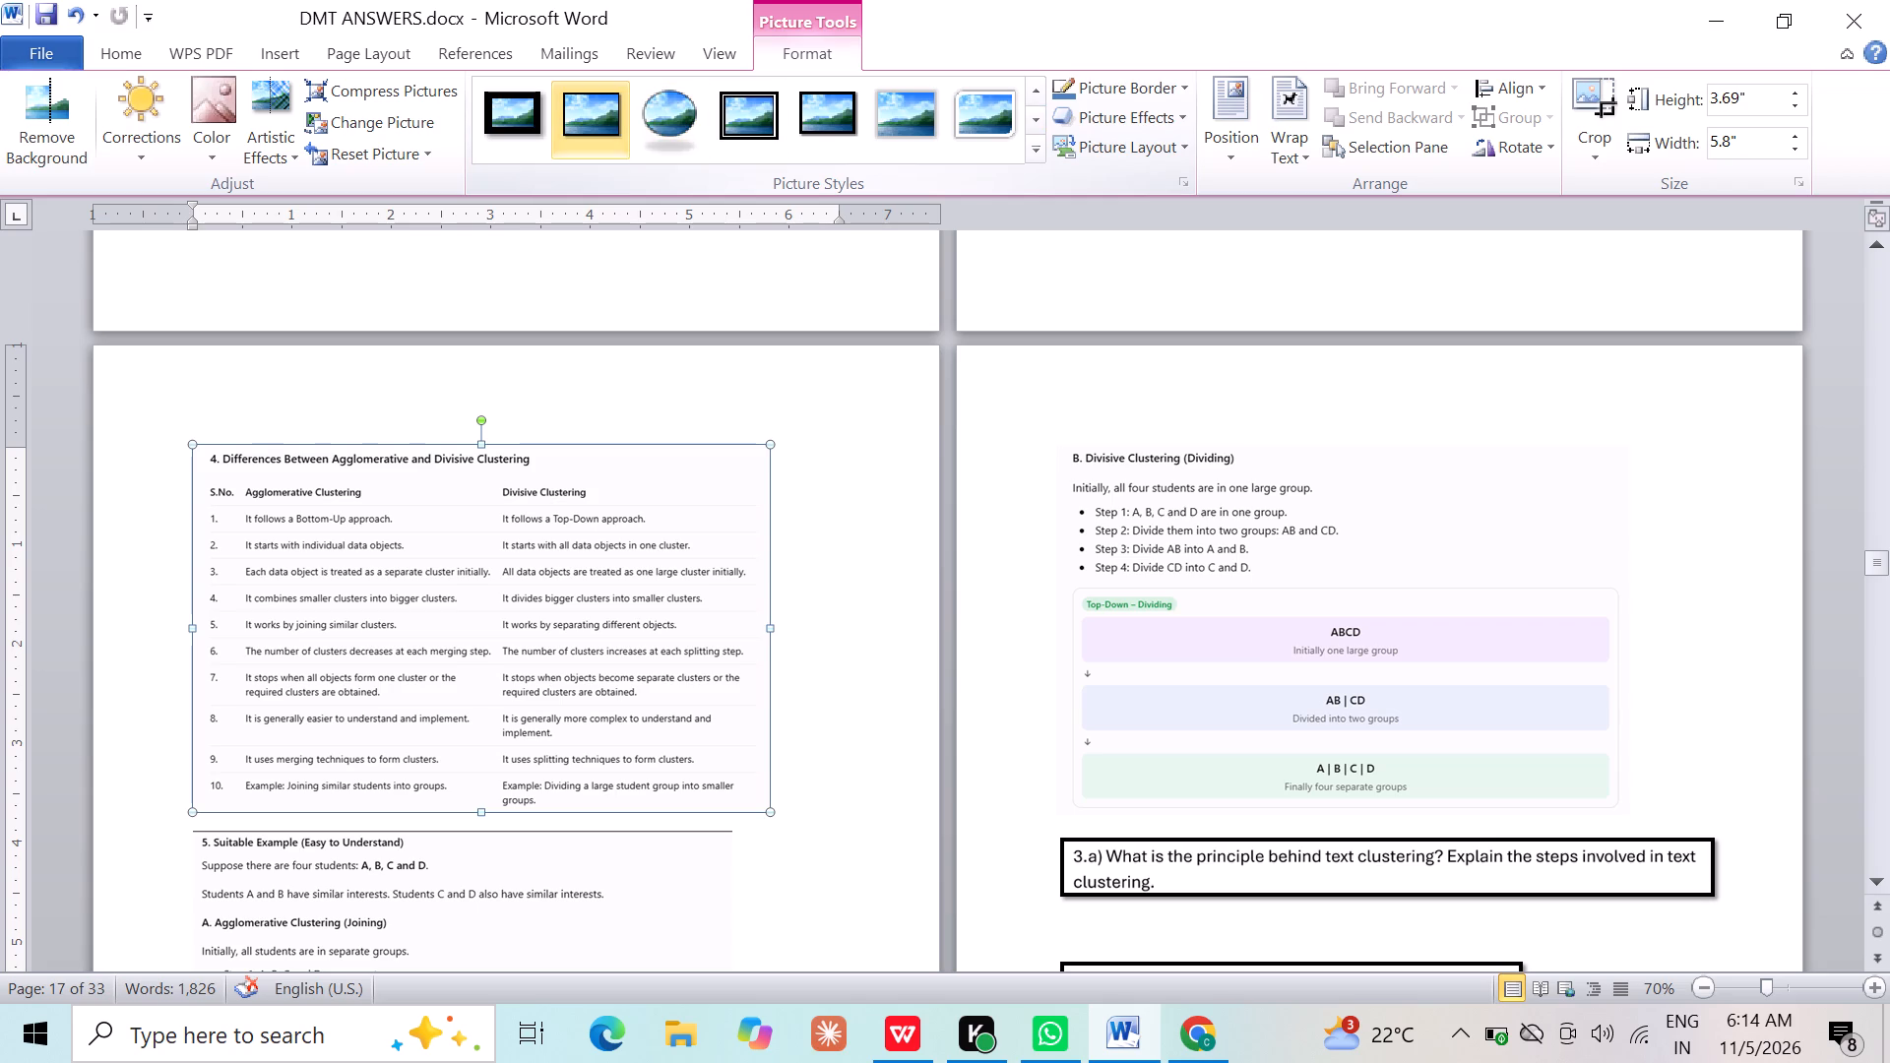
left_click(627, 120)
Apply the same black frame picture style to the Divisive Clustering and Suitable Example pictures.
left_click(1121, 555)
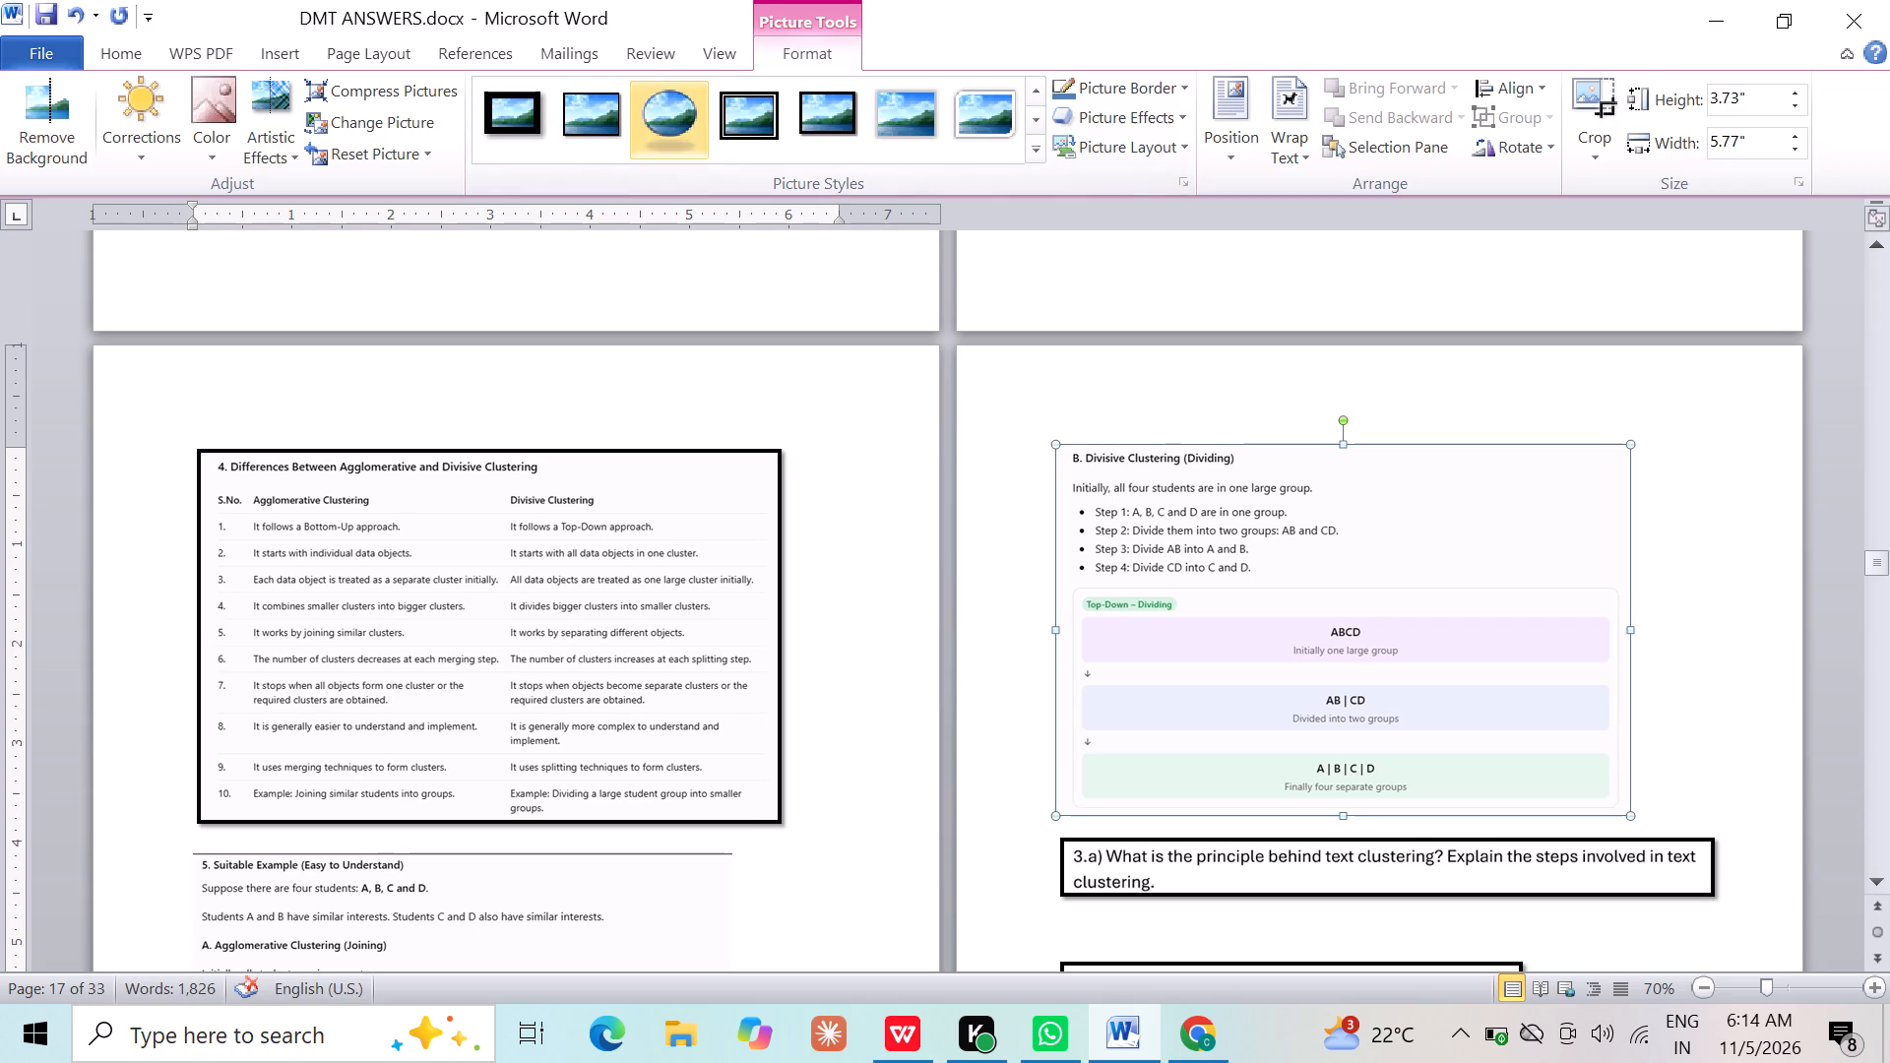
left_click(610, 107)
scroll(678, 516, "down", 2)
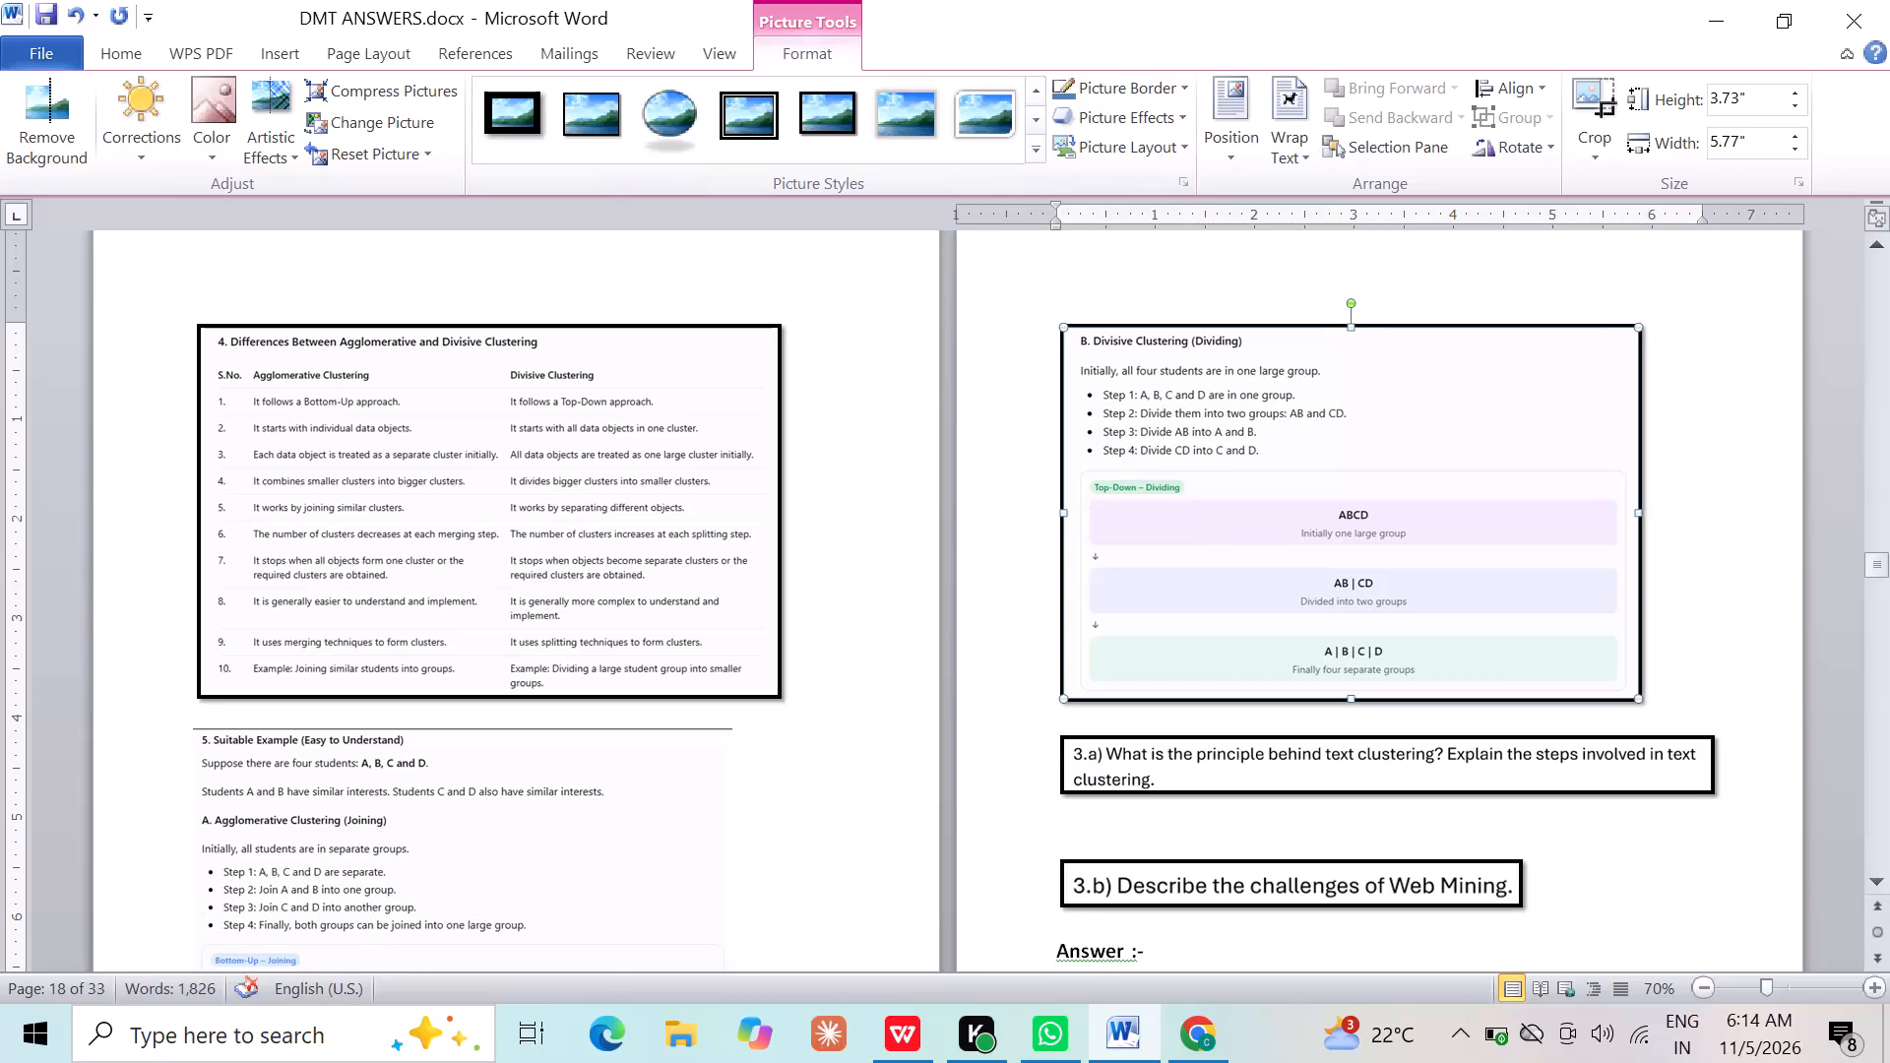
left_click(501, 830)
left_click(589, 125)
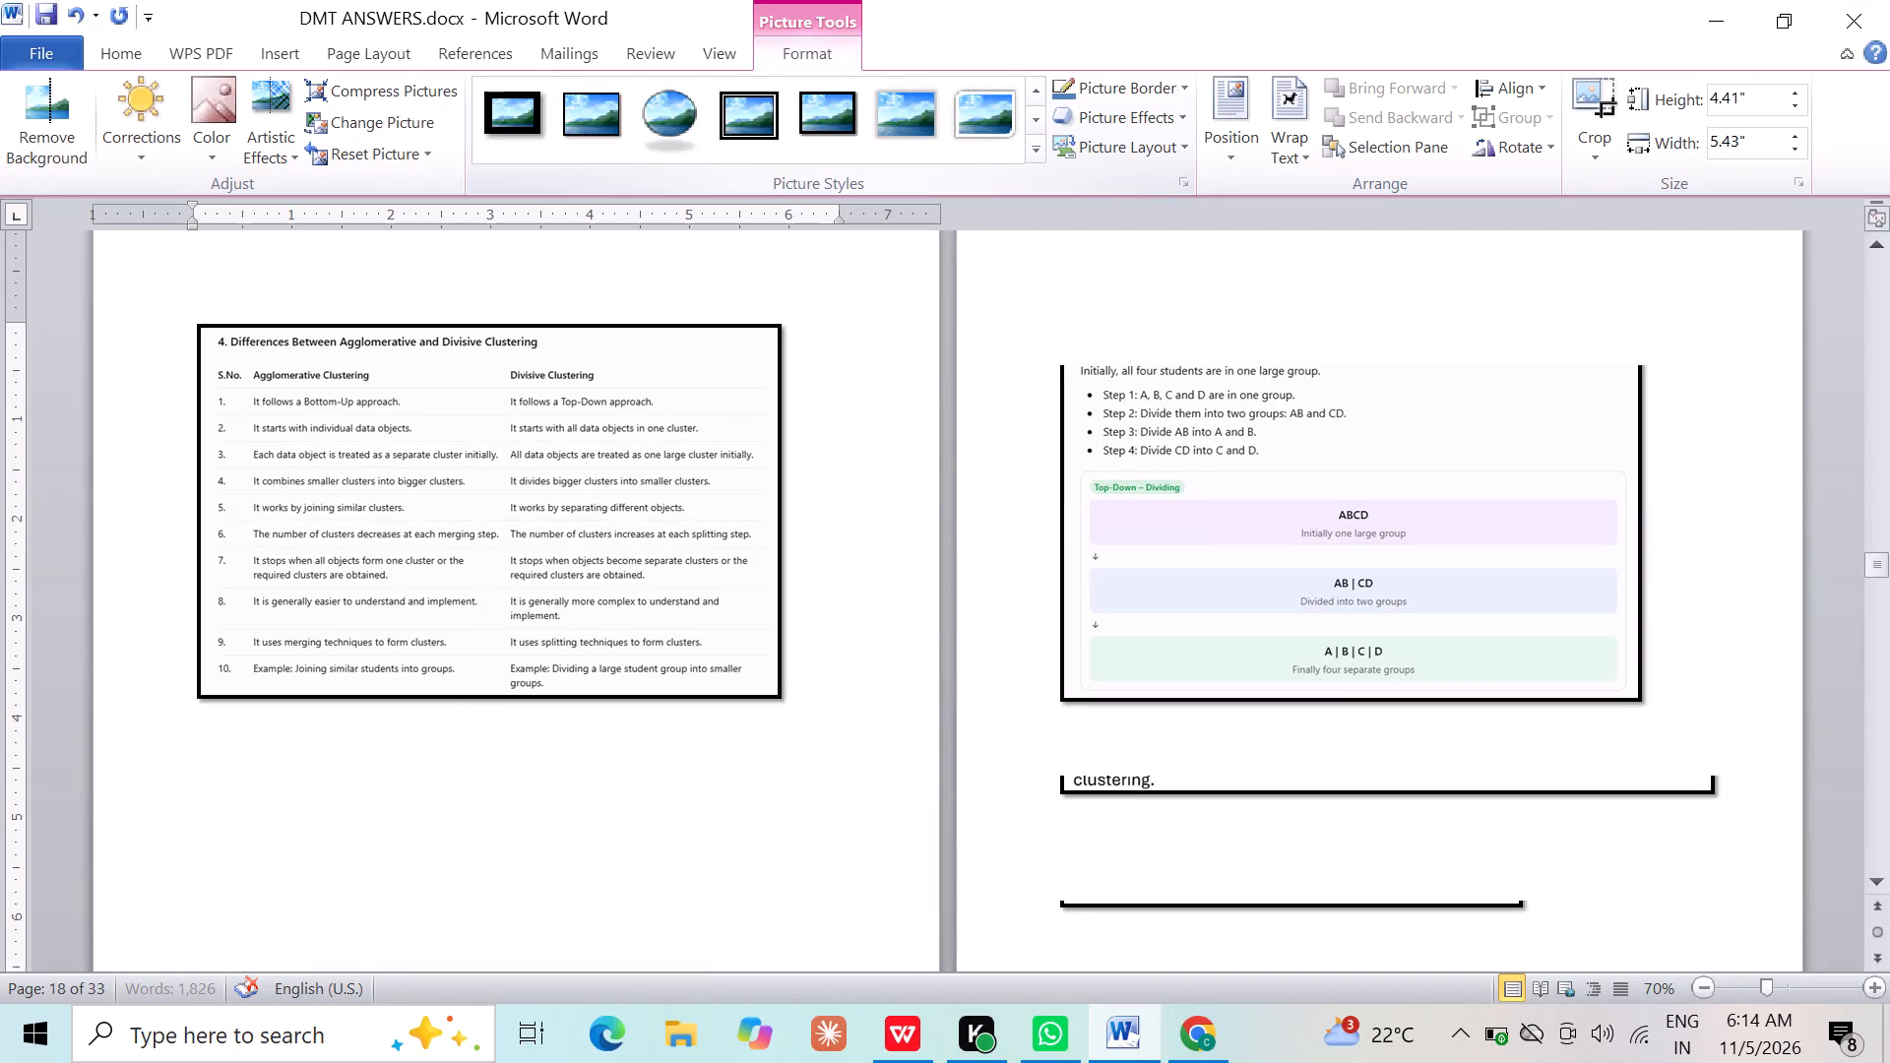
scroll(661, 275, "down", 2)
left_click(545, 605)
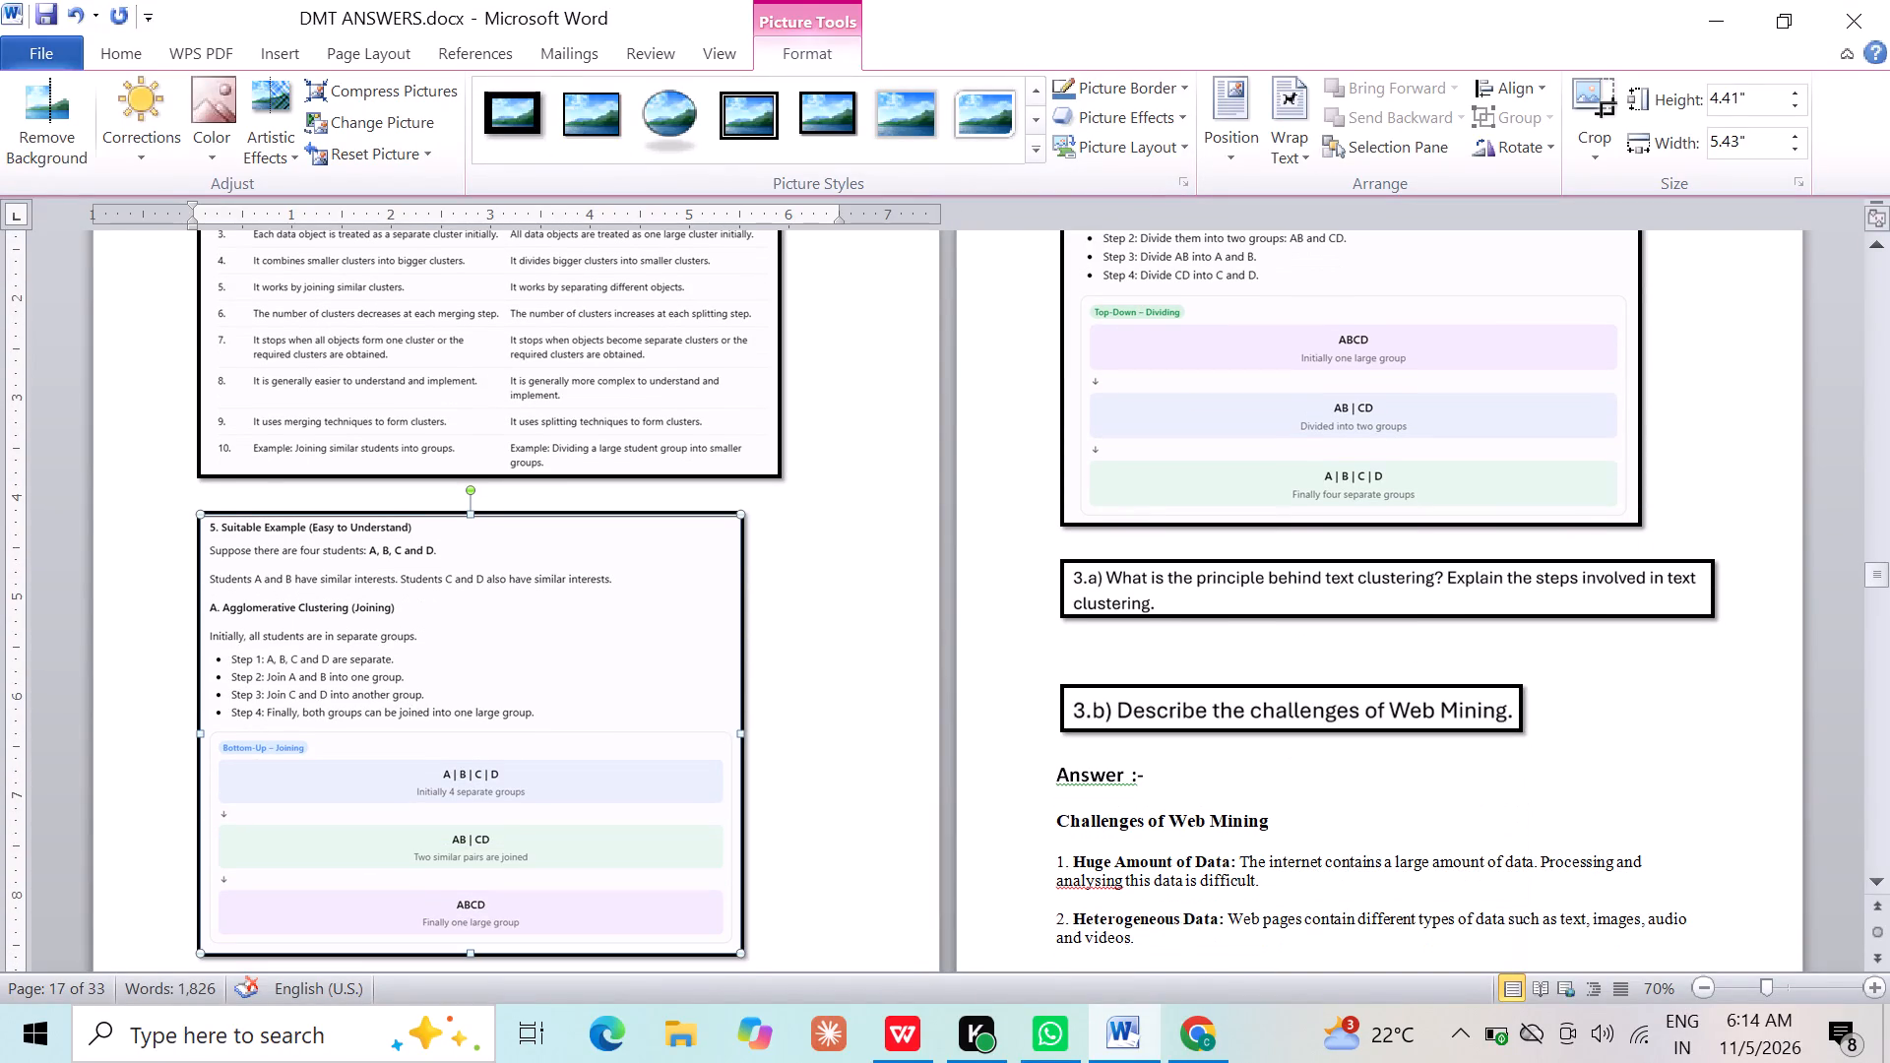
Shrink the Introduction picture to about 5.2 inches wide to make room for the differences table on its page.
scroll(724, 805, "down", 3)
scroll(724, 805, "up", 7)
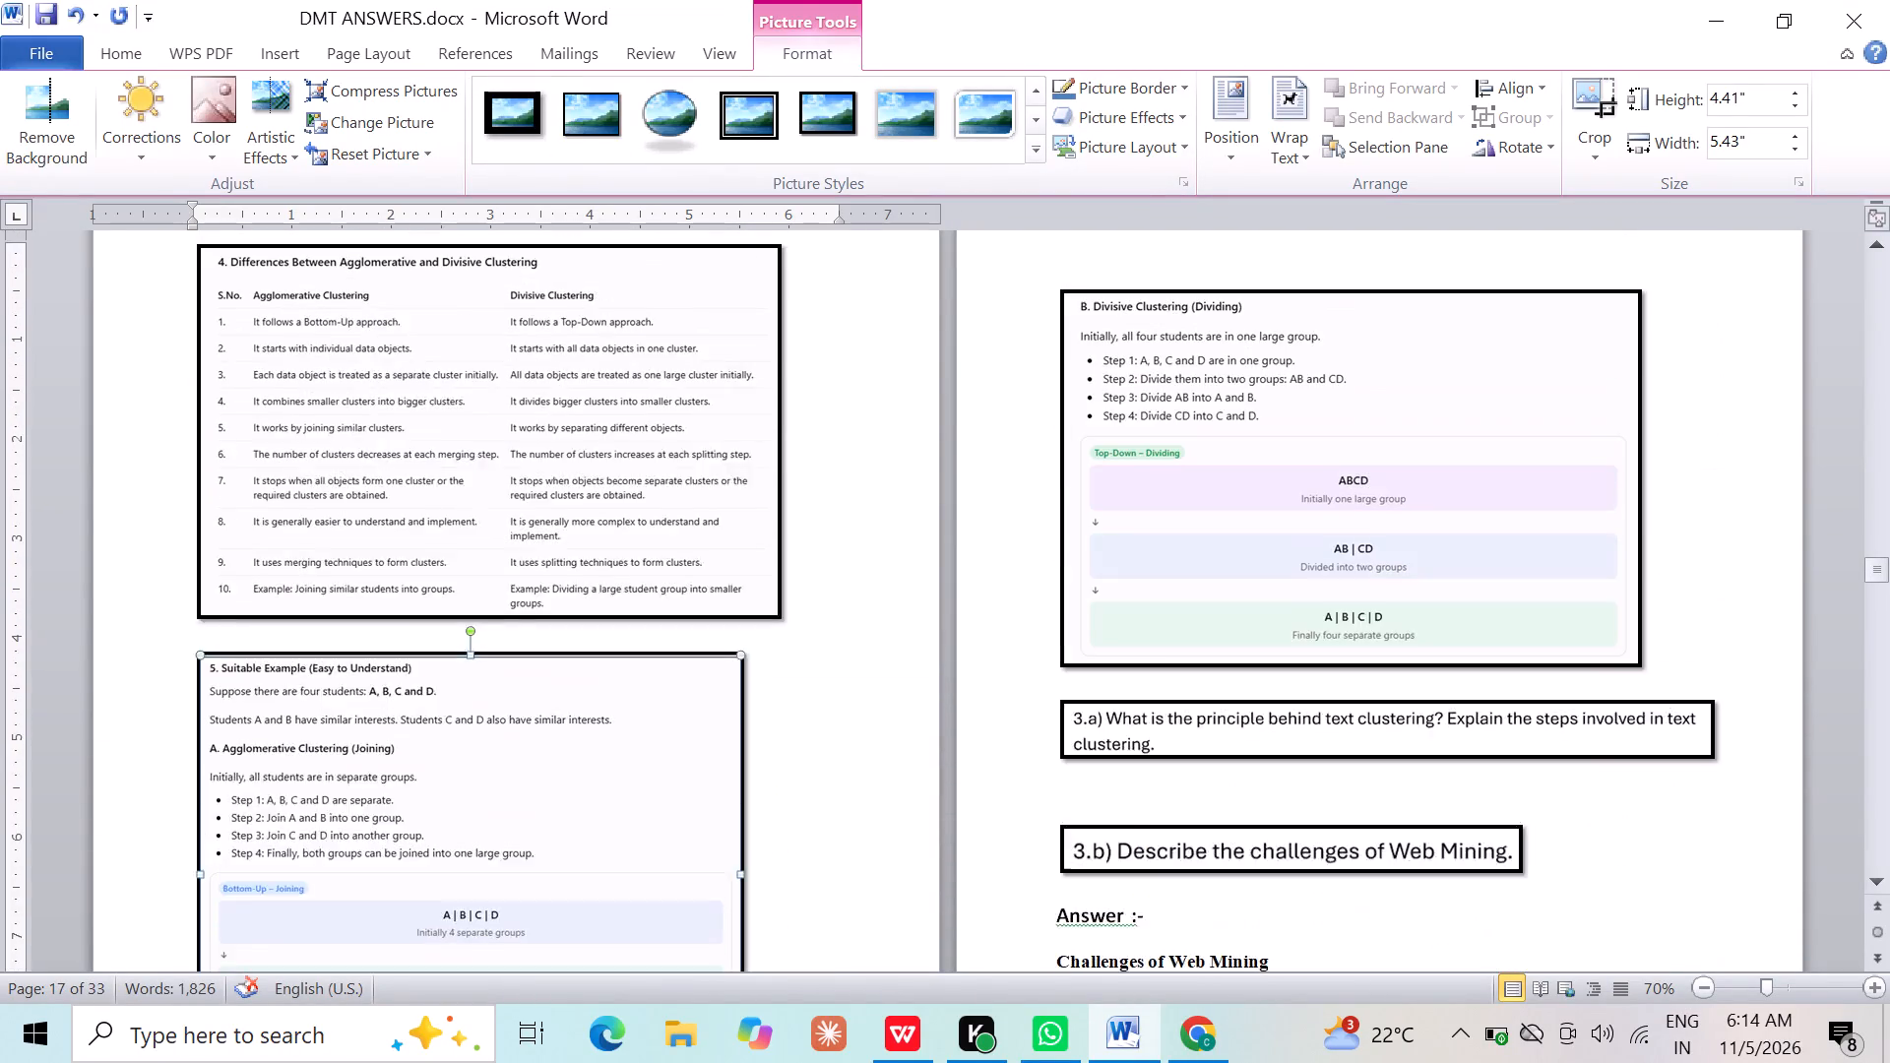
scroll(724, 805, "up", 10)
scroll(724, 805, "down", 5)
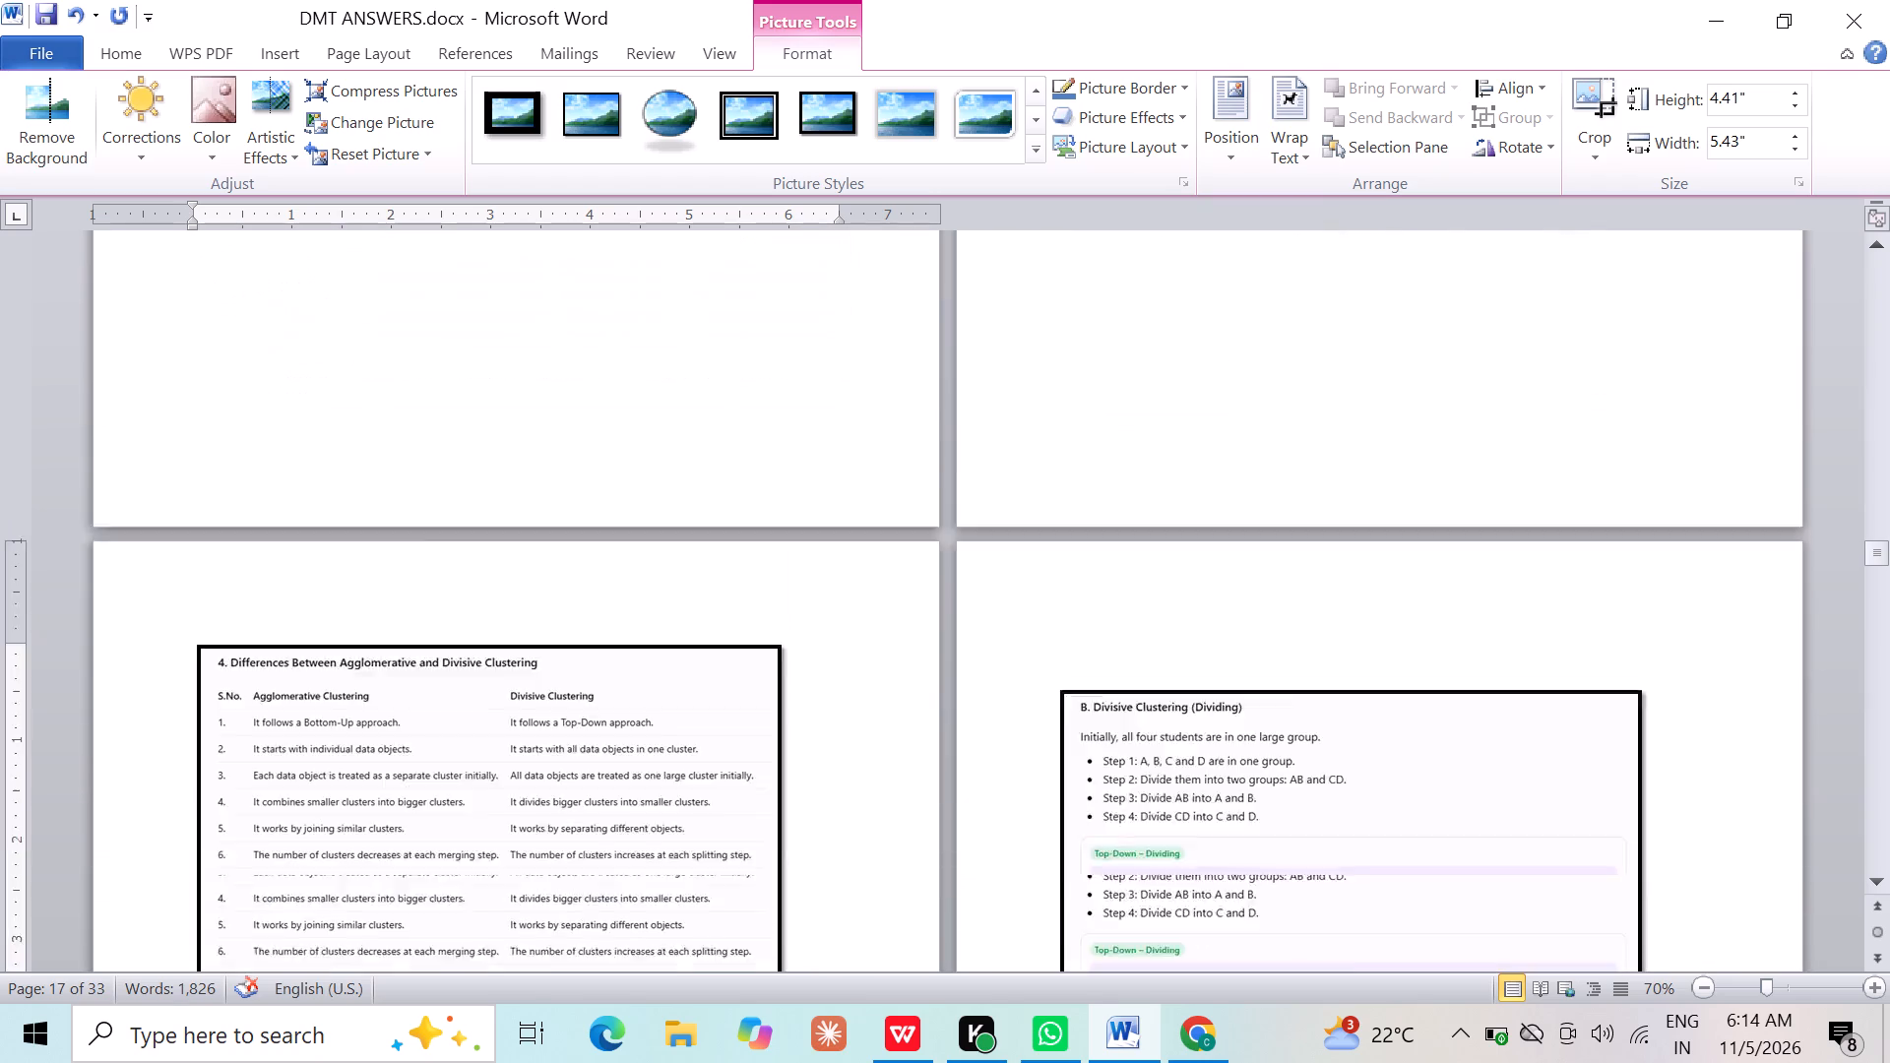
scroll(724, 805, "down", 1)
scroll(724, 805, "up", 16)
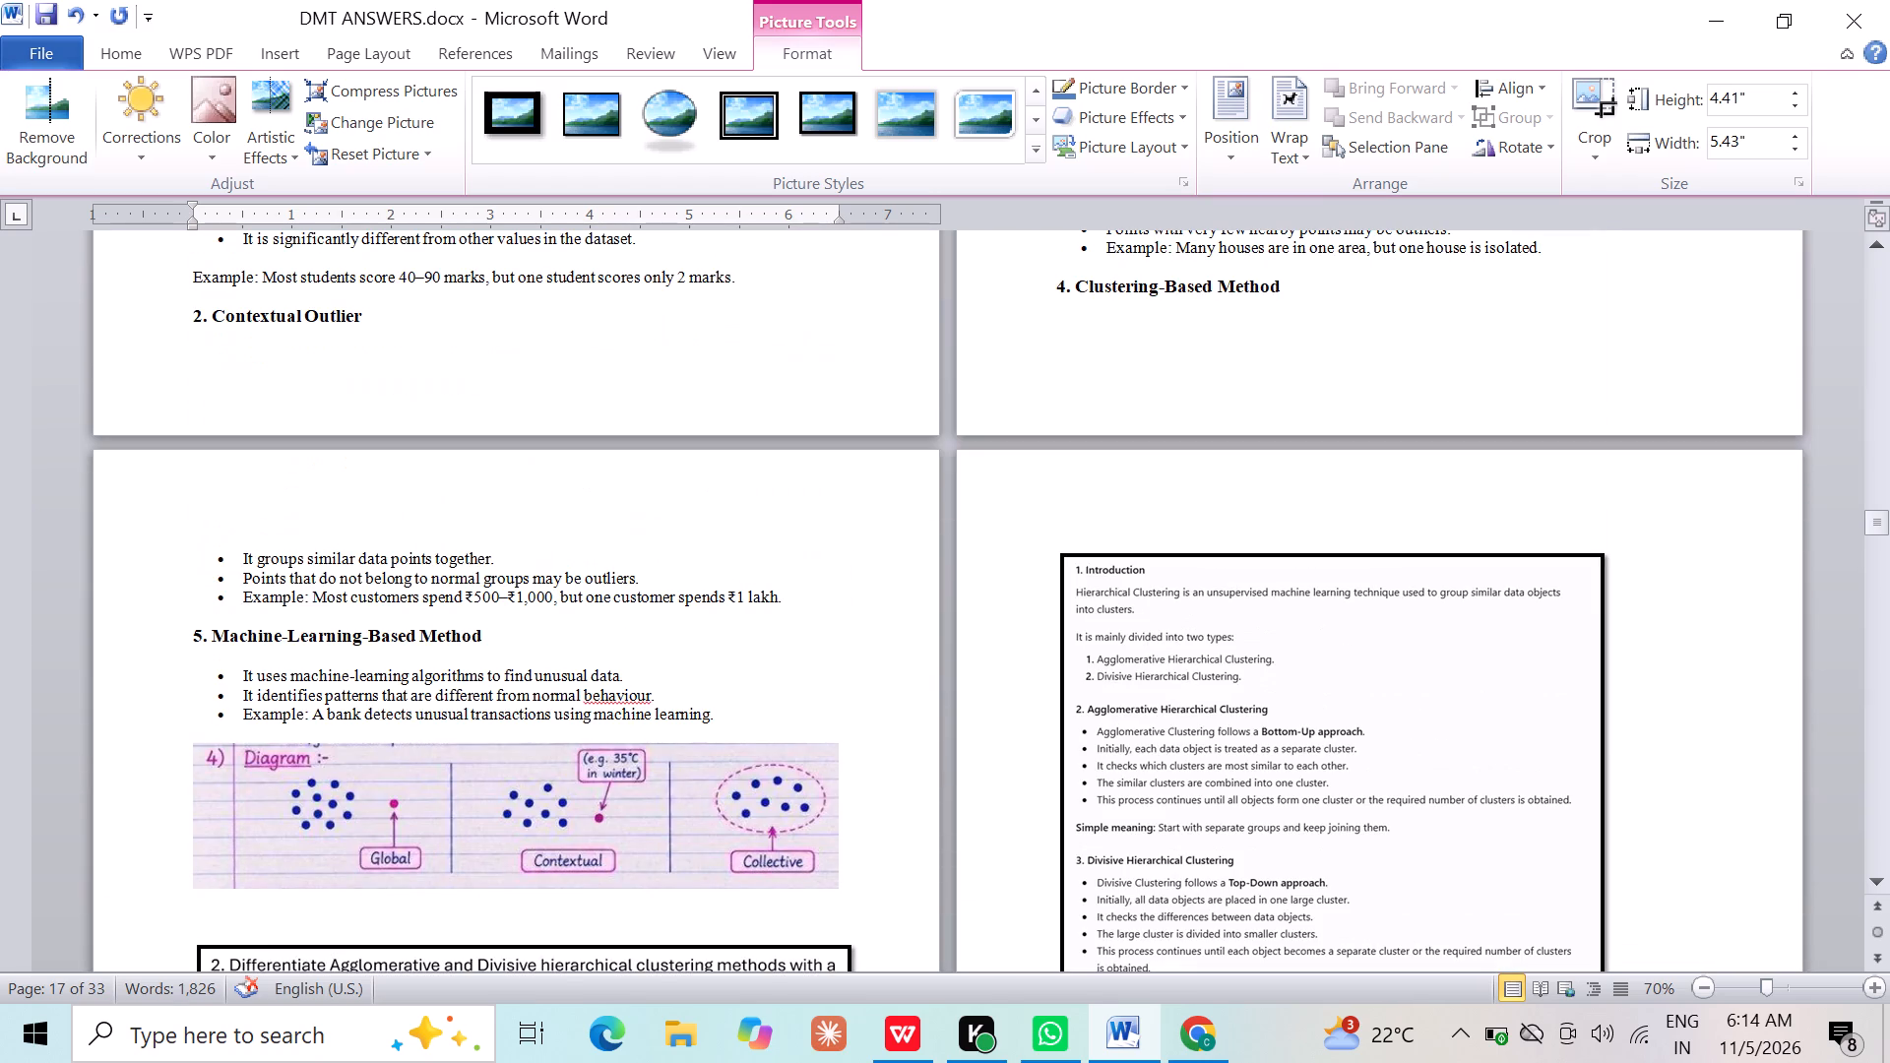
left_click(1303, 739)
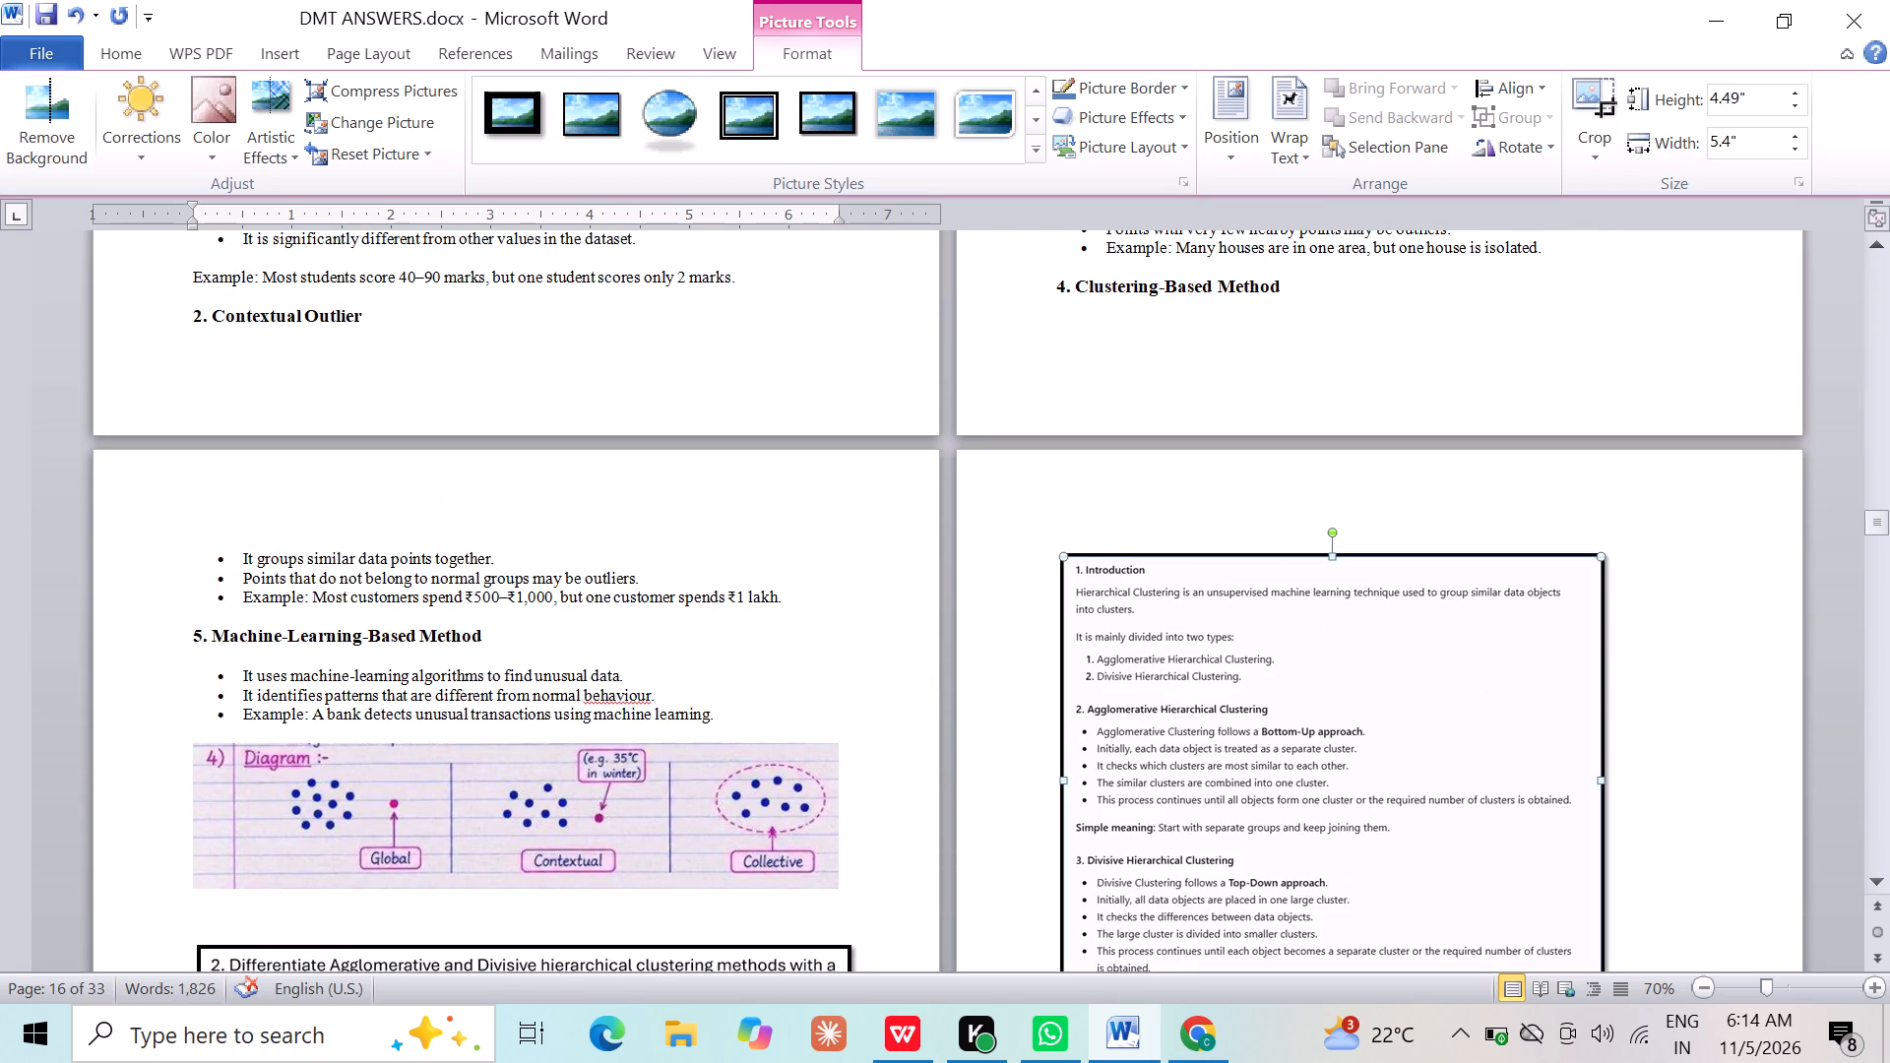
double_click(1602, 559)
left_click_drag(1598, 555, 1586, 570)
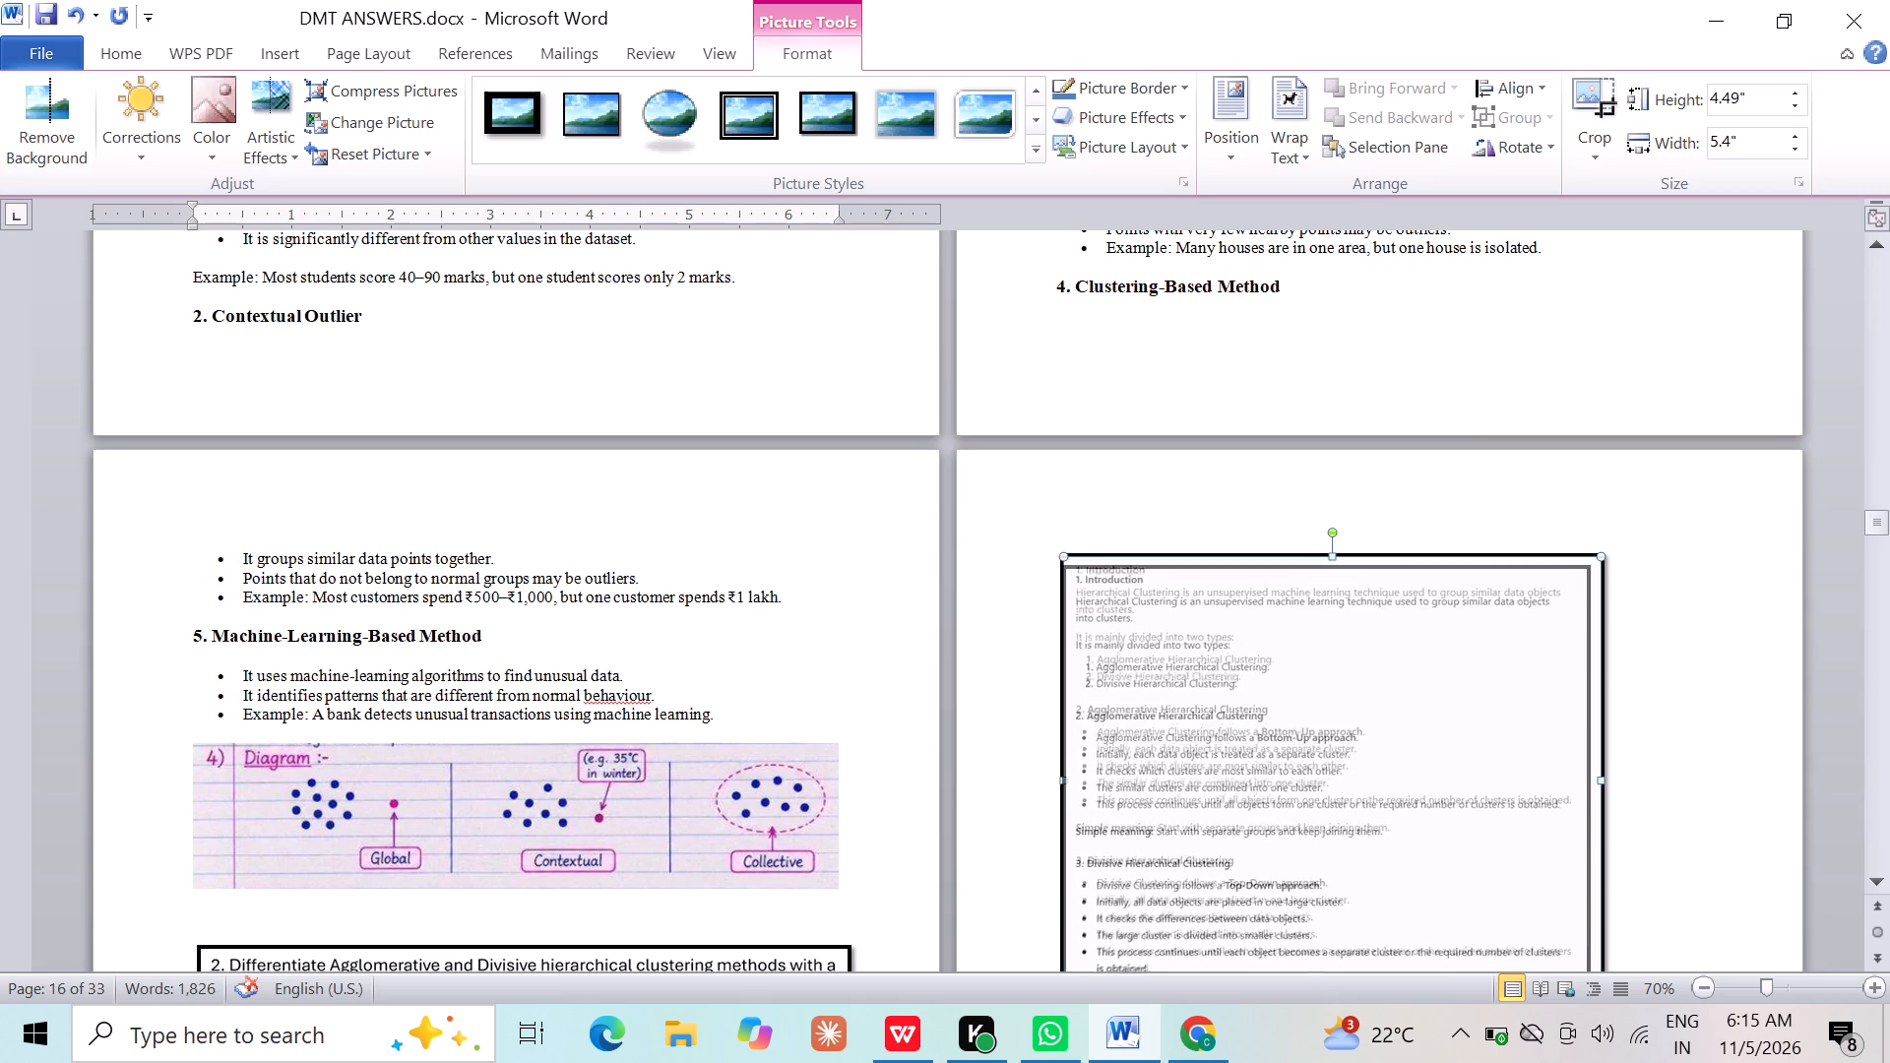
left_click_drag(1586, 570, 1577, 582)
Shrink the differences table picture to about 5.4 inches wide so it fits below the Introduction picture.
scroll(1577, 582, "down", 4)
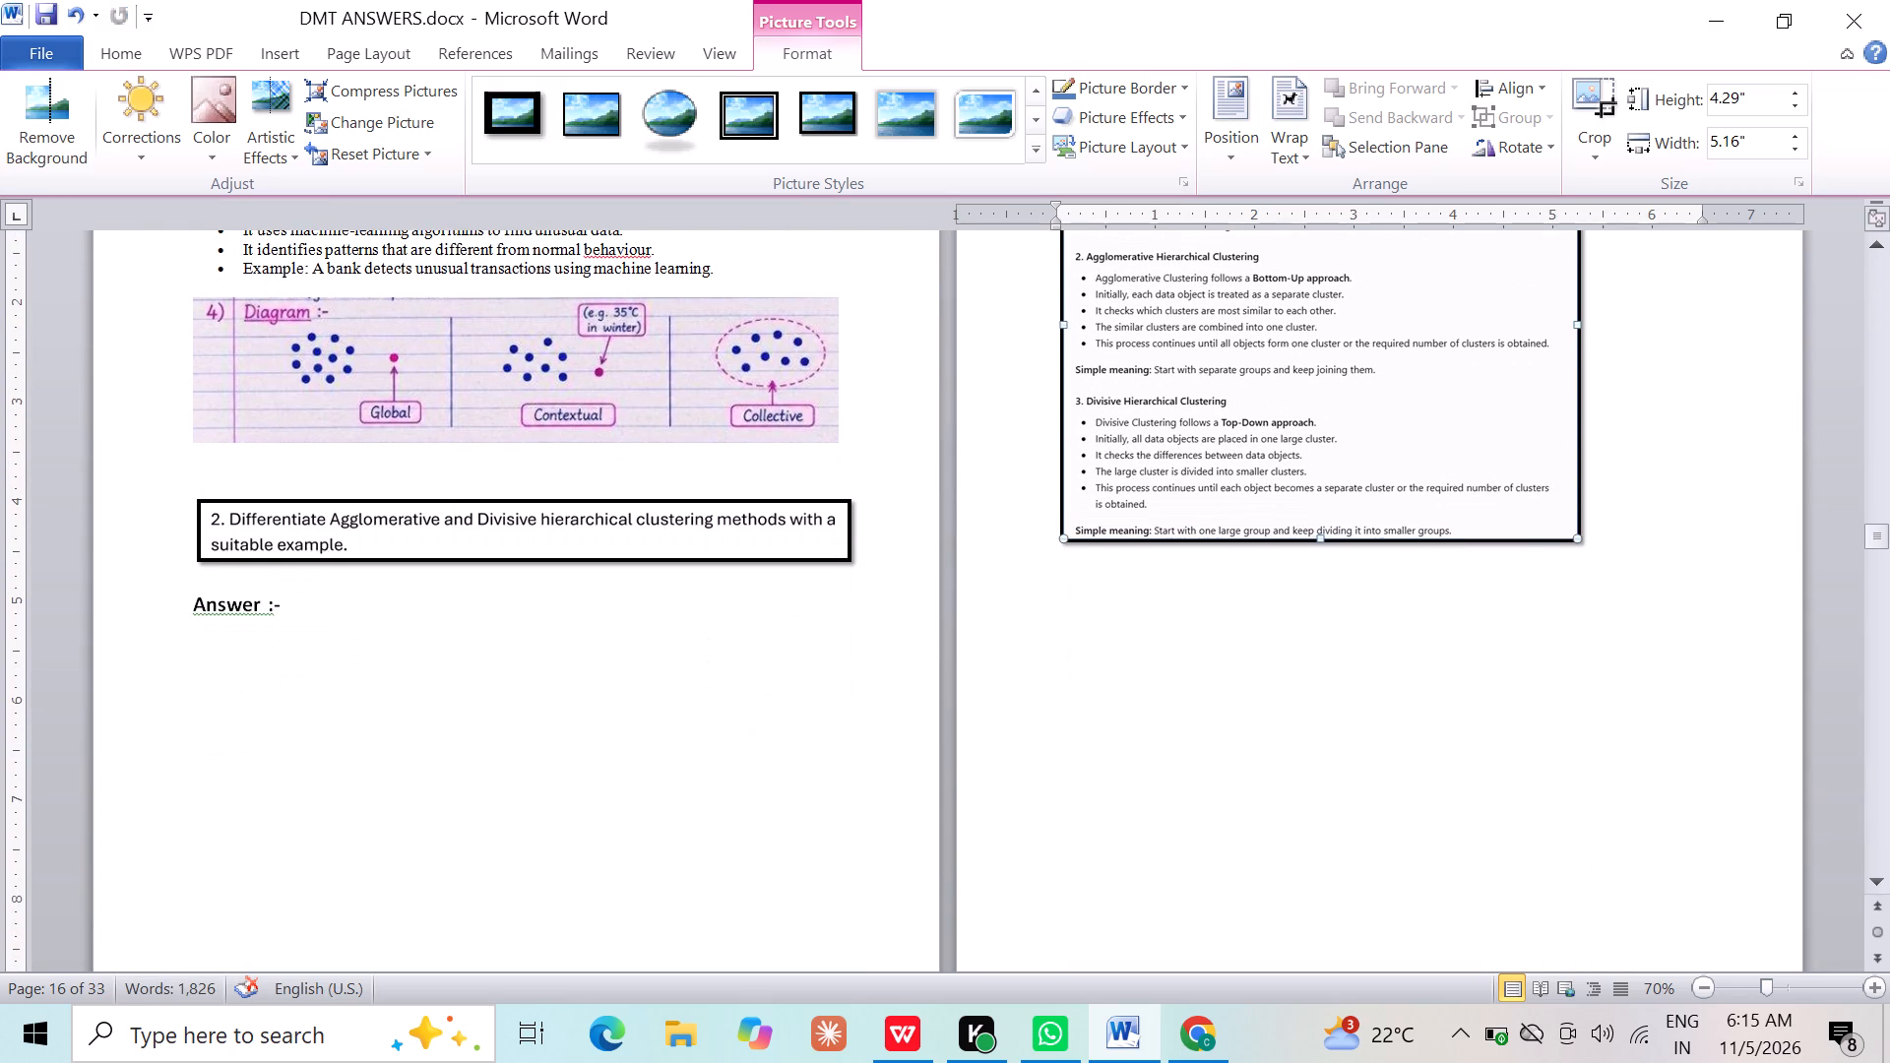
scroll(1423, 579, "down", 9)
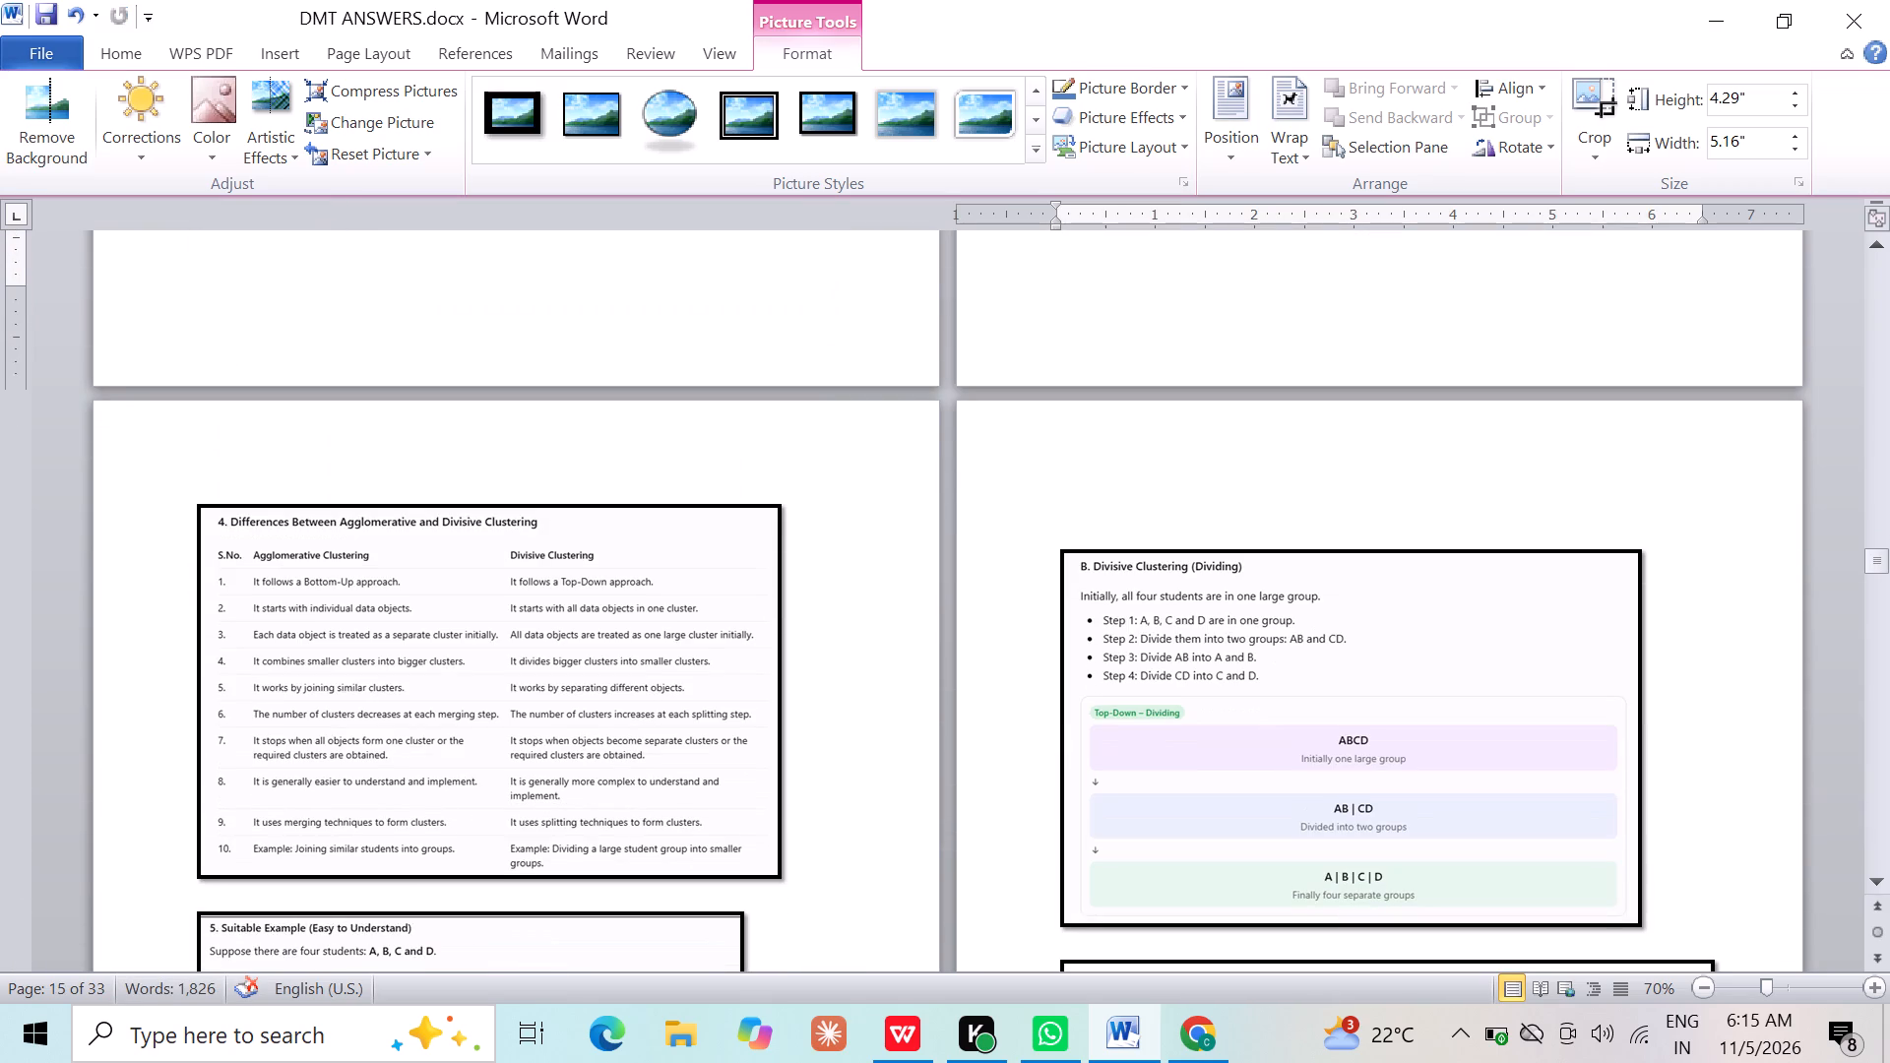
left_click(680, 797)
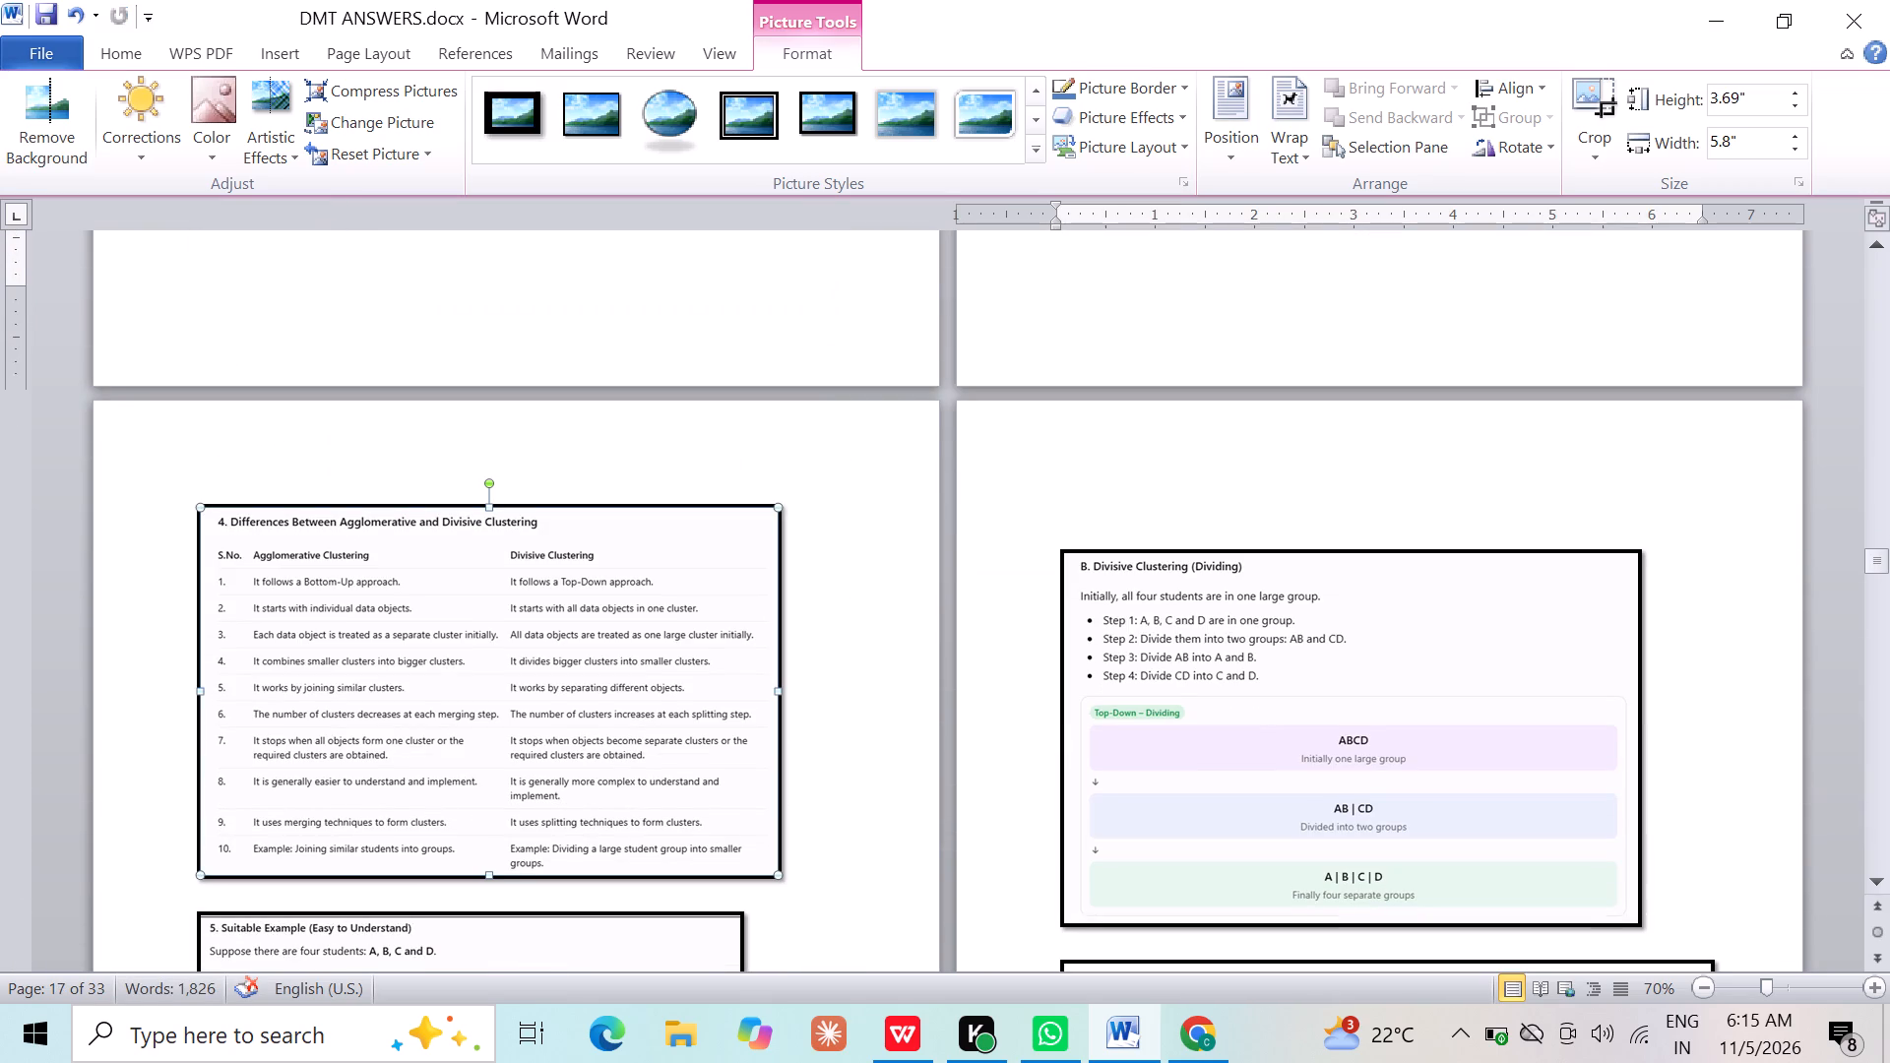
left_click_drag(779, 875, 741, 841)
Shrink the Suitable Example picture slightly to free space on its page for the Divisive Clustering picture.
scroll(1159, 663, "up", 1)
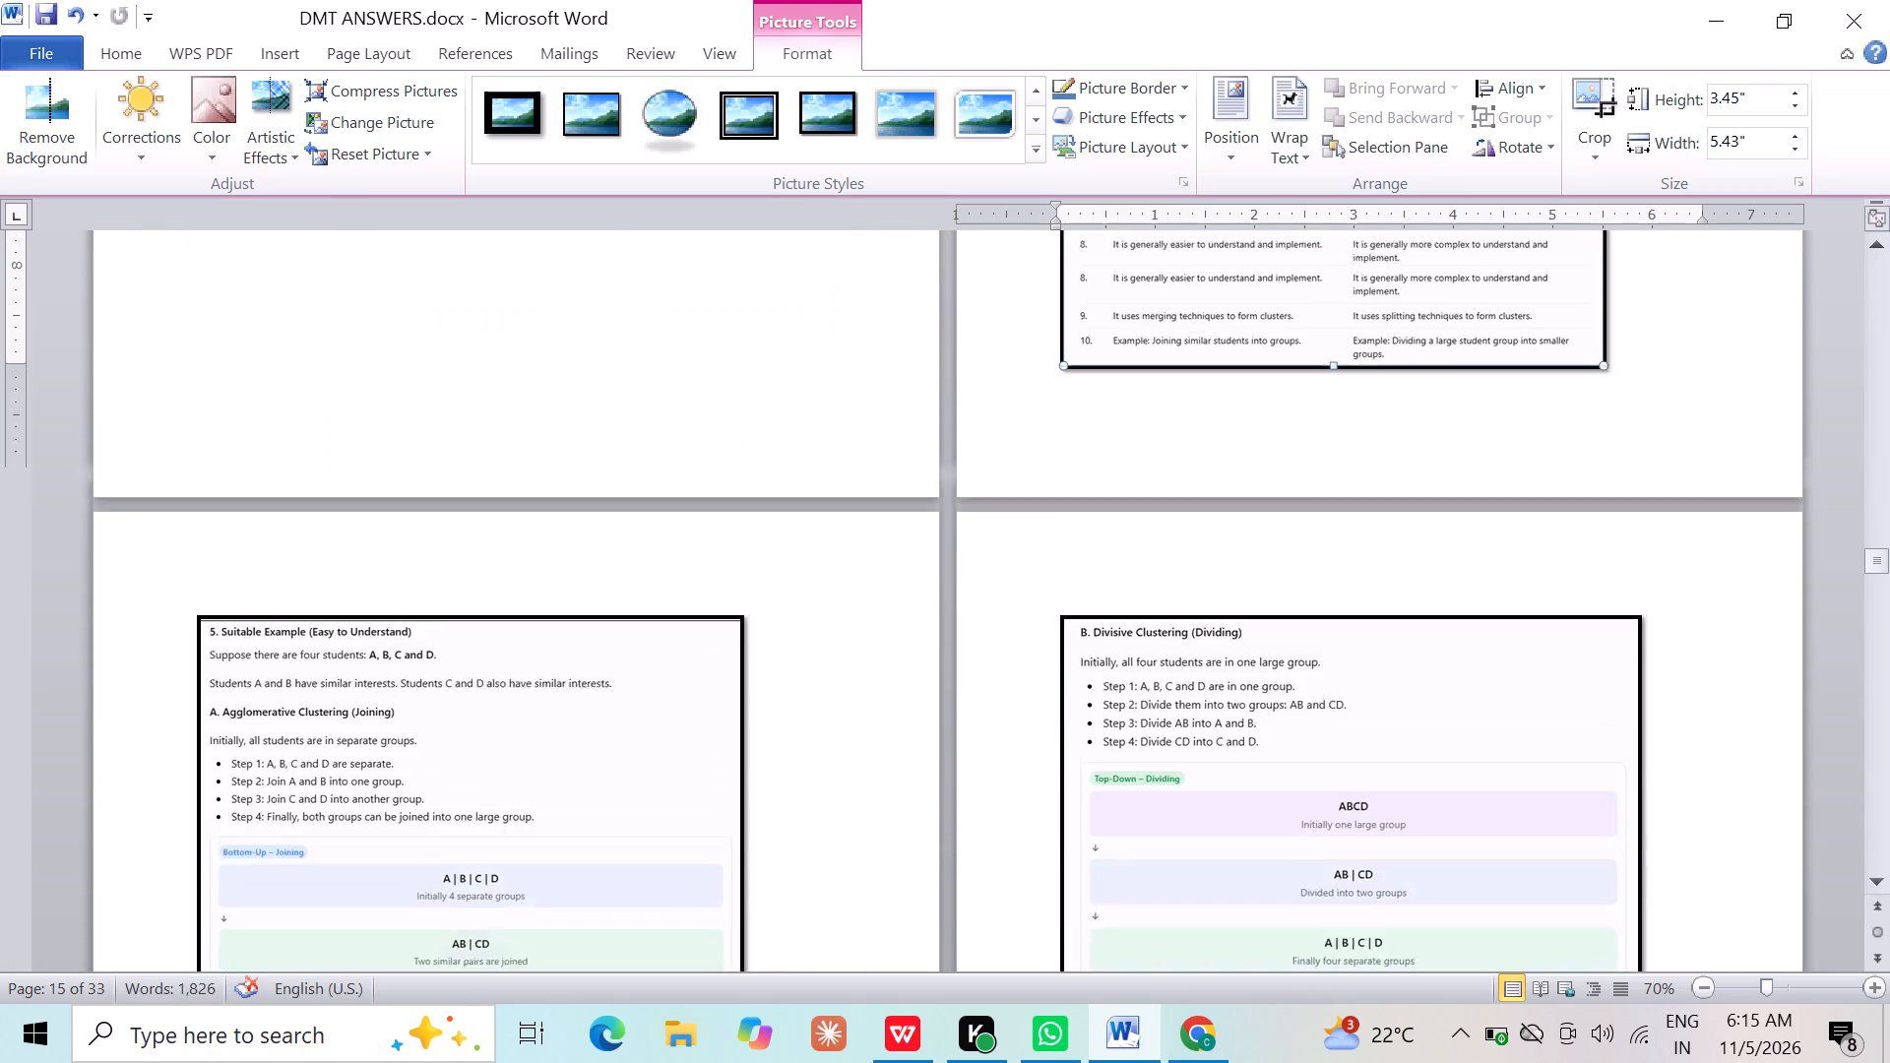
scroll(1159, 663, "up", 6)
scroll(1159, 663, "down", 3)
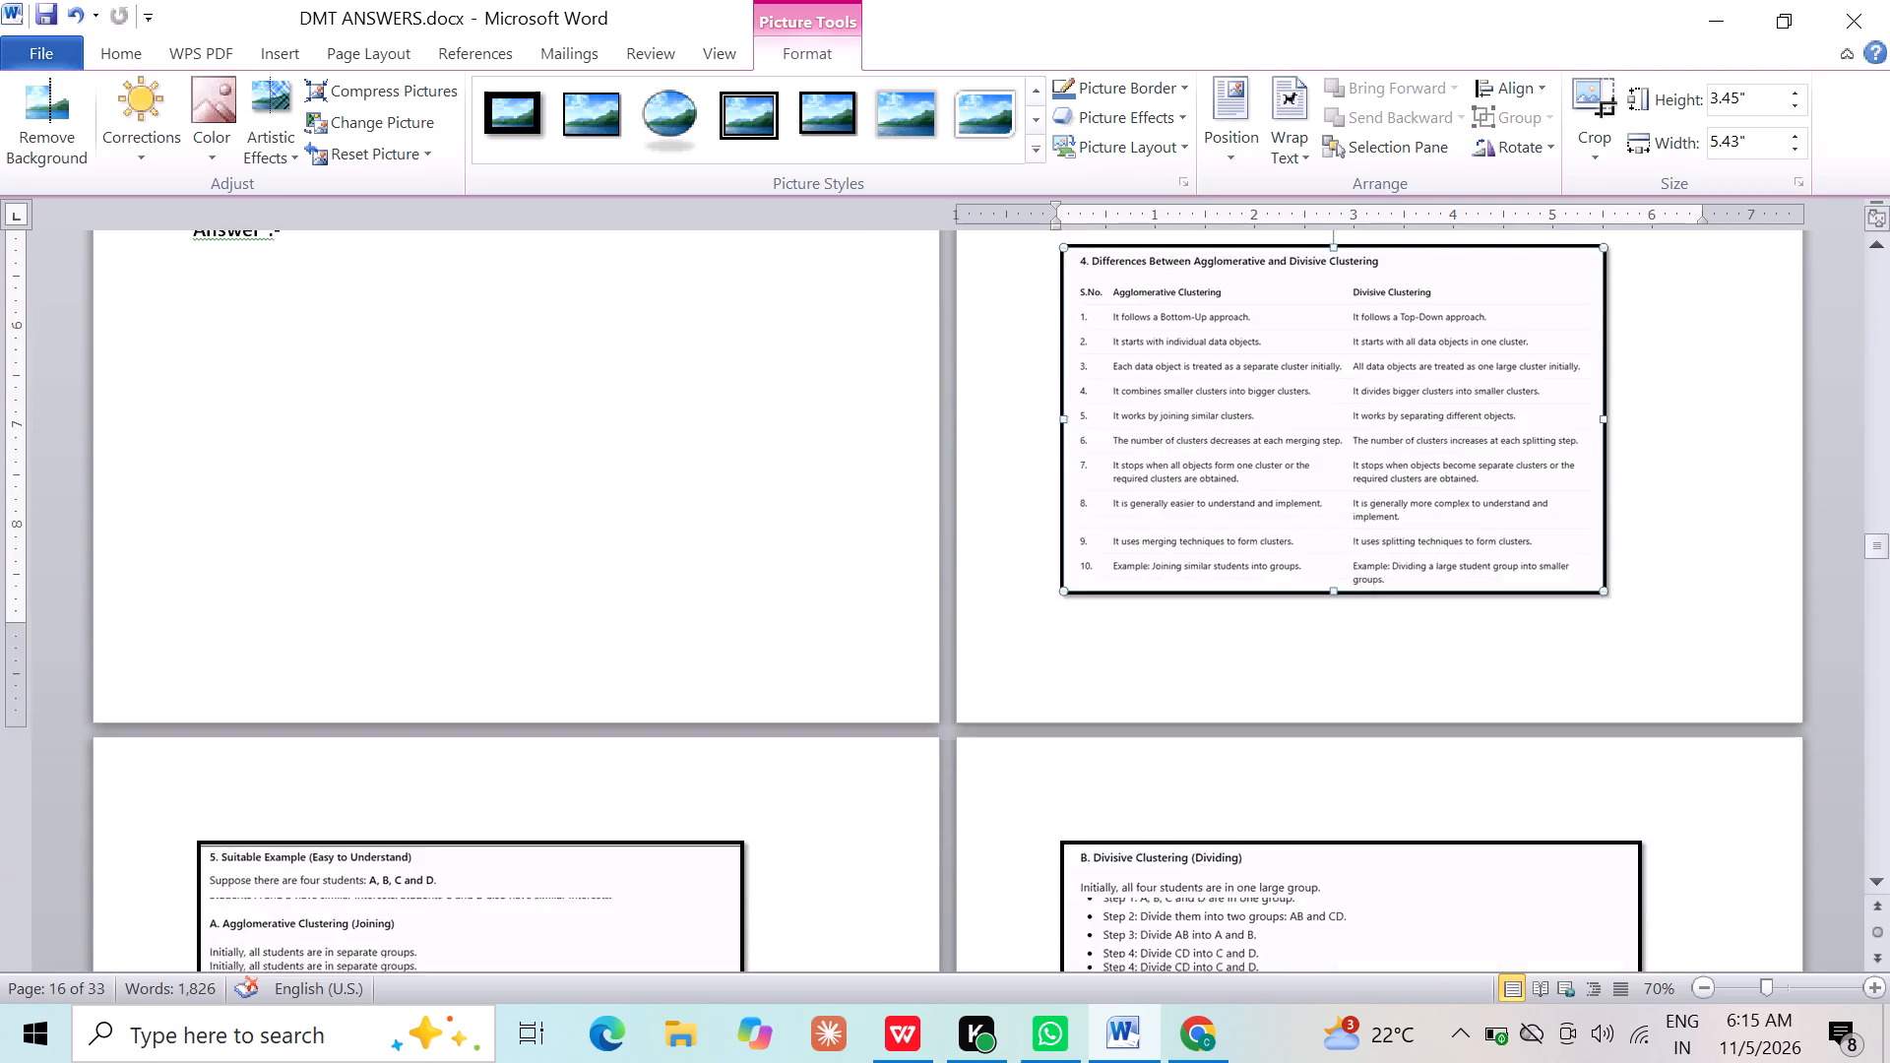
scroll(1159, 663, "down", 8)
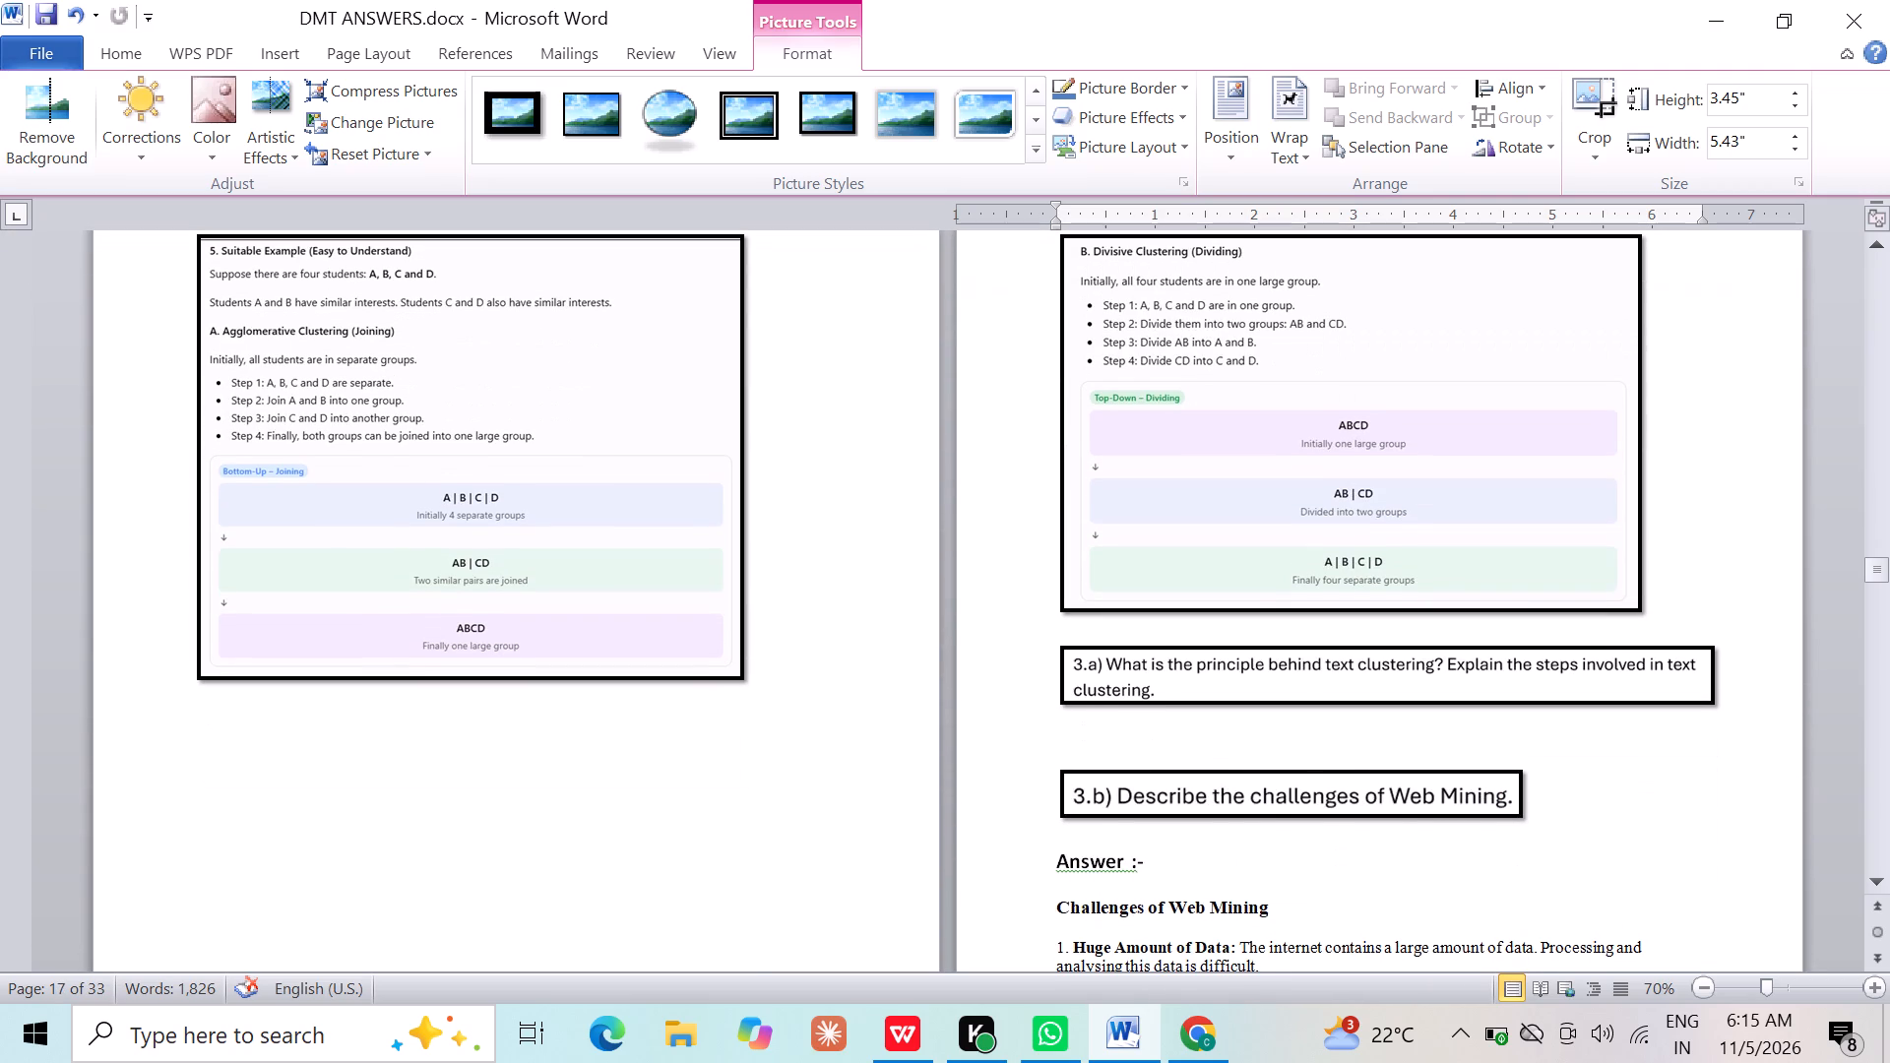
left_click(748, 637)
left_click(727, 637)
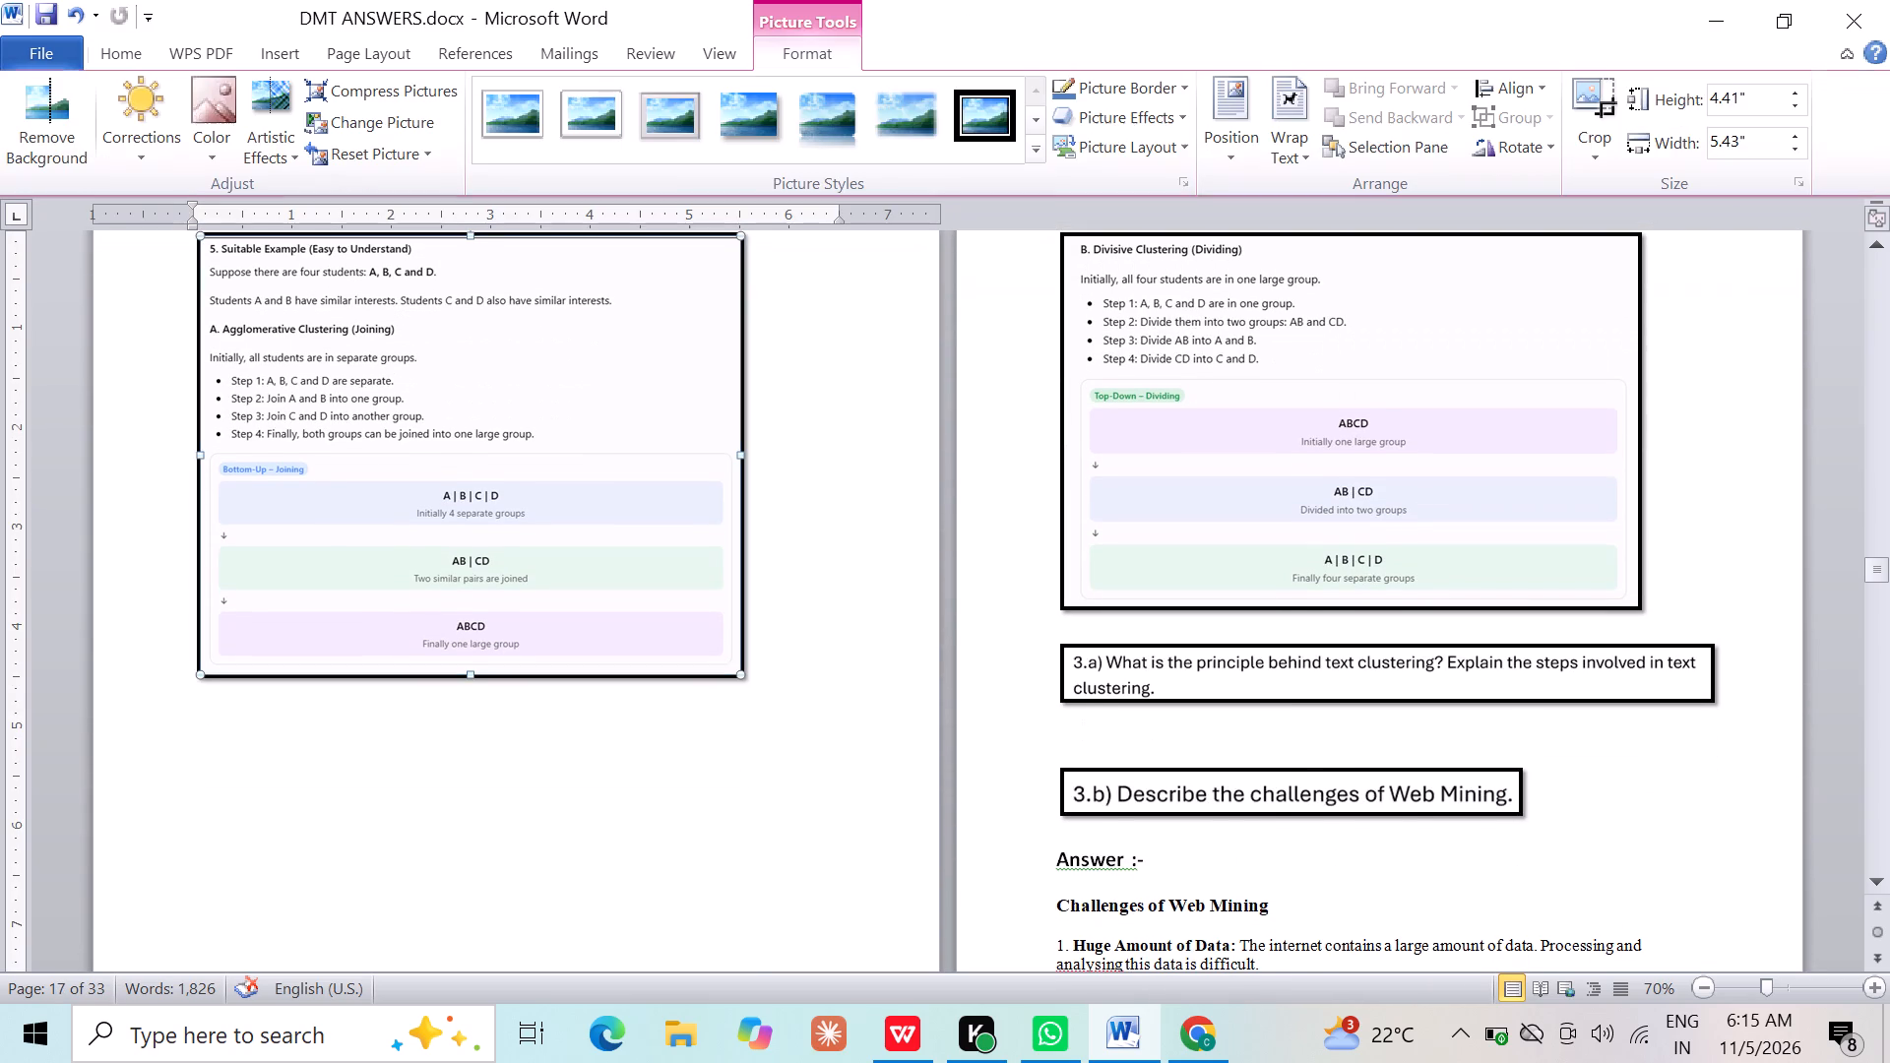
left_click_drag(741, 675, 717, 650)
Shrink the Divisive Clustering picture to about 5.5 inches wide so it fits below the Suitable Example picture.
left_click(1437, 566)
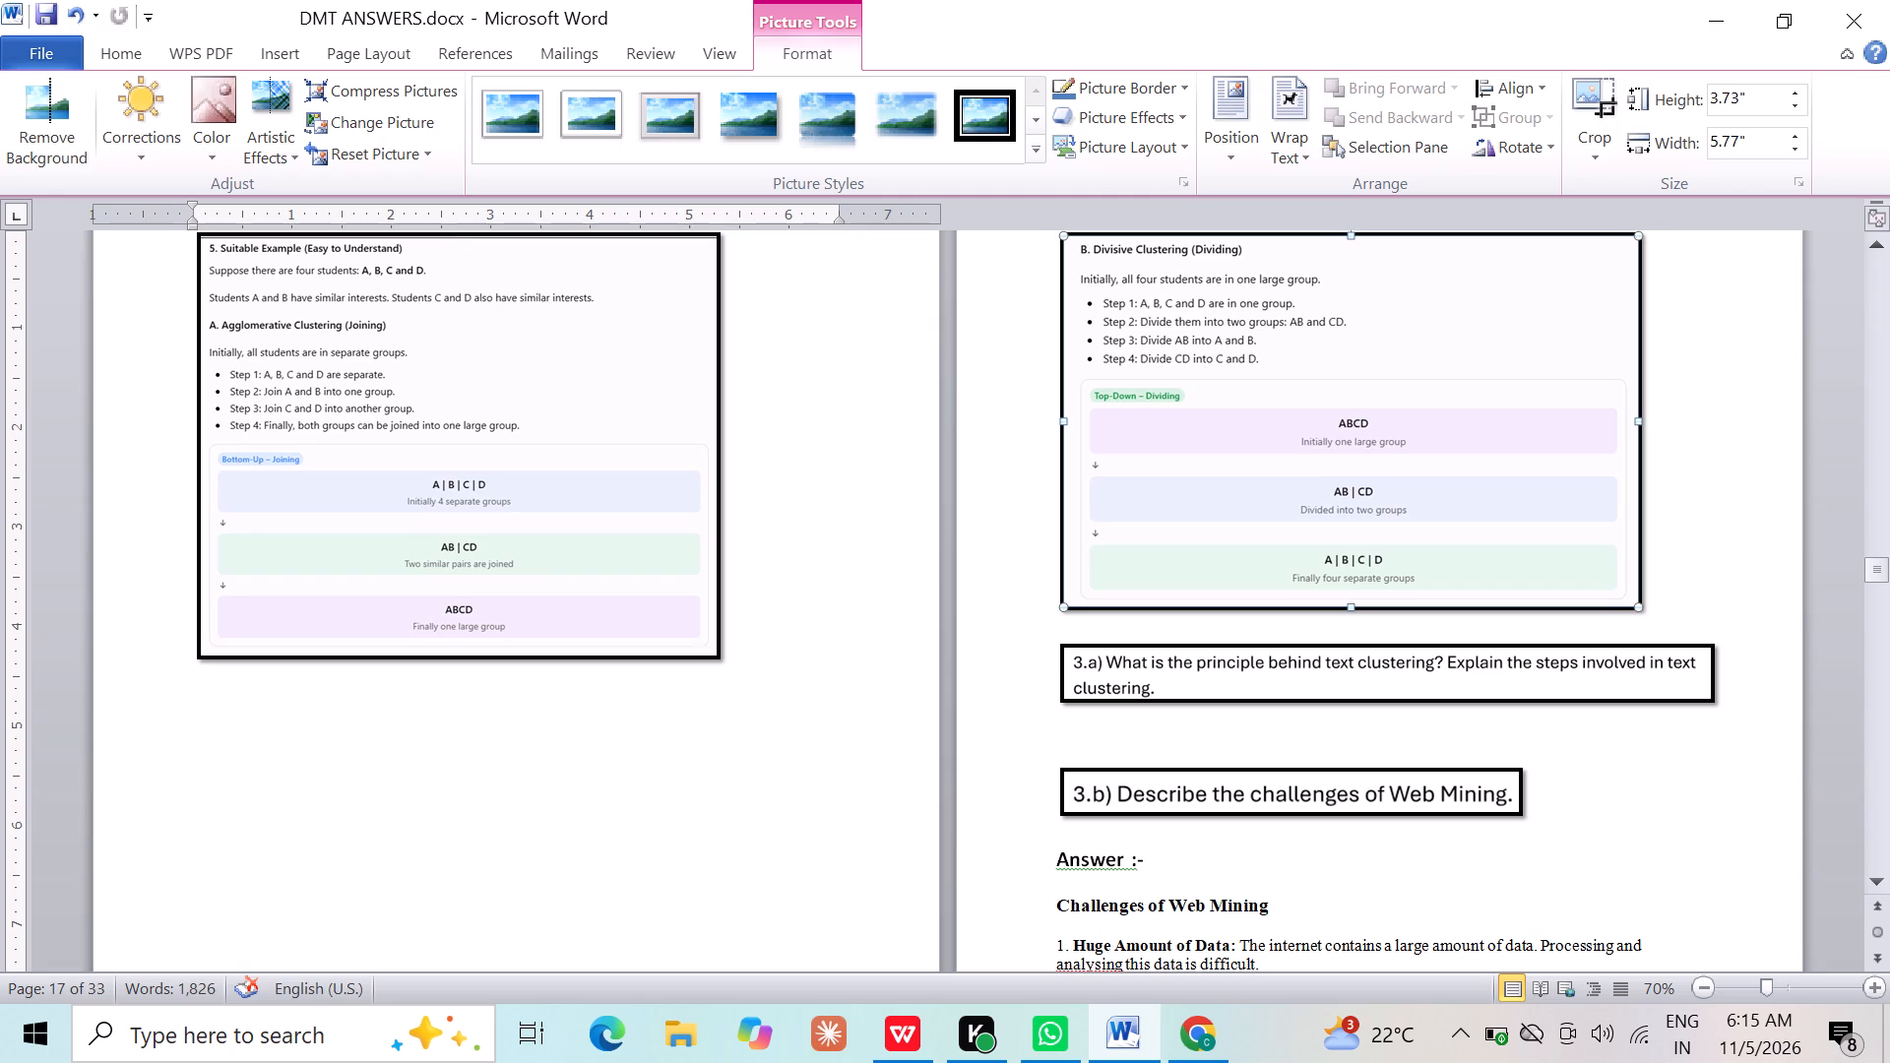
left_click_drag(1641, 611, 1624, 603)
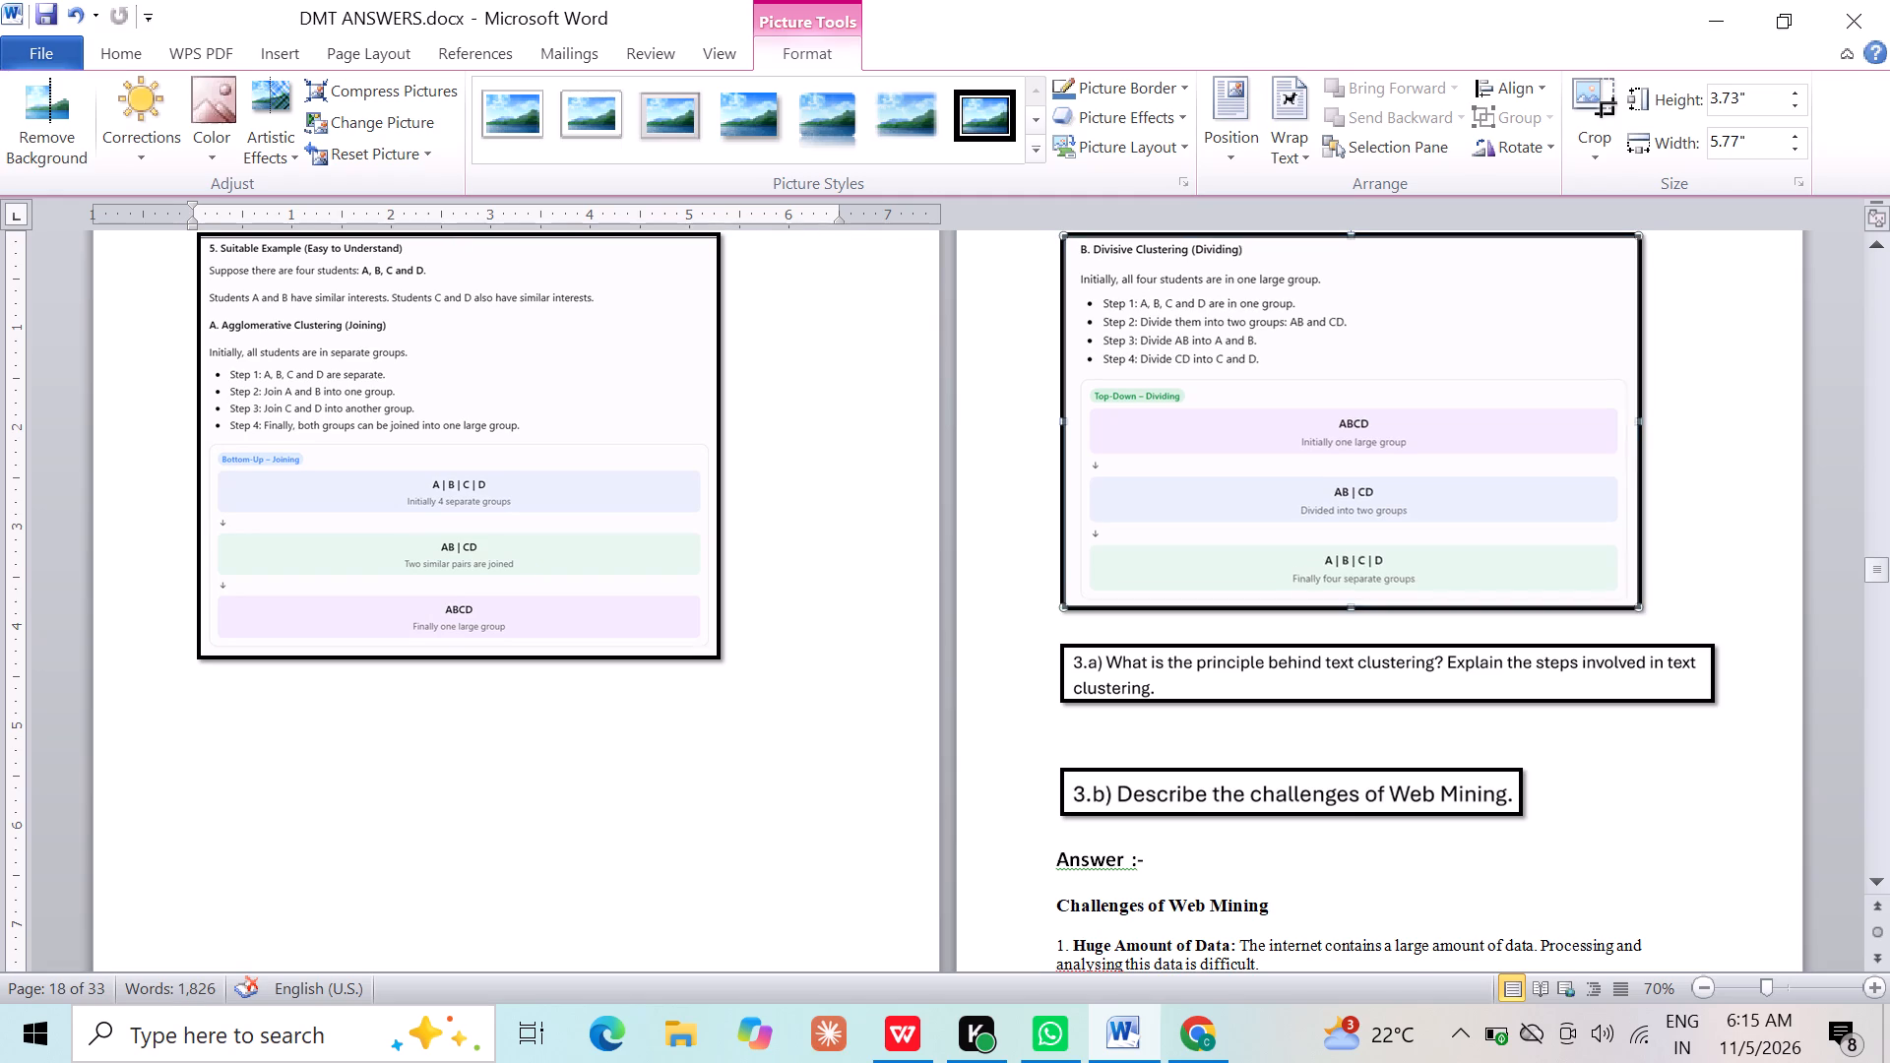
left_click_drag(1624, 603, 1613, 592)
scroll(1255, 565, "up", 1)
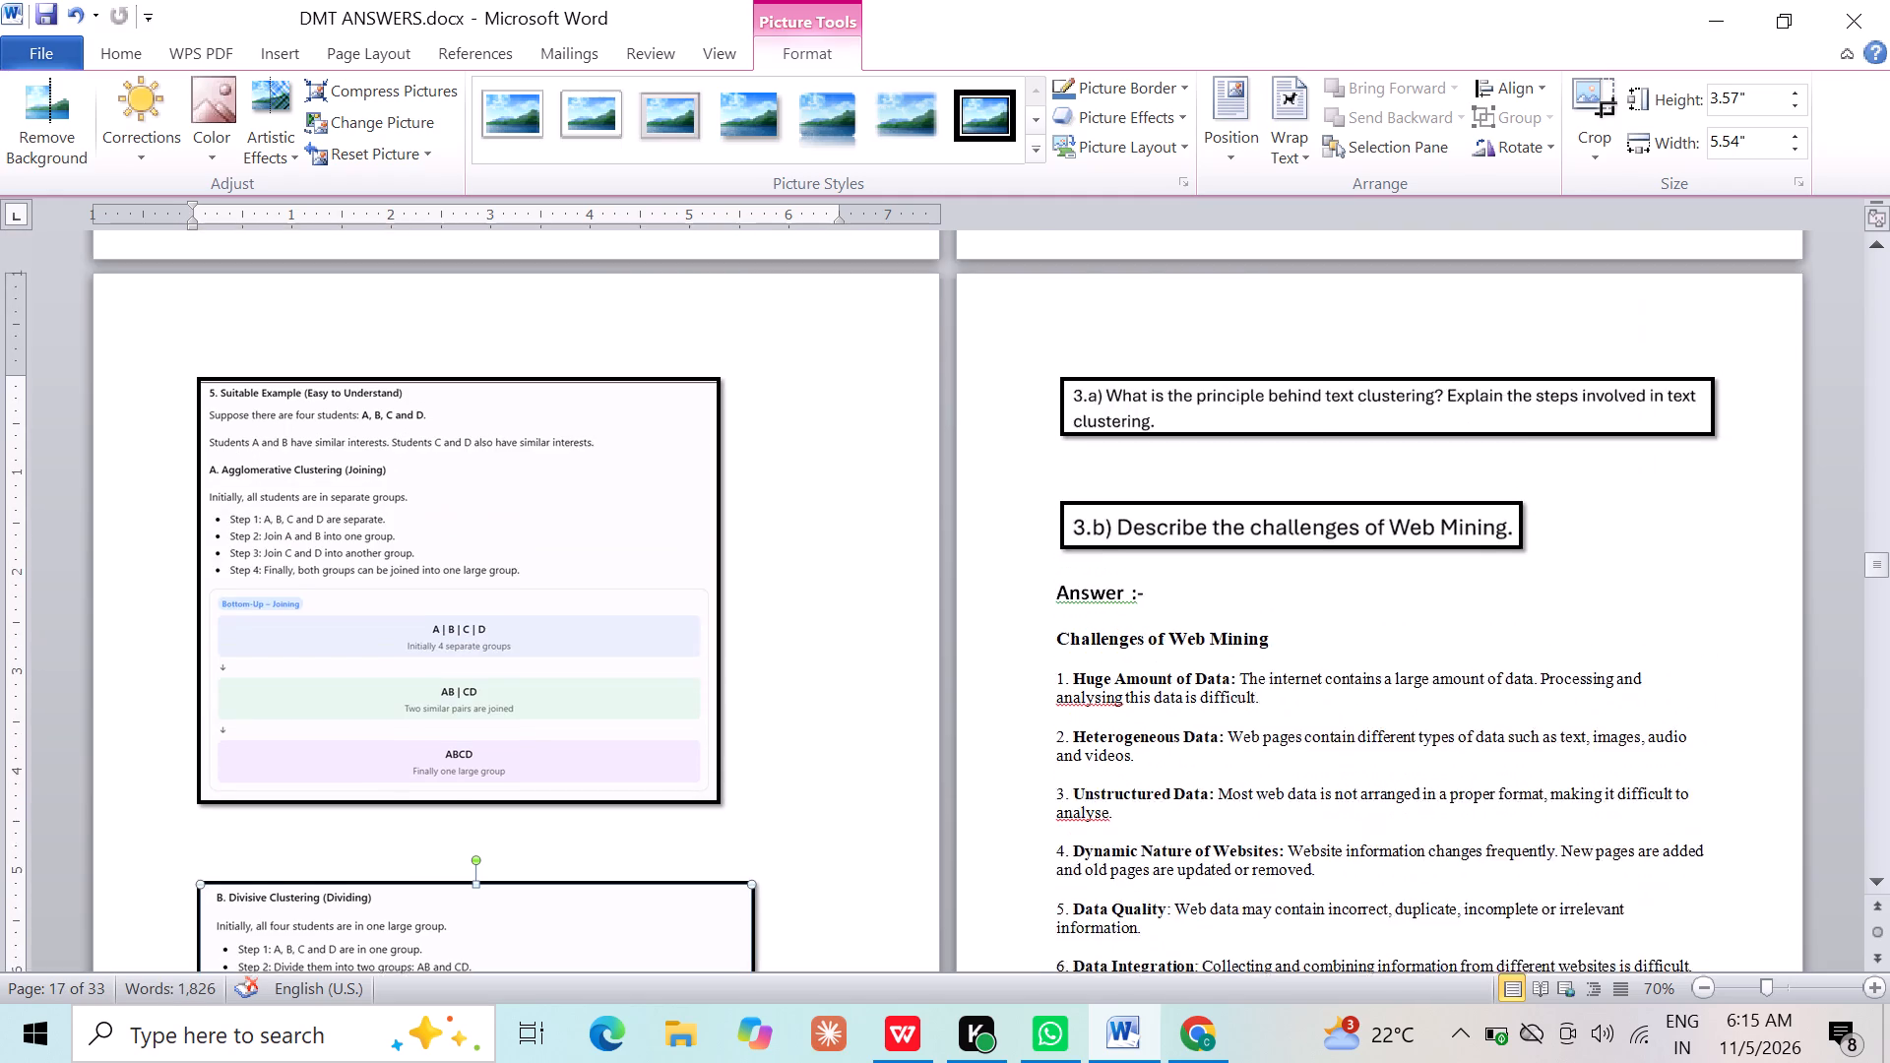
scroll(1255, 565, "up", 1)
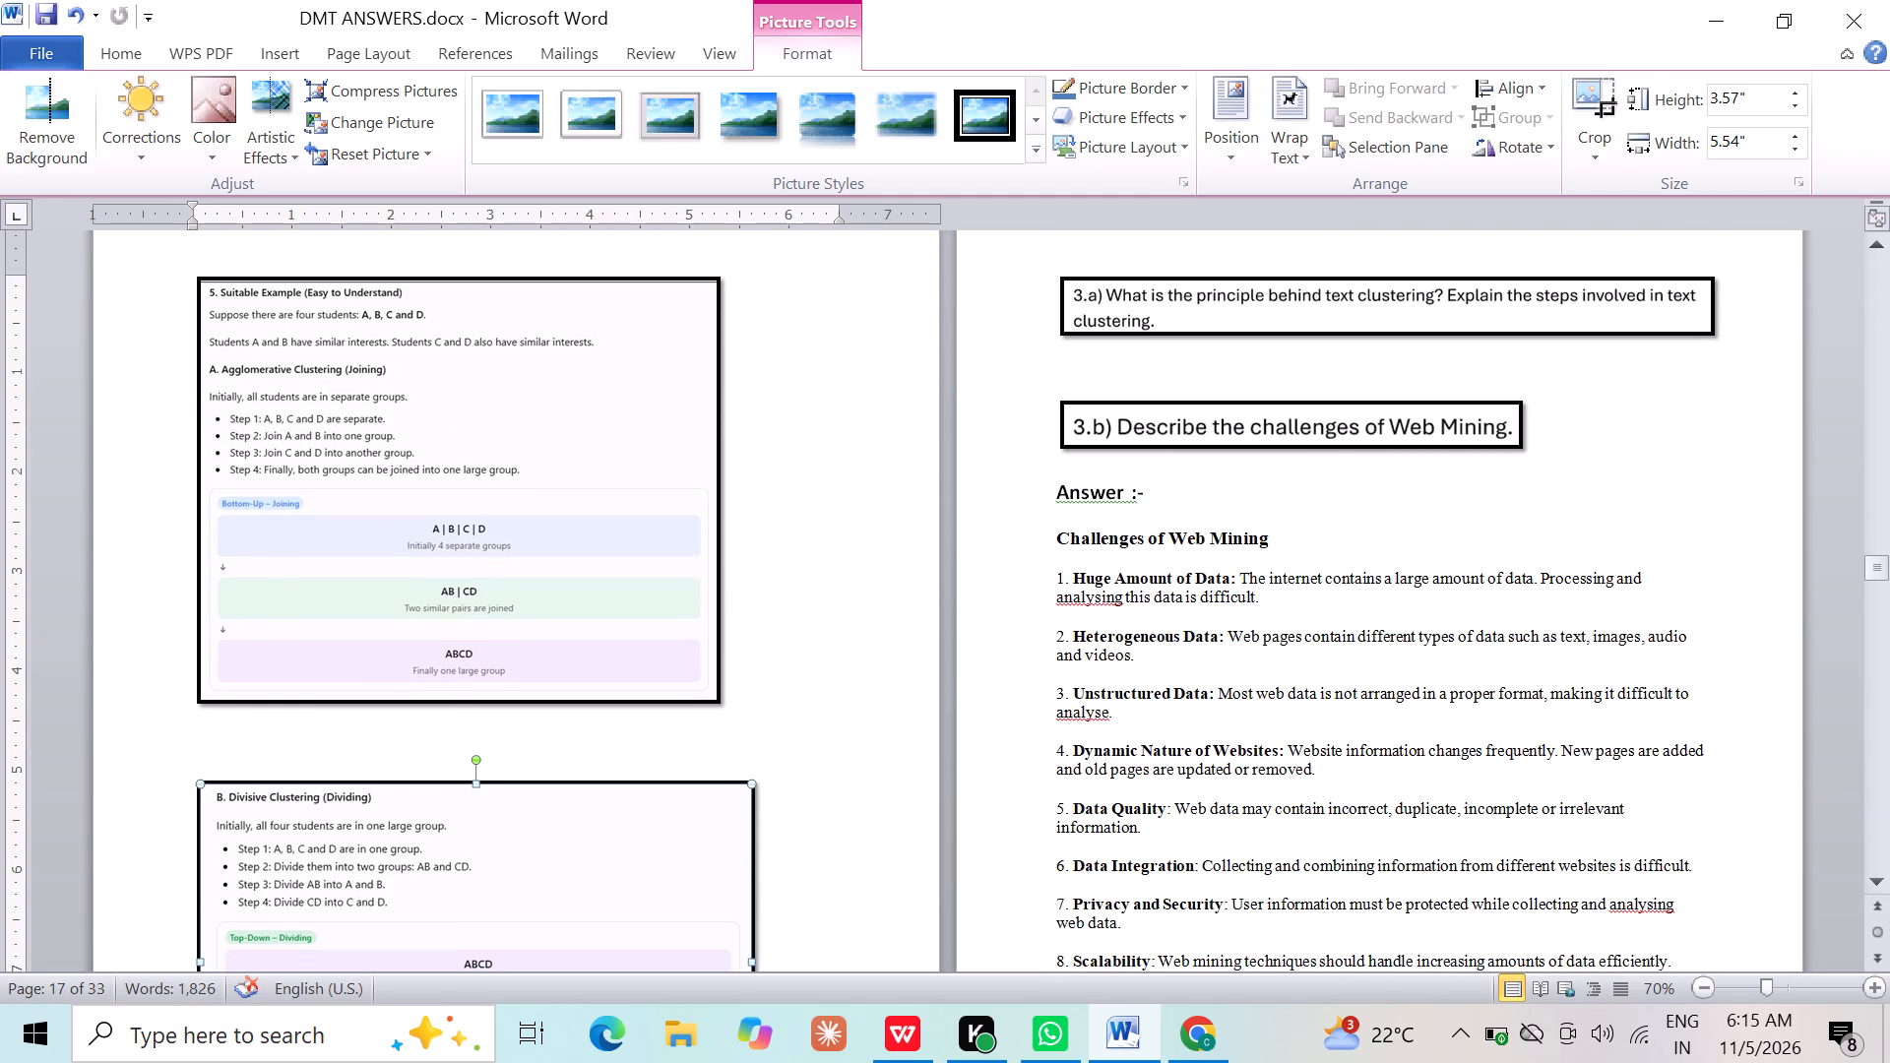
Review the page layout from the question 2 clustering pictures through the Naive Bayes solution to the first SET-B questions.
scroll(1255, 565, "up", 5)
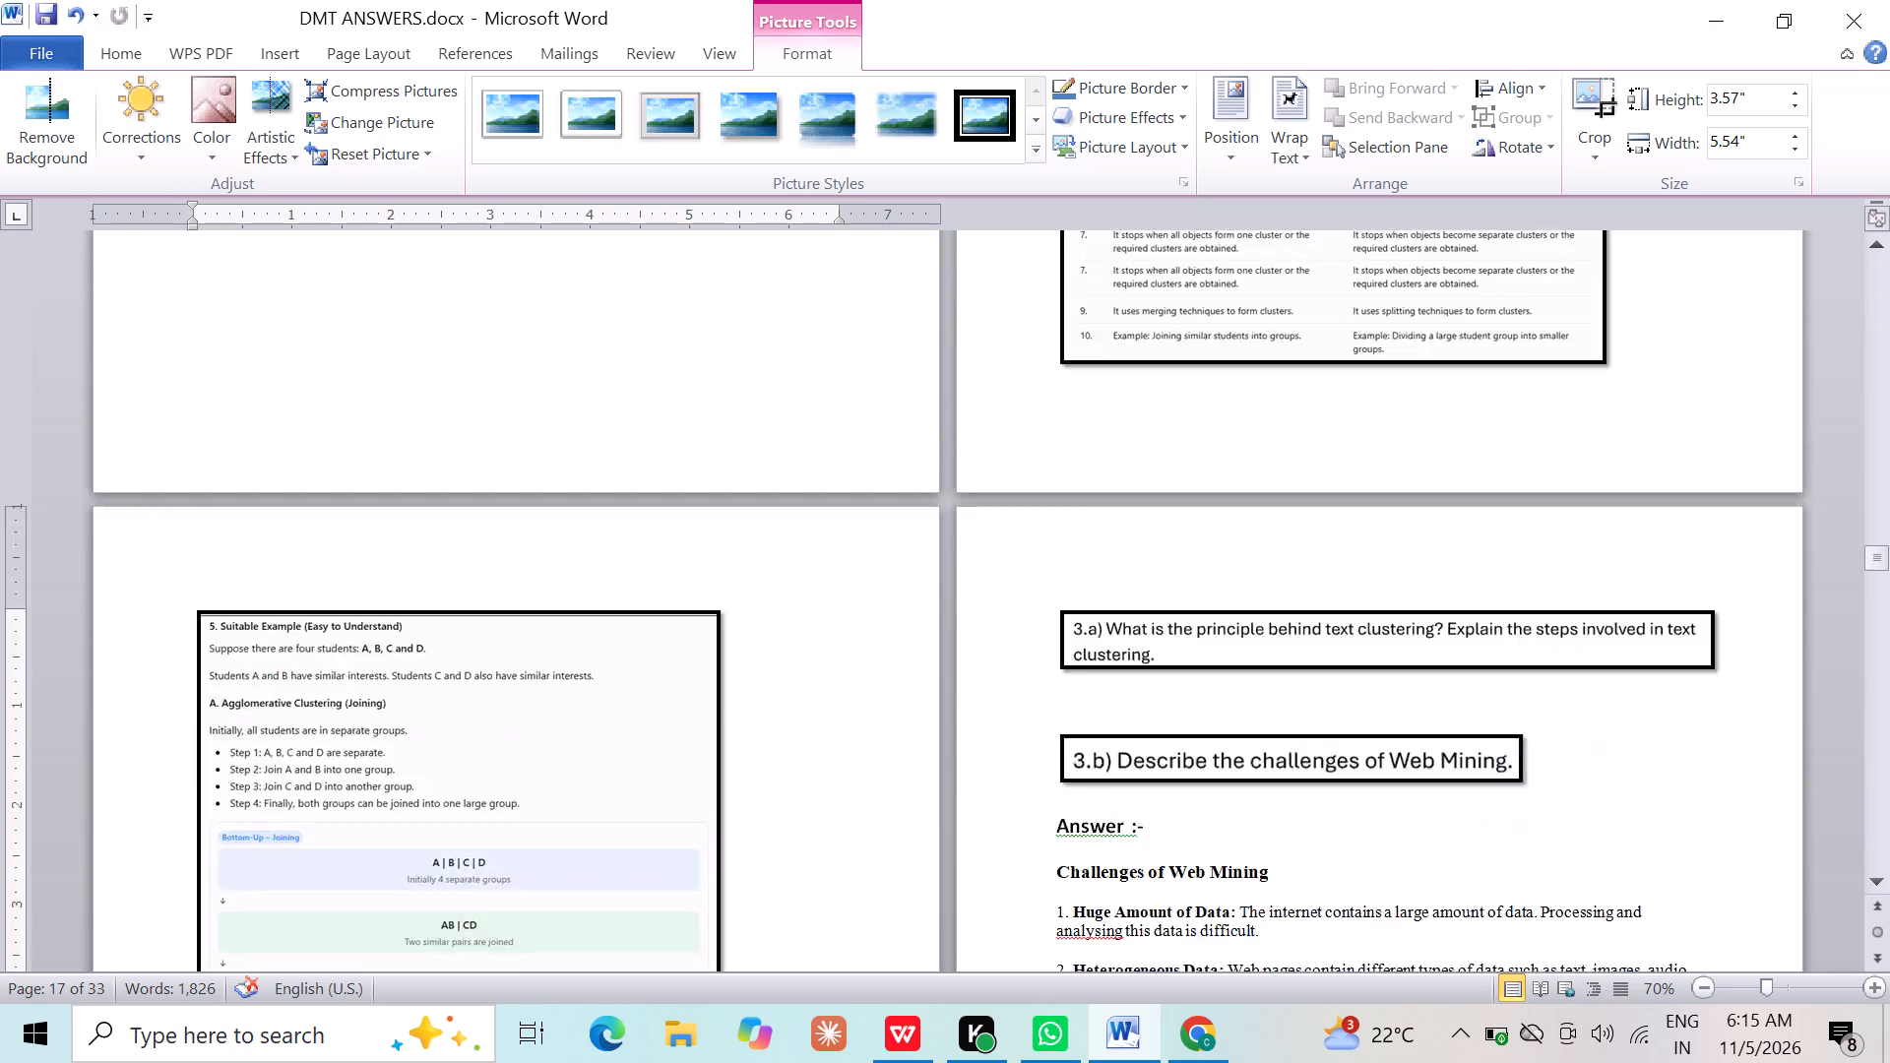
scroll(1255, 565, "up", 7)
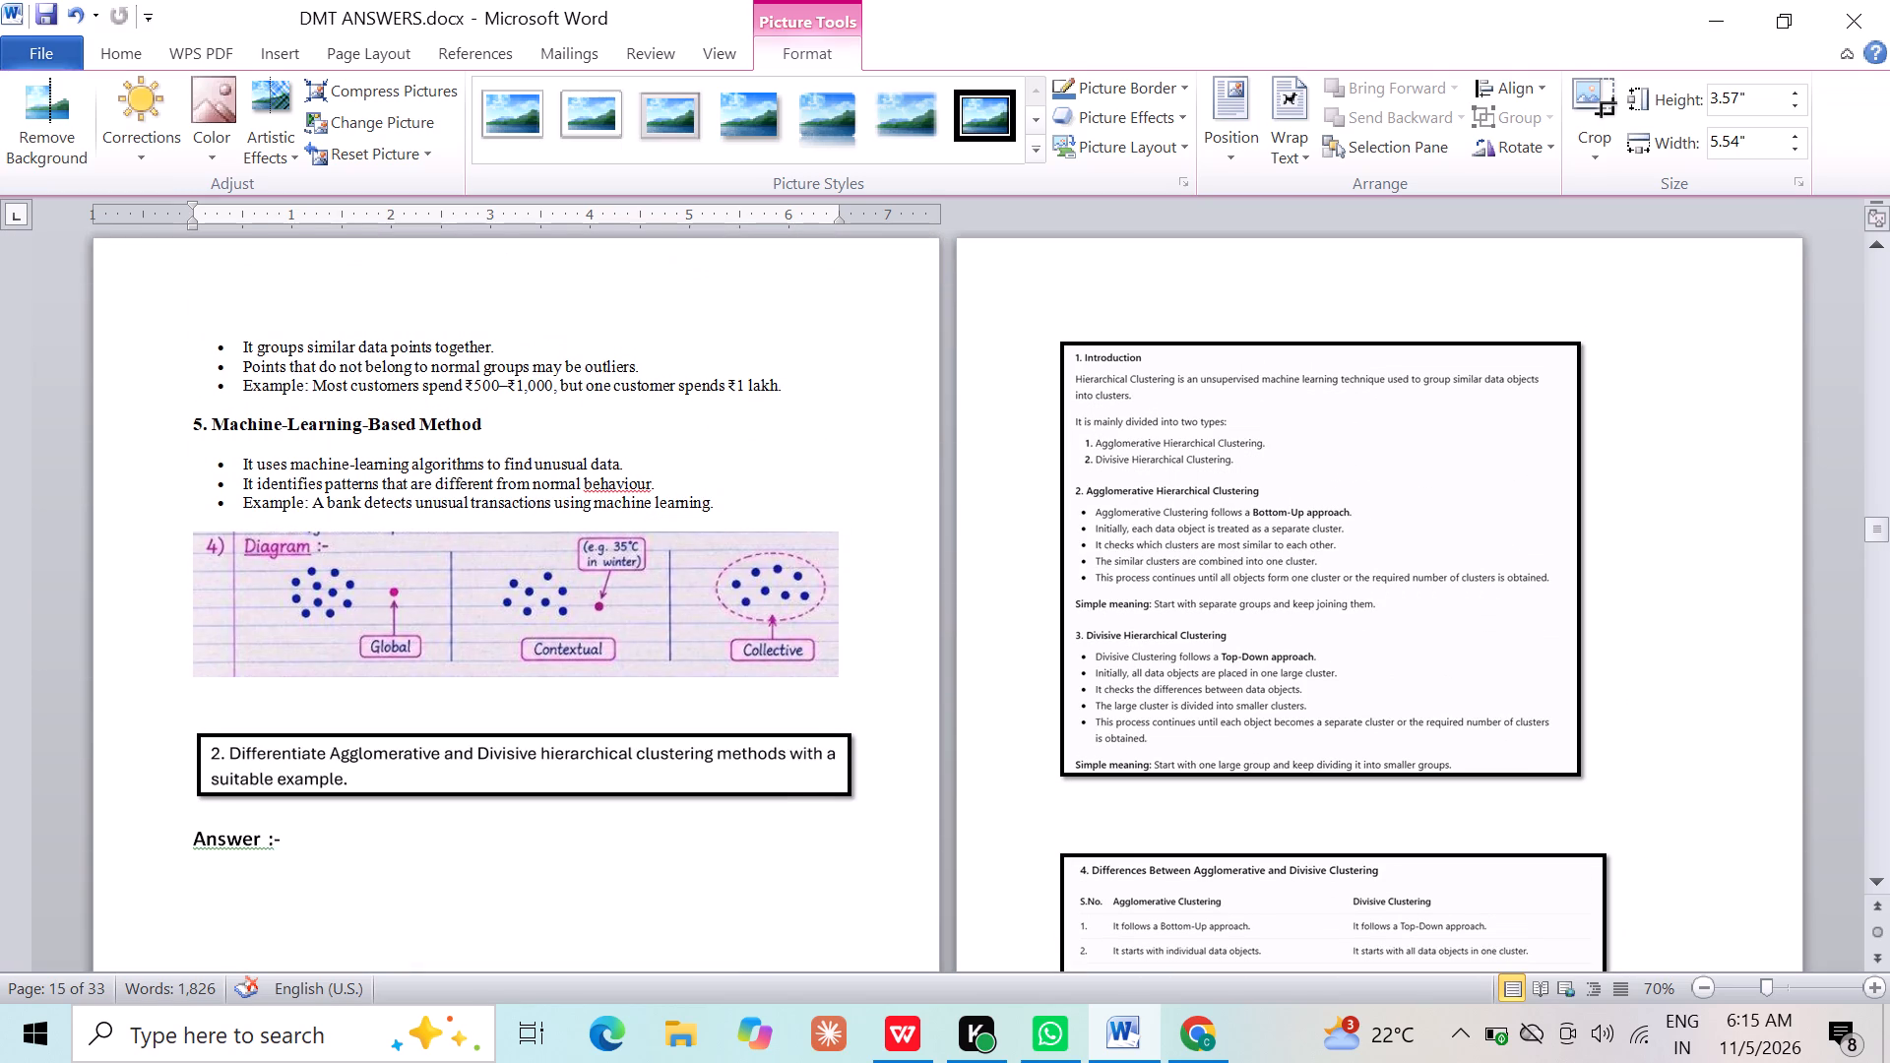
scroll(603, 794, "right", 1)
scroll(603, 794, "down", 8)
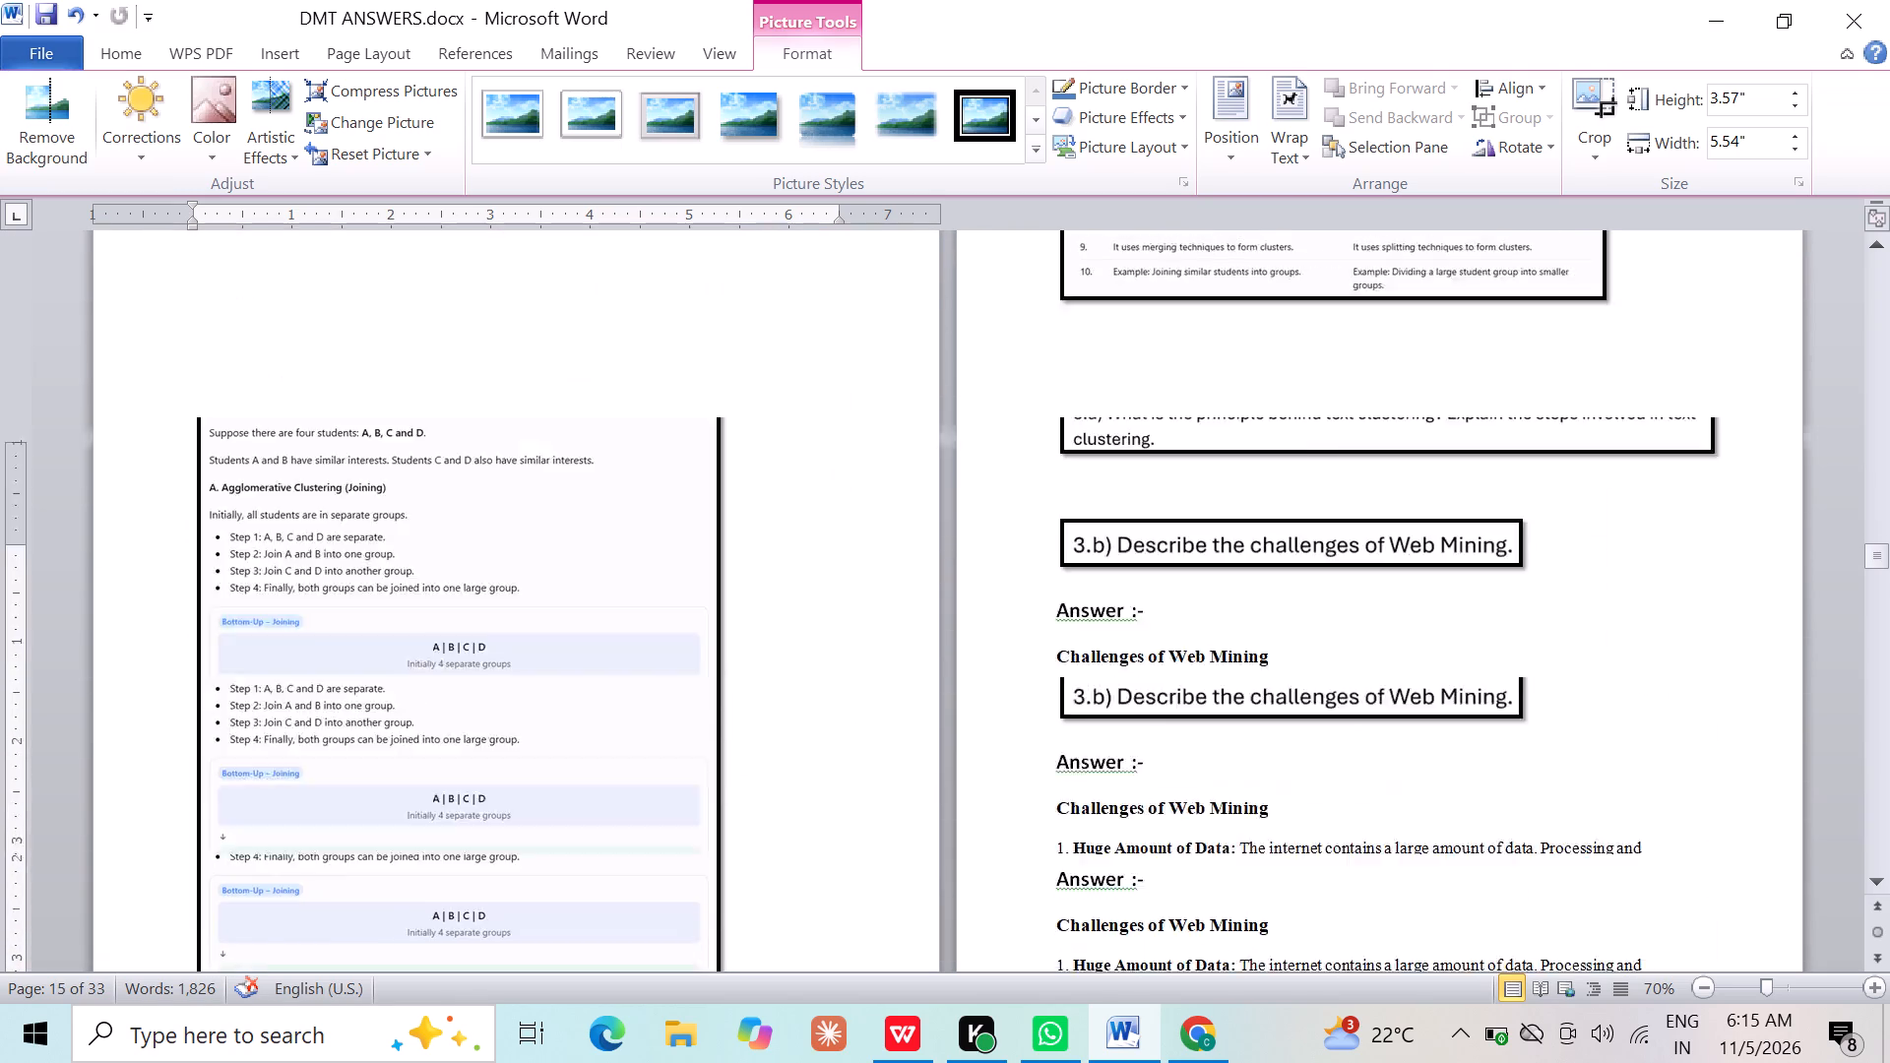
scroll(603, 794, "down", 8)
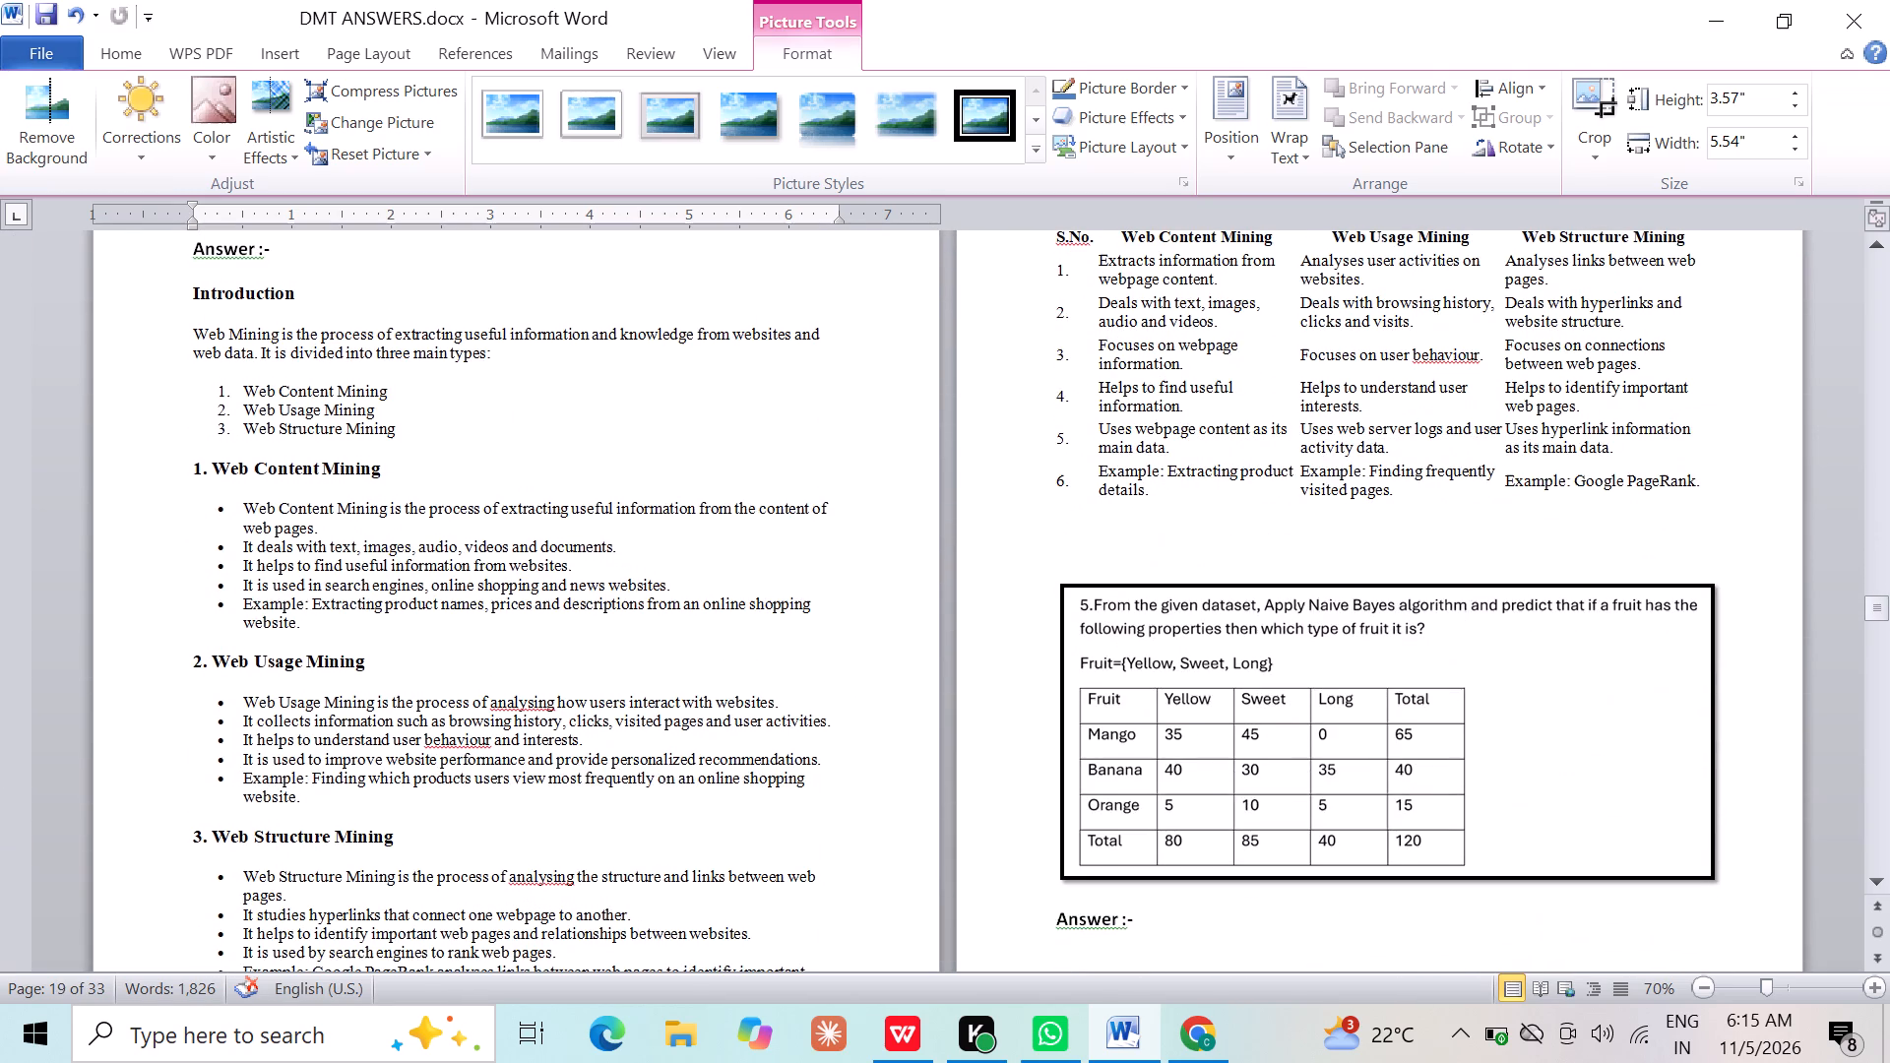
scroll(603, 794, "down", 12)
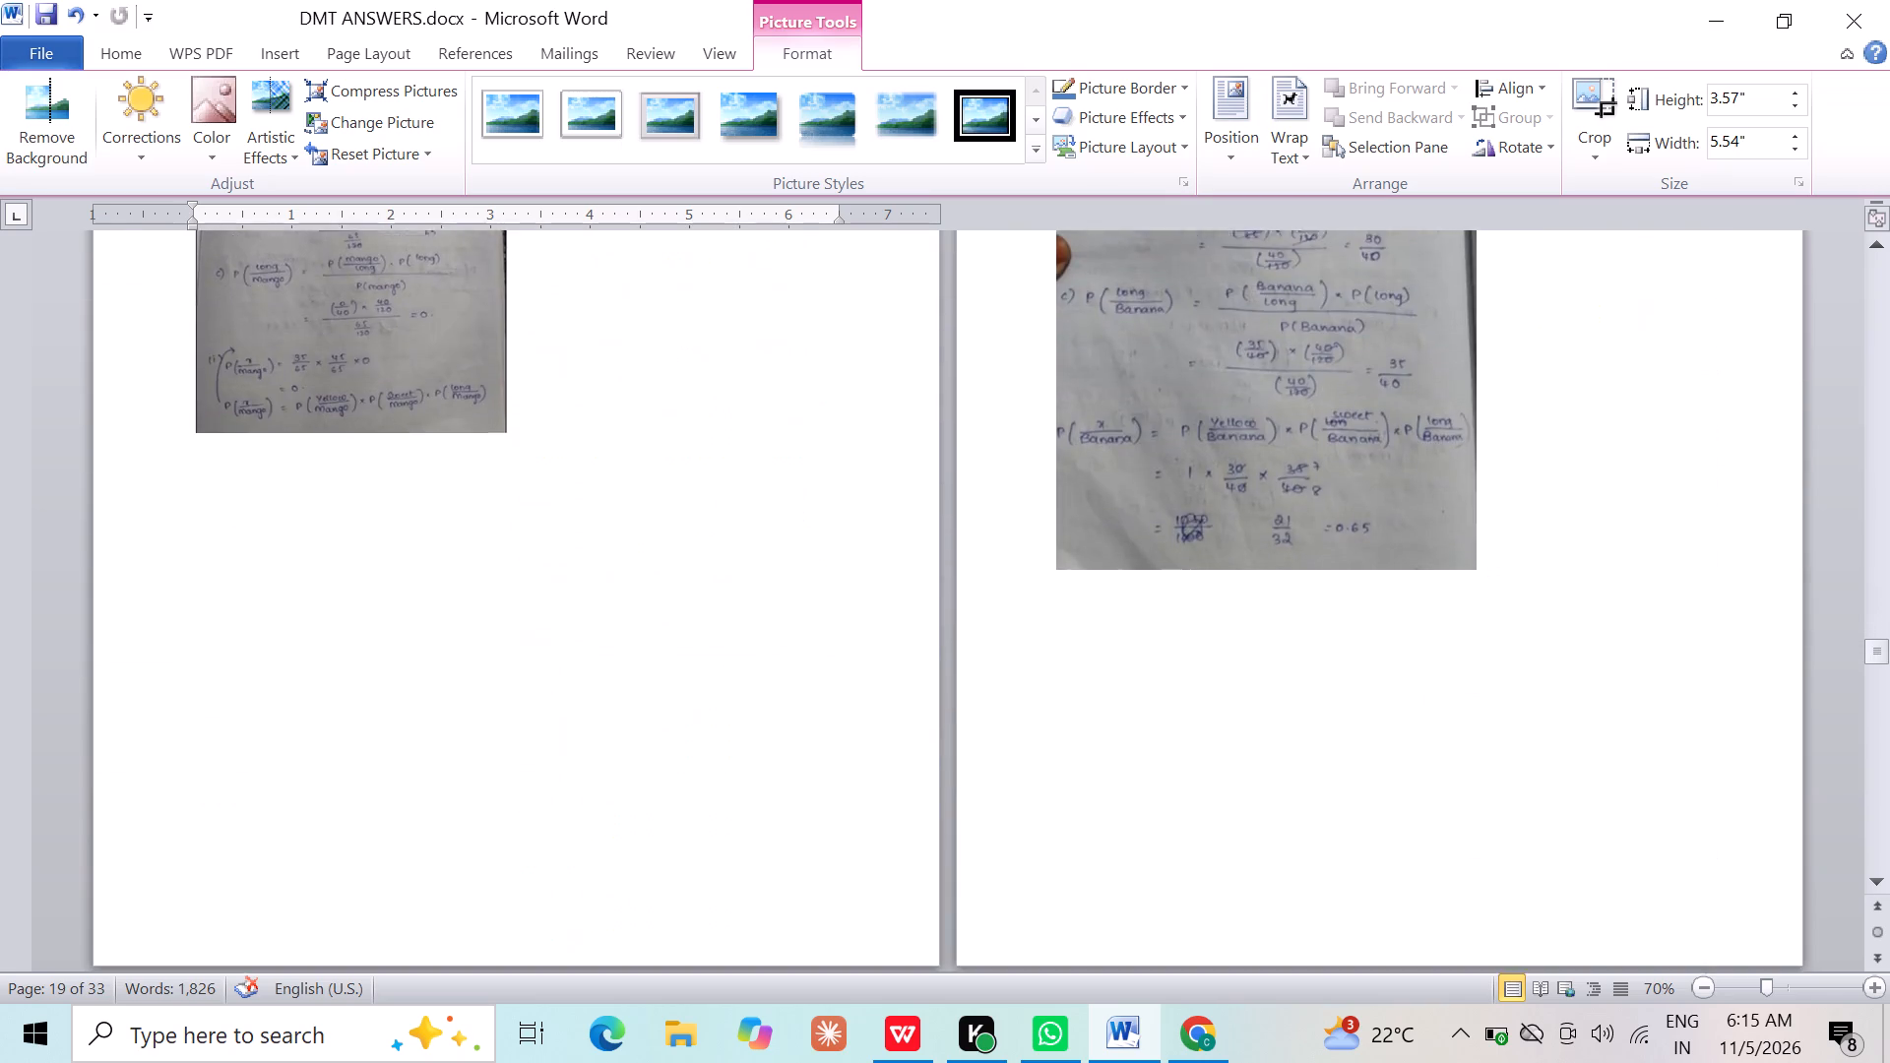
scroll(603, 794, "down", 4)
scroll(603, 794, "up", 2)
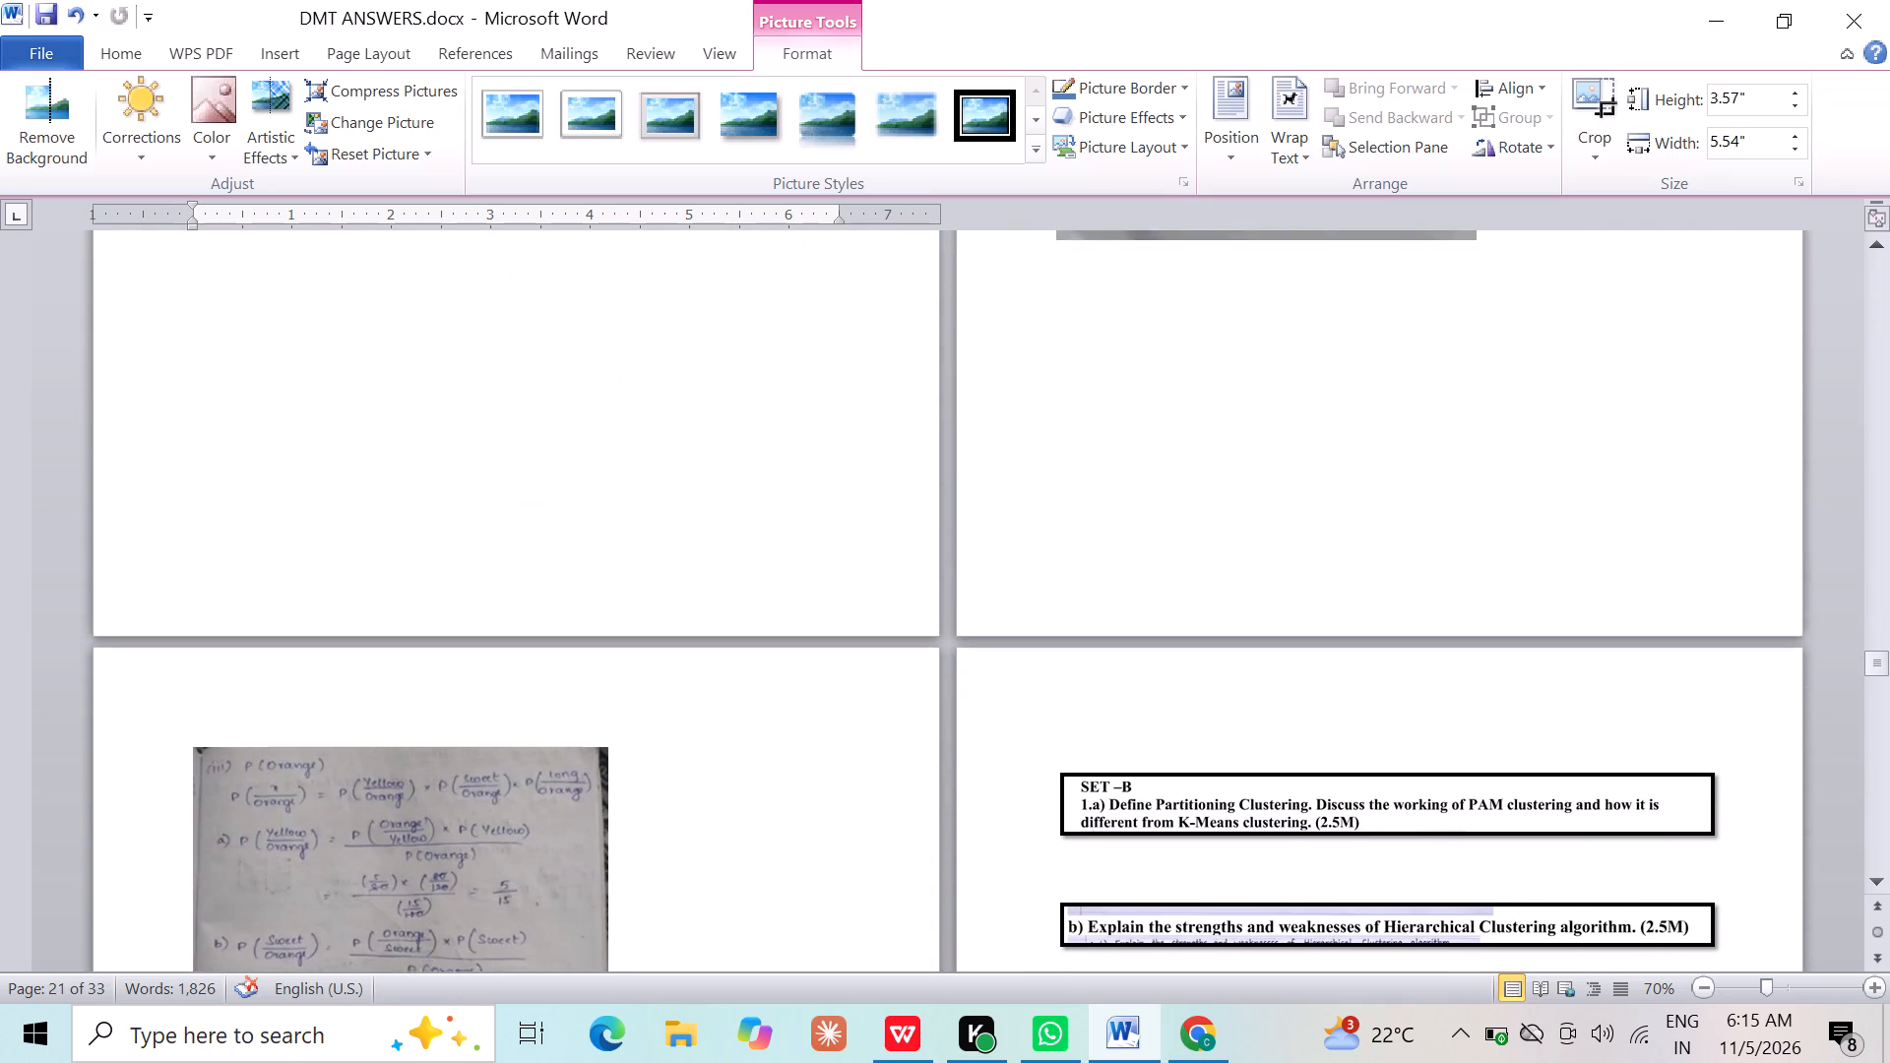
scroll(603, 794, "up", 2)
right_click(603, 794)
scroll(603, 794, "down", 6)
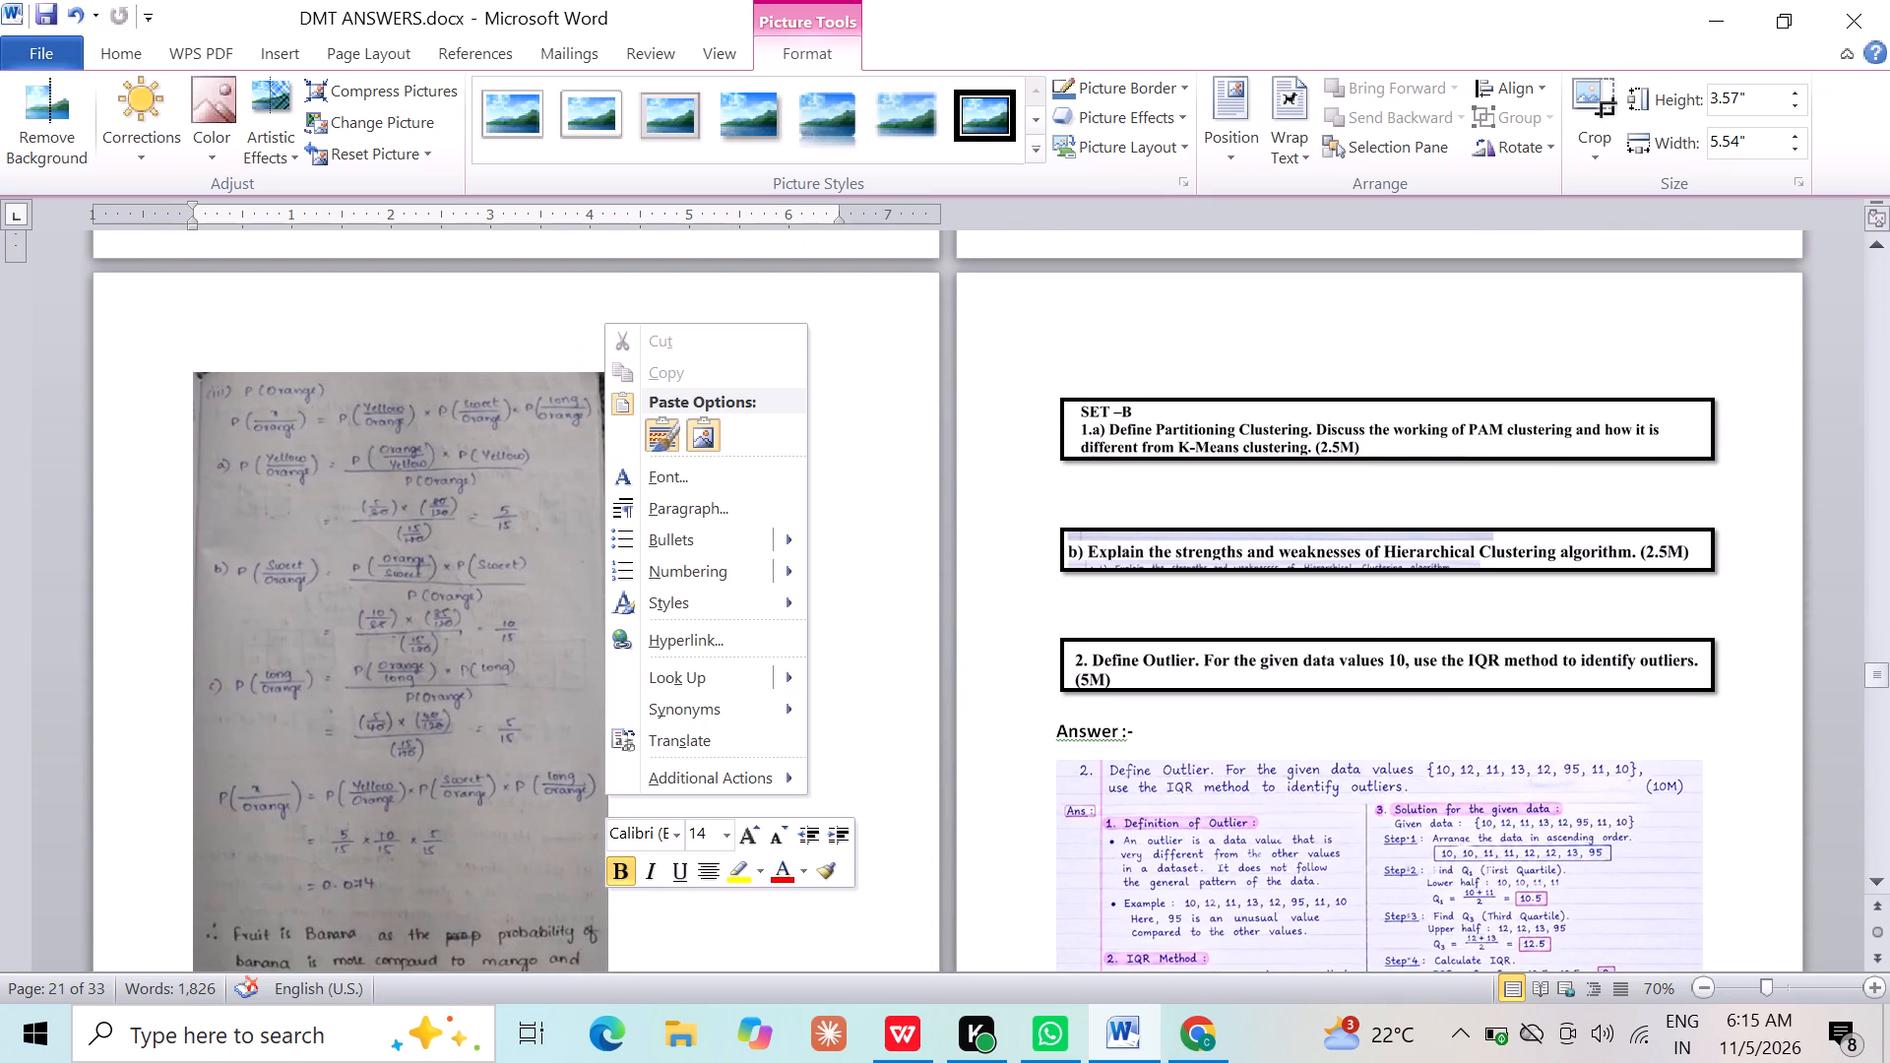
left_click(810, 924)
scroll(810, 924, "down", 6)
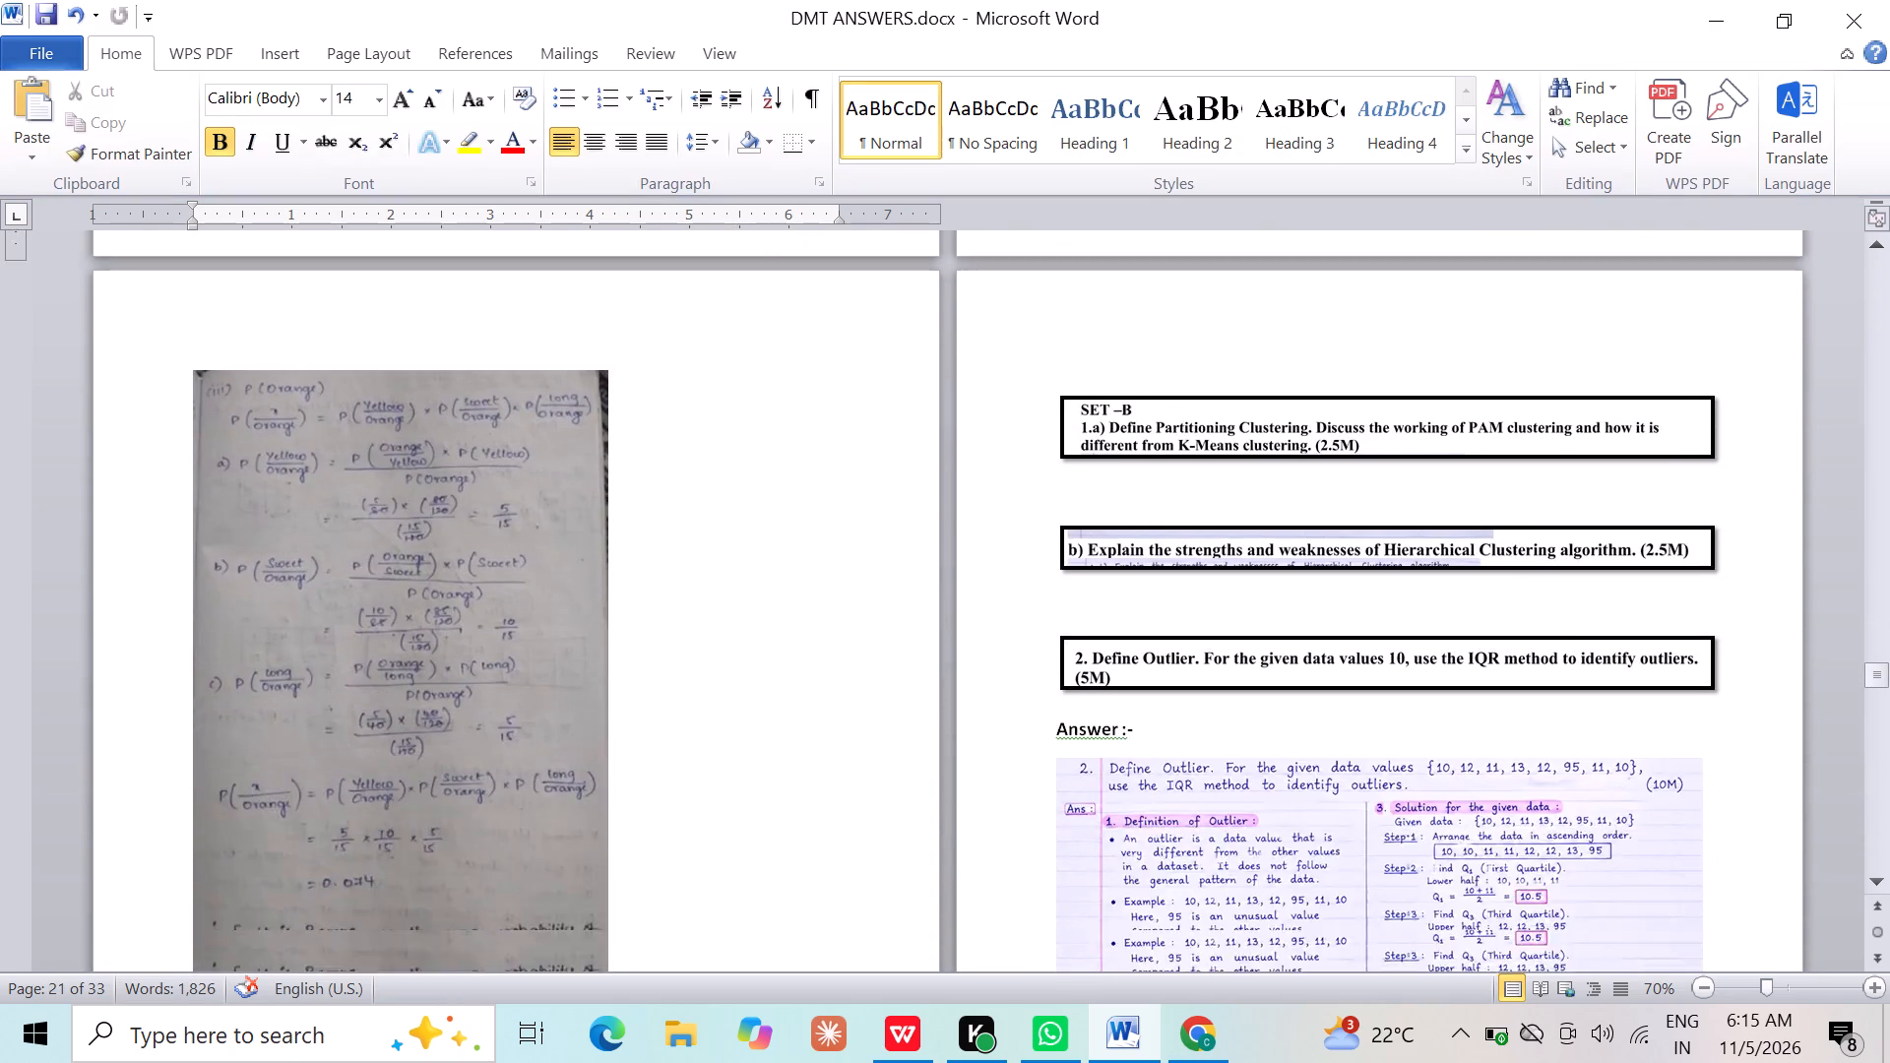
scroll(810, 924, "down", 2)
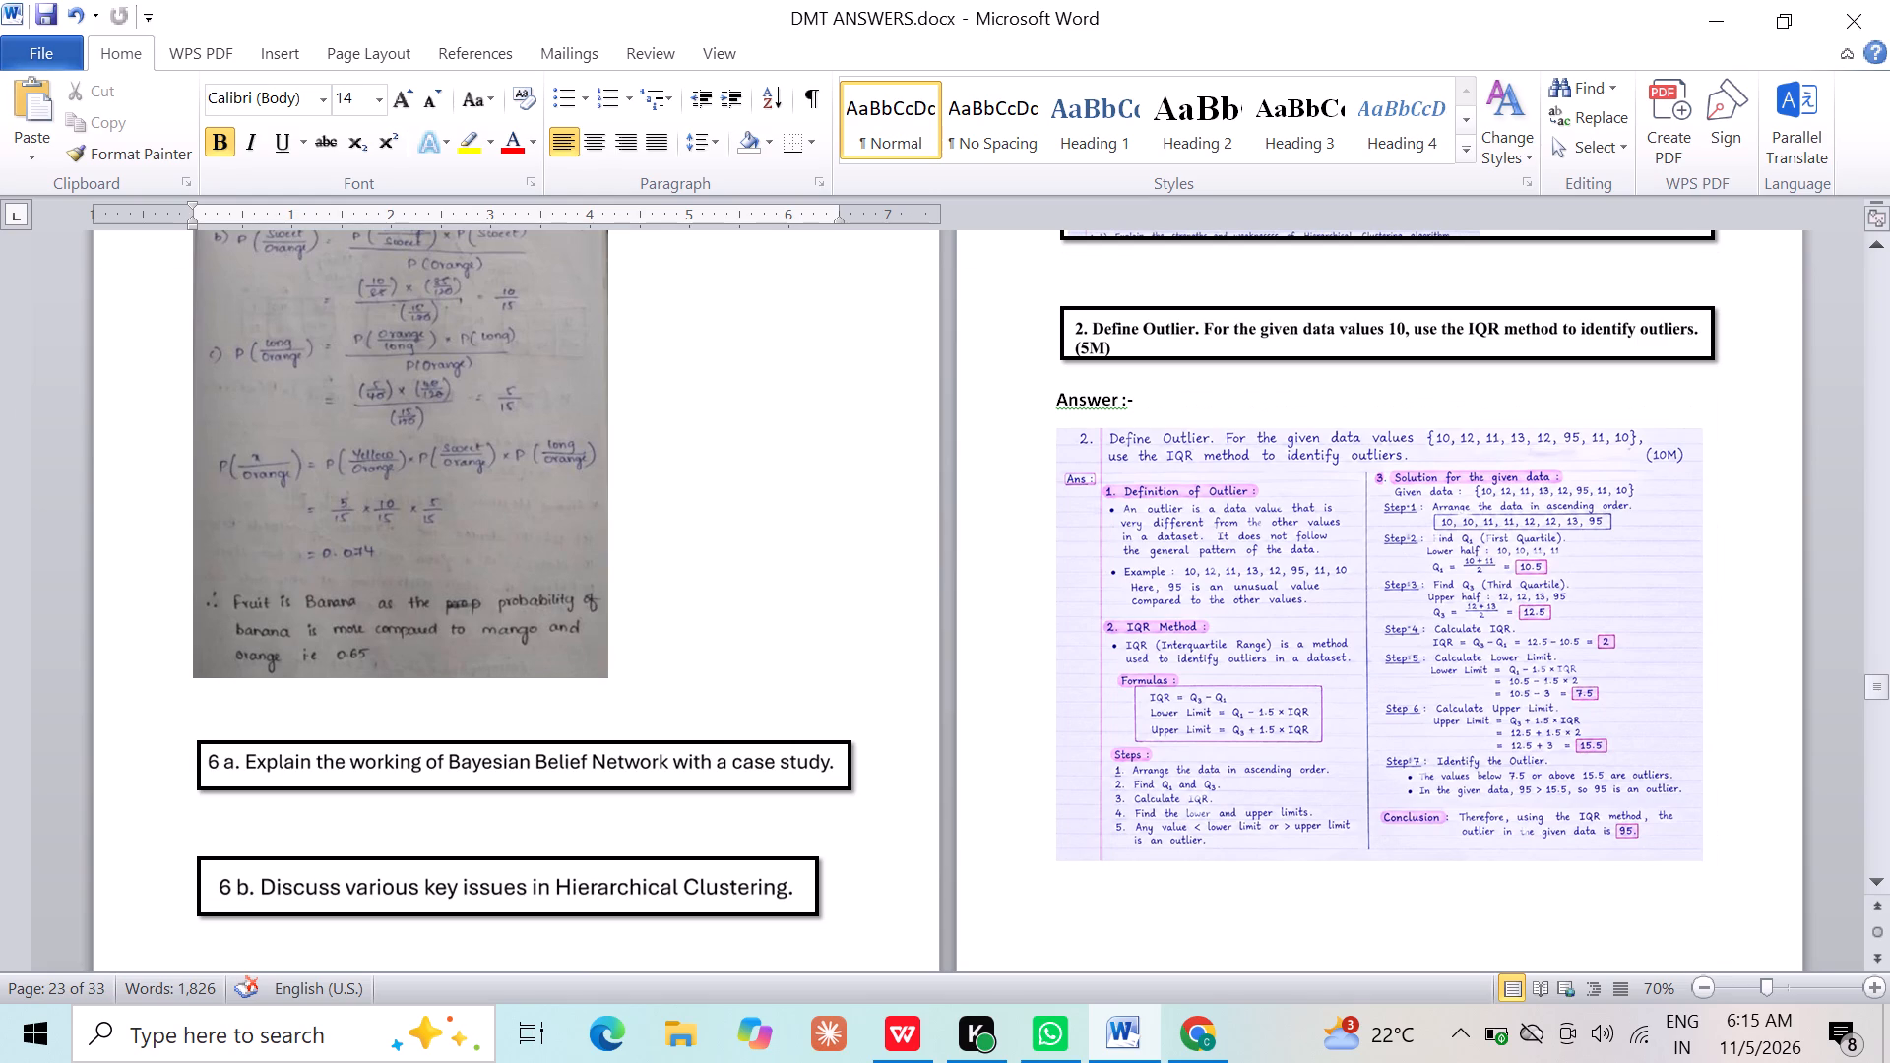
scroll(1135, 661, "up", 1)
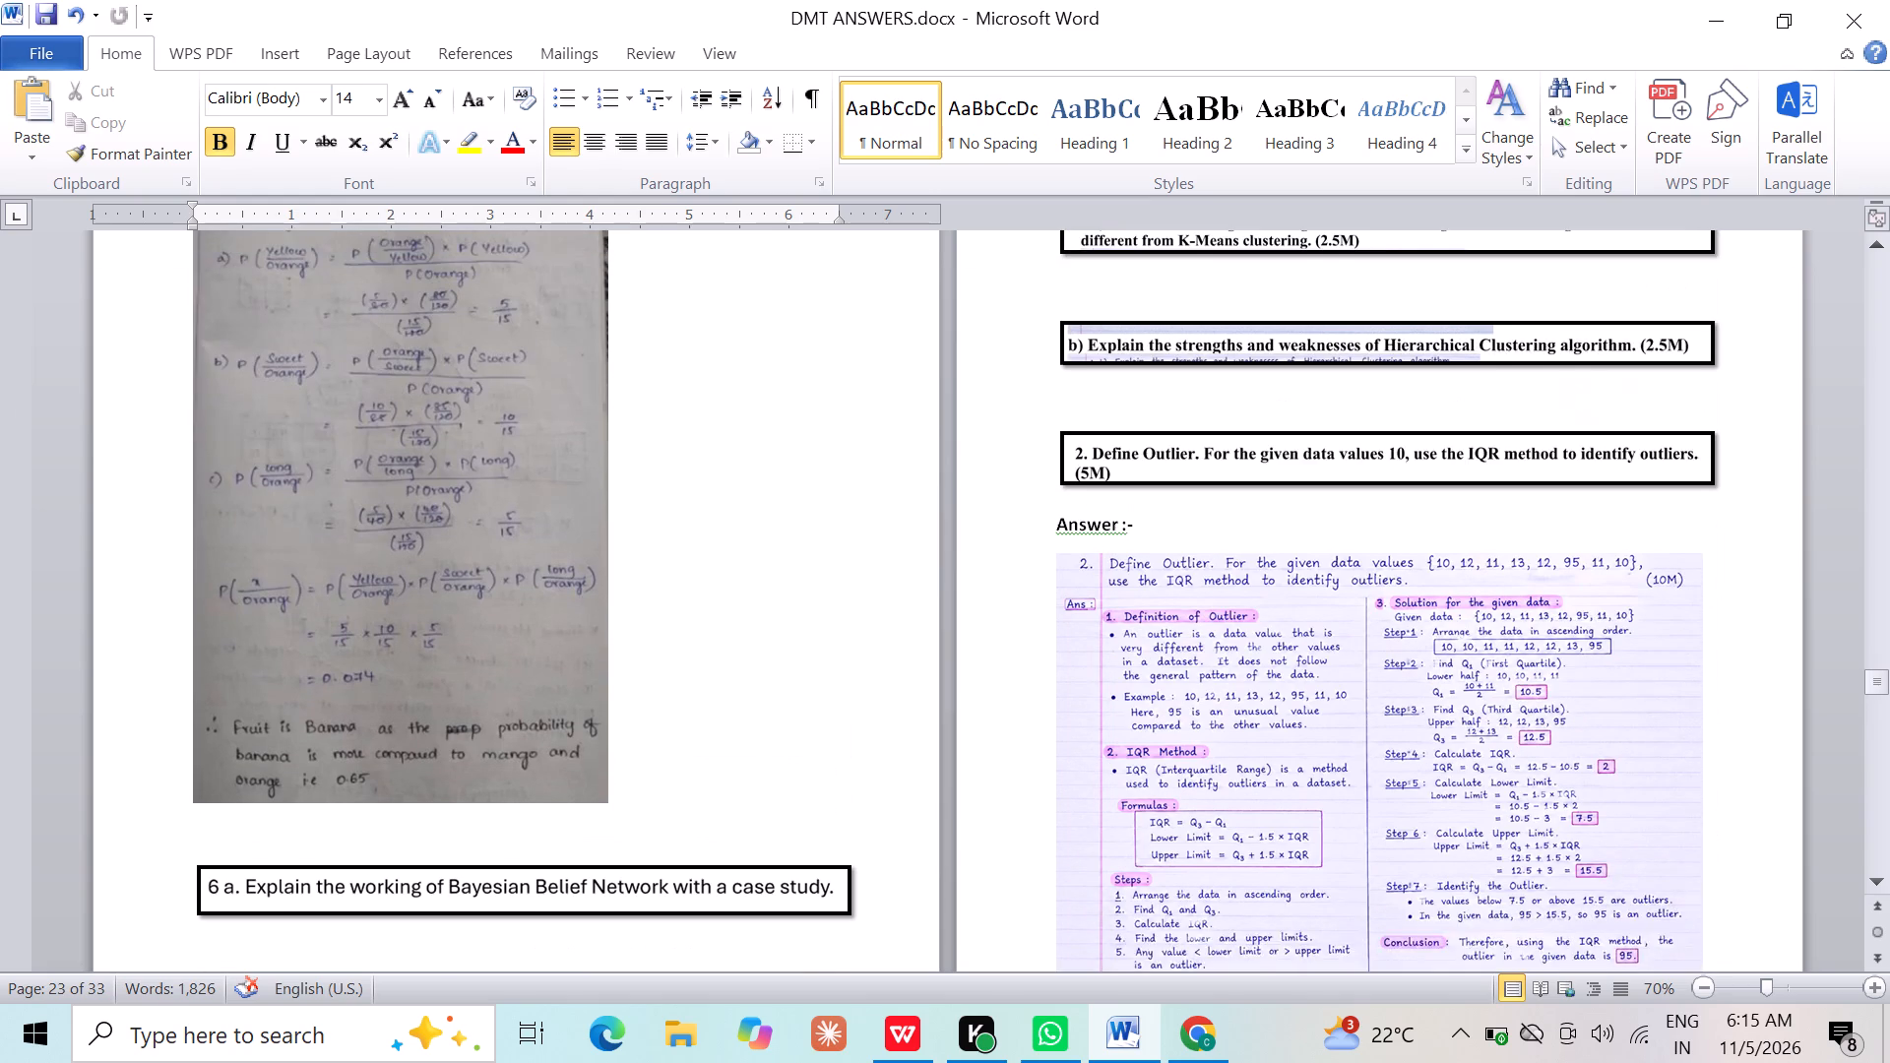
scroll(1135, 661, "up", 2)
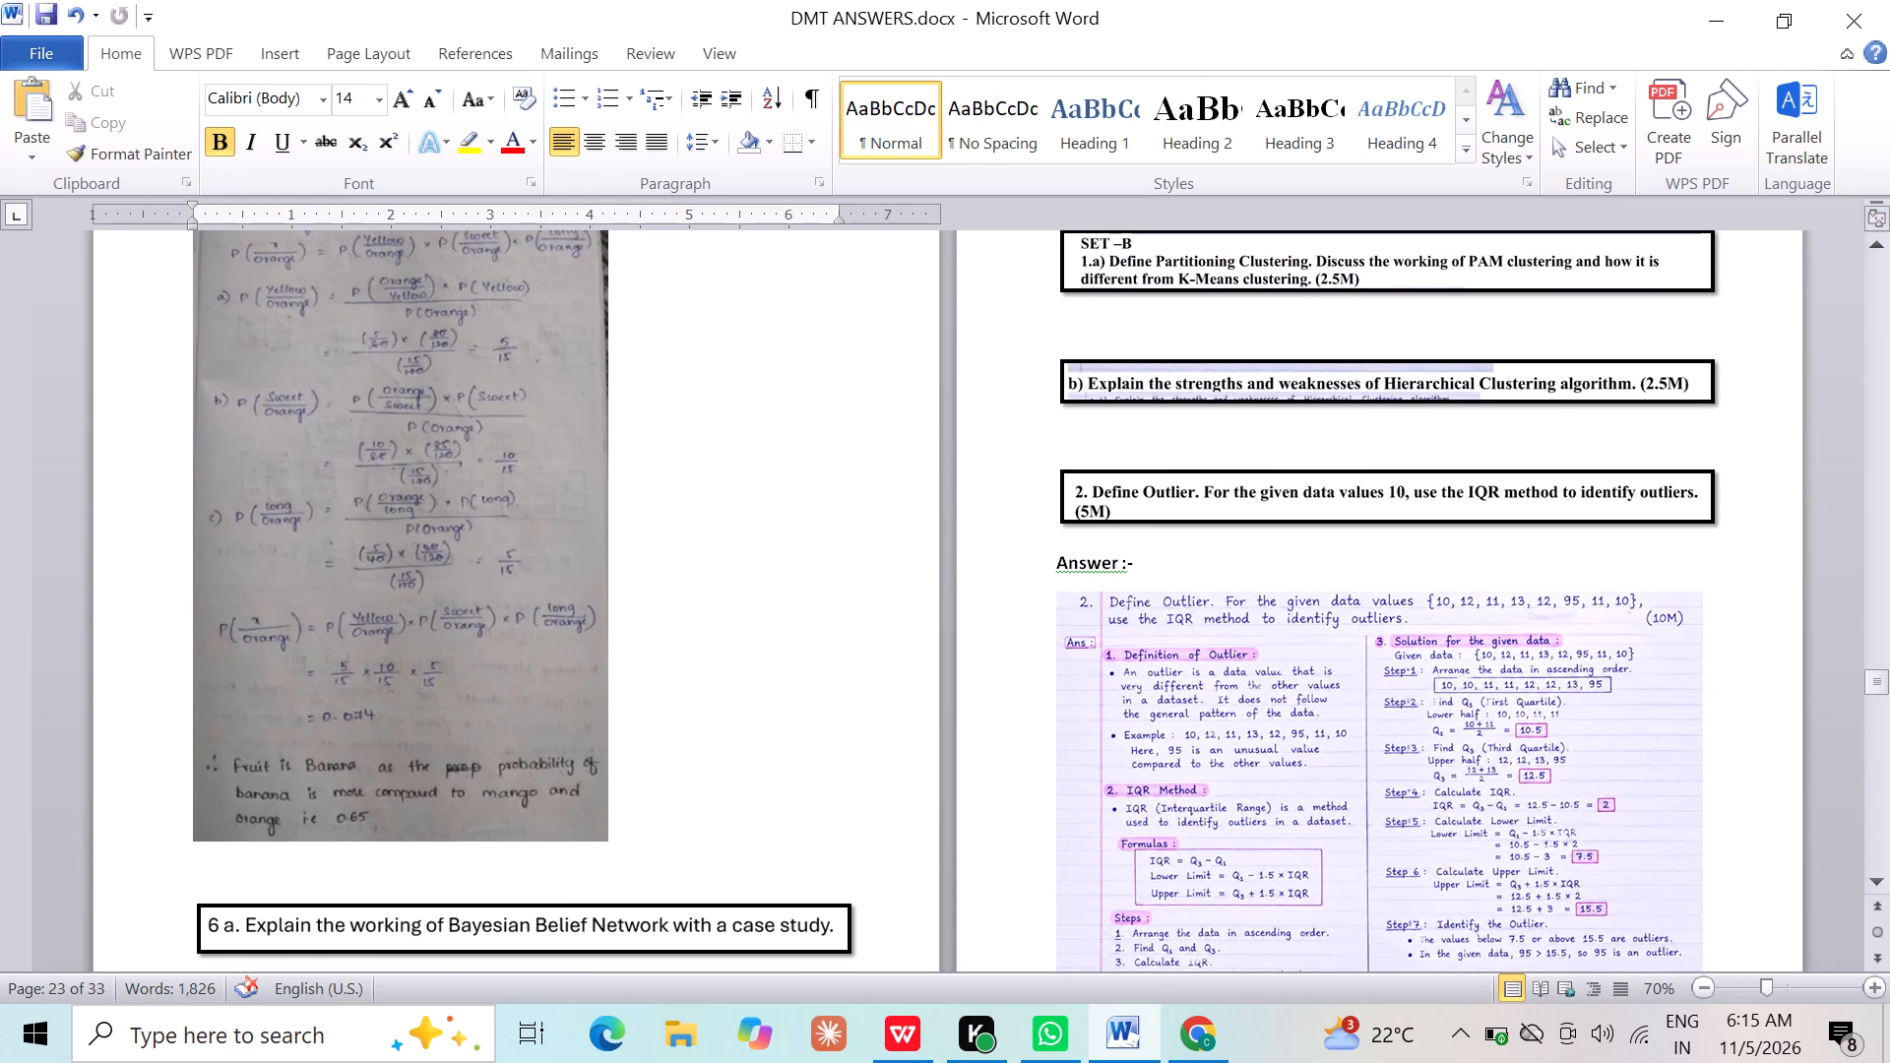
left_click(70, 62)
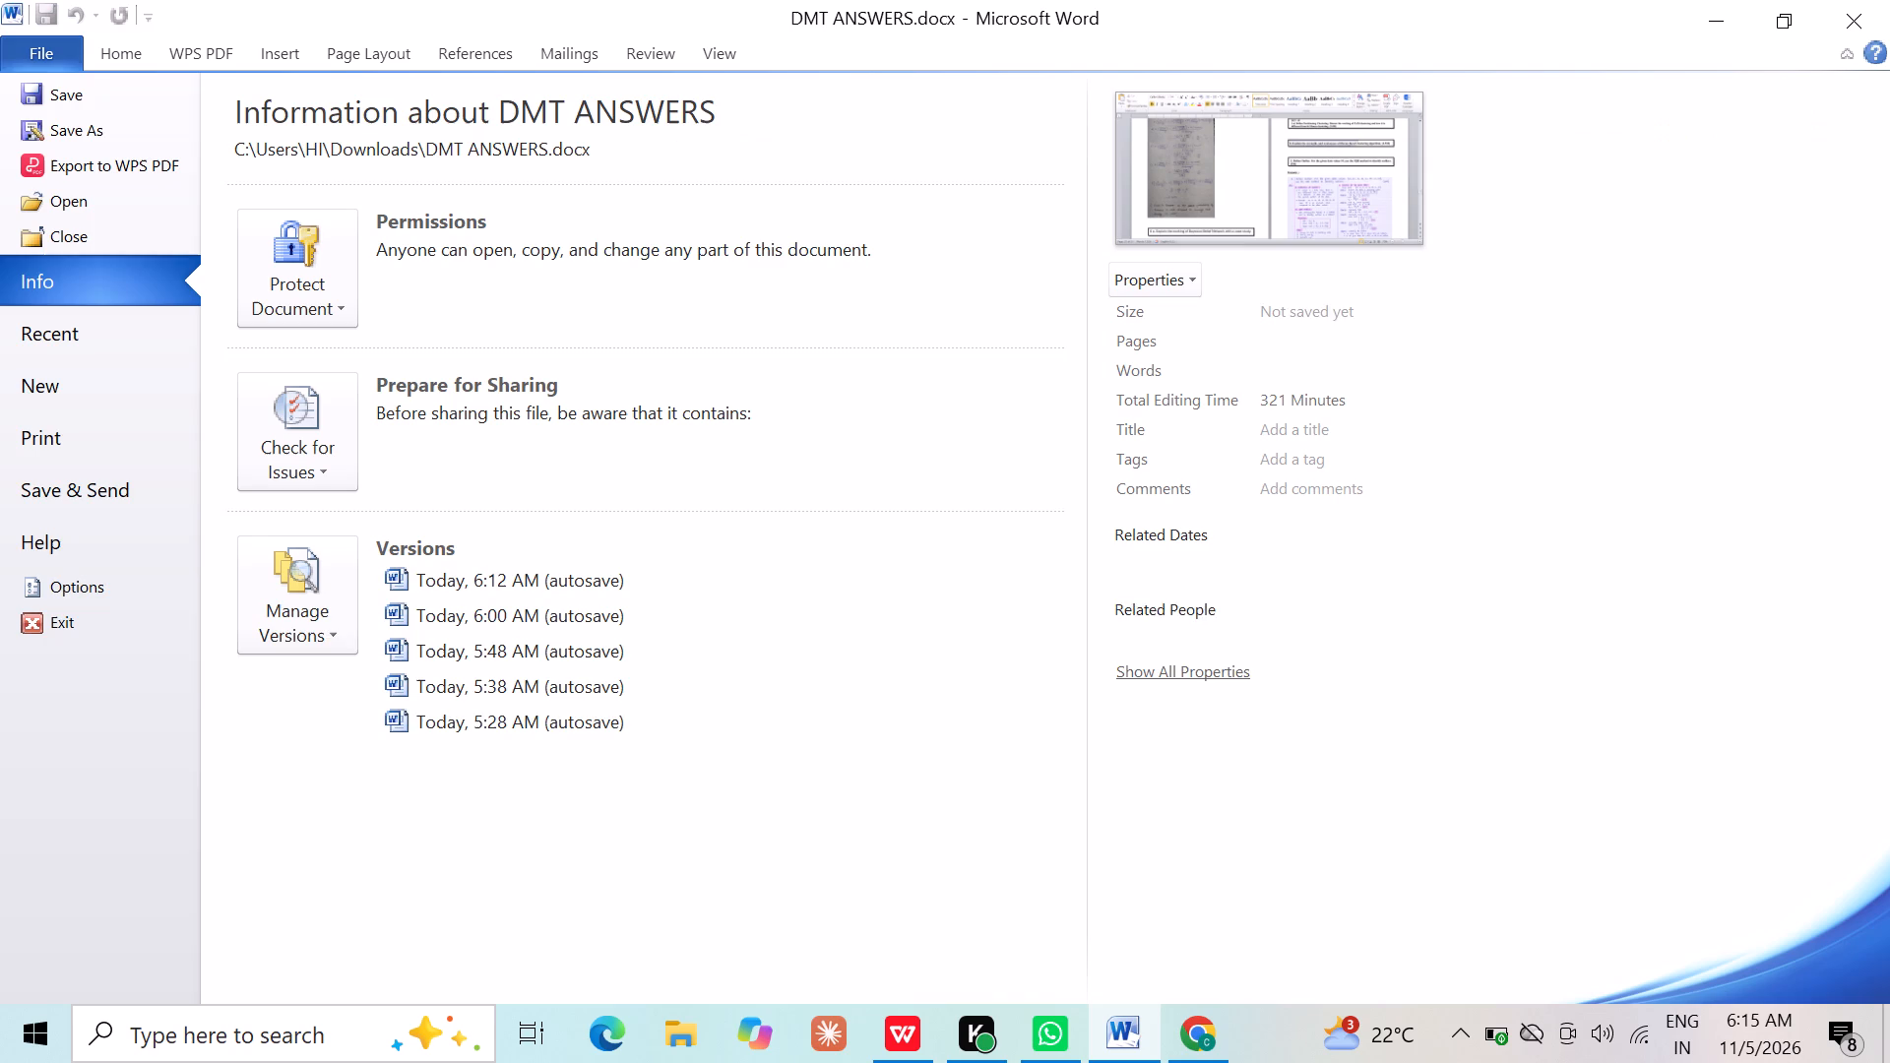